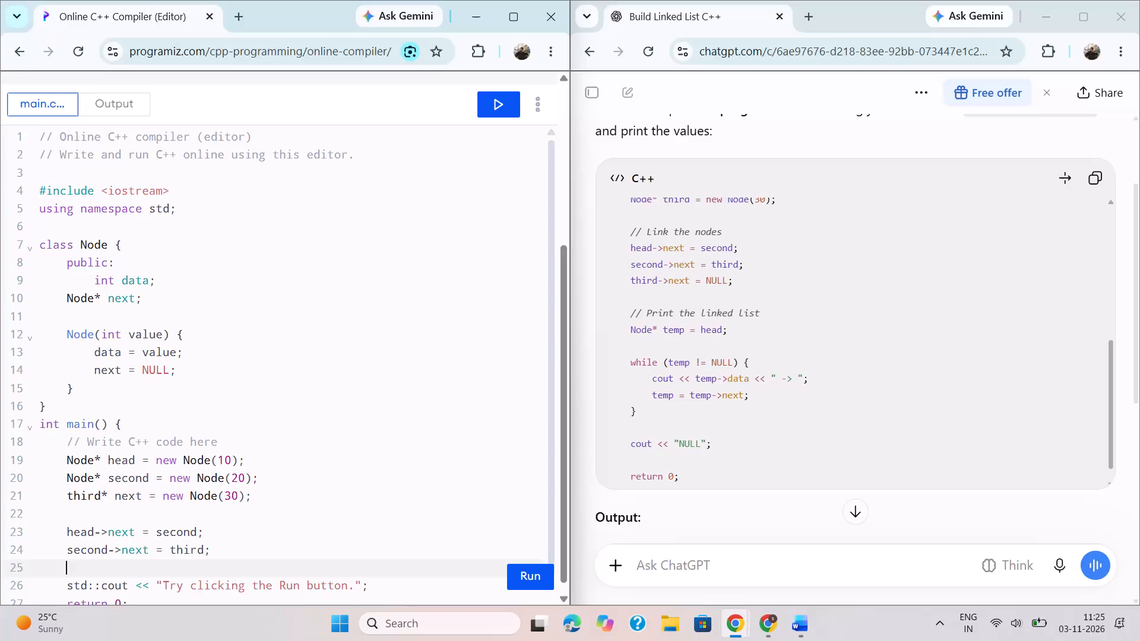
# Add the statement third->next = NULL; below second->next = third; in main().
pyautogui.write('thie')
pyautogui.press('BackSpace')
pyautogui.write('rd')
pyautogui.hotkey('shift', '_')
pyautogui.press('BackSpace')
pyautogui.press('0')
pyautogui.press('BackSpace')
pyautogui.write('->')
pyautogui.write('next =')
pyautogui.press('space')
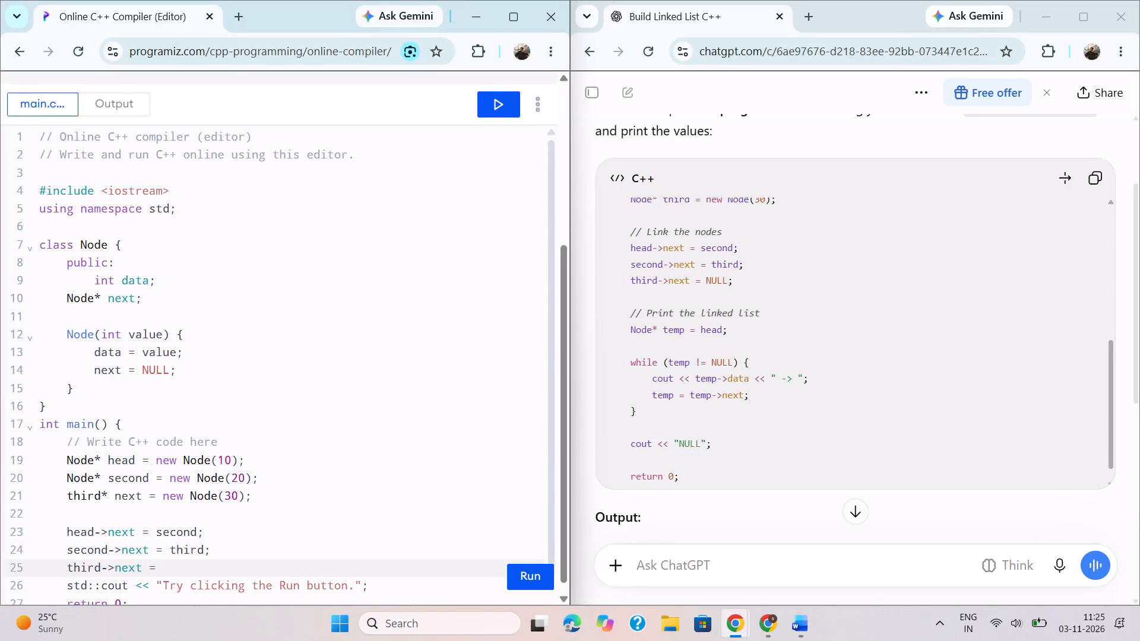
pyautogui.write('NULL')
pyautogui.press(';')
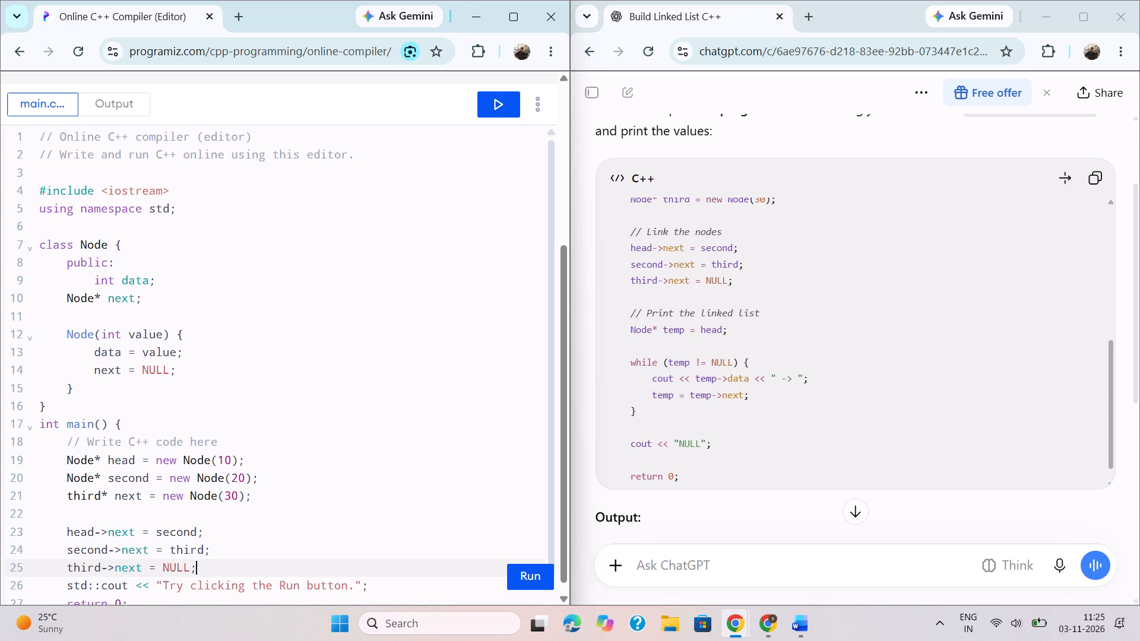
# Leave a blank line below the link statements and declare the traversal pointer with Node* temp = head;.
pyautogui.press('Return')
pyautogui.press('Return')
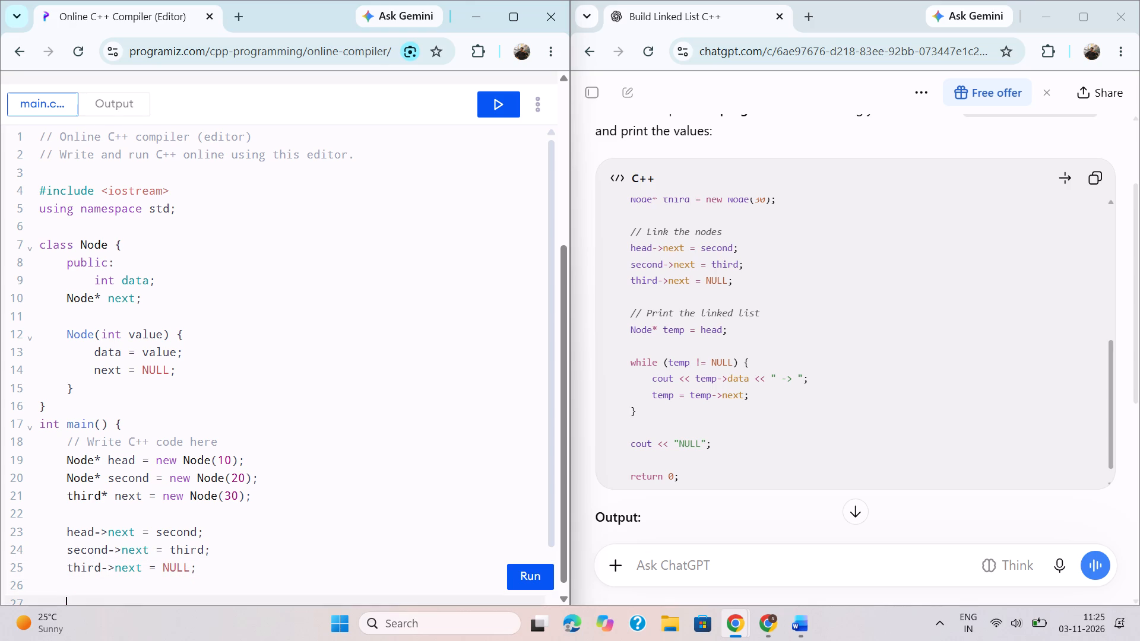
pyautogui.write('Node')
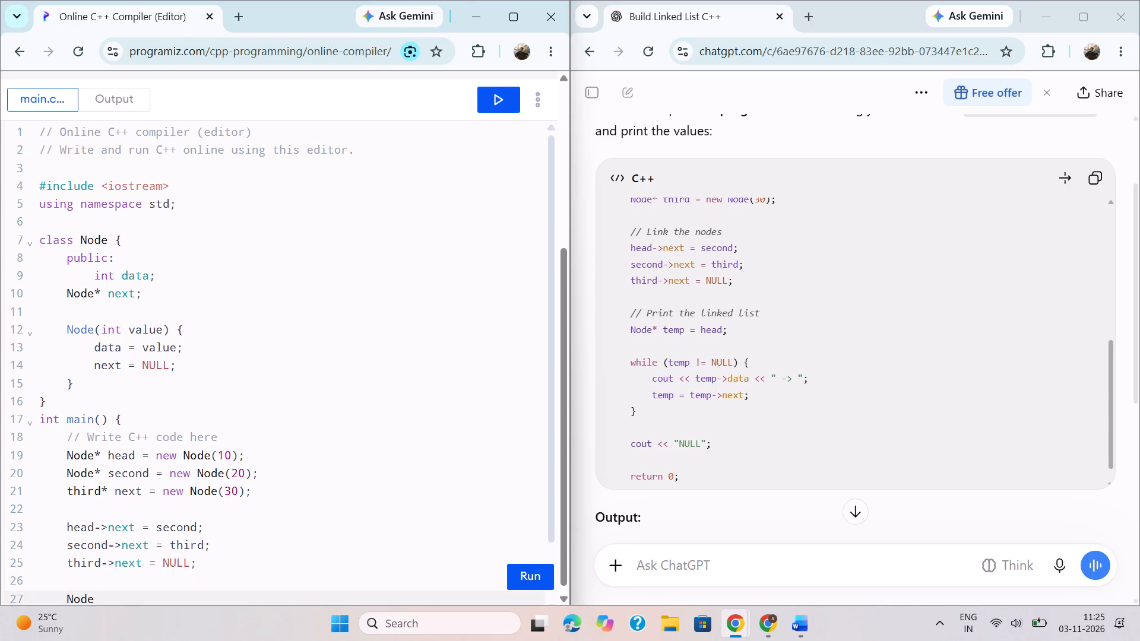
pyautogui.hotkey('shift', '*')
pyautogui.press('space')
pyautogui.write('r')
pyautogui.press('BackSpace')
pyautogui.write('temp')
pyautogui.press('space')
pyautogui.write('= head;')
pyautogui.press('Down')
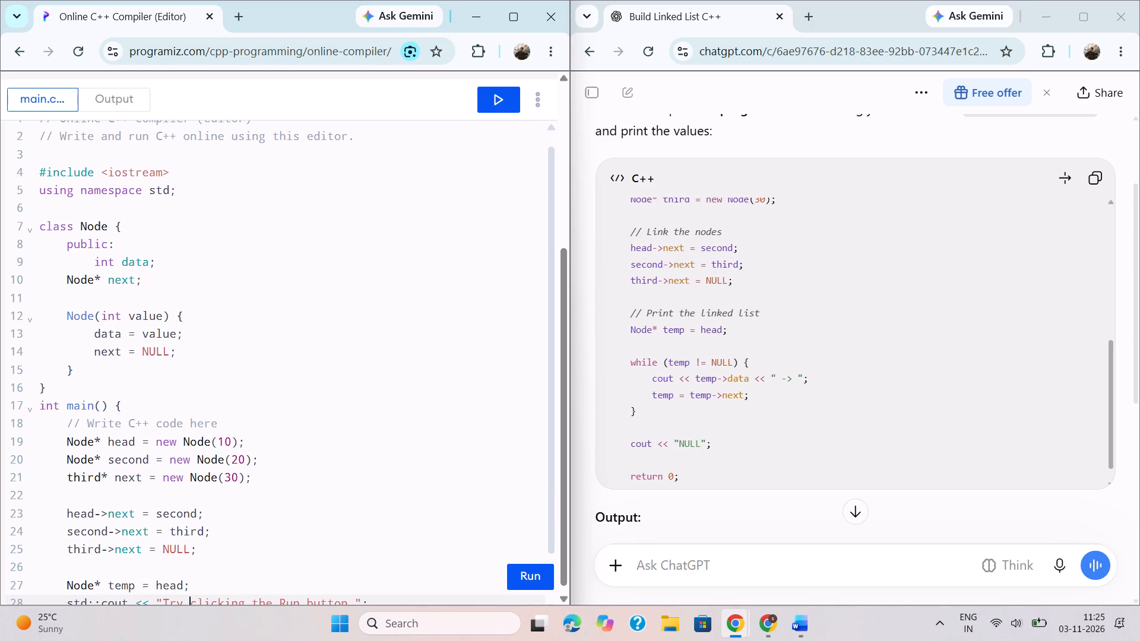
pyautogui.press('Up')
# Leave a blank line below the temp declaration and open the loop while(temp!= NULL){.
pyautogui.press('Return')
pyautogui.press('Return')
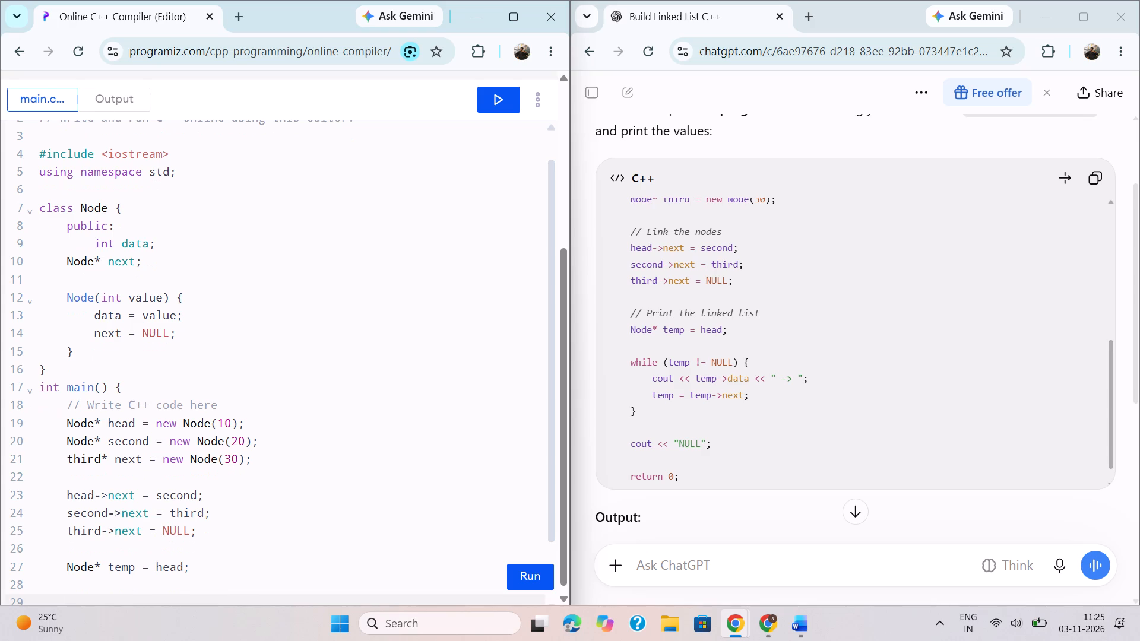
pyautogui.write('while')
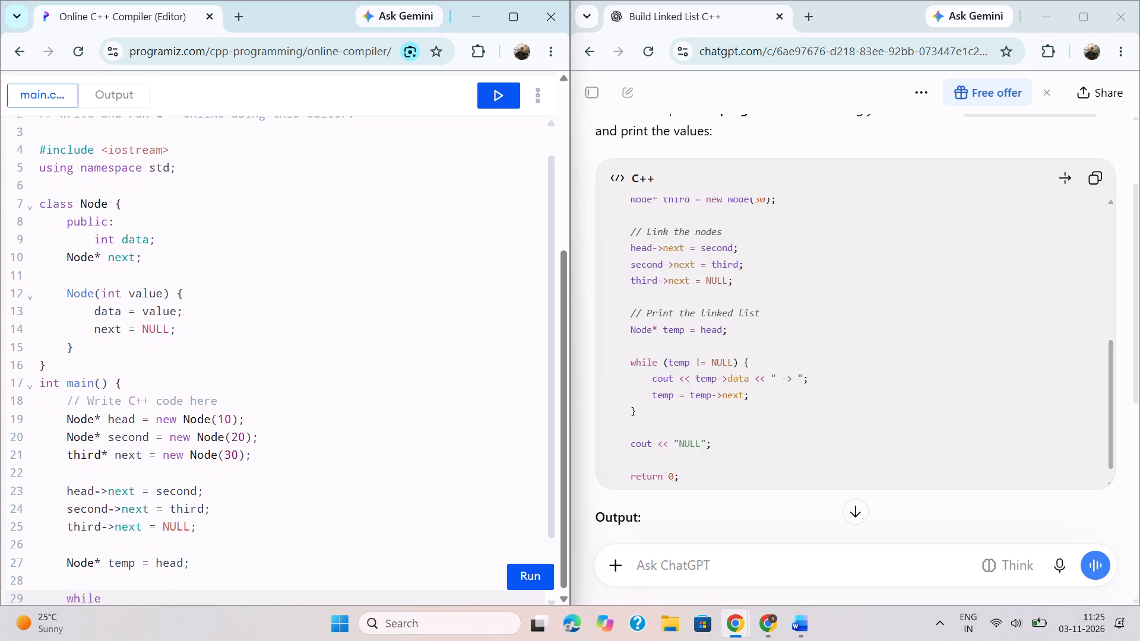
pyautogui.write('(temp')
pyautogui.hotkey('shift', '!')
pyautogui.write('= NULL')
pyautogui.press('Right')
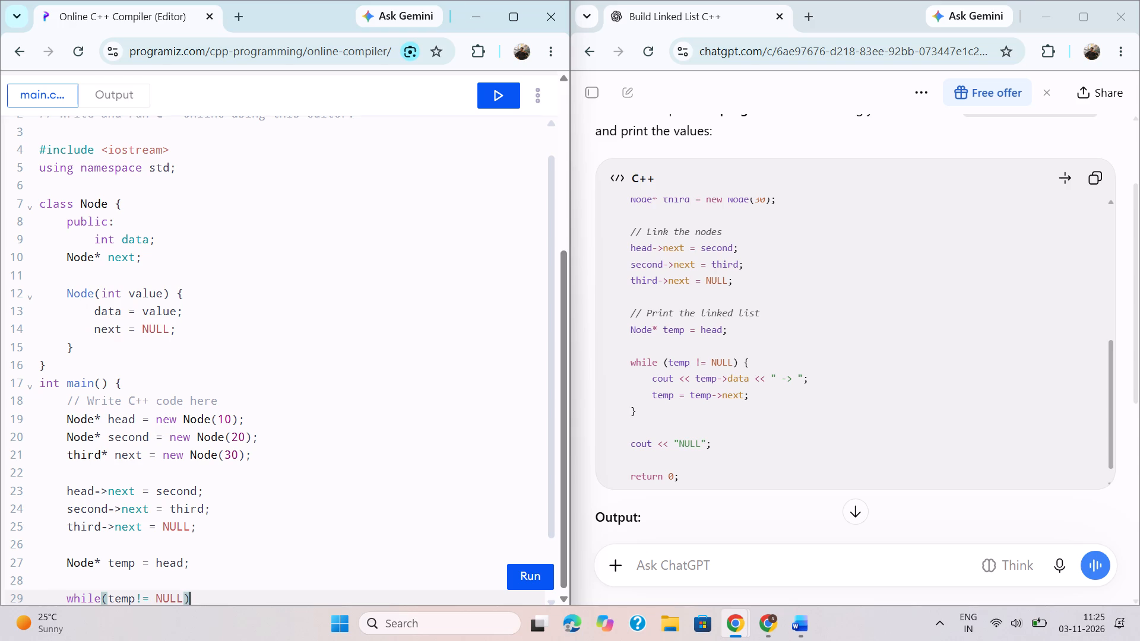
pyautogui.hotkey('shift', '{')
# Inside the while loop, write the print statement cout<< temp->data << " -> ";.
pyautogui.press('Return')
pyautogui.write('cout')
pyautogui.write('<< te,m')
pyautogui.press('BackSpace')
pyautogui.press('BackSpace')
pyautogui.write('mo')
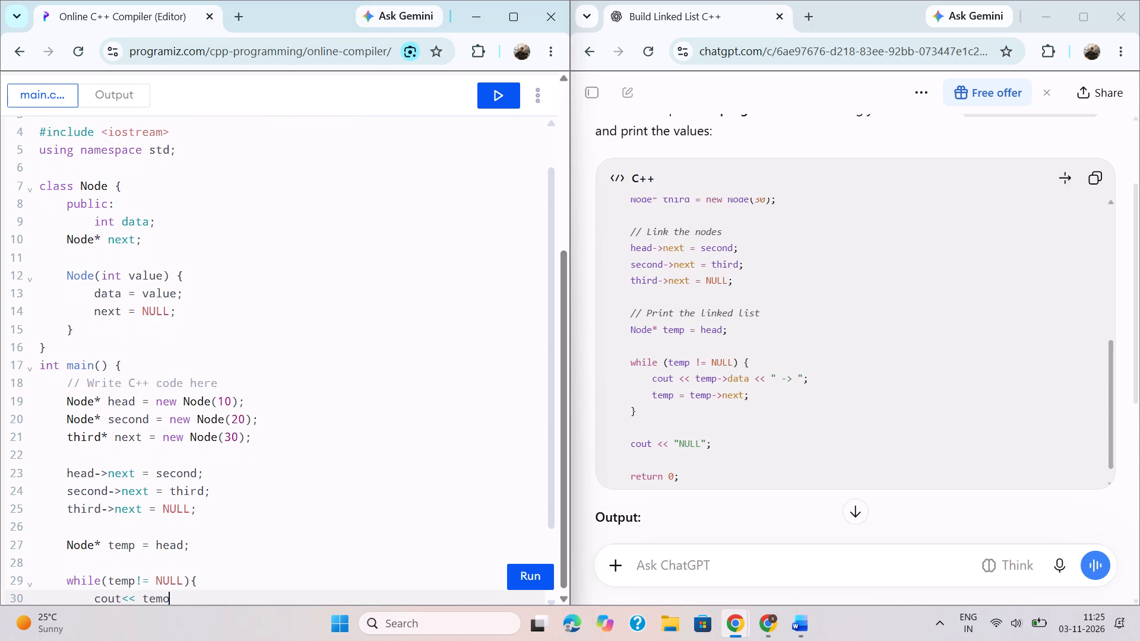
pyautogui.press('BackSpace')
pyautogui.press('p')
pyautogui.write('->')
pyautogui.write('data')
pyautogui.press('space')
pyautogui.write('<<')
pyautogui.press('space')
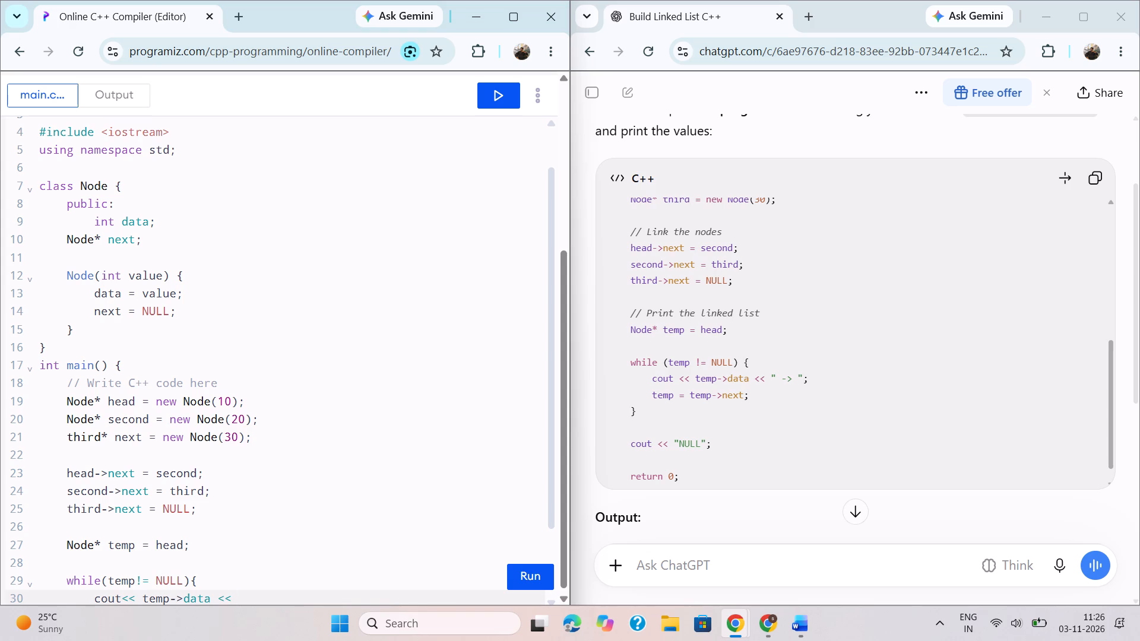
pyautogui.hotkey('shift', '}')
pyautogui.press('BackSpace')
pyautogui.hotkey('shift', '"')
pyautogui.press('space')
pyautogui.write('->')
pyautogui.press('space')
pyautogui.press('Right')
pyautogui.press(';')
# Add temp = temp->next; as the second statement in the while loop.
pyautogui.scroll(-2, 525, 326)
pyautogui.press('Return')
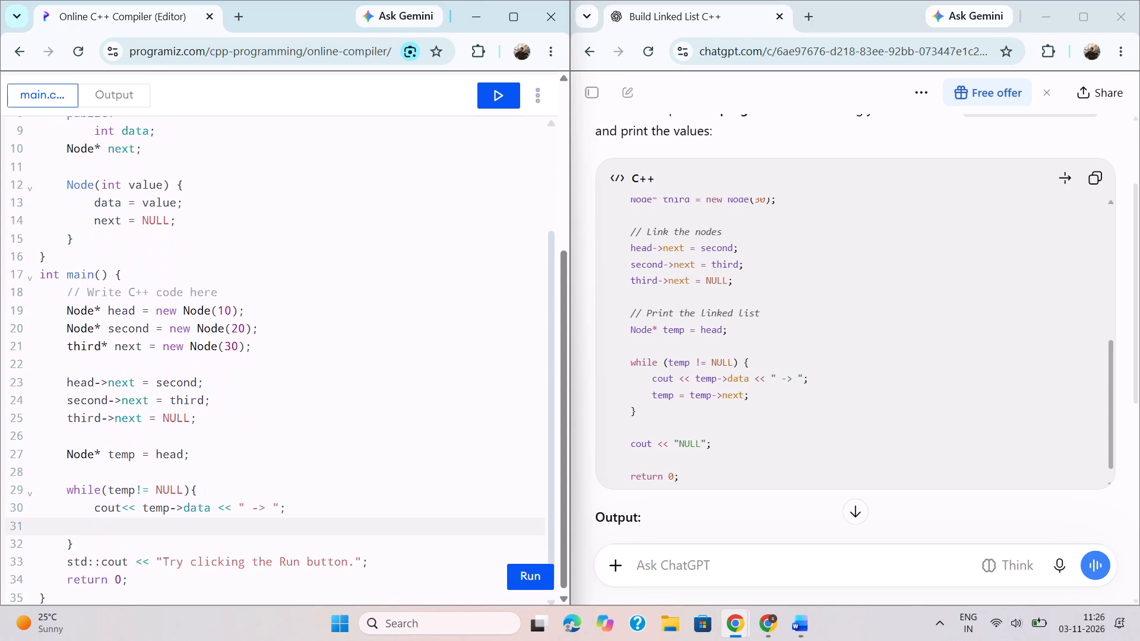
pyautogui.write('temp')
pyautogui.press('space')
pyautogui.write('= temp0')
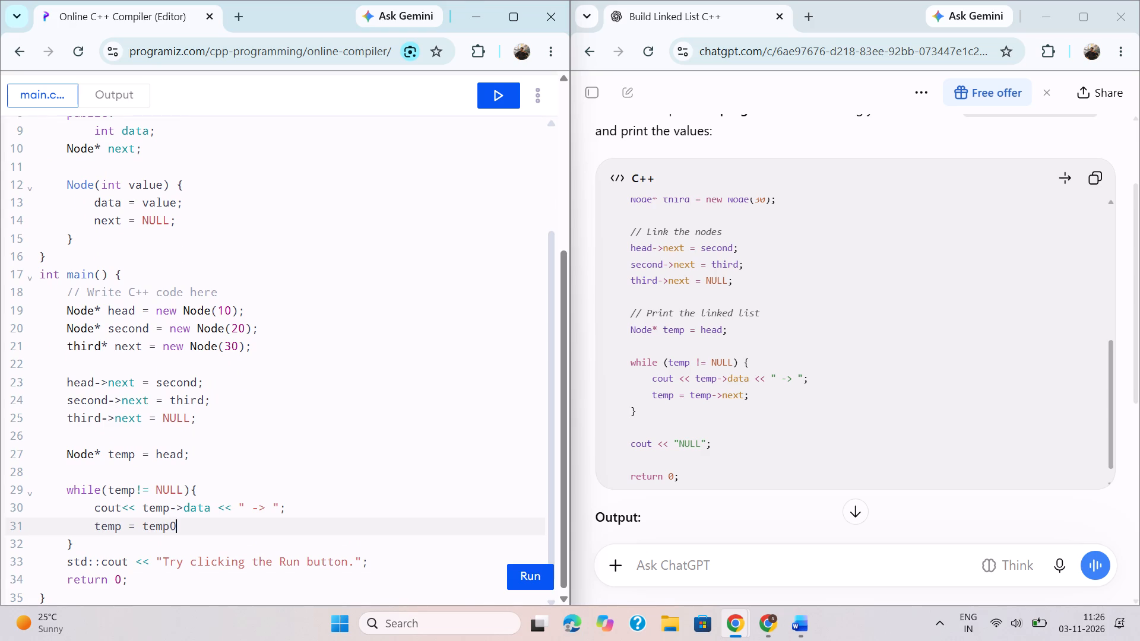
pyautogui.press('BackSpace')
pyautogui.write('->next;')
pyautogui.scroll(-3, 757, 389)
pyautogui.scroll(-1, 705, 469)
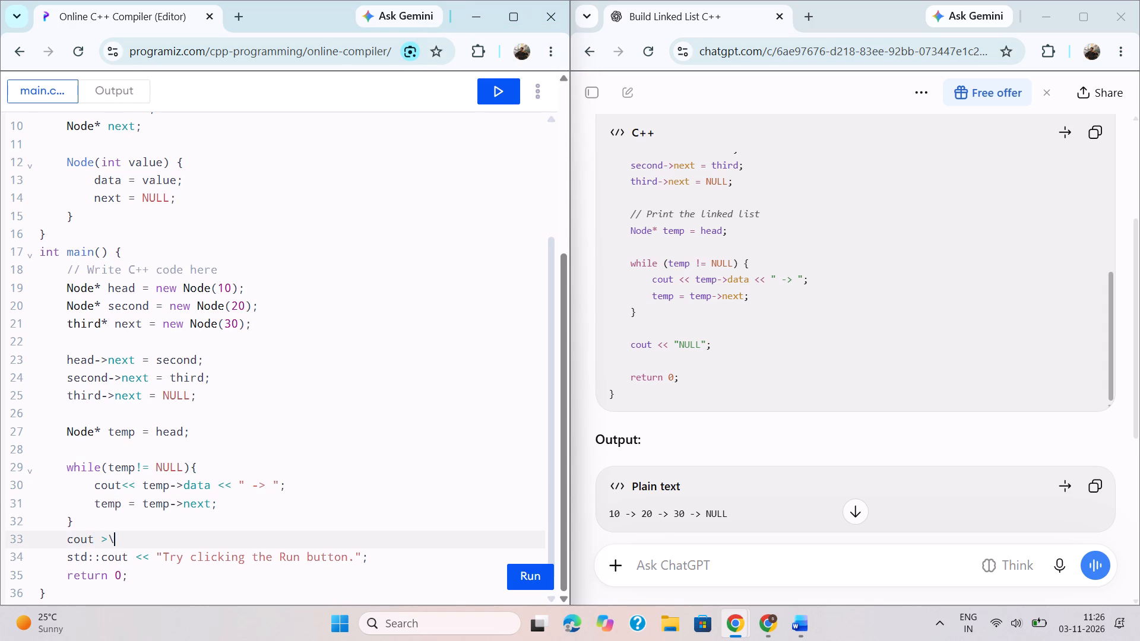
pyautogui.press('BackSpace')
pyautogui.press('BackSpace')
pyautogui.press('space')
pyautogui.write(',')
pyautogui.press('BackSpace')
pyautogui.write('<<')
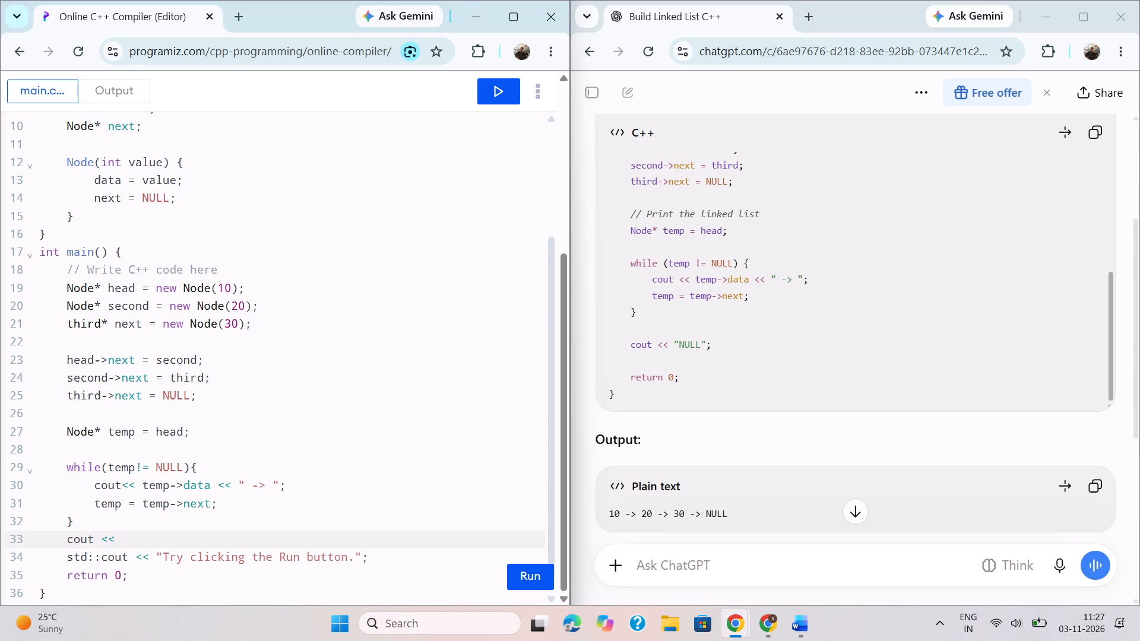
pyautogui.press('space')
pyautogui.write('"NULL')
pyautogui.press('Right')
pyautogui.press(';')
# Maximize the C++ compiler window.
pyautogui.click(496, 17)
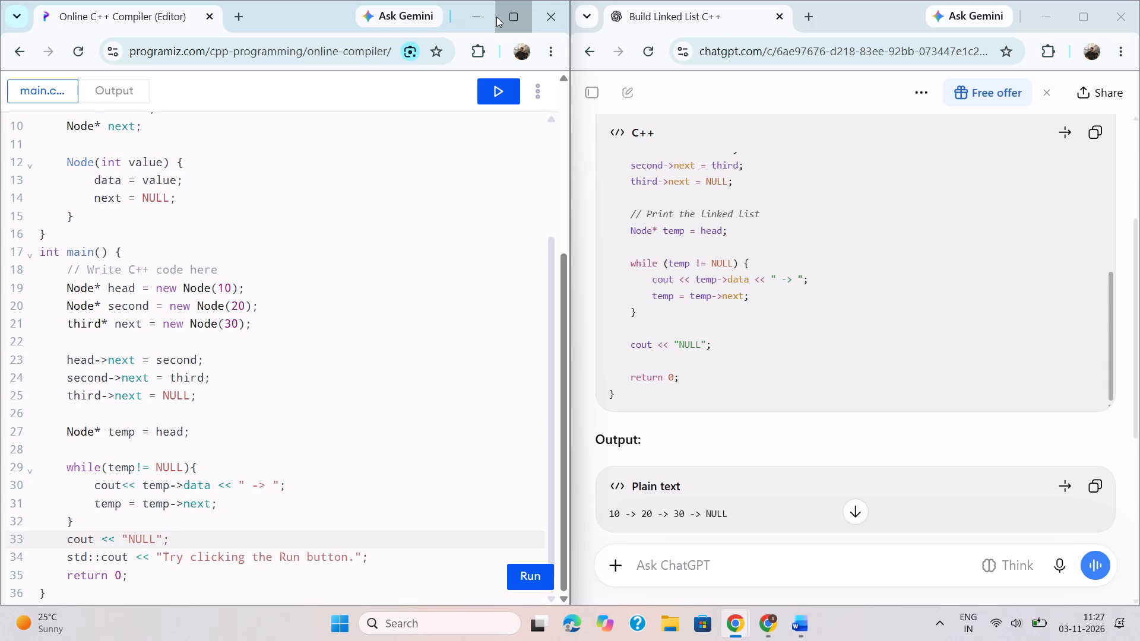
# Delete the std::cout << "Try clicking the Run button."; line above return 0; in main.
pyautogui.scroll(-3, 233, 504)
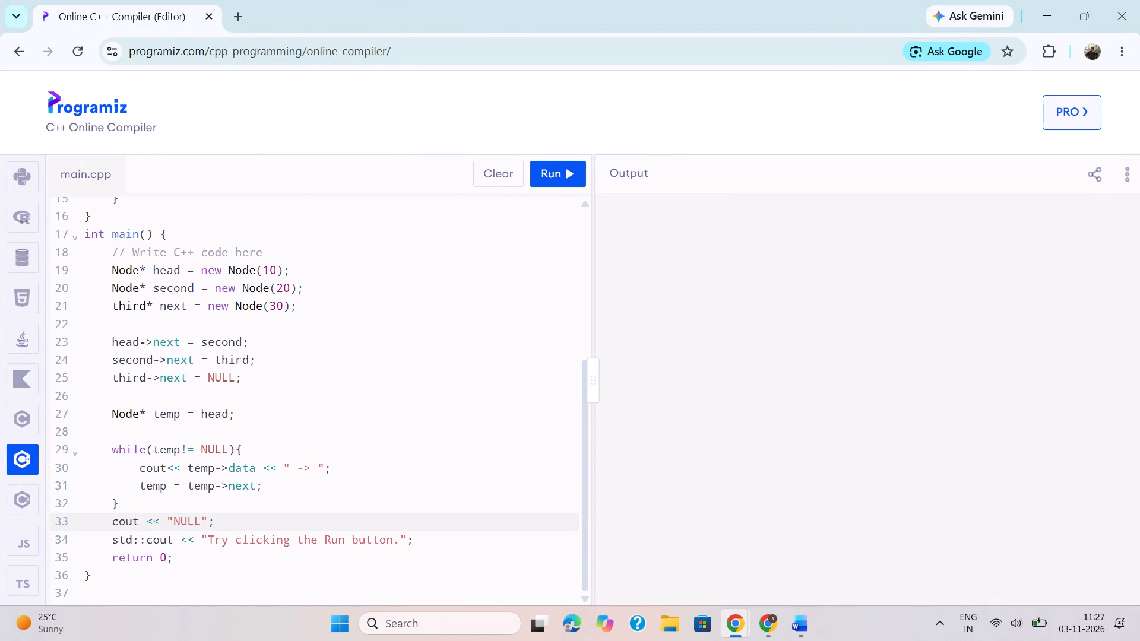
pyautogui.moveTo(439, 540); pyautogui.dragTo(319, 529)
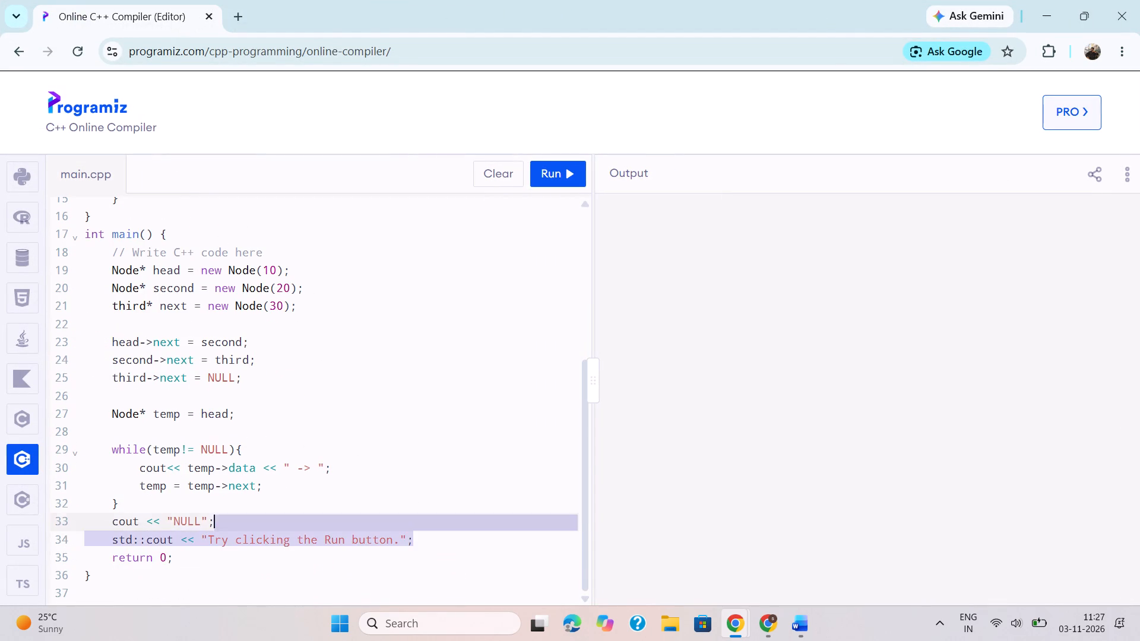
pyautogui.moveTo(319, 529); pyautogui.dragTo(109, 550)
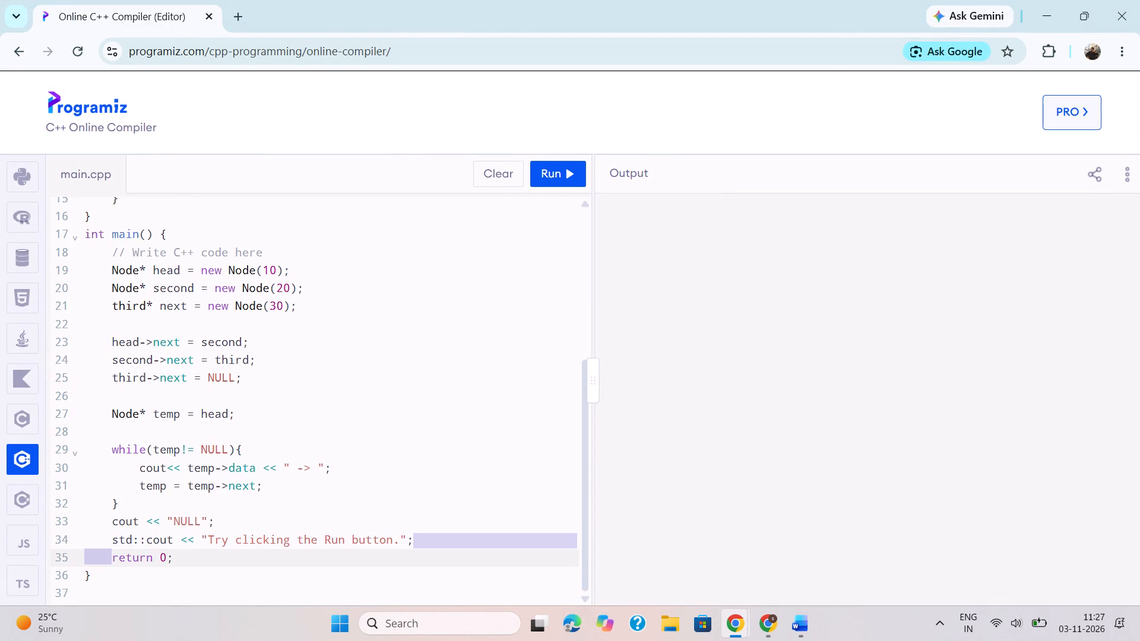
pyautogui.tripleClick(110, 537)
pyautogui.press('BackSpace')
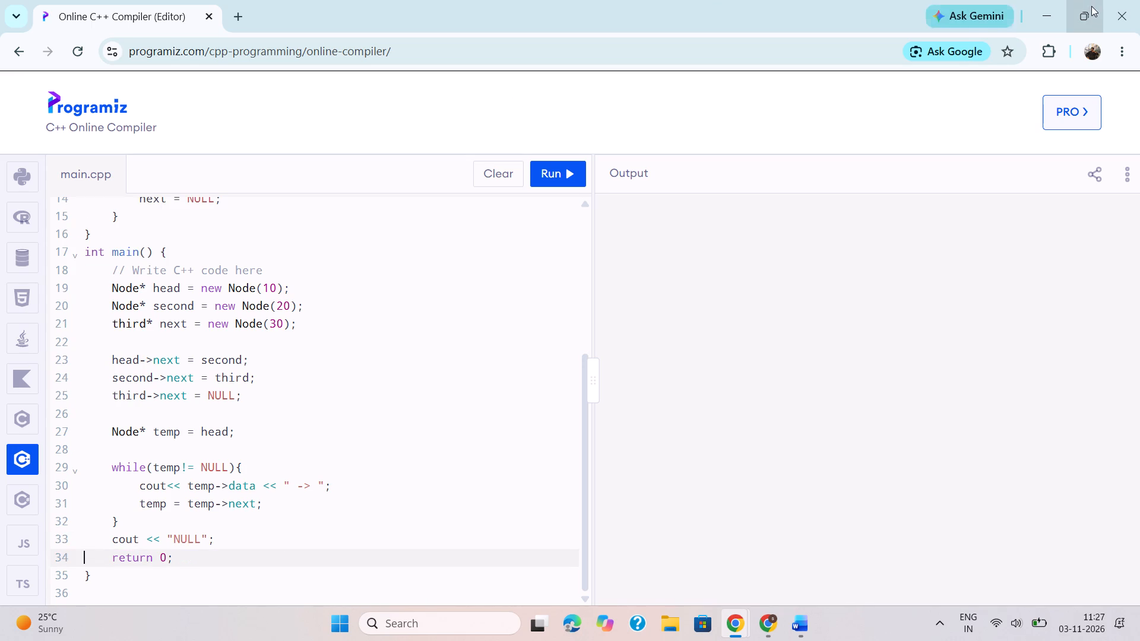
# Run the linked list program in the maximized compiler window and look over the code.
pyautogui.click(984, 64)
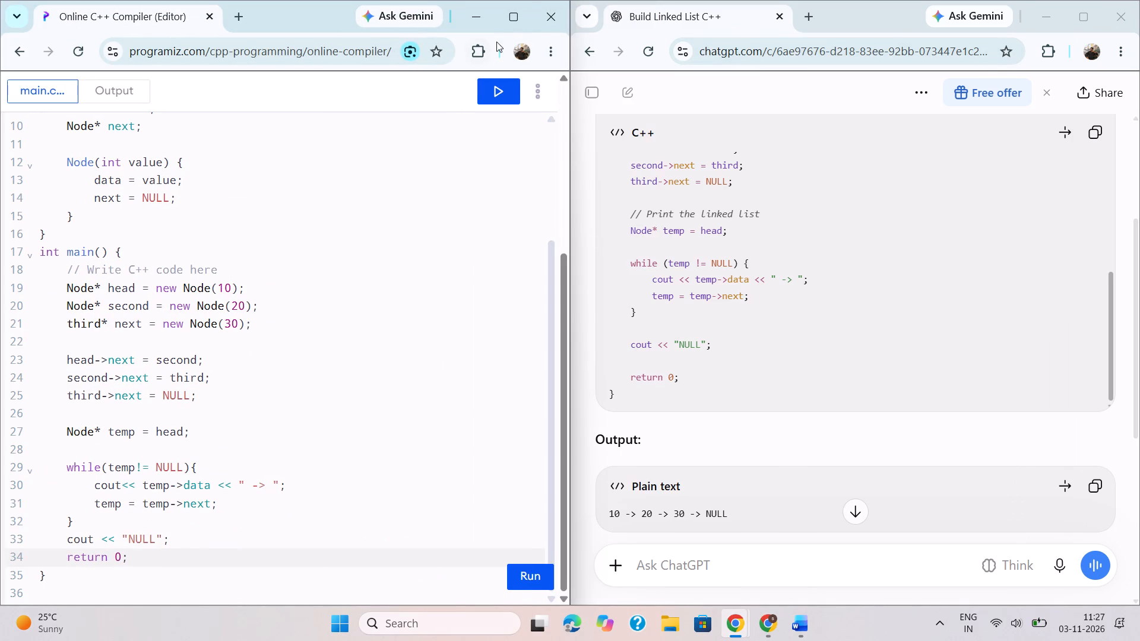
pyautogui.click(508, 26)
pyautogui.click(546, 172)
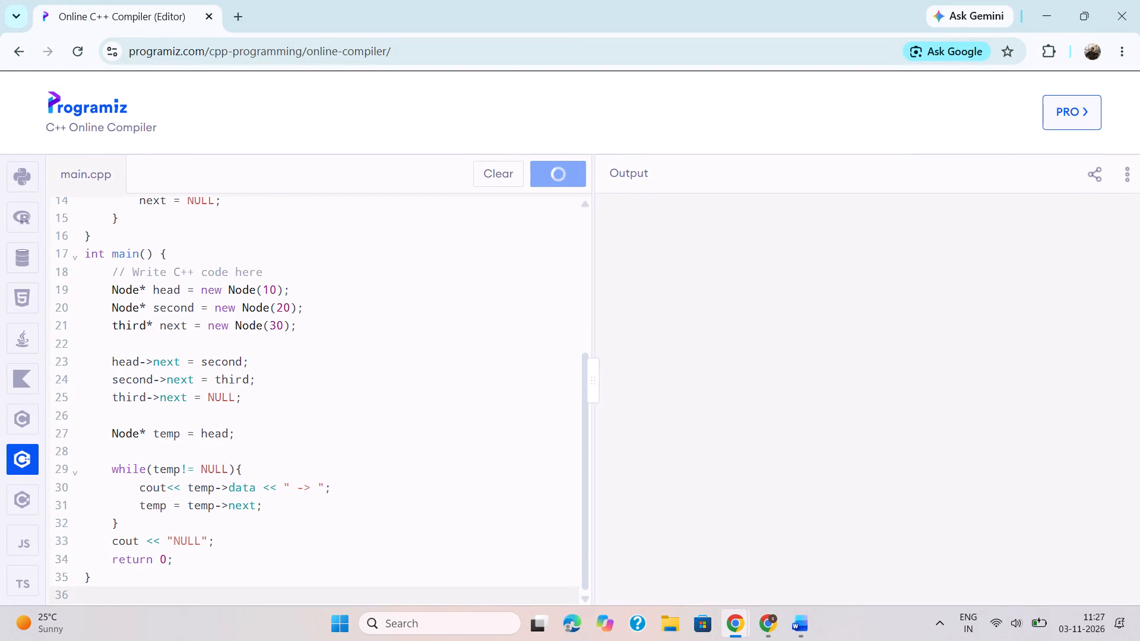
pyautogui.scroll(2, 364, 427)
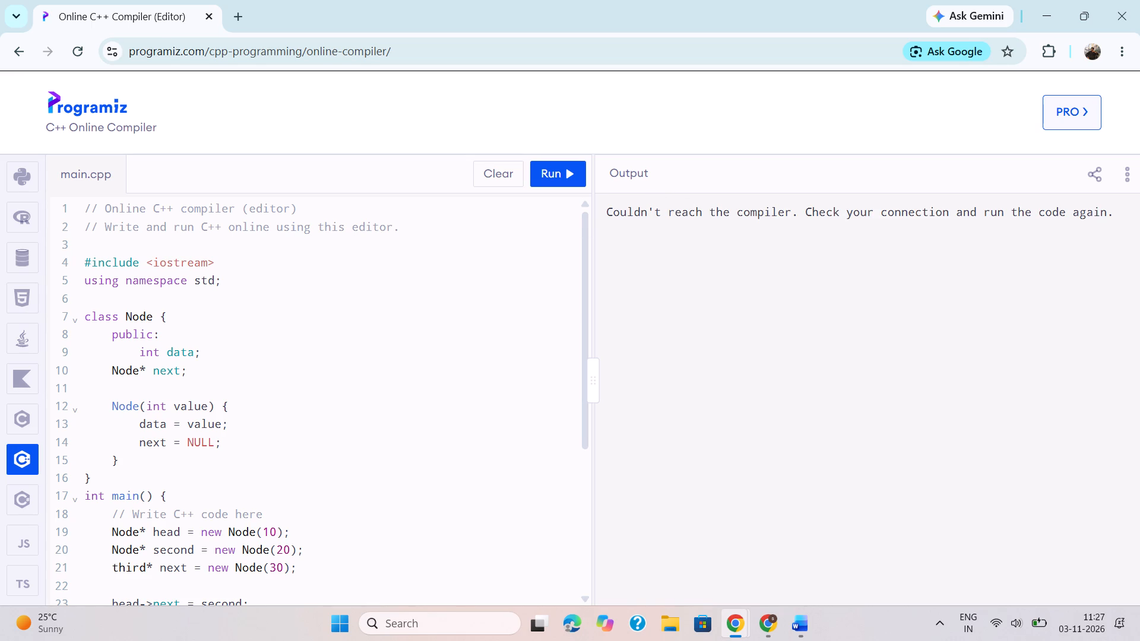
pyautogui.scroll(-1, 397, 396)
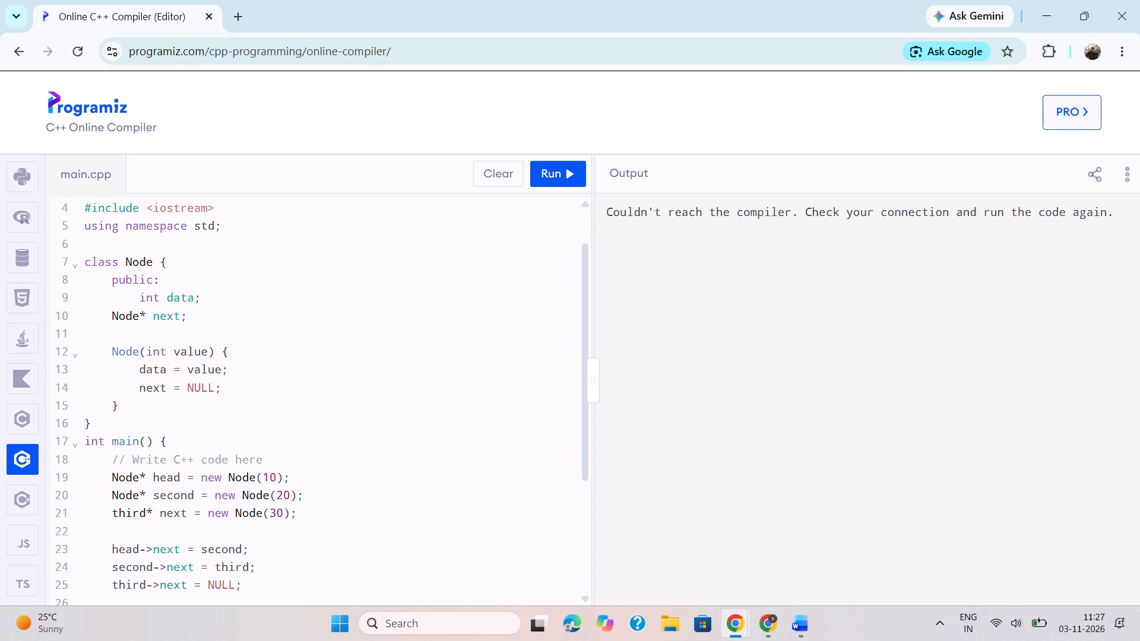
# Check the remaining code down to the end of main and run the linked list program again.
pyautogui.scroll(-3, 381, 462)
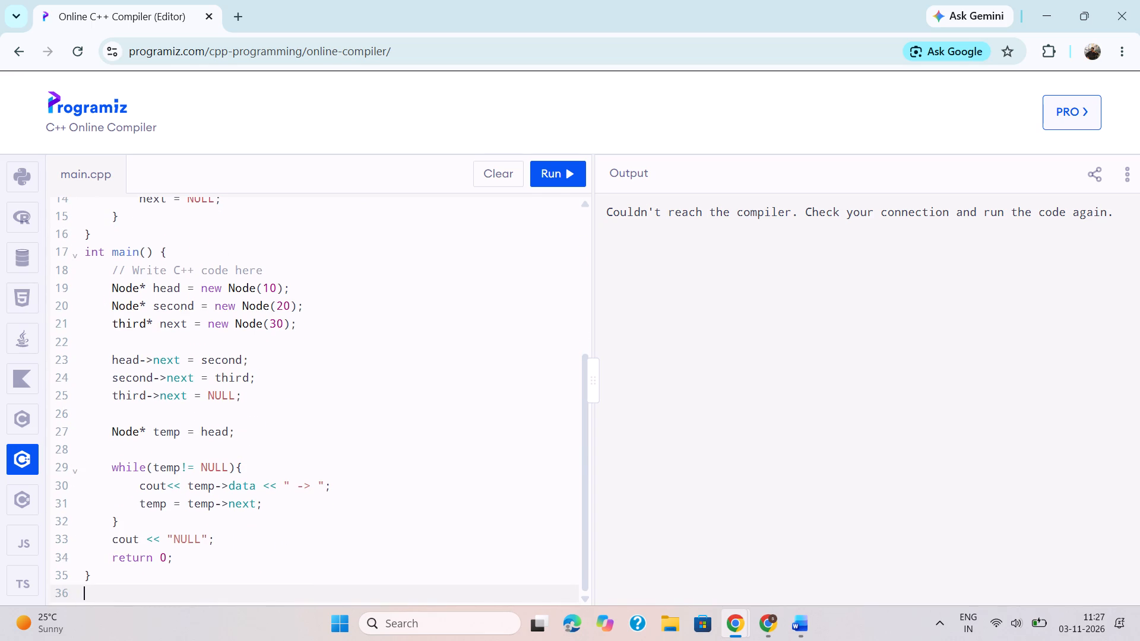
pyautogui.click(553, 181)
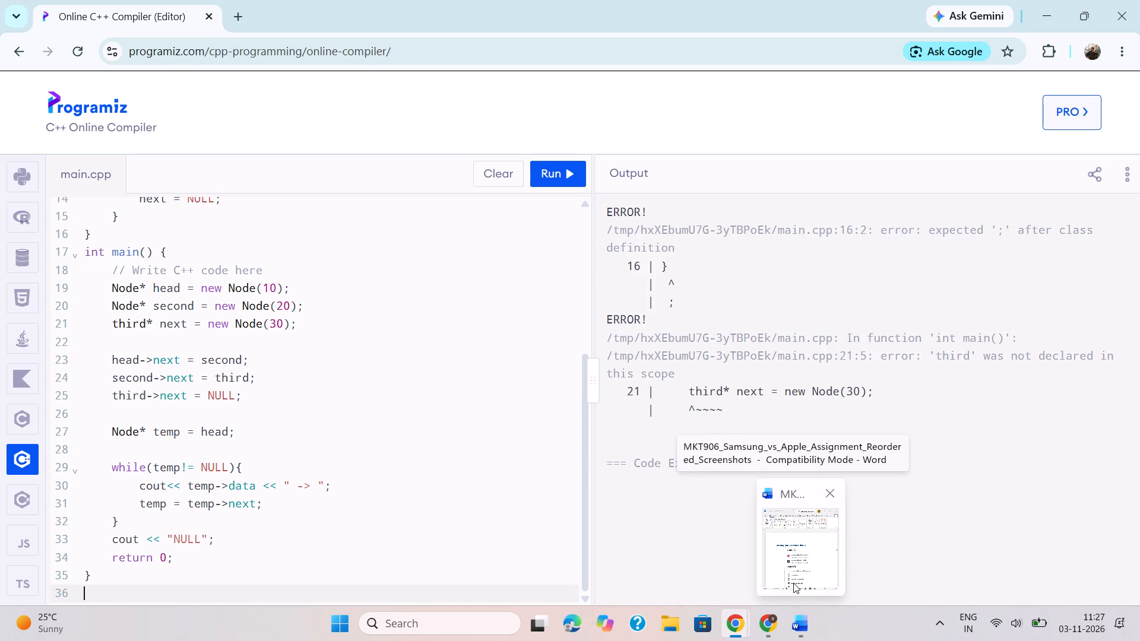
# Switch to the MKT906 Samsung vs Apple assignment document in Word and maximize its window.
pyautogui.click(793, 583)
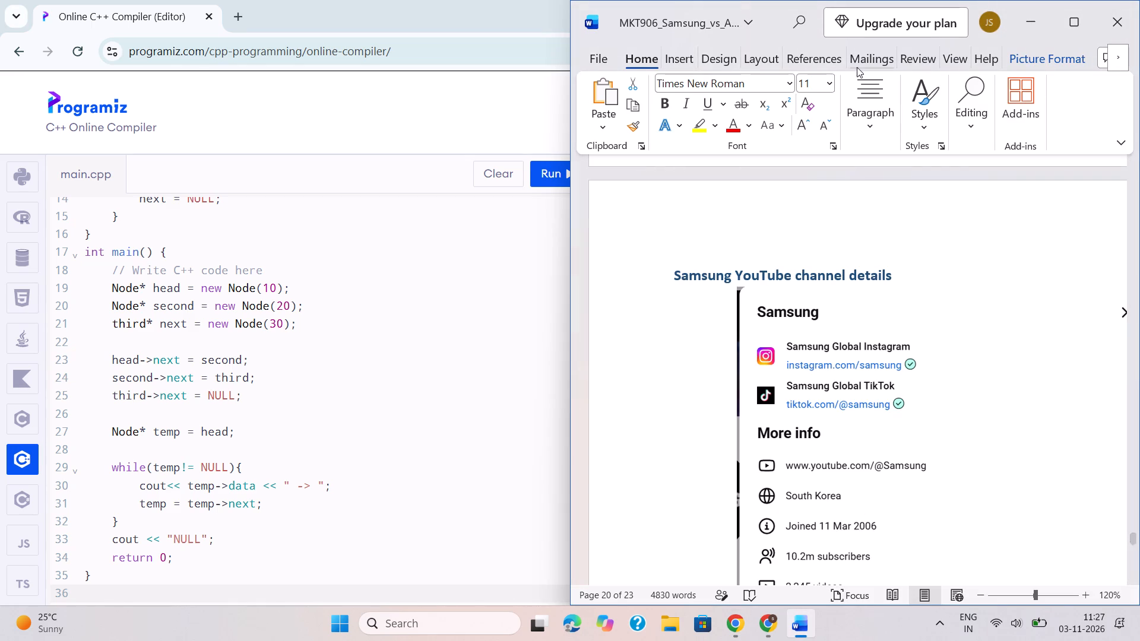
pyautogui.click(1056, 20)
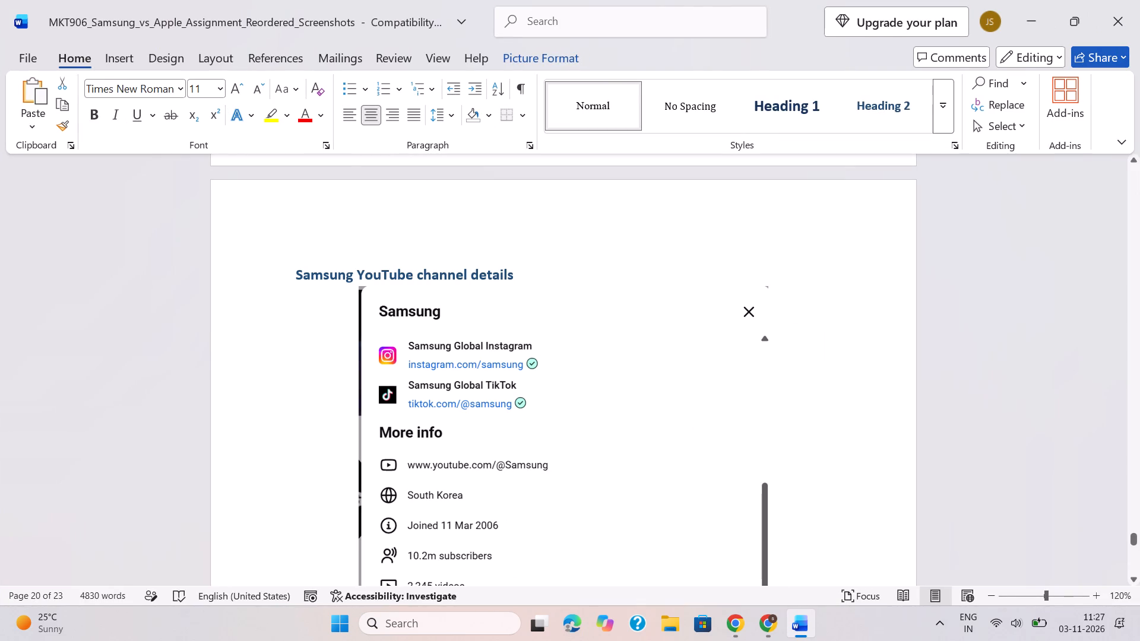
# Look back through the pages before the Samsung YouTube channel details heading and undo the last edit in the document.
pyautogui.moveTo(622, 167); pyautogui.dragTo(619, 155)
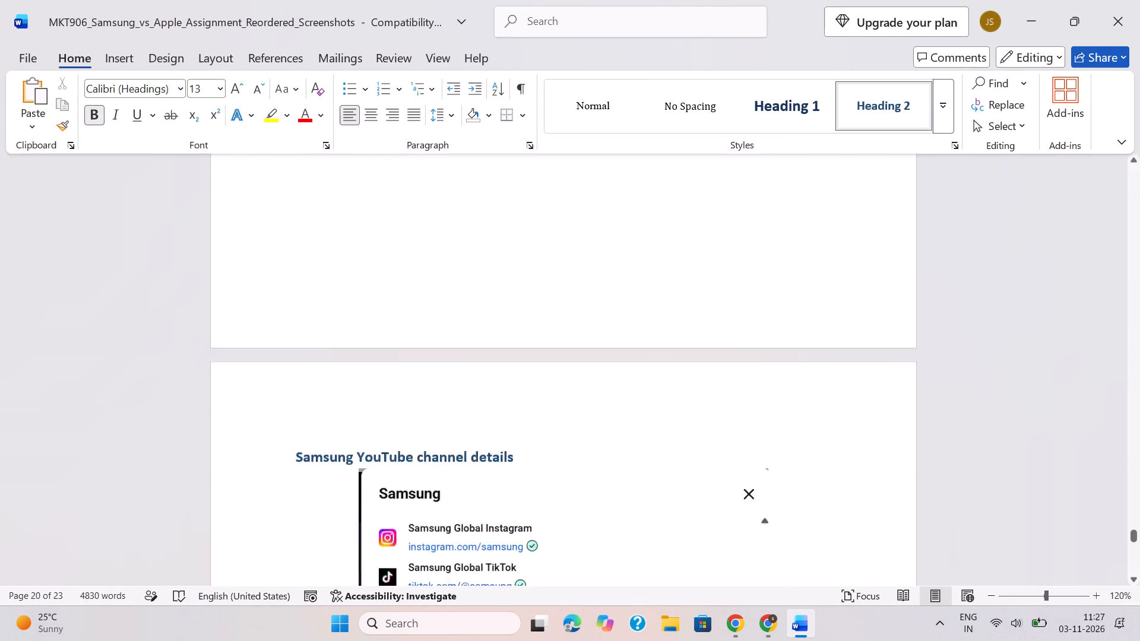
pyautogui.scroll(2, 571, 289)
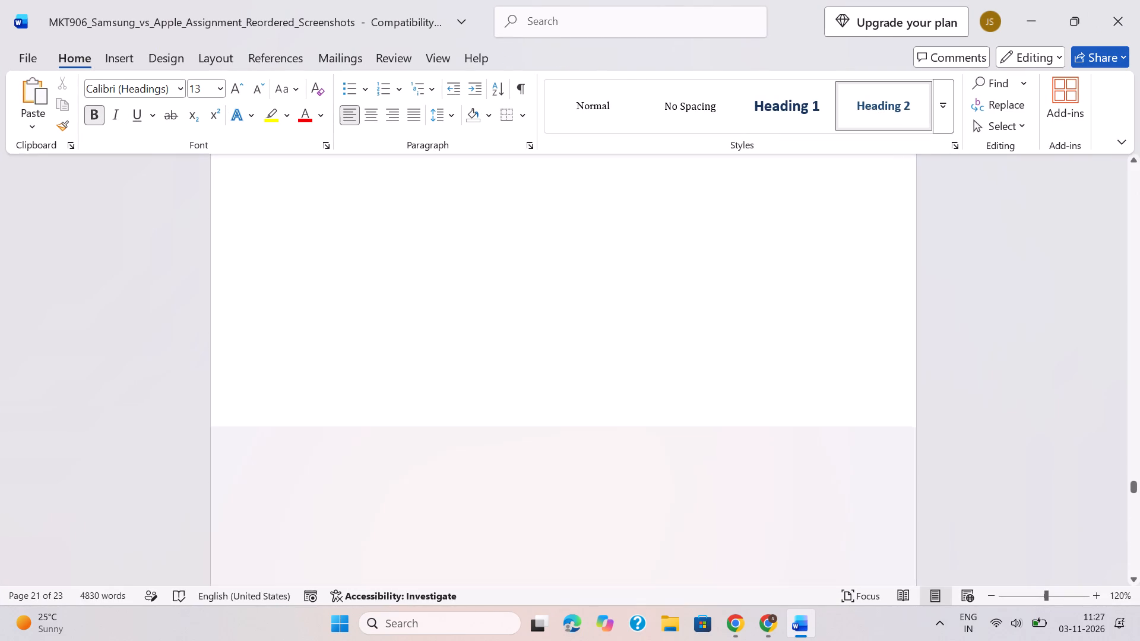
pyautogui.scroll(2, 571, 289)
pyautogui.hotkey('ctrl', 'z')
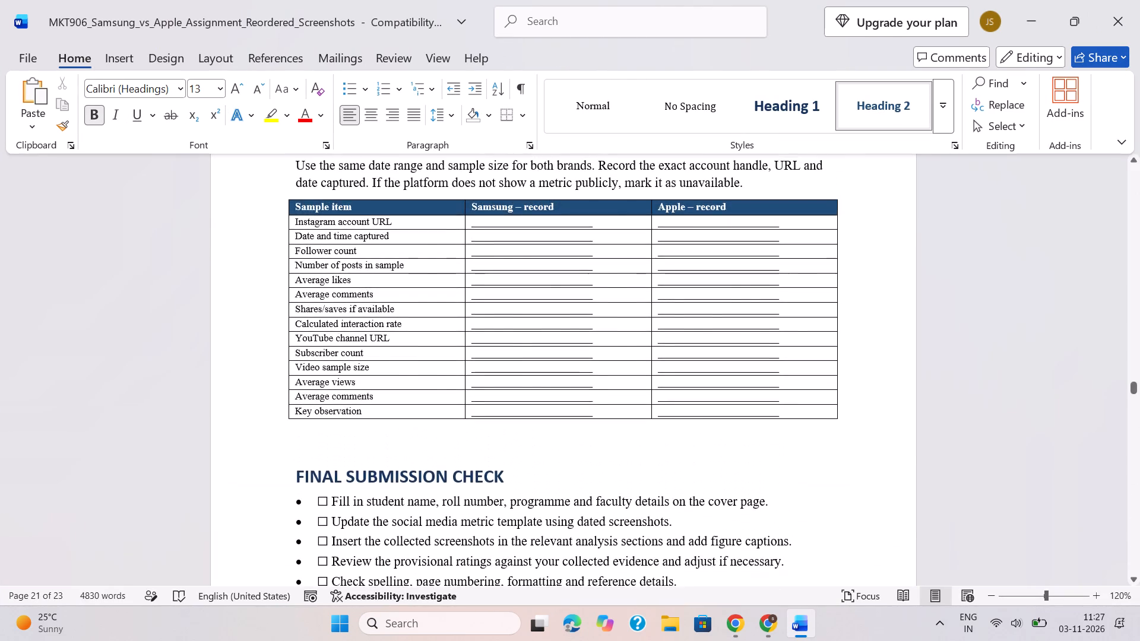
# Look through the assignment's remaining pages to the evidence note below the Apple YouTube channel details screenshot.
pyautogui.scroll(-3, 571, 289)
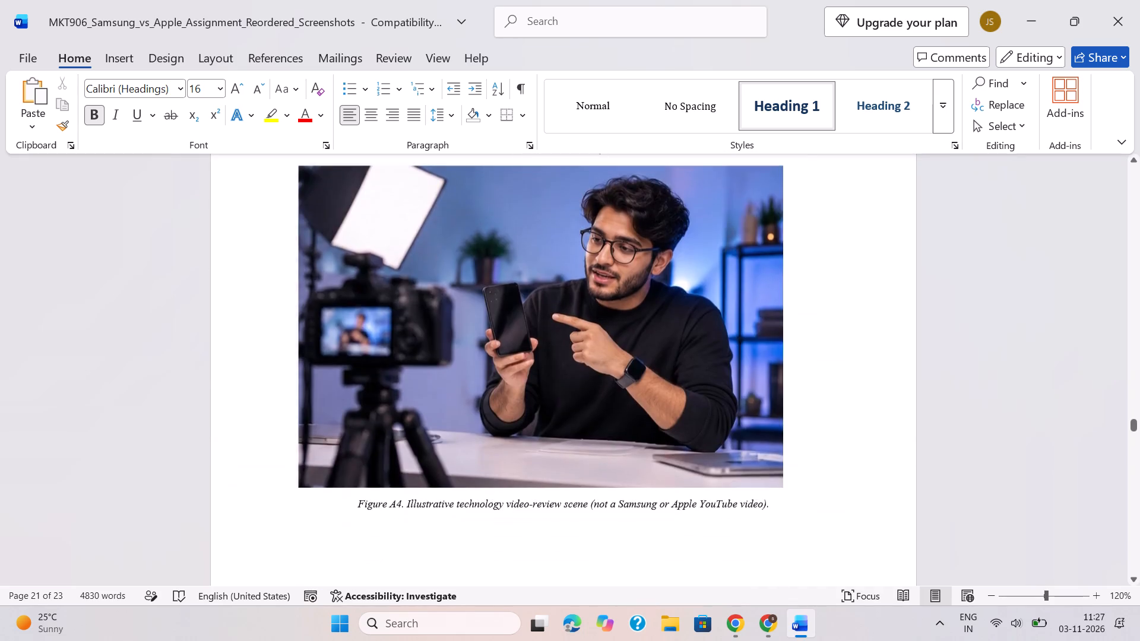
pyautogui.scroll(-2, 571, 289)
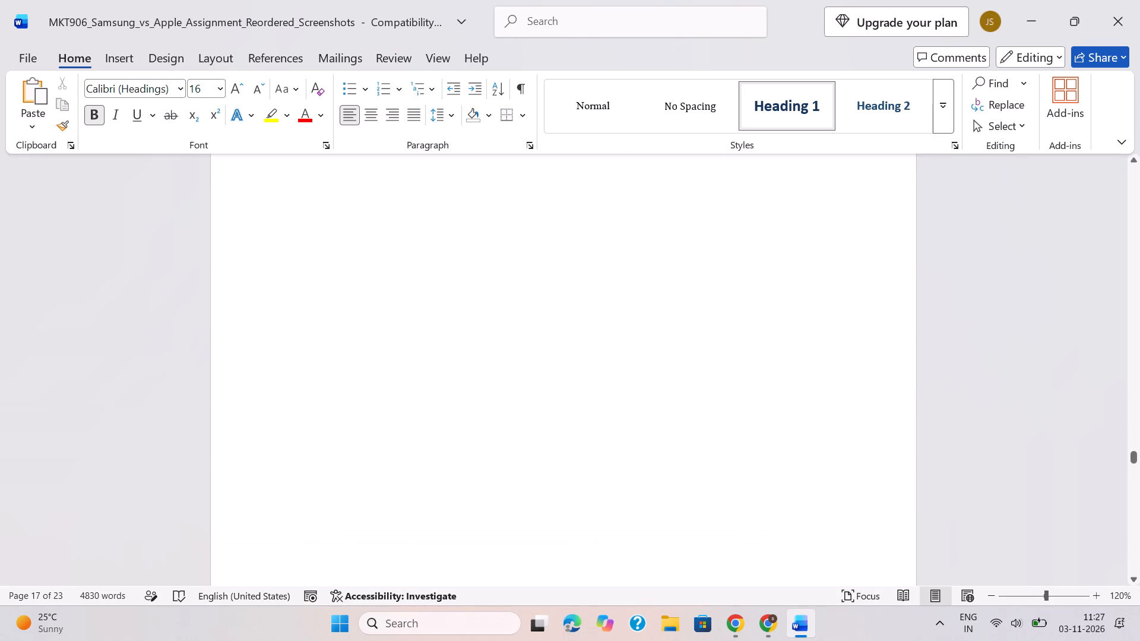
pyautogui.scroll(-5, 571, 289)
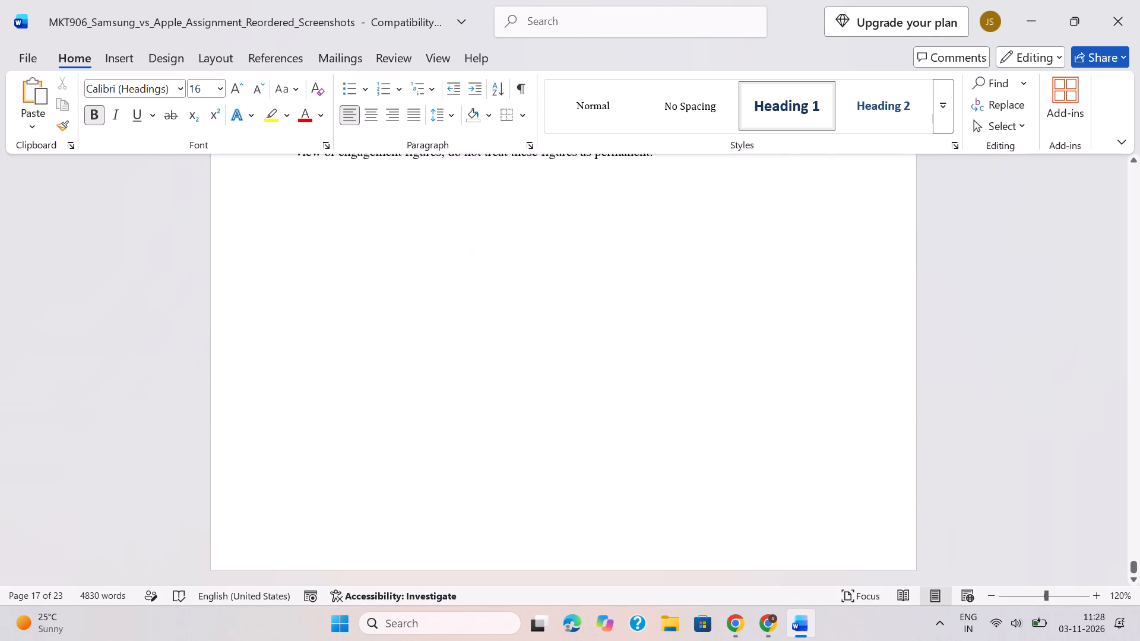
pyautogui.scroll(-2, 571, 289)
pyautogui.scroll(1, 571, 289)
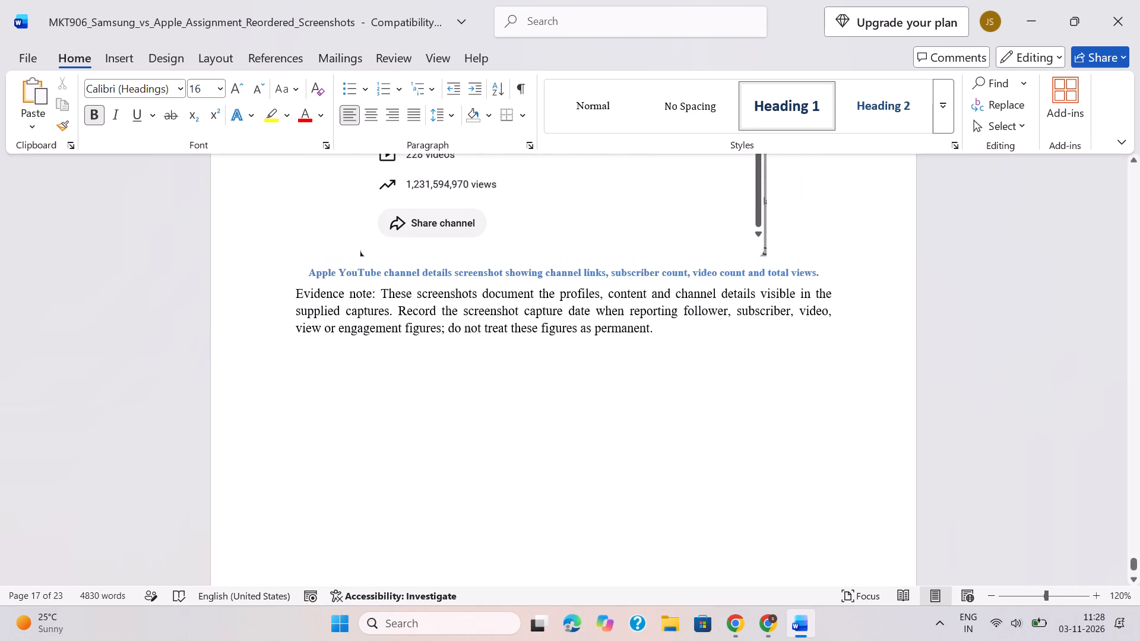
pyautogui.scroll(1, 594, 287)
pyautogui.scroll(-1, 594, 287)
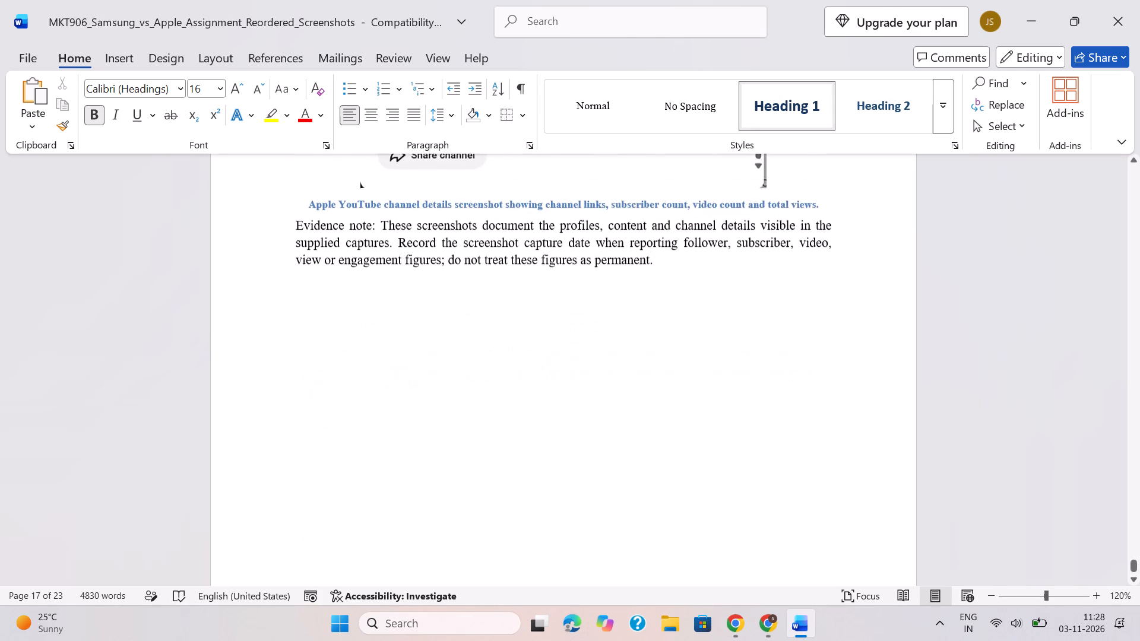
pyautogui.scroll(1, 607, 287)
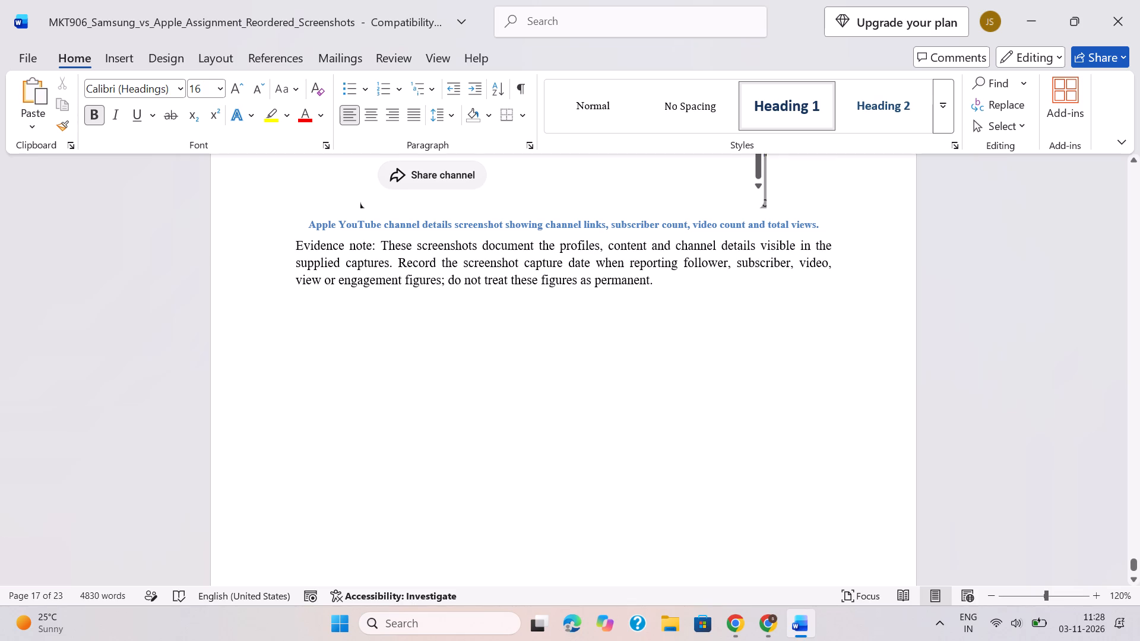
# In the Word assignment with reordered screenshots, delete the evidence note paragraph below the Apple YouTube channel details caption.
pyautogui.moveTo(659, 281); pyautogui.dragTo(363, 238)
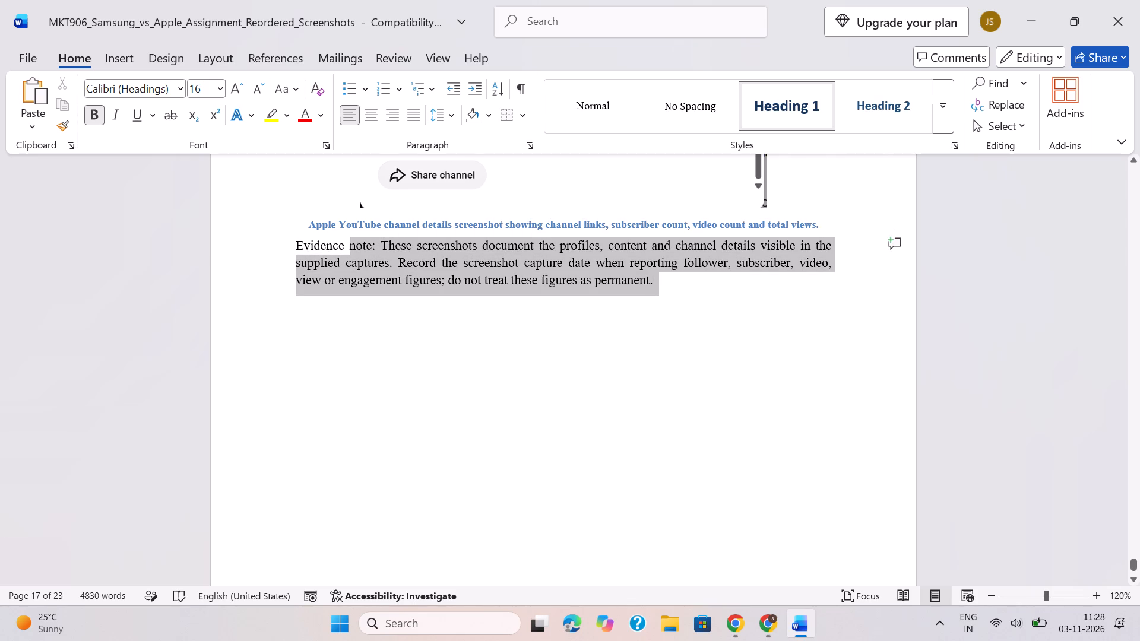
pyautogui.moveTo(363, 238); pyautogui.dragTo(310, 245)
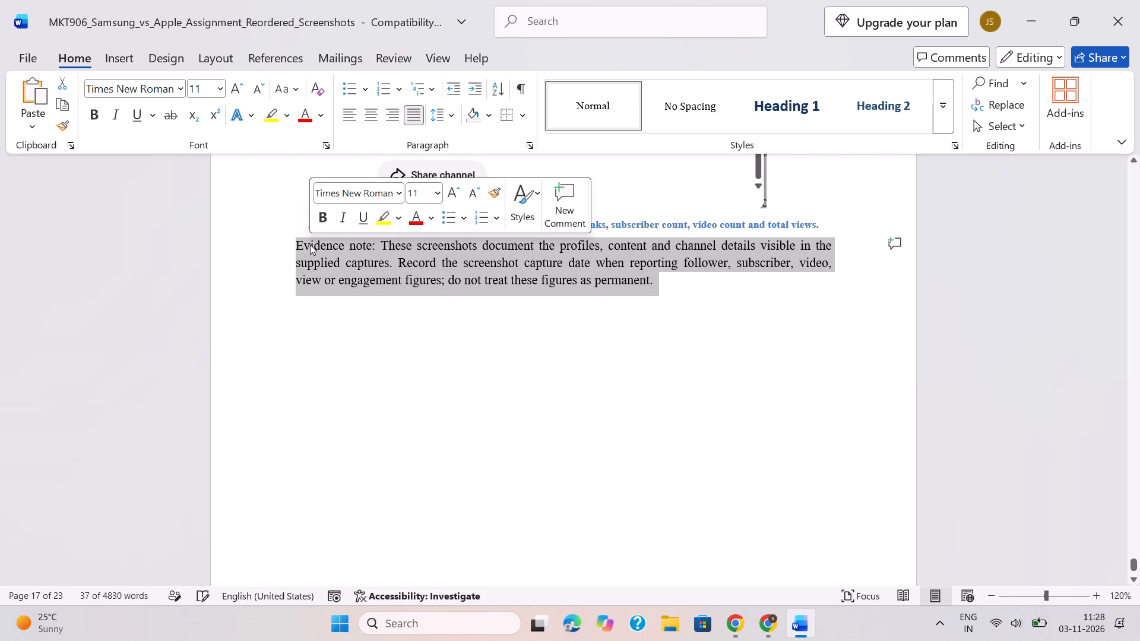
pyautogui.press('BackSpace')
# Review the Samsung and Apple YouTube screenshot pages preceding the end of the document, and minimize the document window.
pyautogui.scroll(1, 310, 245)
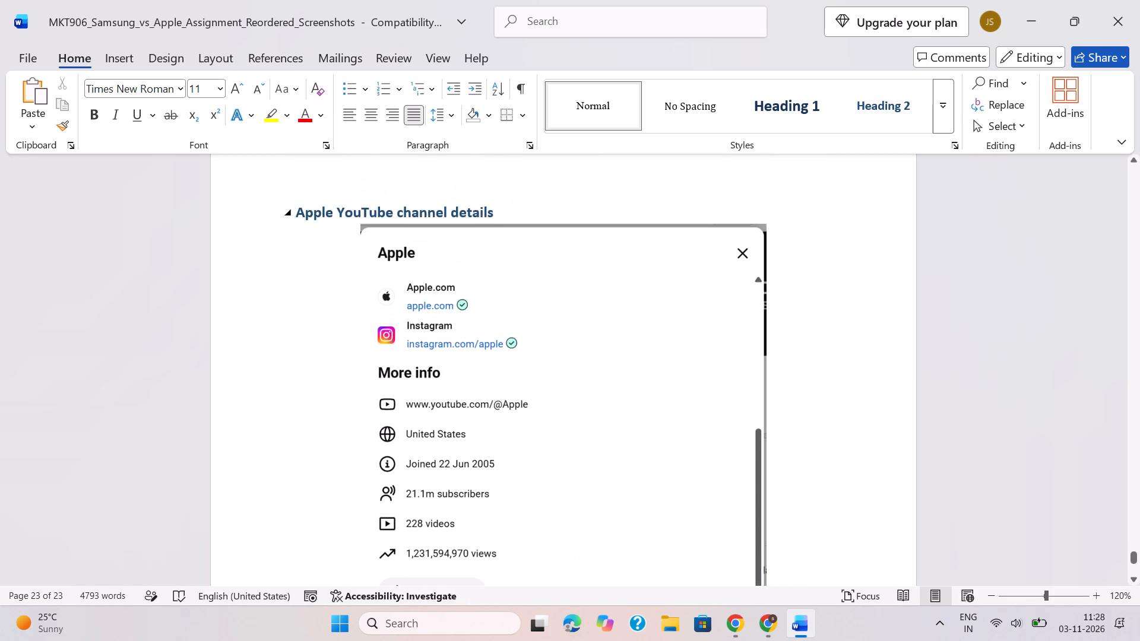
pyautogui.scroll(1, 306, 222)
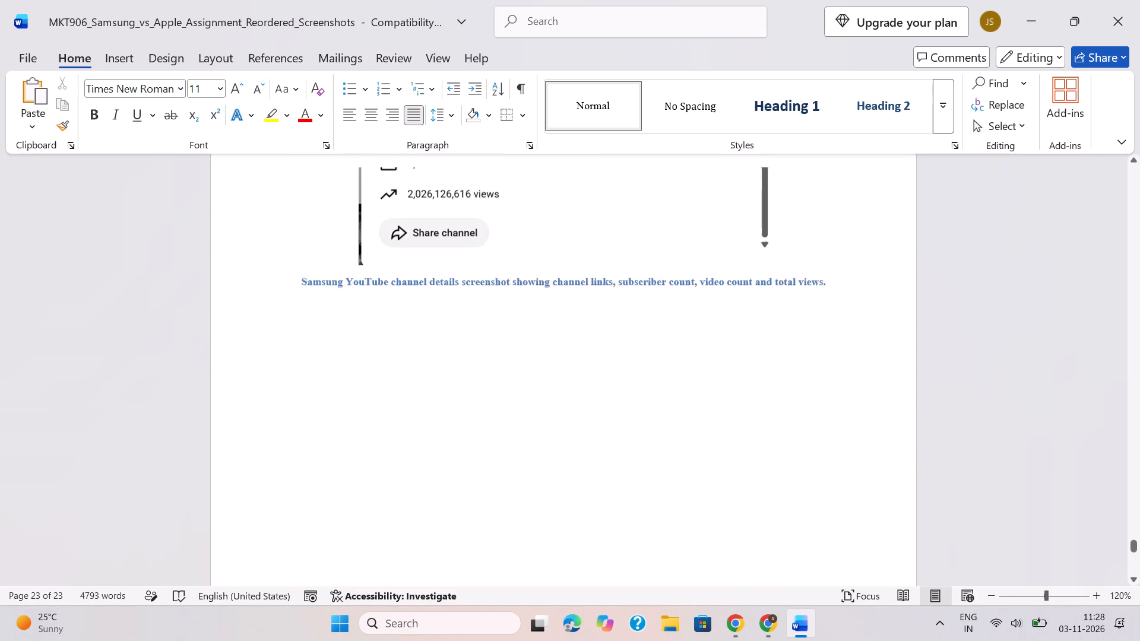
pyautogui.scroll(1, 306, 222)
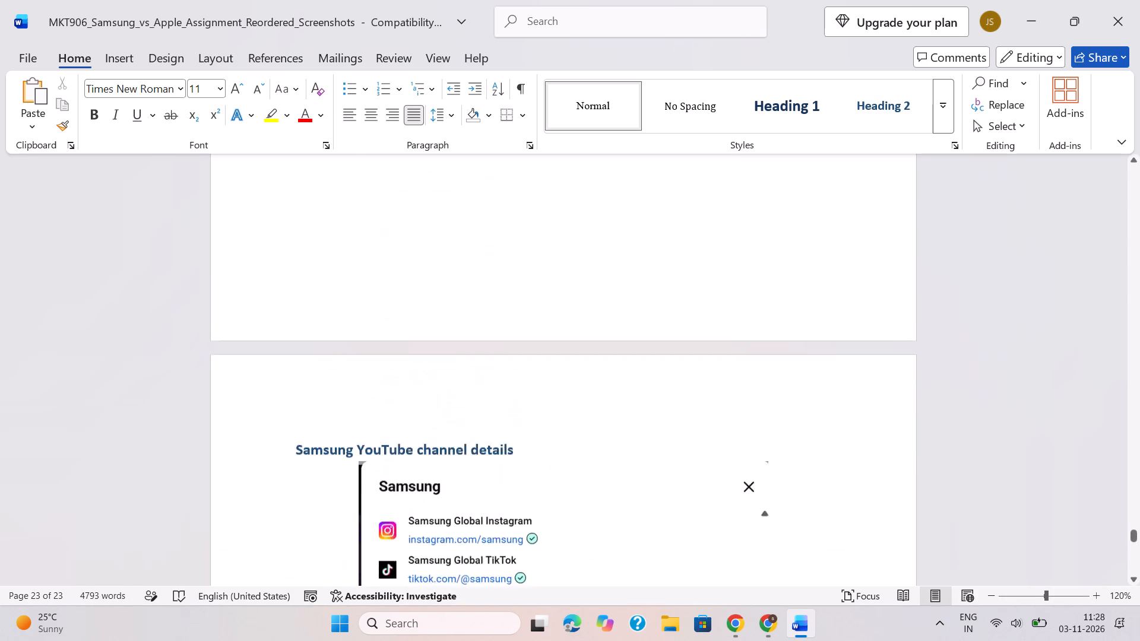
pyautogui.scroll(2, 306, 222)
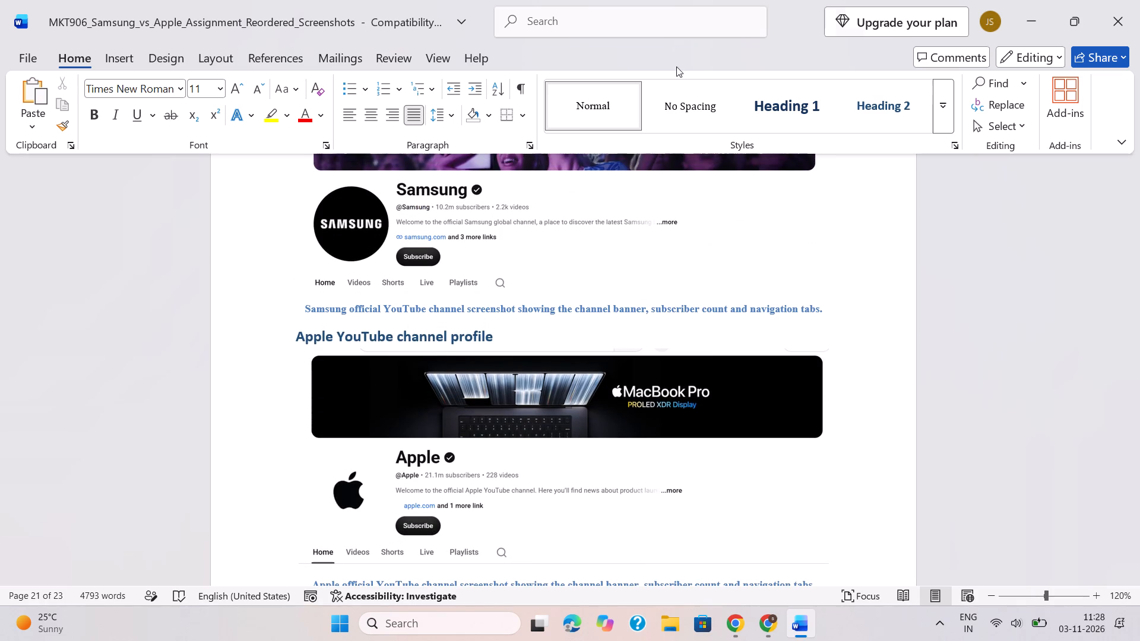
pyautogui.click(1043, 13)
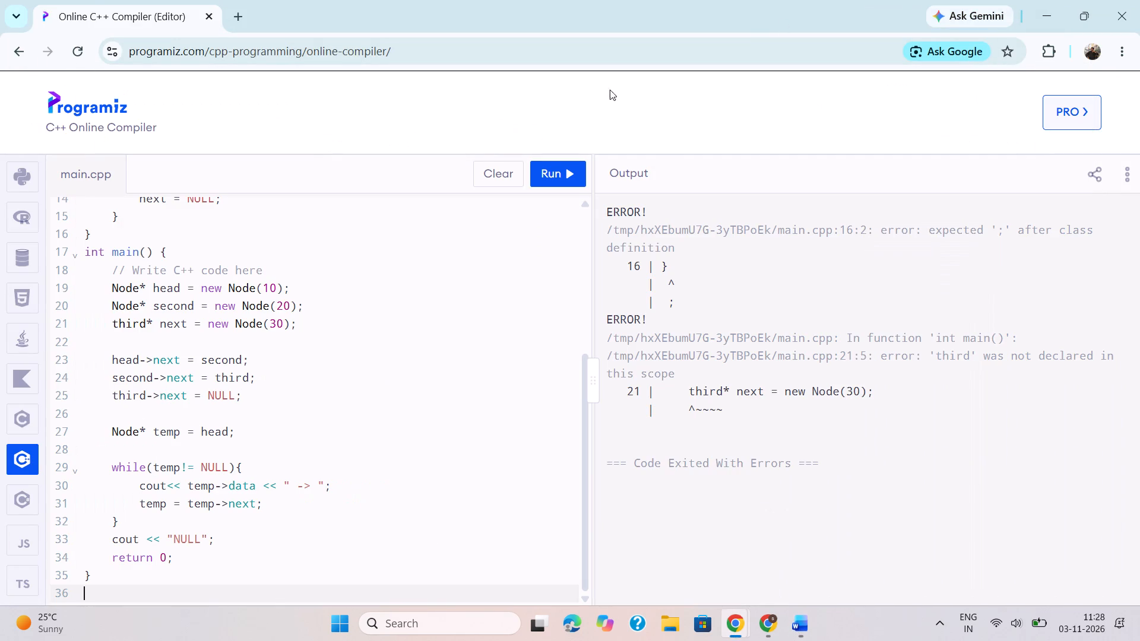
# Move the Build Linked List C++ ChatGPT tab into the browser window holding the Online C++ Compiler.
pyautogui.click(1045, 1)
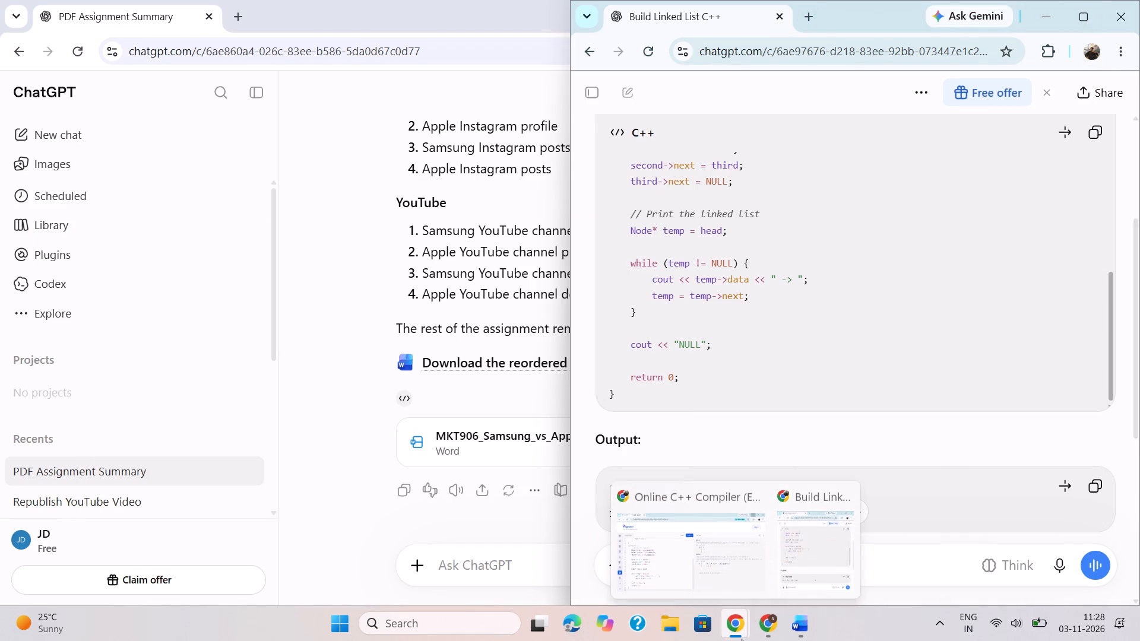
pyautogui.click(708, 591)
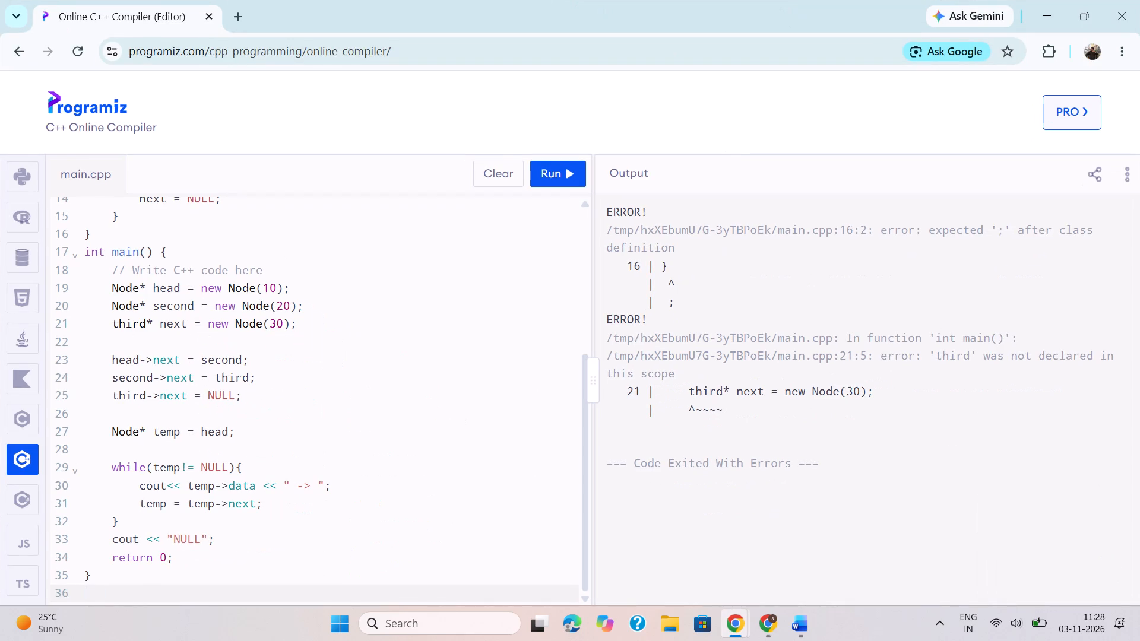
pyautogui.click(779, 528)
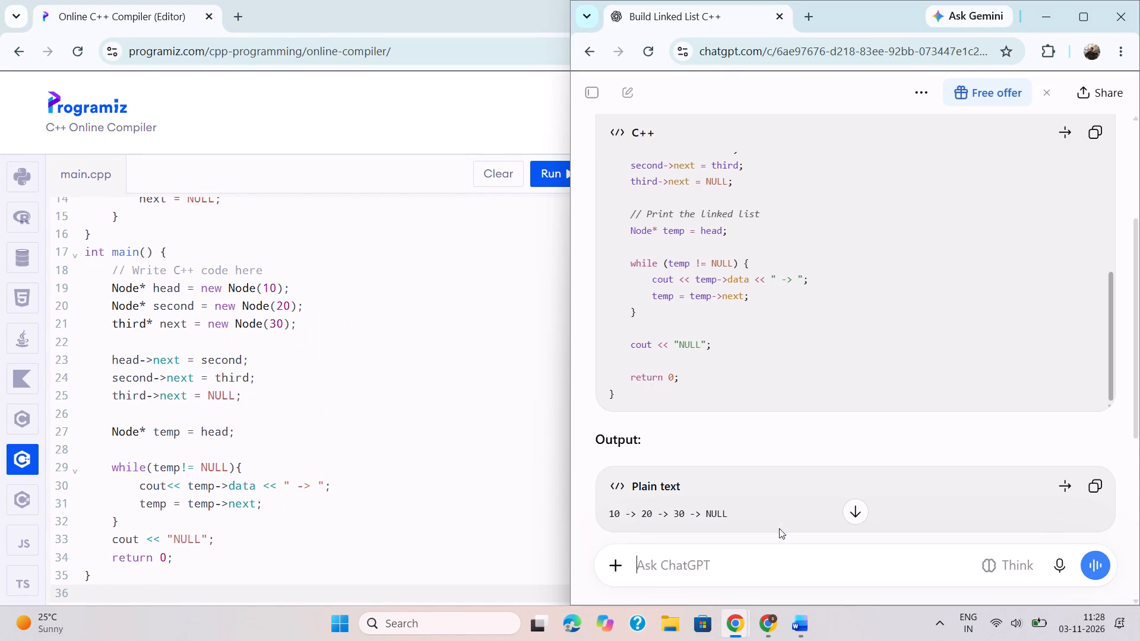
pyautogui.moveTo(705, 14); pyautogui.dragTo(337, 0)
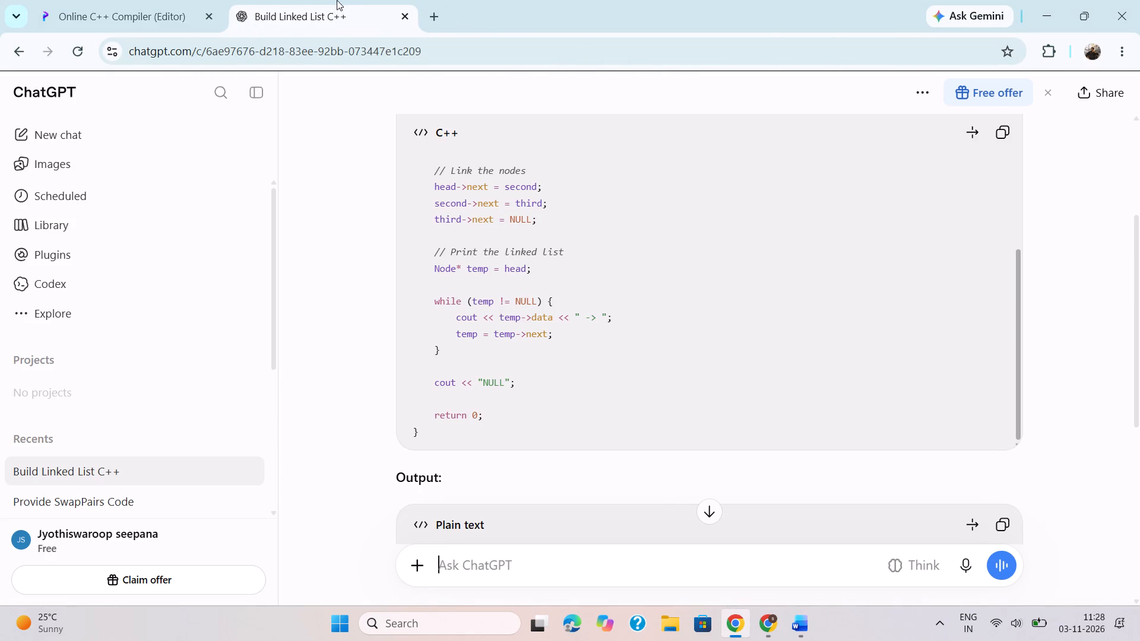
# Minimize the browser windows and open the Word file MKT906_Samsung_vs_Apple_Assignment from the Downloads folder in File Explorer.
pyautogui.click(1057, 12)
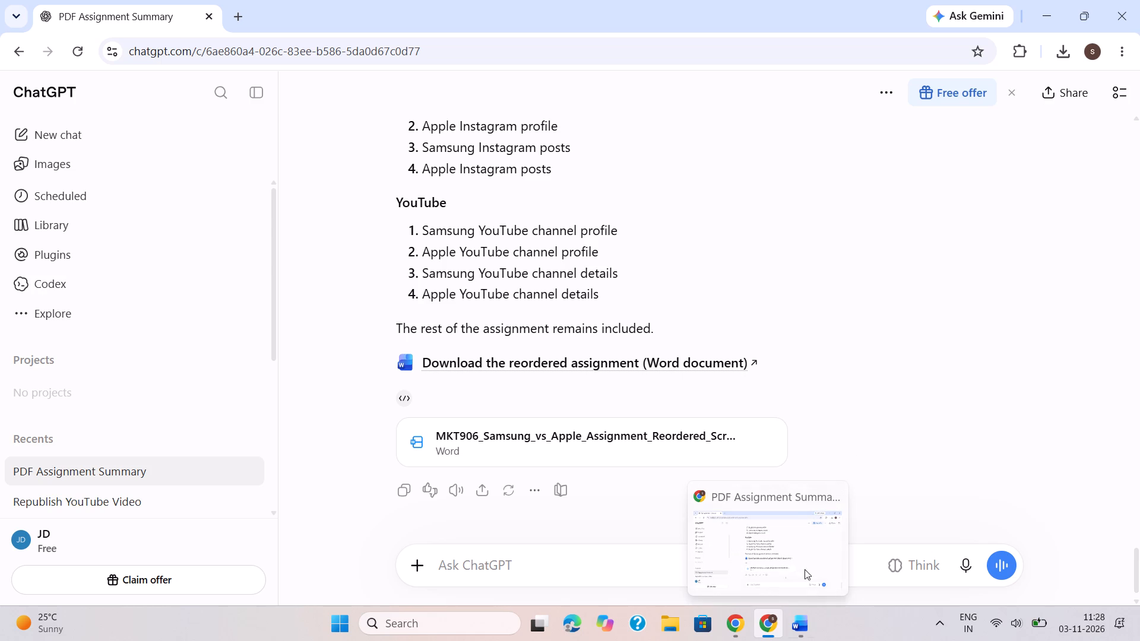
pyautogui.click(762, 624)
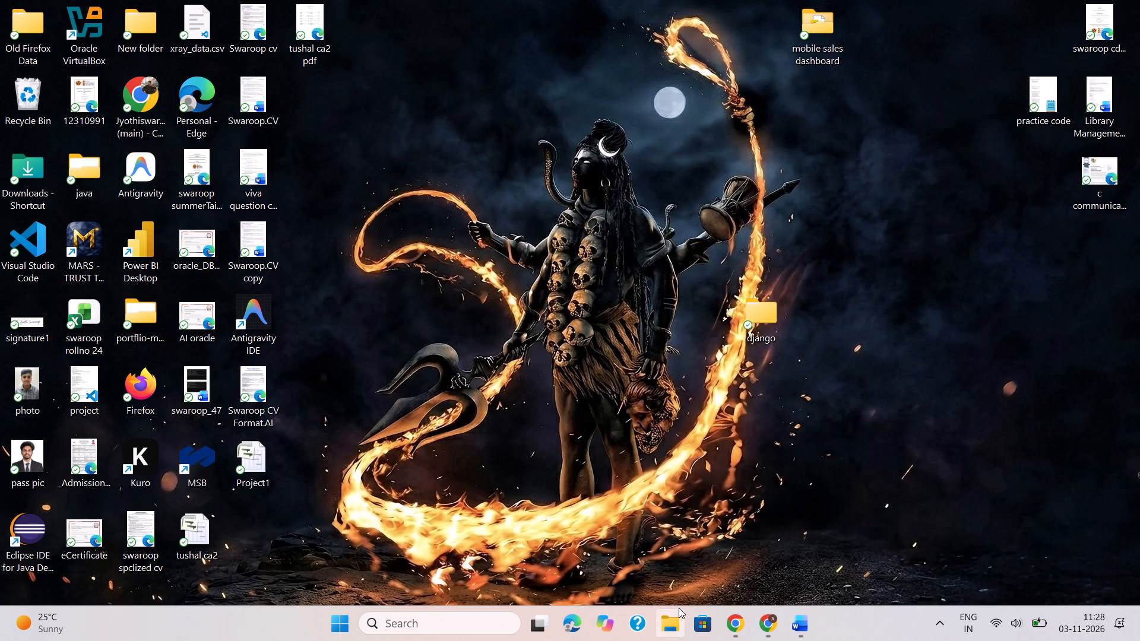
pyautogui.click(679, 608)
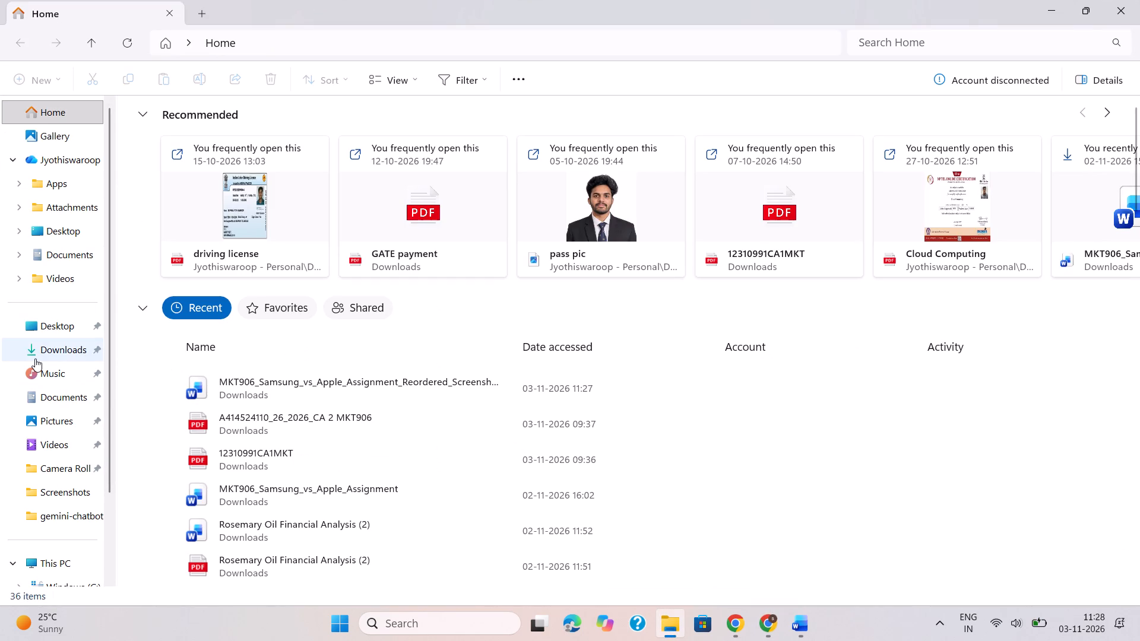
pyautogui.click(35, 358)
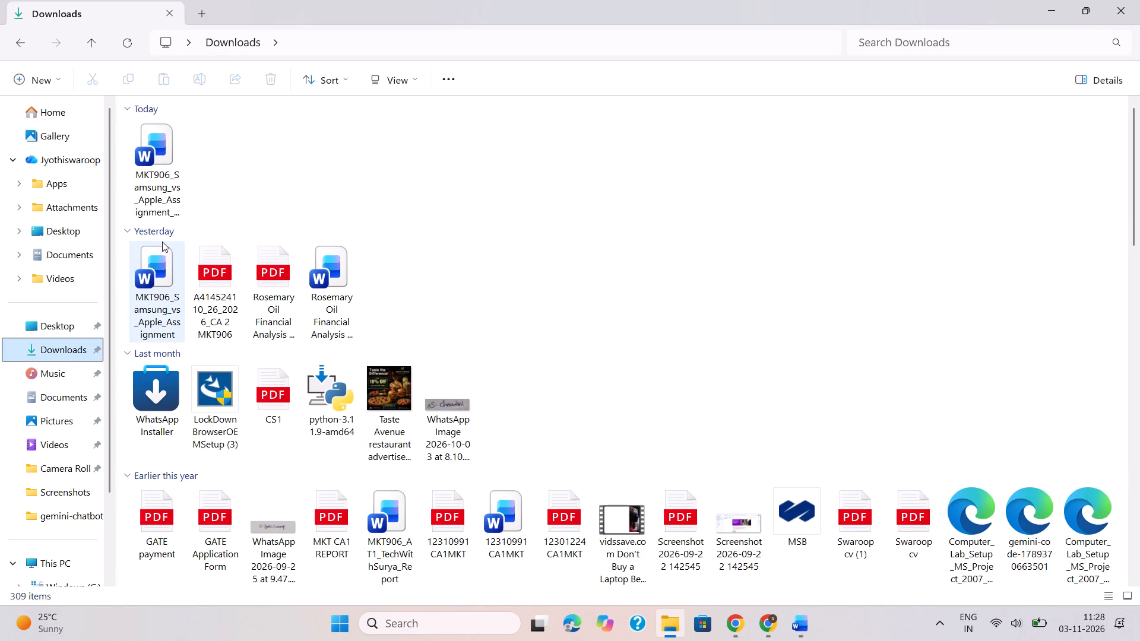
pyautogui.doubleClick(160, 261)
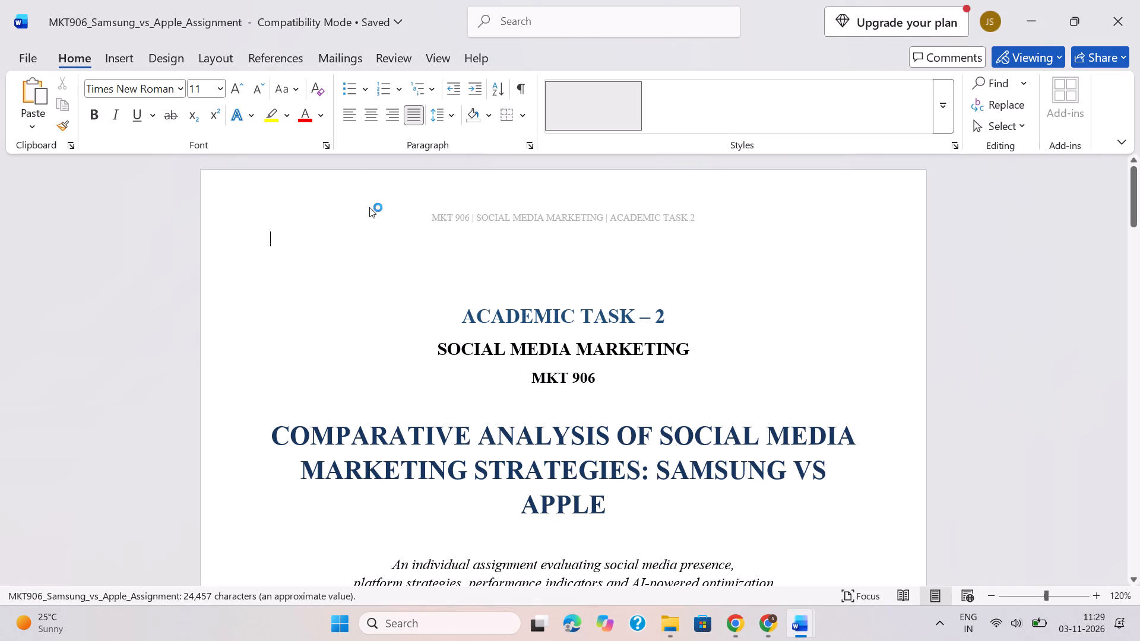
# Add the title "Dr." and a space before the name in the Submitted to row of the cover page table.
pyautogui.scroll(-1, 369, 207)
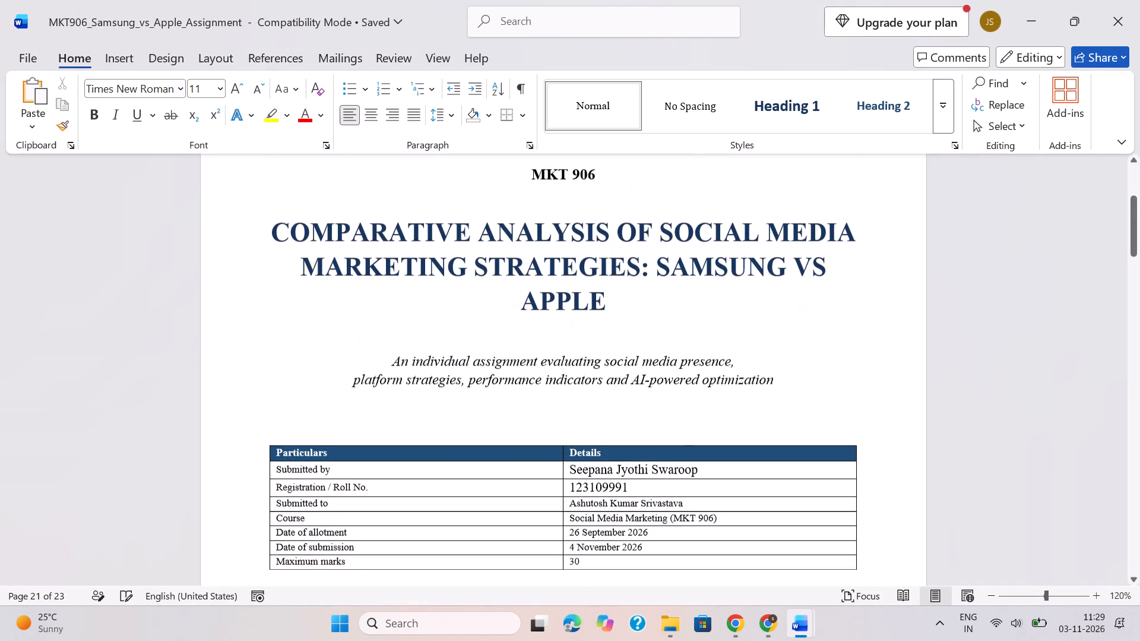
pyautogui.scroll(-1, 369, 207)
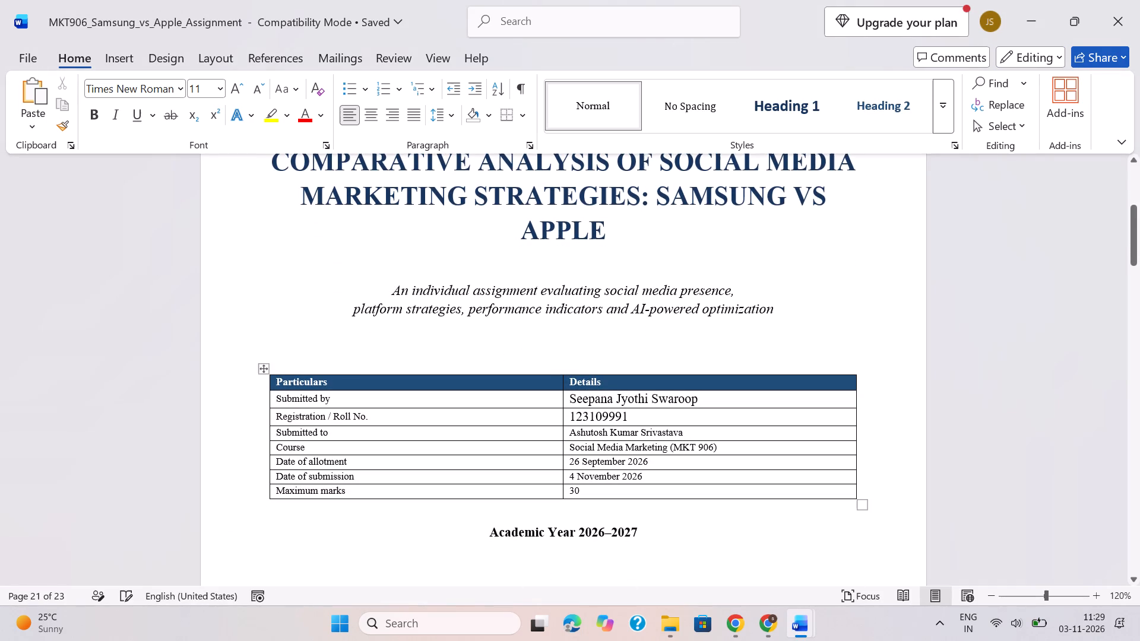
pyautogui.click(567, 431)
pyautogui.click(564, 429)
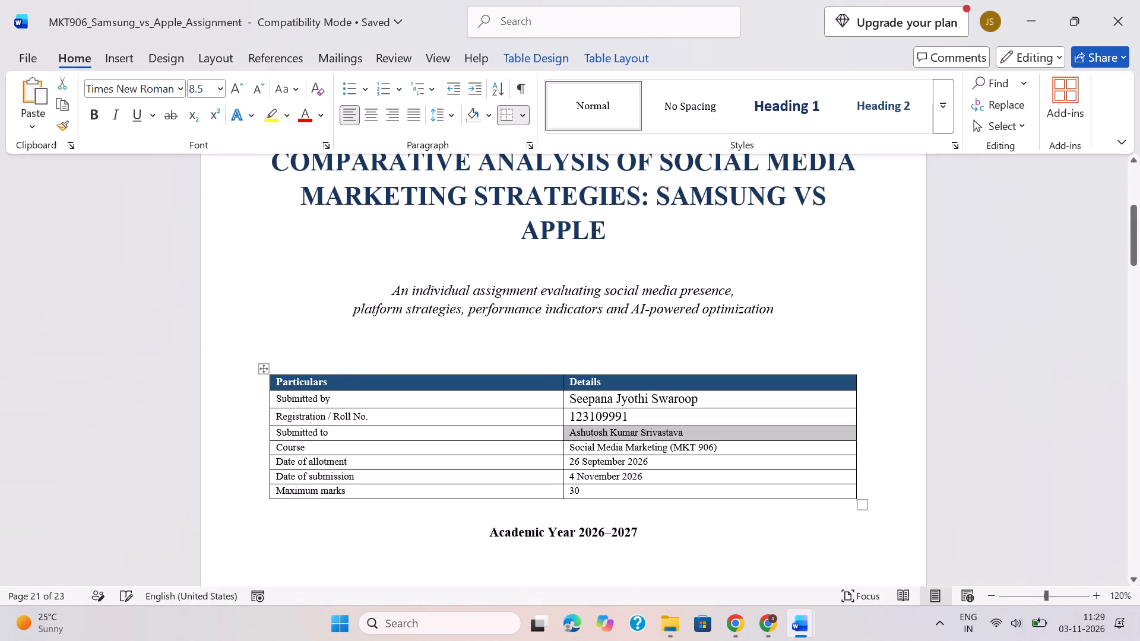
pyautogui.click(571, 432)
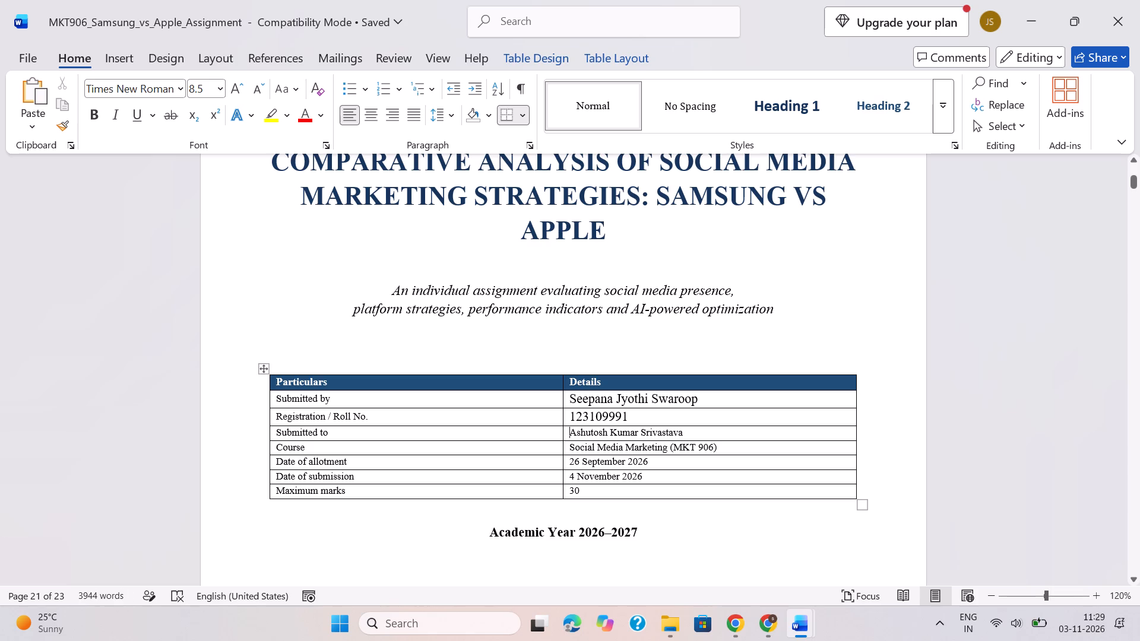
pyautogui.write('Dr')
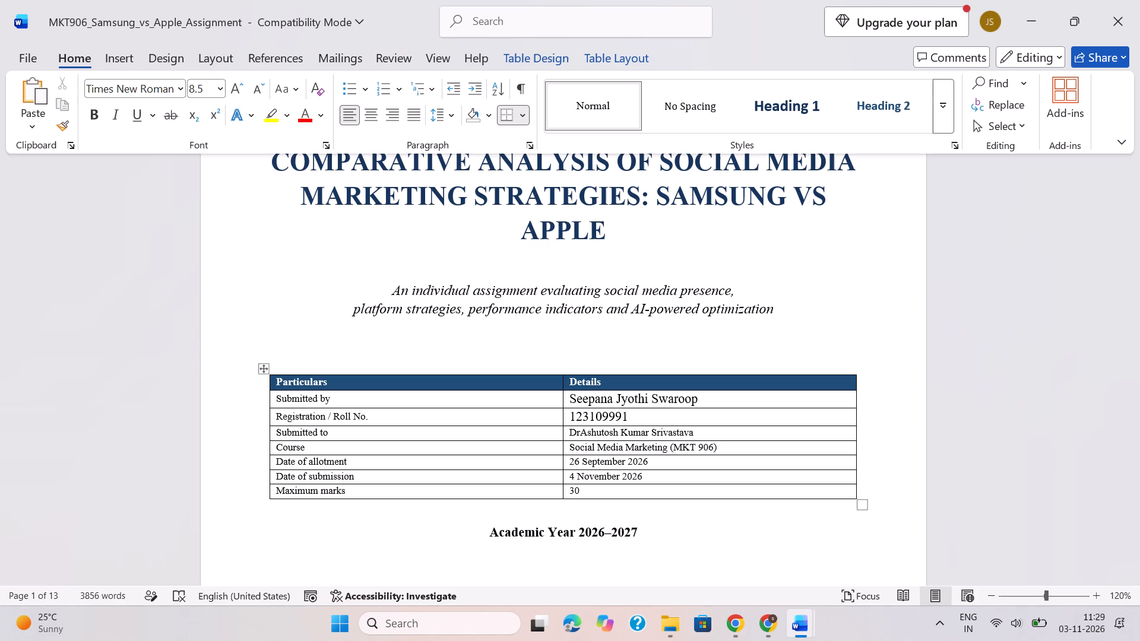
pyautogui.write('.')
pyautogui.press('space')
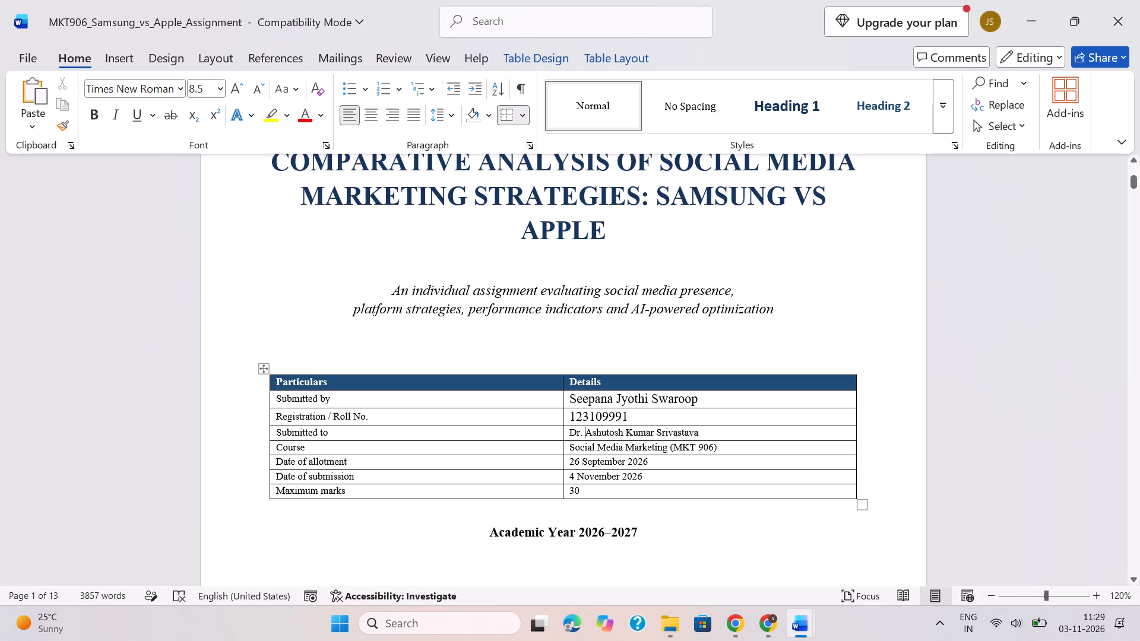
# Enlarge the name in the Submitted to row to 11 pt, matching the Submitted by entry.
pyautogui.click(699, 433)
pyautogui.moveTo(698, 404); pyautogui.dragTo(619, 406)
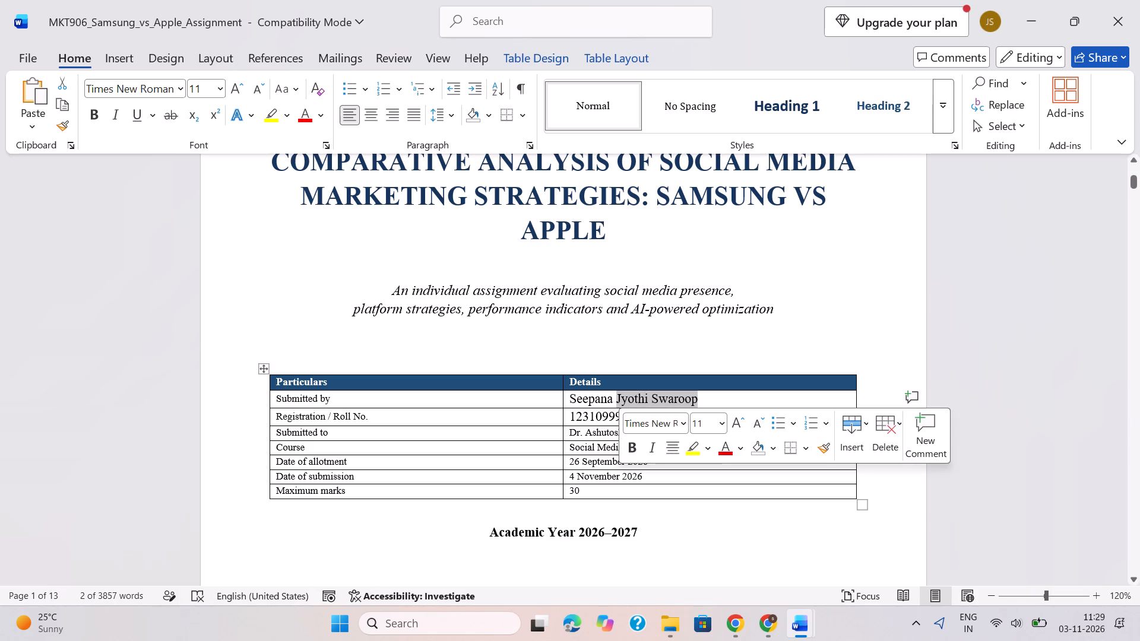
pyautogui.click(569, 432)
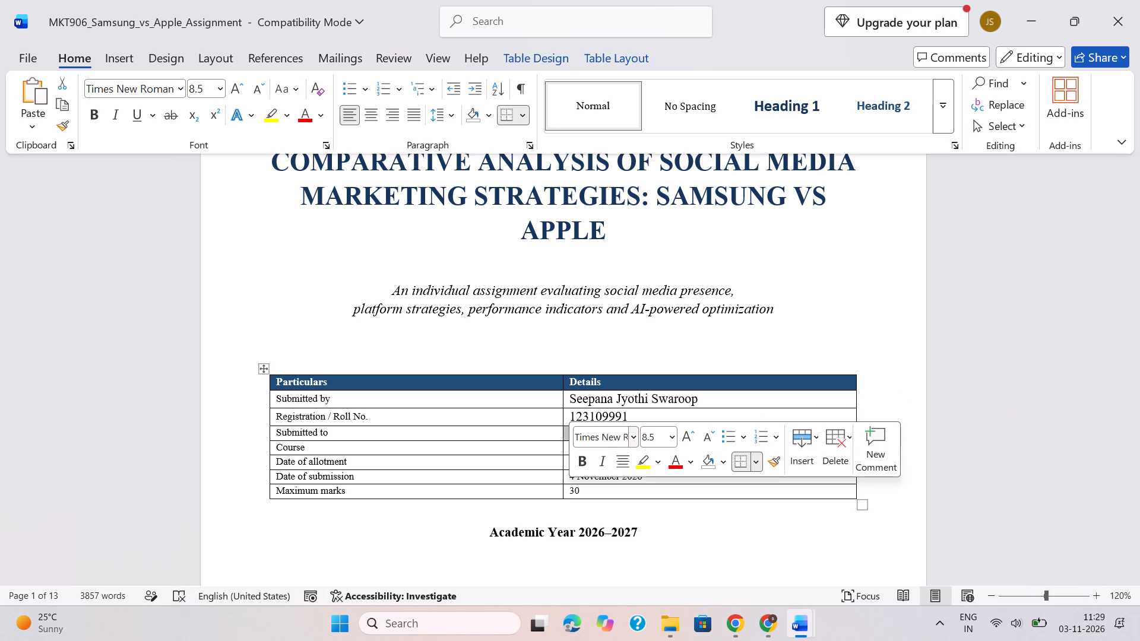
pyautogui.click(686, 437)
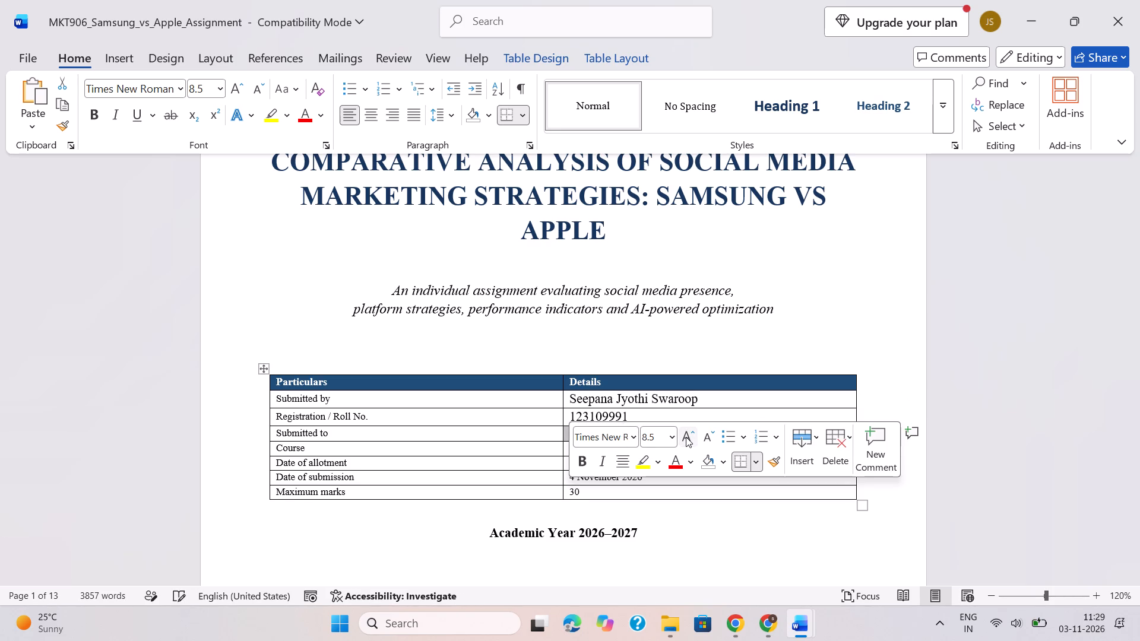
pyautogui.click(686, 437)
pyautogui.click(686, 437)
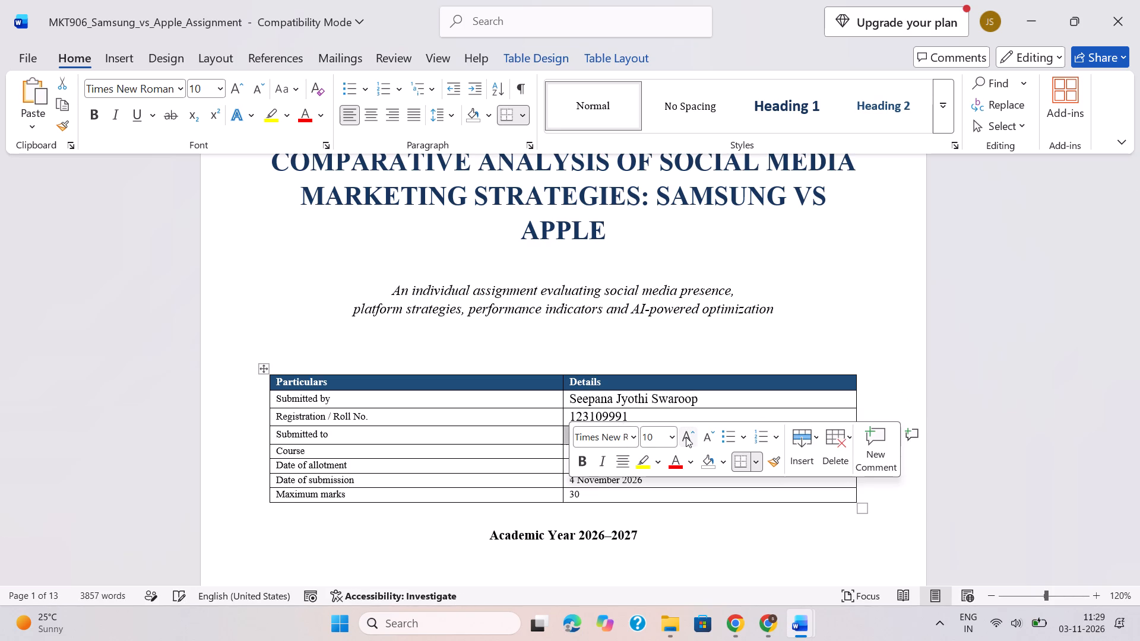
pyautogui.click(712, 348)
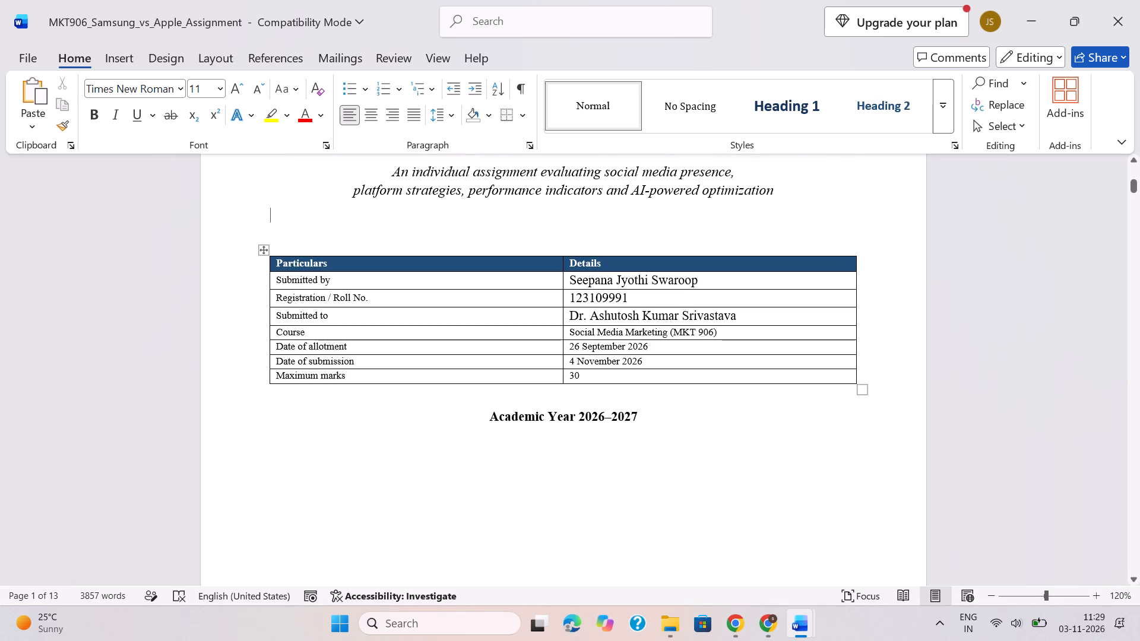
# Delete the "Academic Year 2026–2027" line below the cover page table and save the document.
pyautogui.scroll(-1, 633, 339)
pyautogui.scroll(1, 633, 339)
pyautogui.scroll(-1, 633, 339)
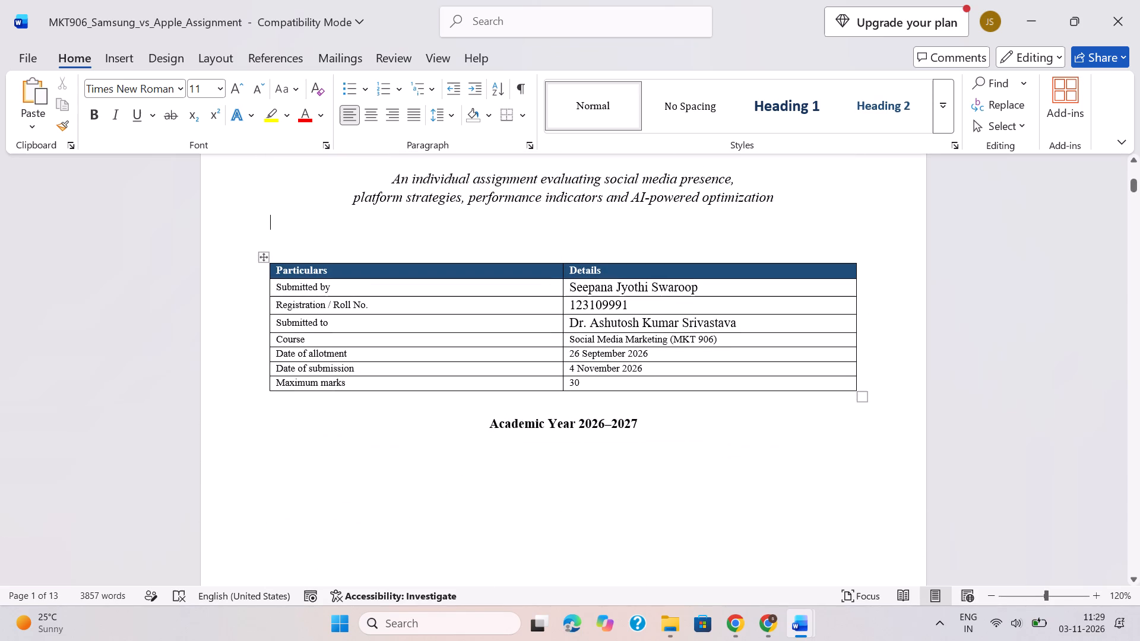
pyautogui.click(646, 414)
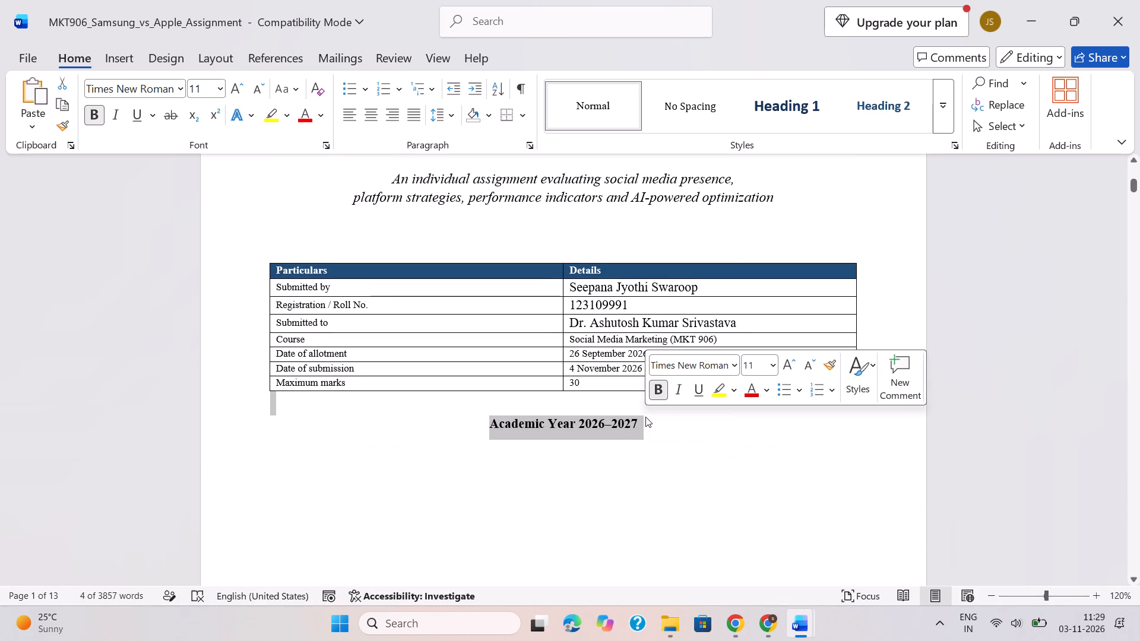
pyautogui.press('Delete')
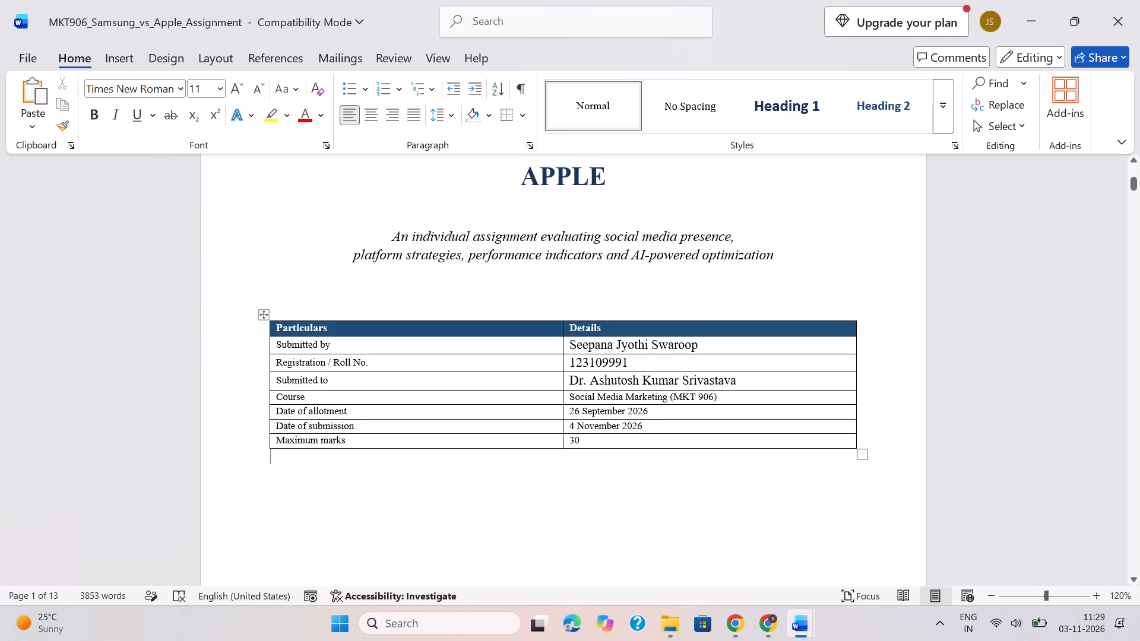
pyautogui.hotkey('ctrl', 's')
# Delete the footer text "Samsung vs Apple | Individual Assignment" and return to the document body.
pyautogui.scroll(-1, 645, 417)
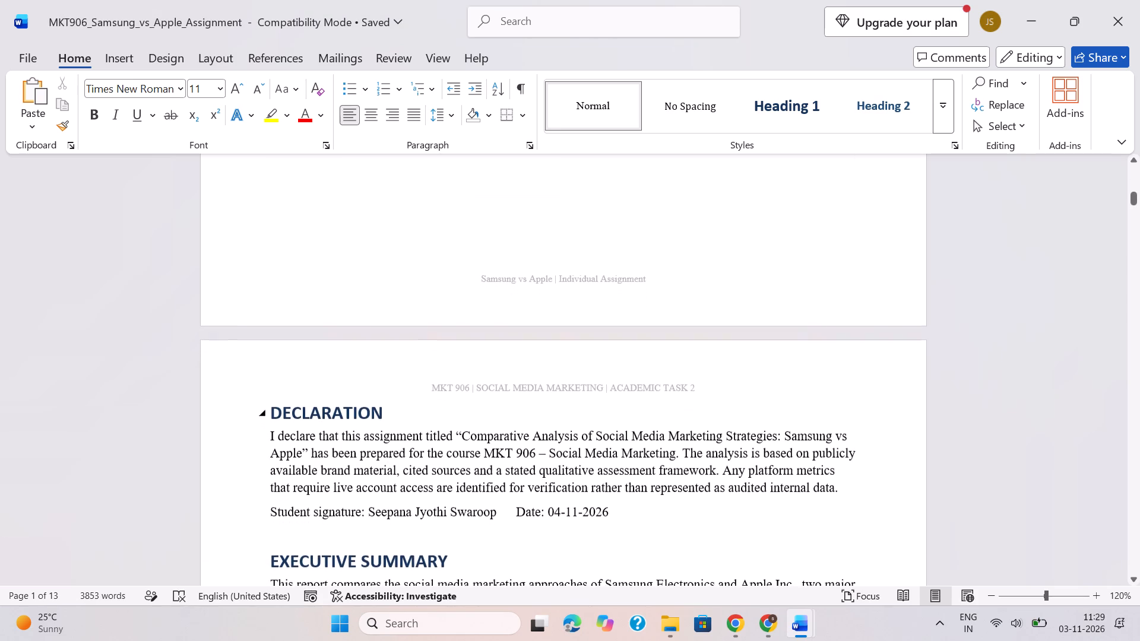
pyautogui.scroll(-1, 645, 417)
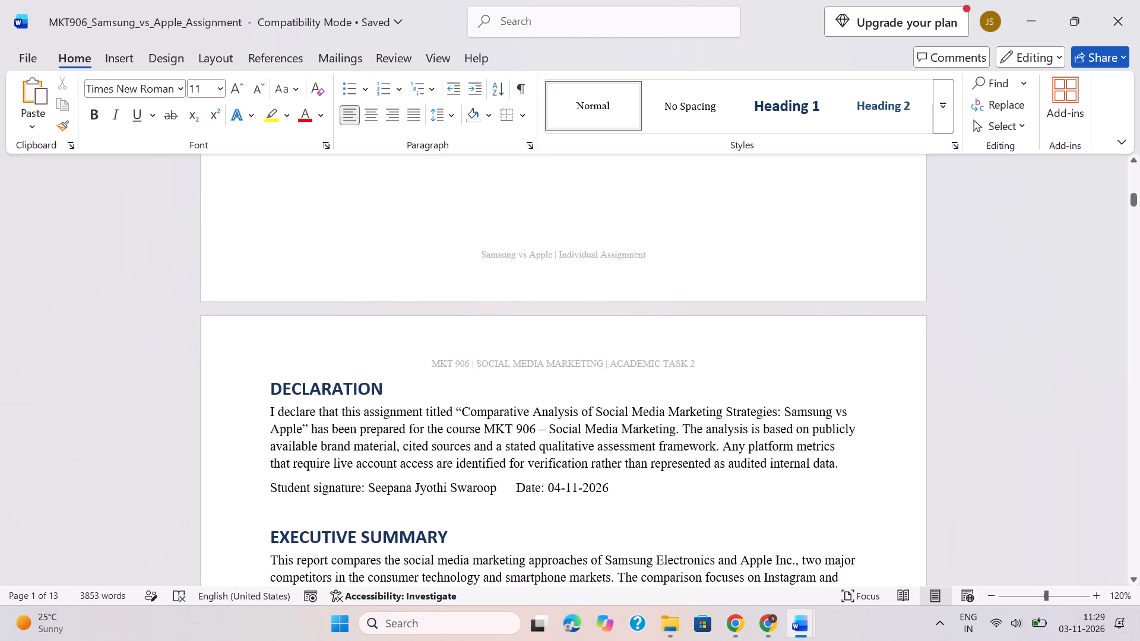
pyautogui.moveTo(653, 246); pyautogui.dragTo(471, 252)
pyautogui.moveTo(471, 252); pyautogui.dragTo(501, 257)
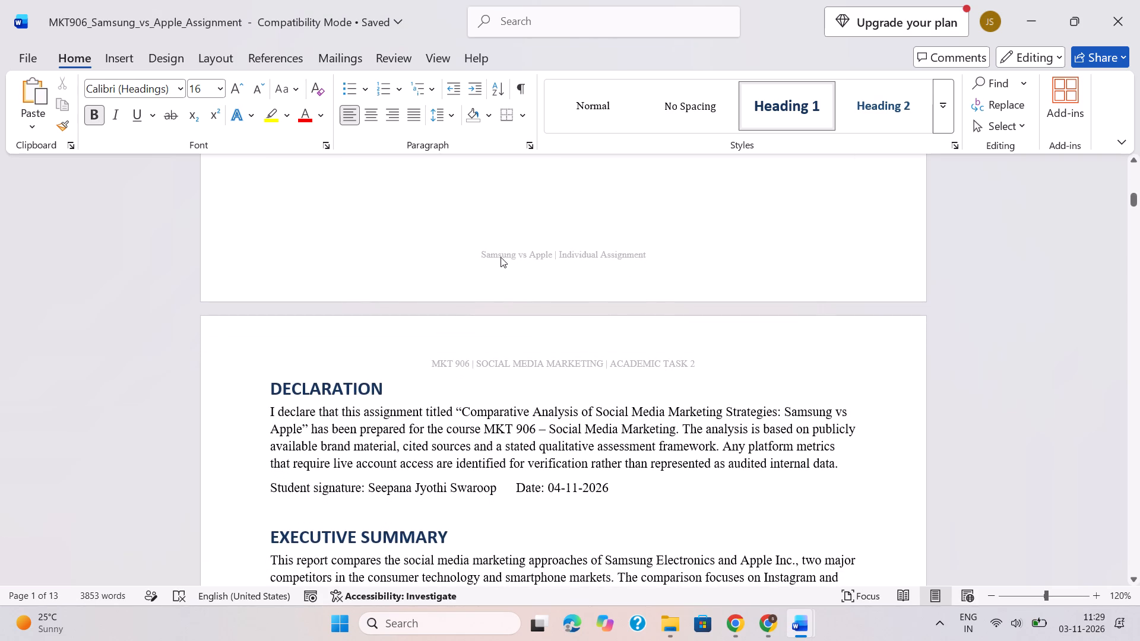
pyautogui.moveTo(501, 257); pyautogui.dragTo(651, 258)
pyautogui.click(651, 258)
pyautogui.click(646, 254)
pyautogui.moveTo(646, 254); pyautogui.dragTo(558, 259)
pyautogui.click(558, 259)
pyautogui.click(558, 259)
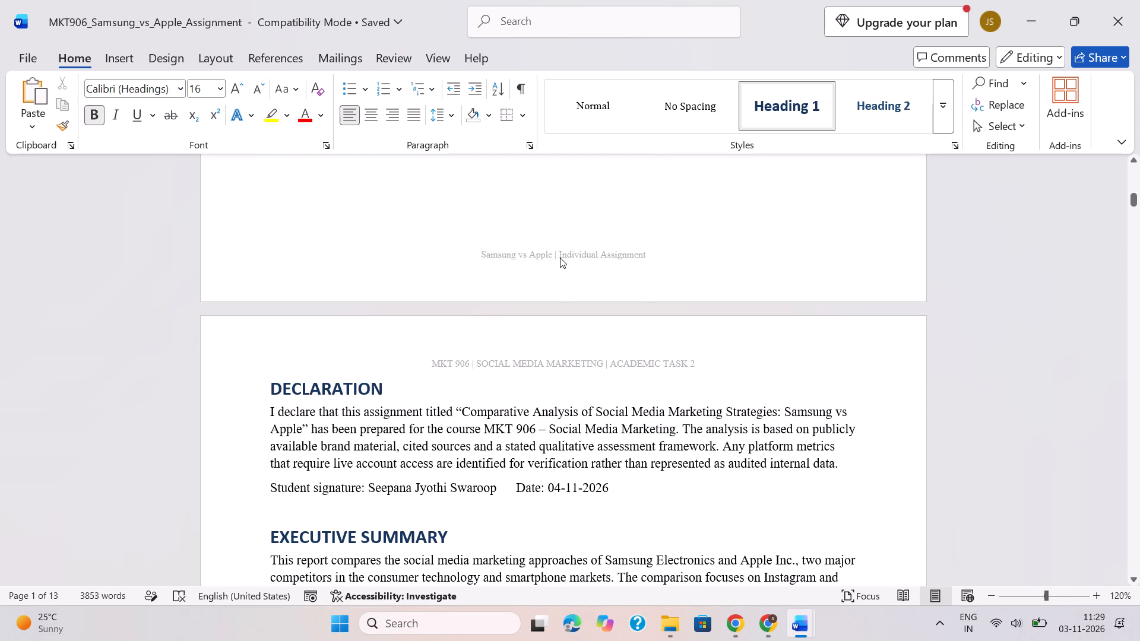
pyautogui.tripleClick(560, 258)
pyautogui.press('Delete')
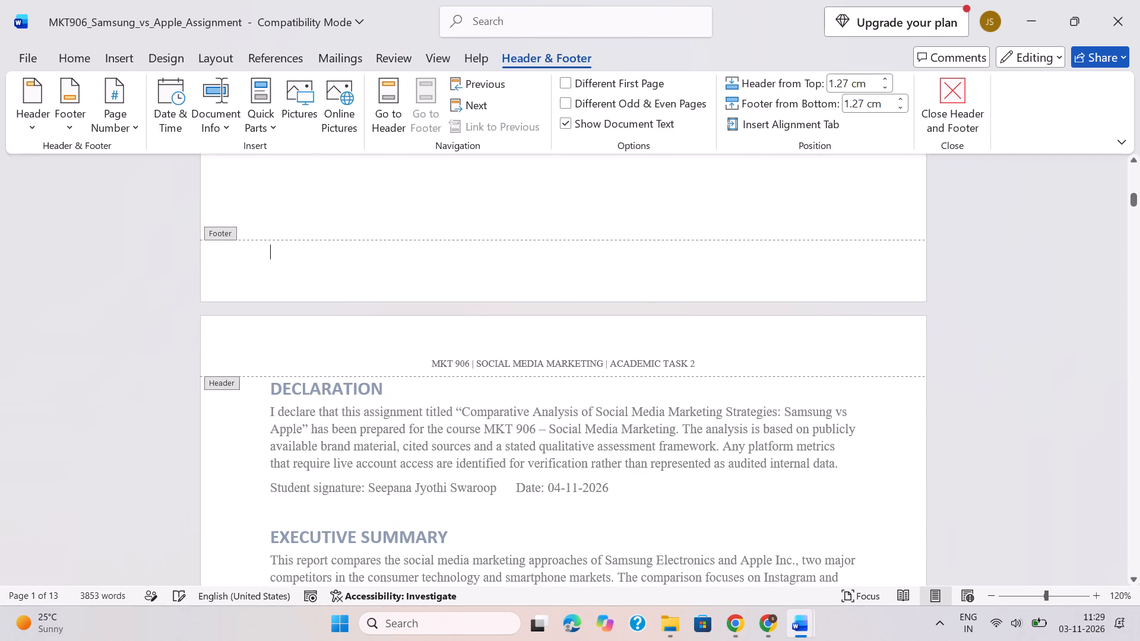
pyautogui.click(559, 196)
pyautogui.click(275, 193)
pyautogui.click(520, 60)
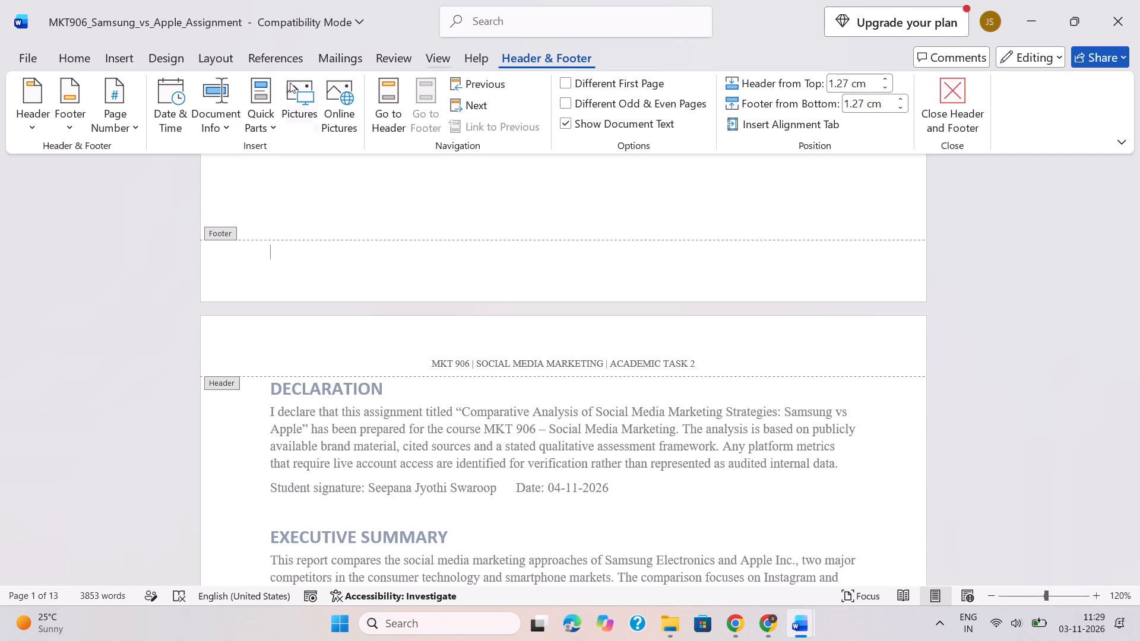
pyautogui.click(346, 405)
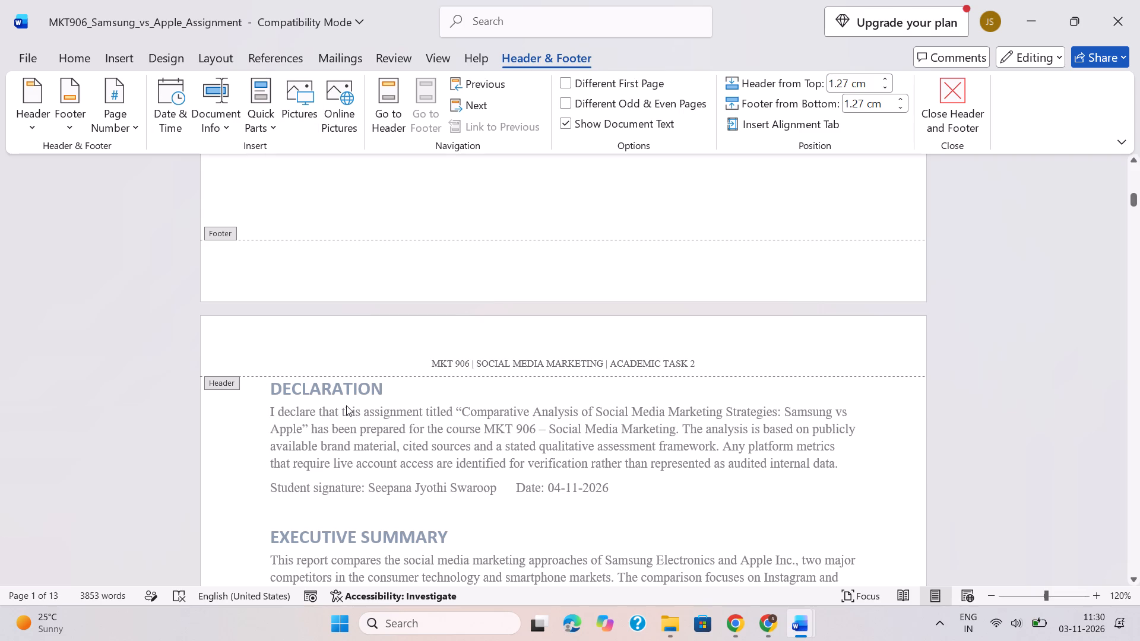
pyautogui.click(351, 419)
pyautogui.press('Escape')
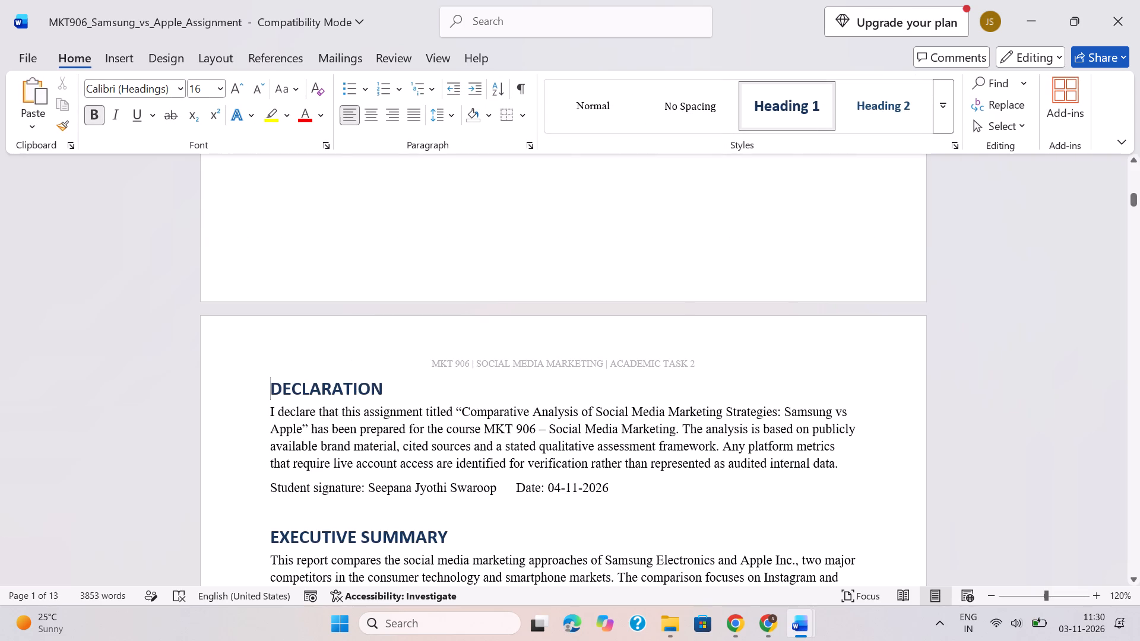
# Review the pages with the Declaration, Executive Summary and start of the Introduction.
pyautogui.scroll(1, 369, 285)
pyautogui.scroll(-1, 369, 285)
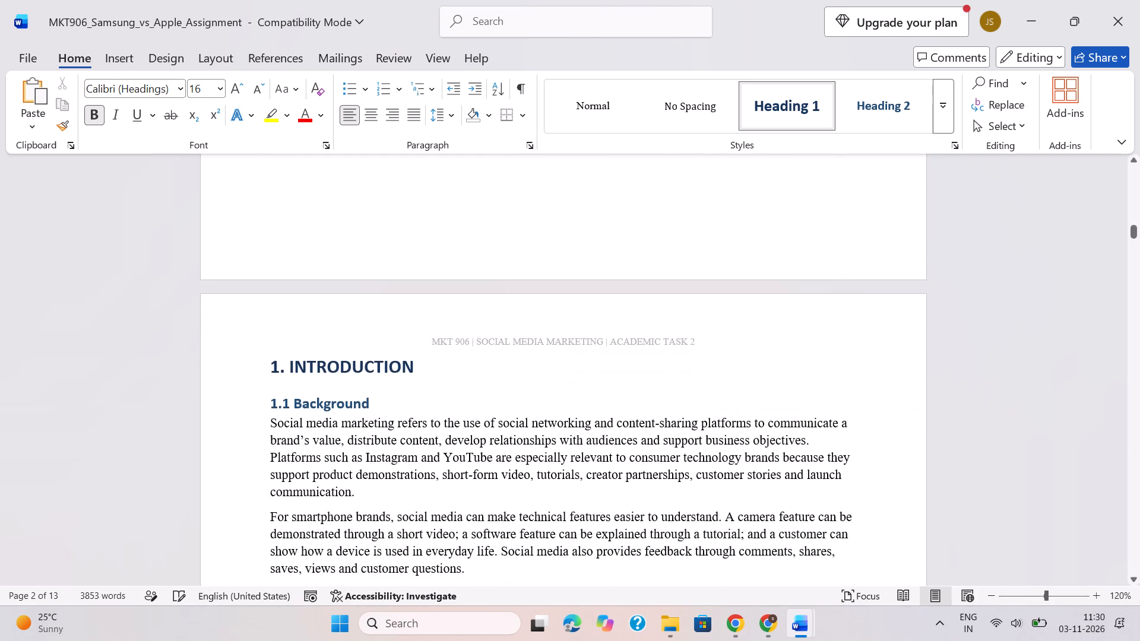
pyautogui.scroll(-1, 369, 285)
pyautogui.scroll(1, 369, 285)
pyautogui.scroll(-1, 369, 285)
pyautogui.scroll(1, 369, 285)
pyautogui.scroll(-1, 369, 285)
pyautogui.scroll(1, 369, 285)
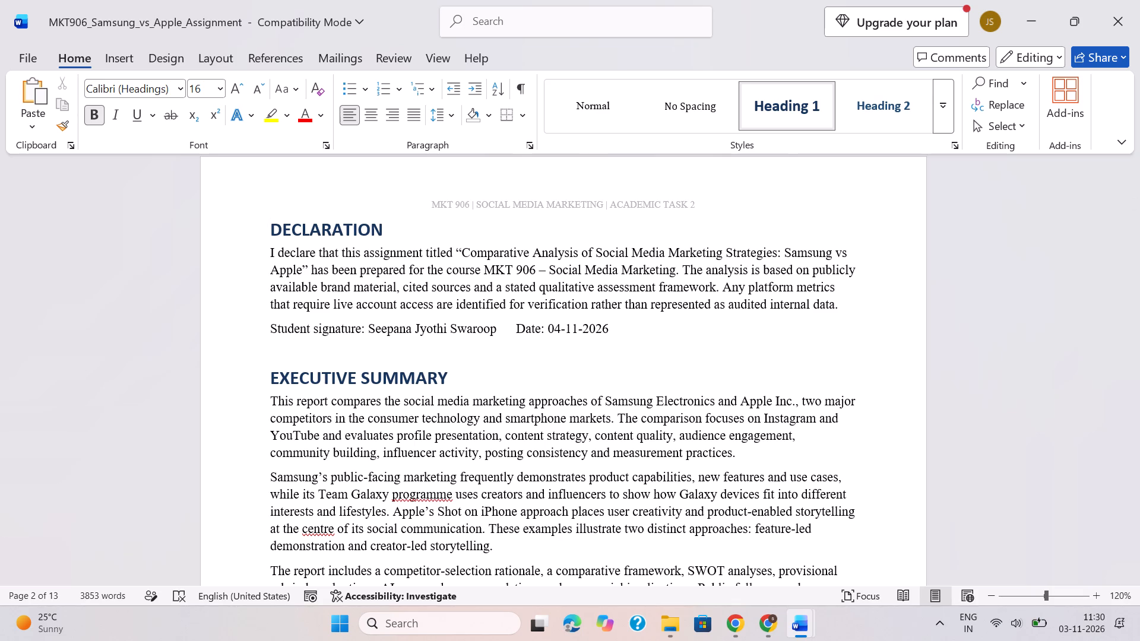
pyautogui.scroll(-1, 369, 284)
pyautogui.scroll(1, 369, 284)
pyautogui.scroll(-1, 369, 284)
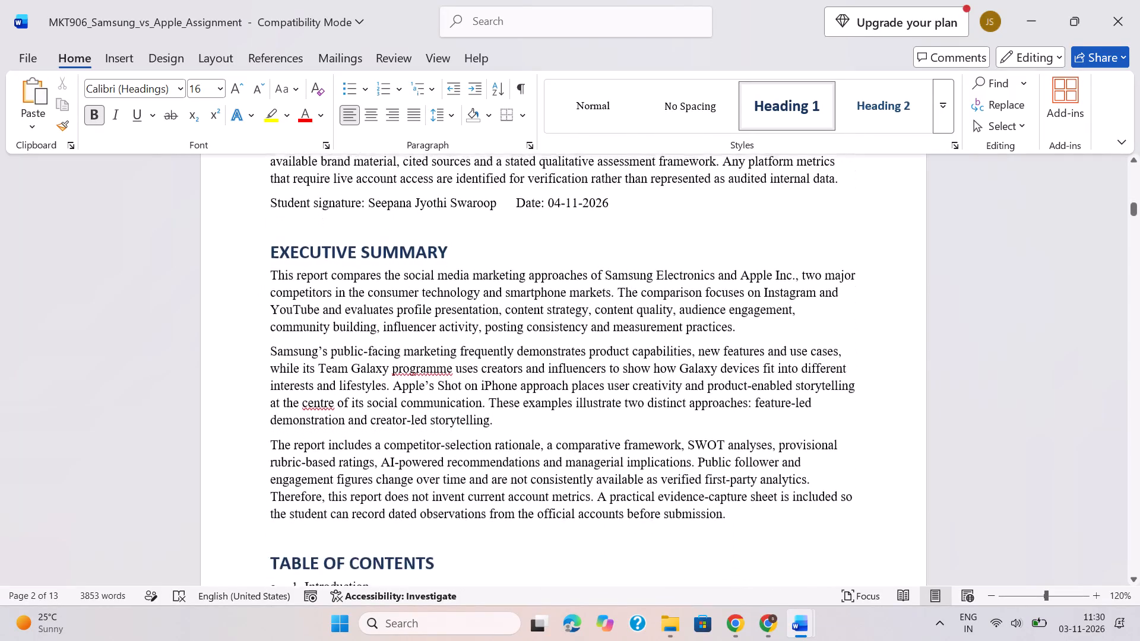
# Delete the entries "Appendix A – Screenshot Checklist" and "Appendix B – Data Collection Template" from the Table of Contents.
pyautogui.scroll(-2, 369, 284)
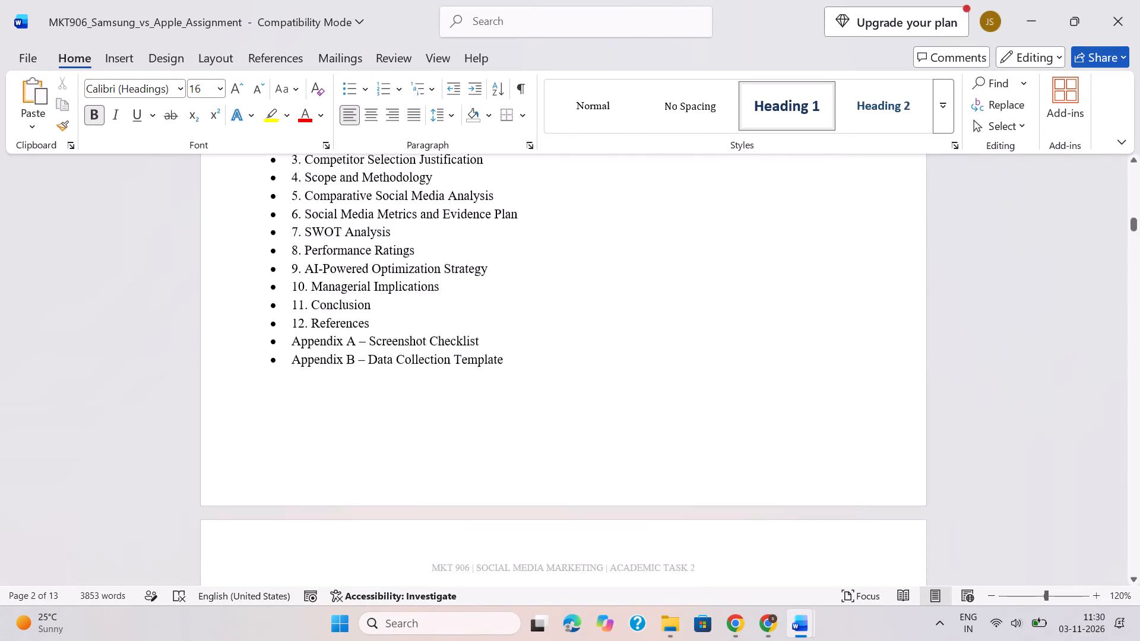
pyautogui.scroll(-1, 369, 284)
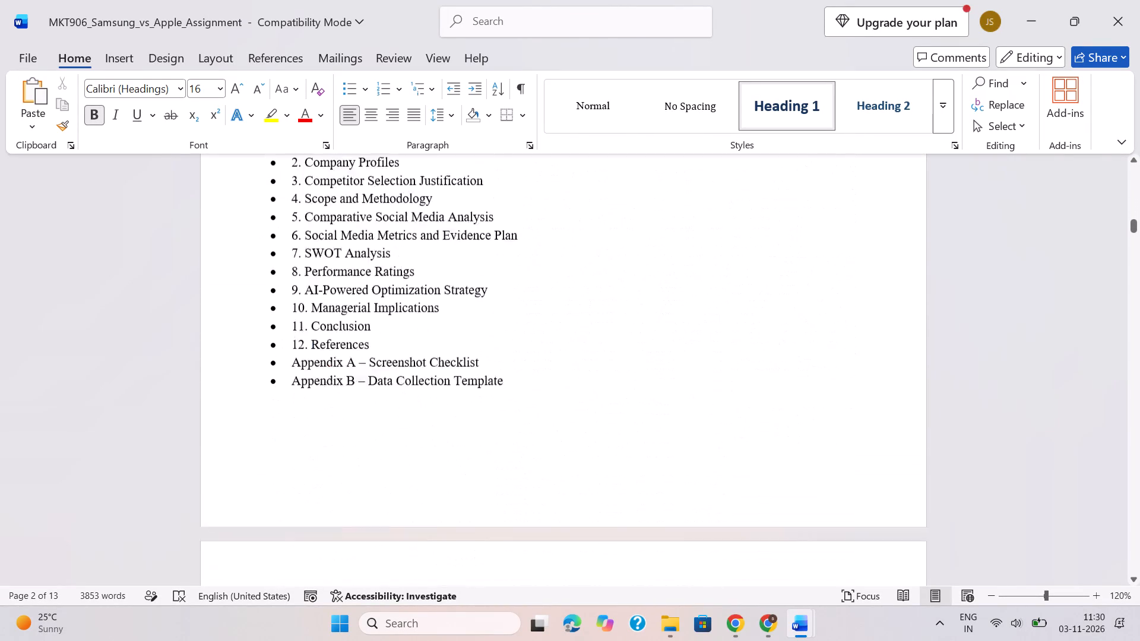
pyautogui.scroll(-1, 369, 284)
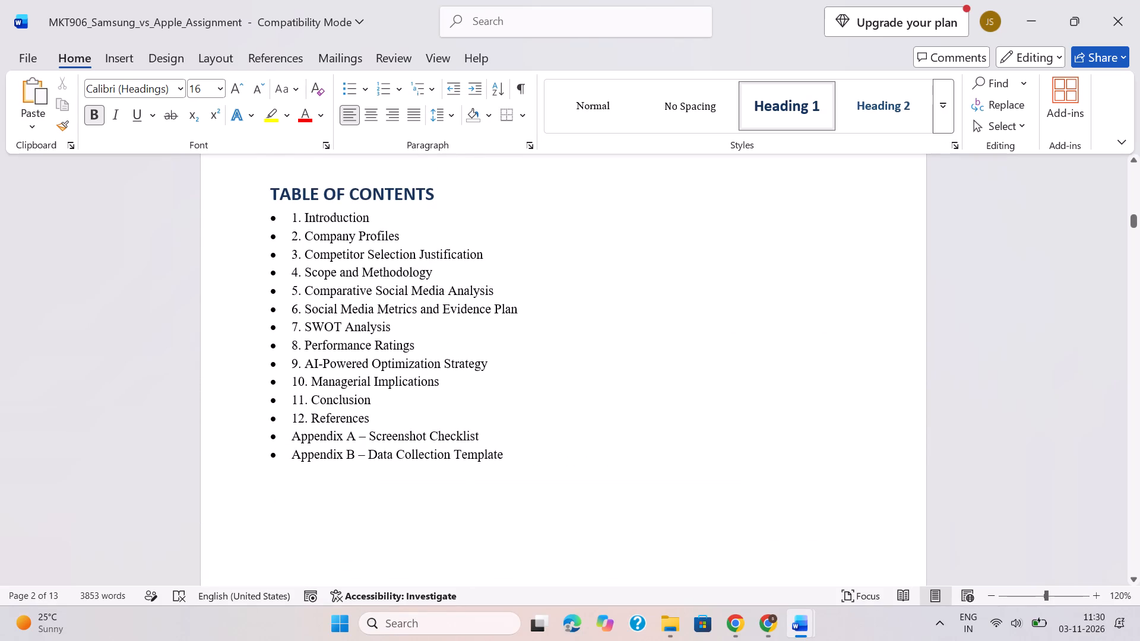
pyautogui.moveTo(514, 459); pyautogui.dragTo(297, 430)
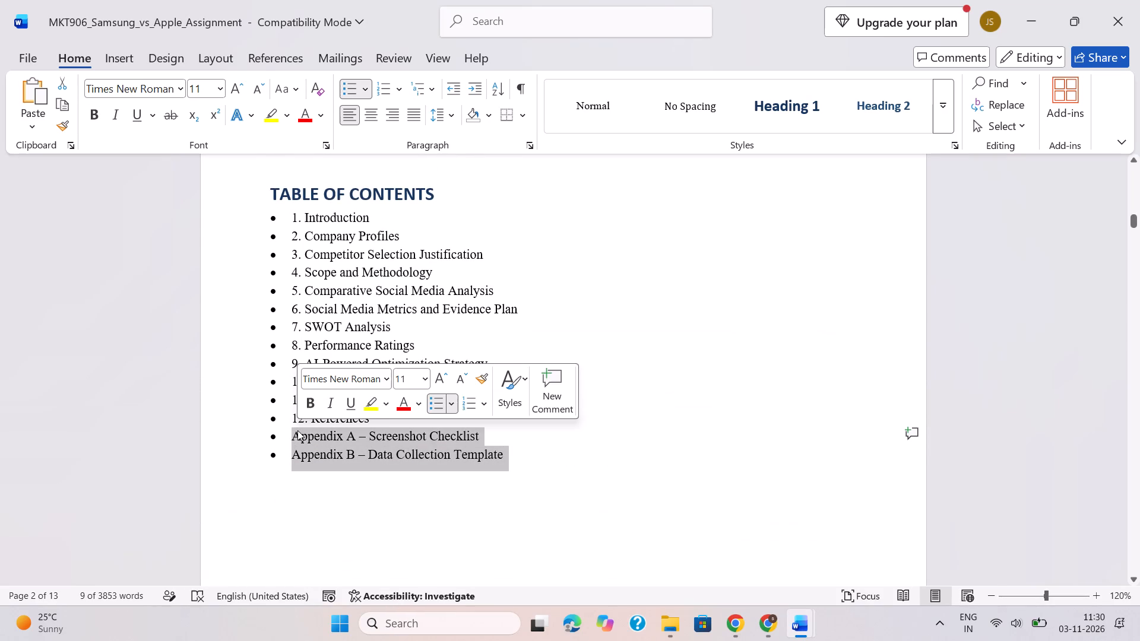
pyautogui.press('Delete')
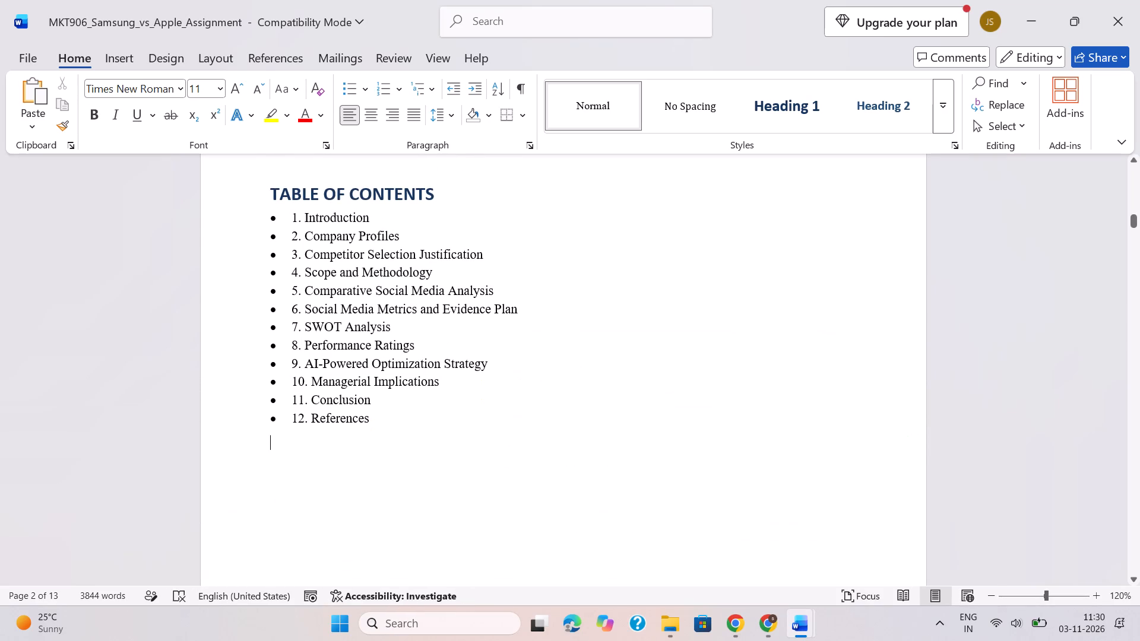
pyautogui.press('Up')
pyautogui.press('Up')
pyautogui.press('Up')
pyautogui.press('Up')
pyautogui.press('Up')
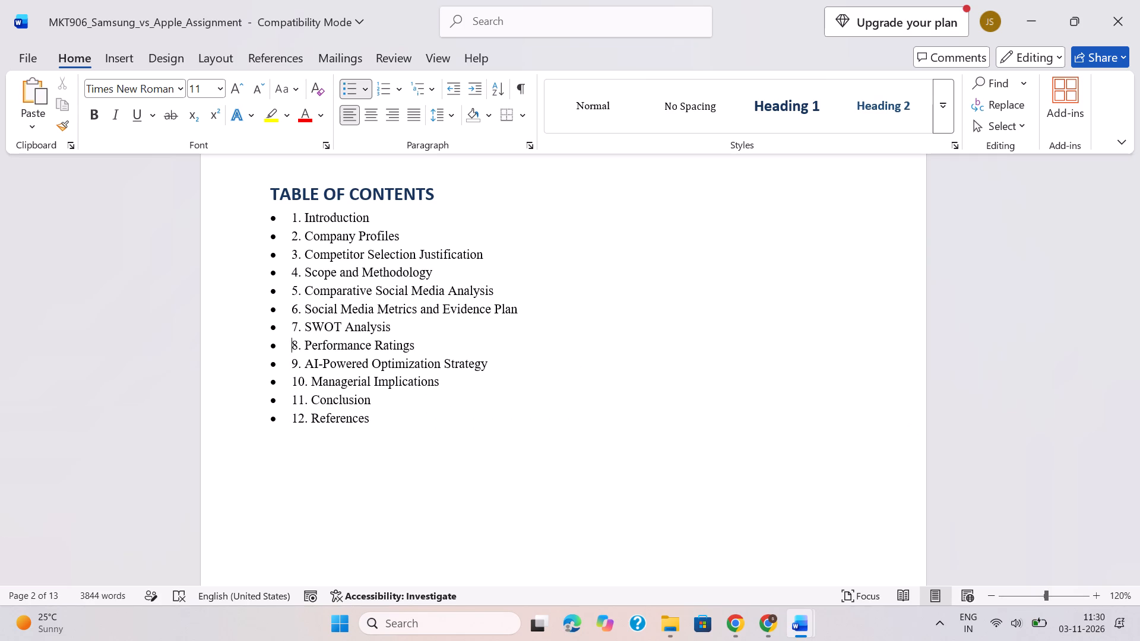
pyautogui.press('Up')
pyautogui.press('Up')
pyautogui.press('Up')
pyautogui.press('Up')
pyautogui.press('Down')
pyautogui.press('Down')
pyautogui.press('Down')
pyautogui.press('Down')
# Review the assignment's Introduction through Competitor Selection Justification, and the sections from the AI-powered strategy through the Conclusion and References.
pyautogui.scroll(-1, 297, 430)
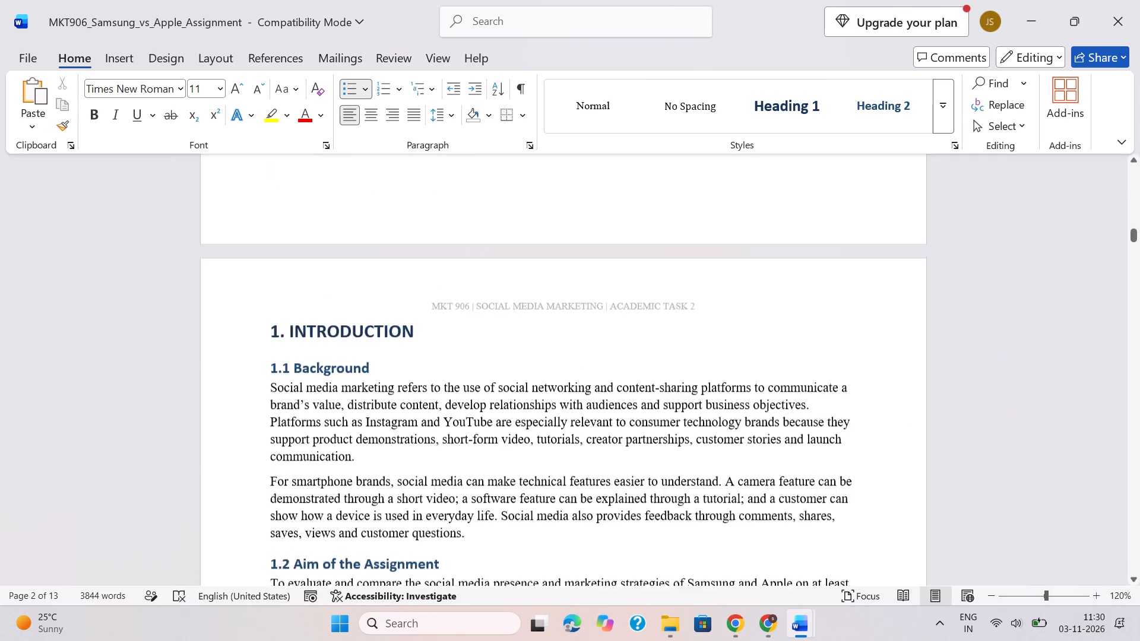
pyautogui.scroll(-1, 297, 430)
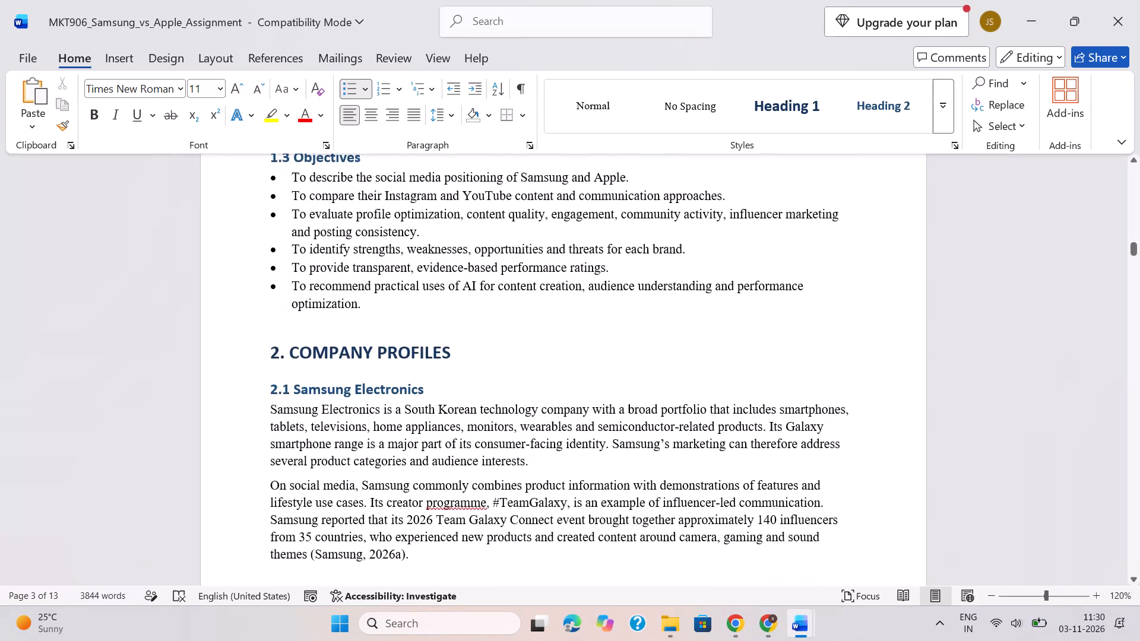
pyautogui.scroll(-1, 297, 430)
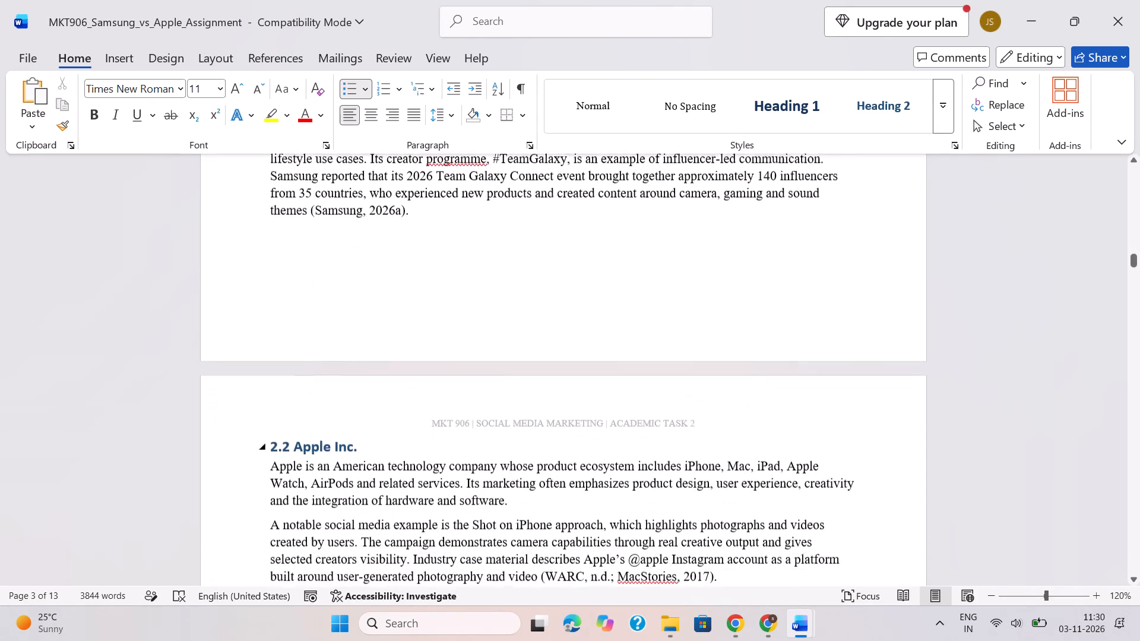
pyautogui.scroll(-1, 297, 430)
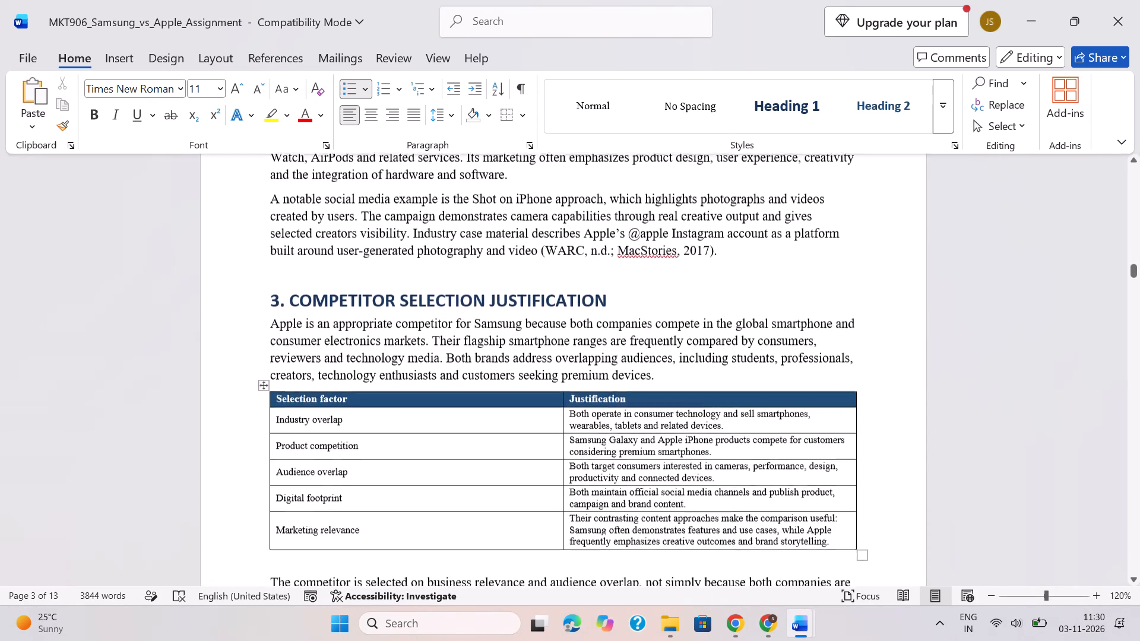
pyautogui.scroll(-1, 297, 430)
pyautogui.scroll(1, 297, 430)
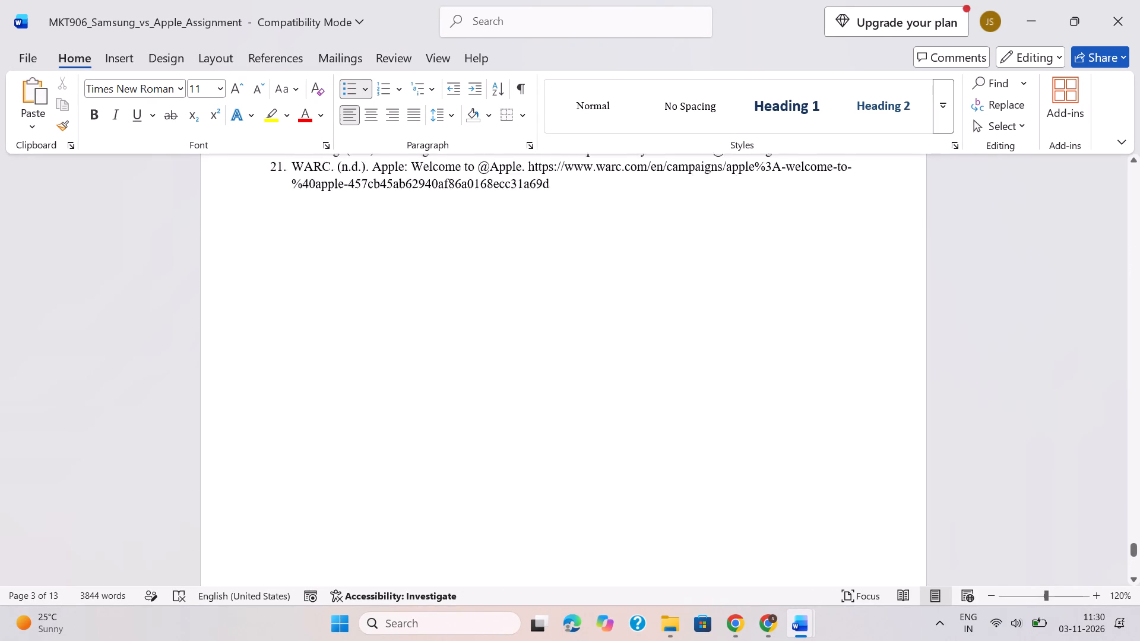
pyautogui.scroll(2, 297, 430)
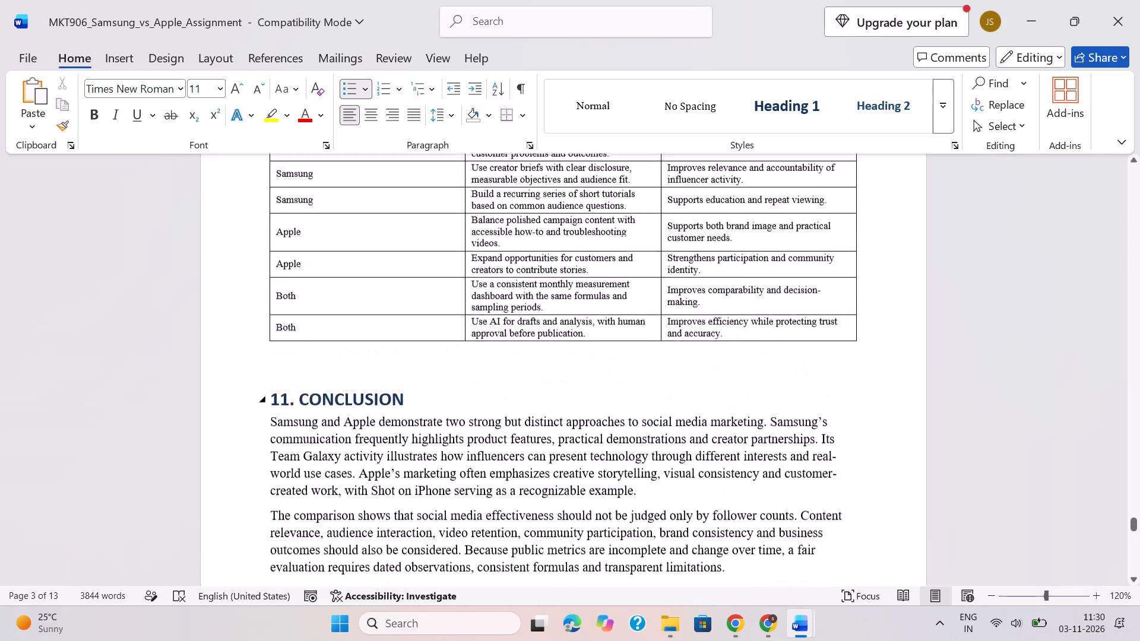
pyautogui.scroll(2, 297, 430)
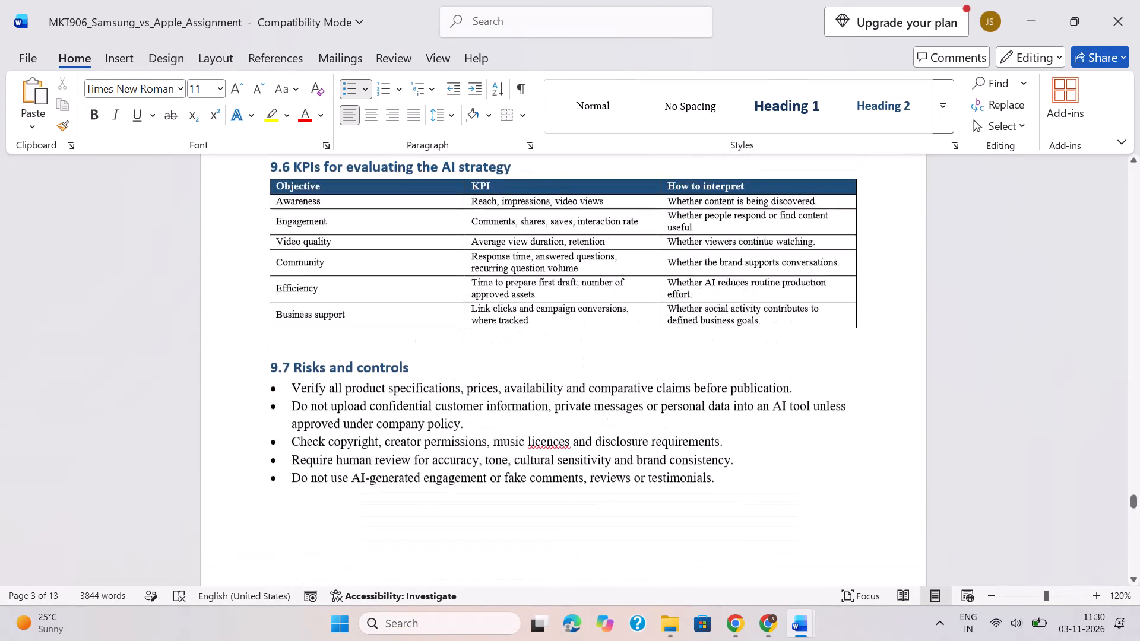
pyautogui.scroll(1, 297, 430)
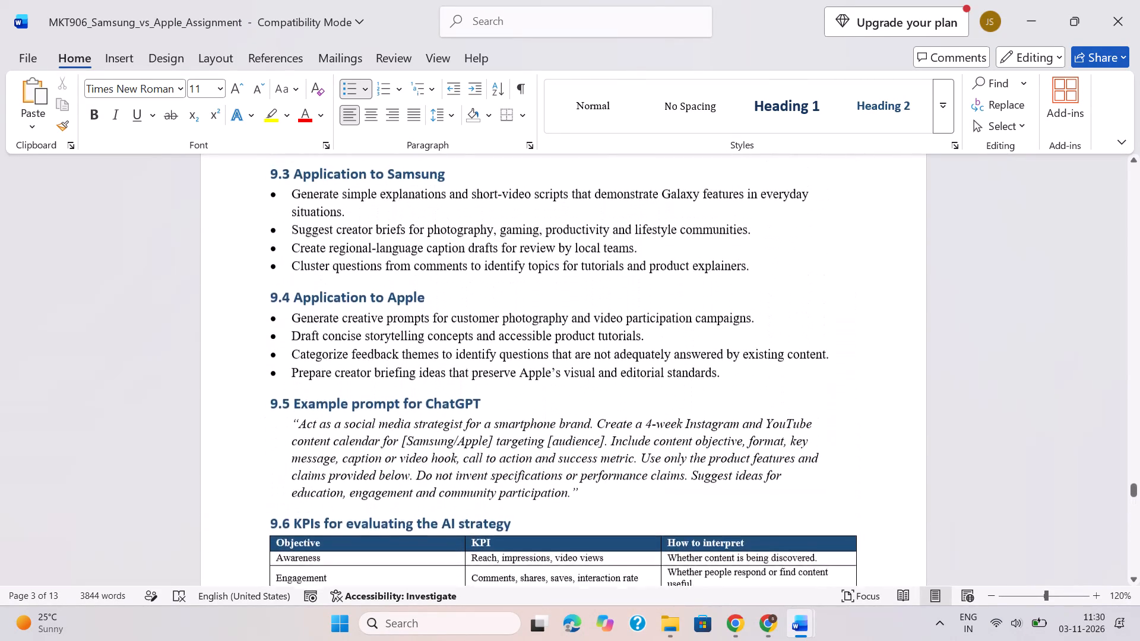
pyautogui.scroll(1, 297, 430)
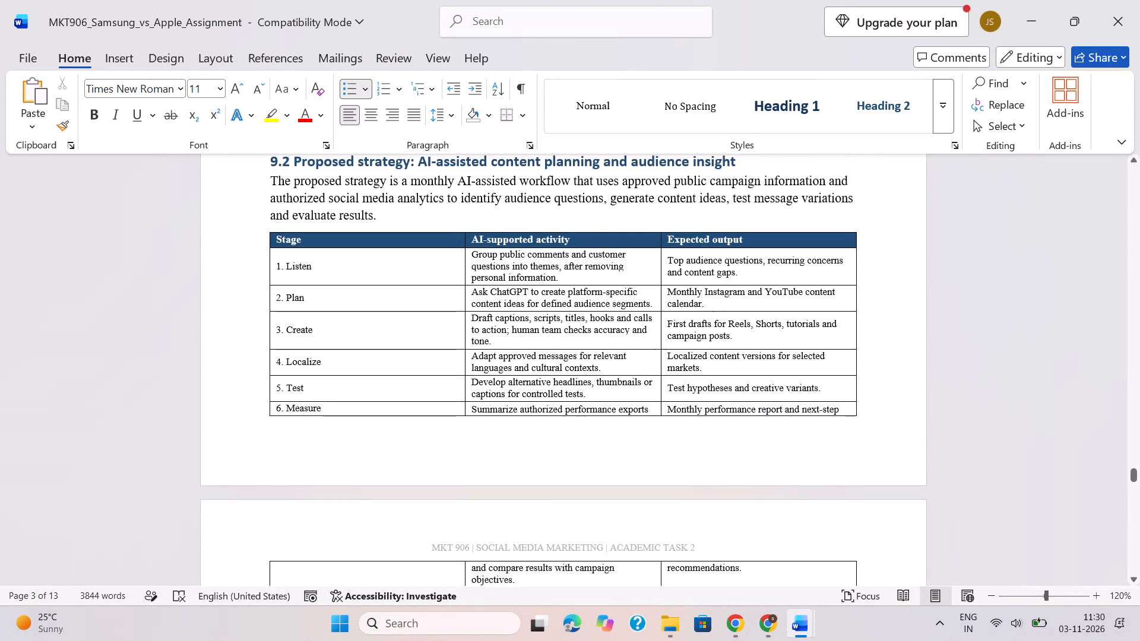
pyautogui.scroll(1, 316, 430)
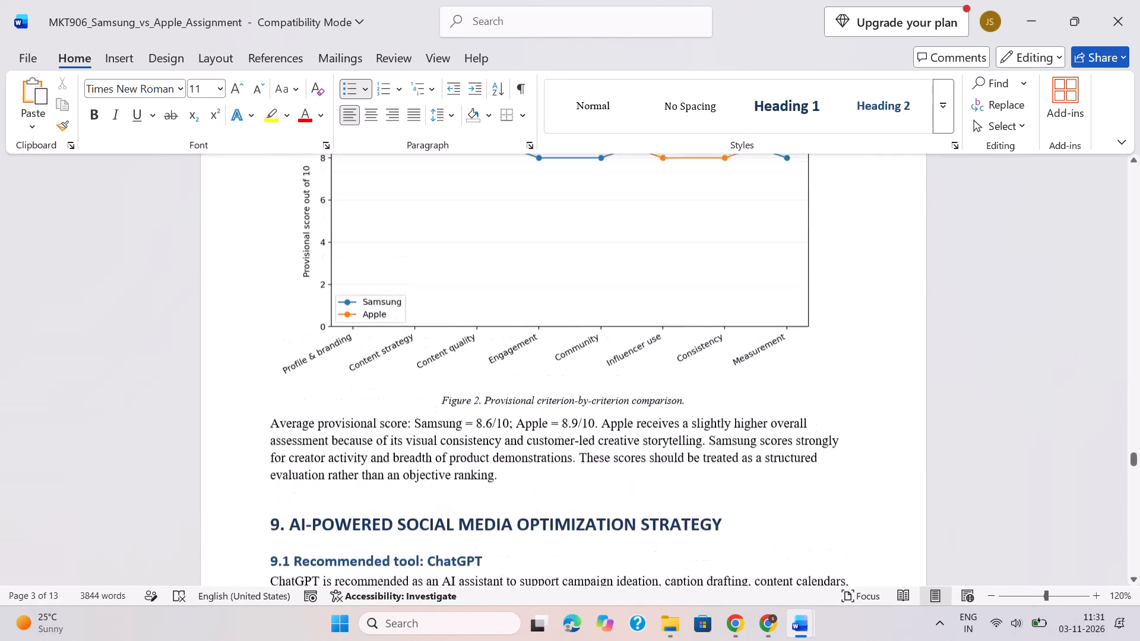
pyautogui.scroll(-1, 332, 395)
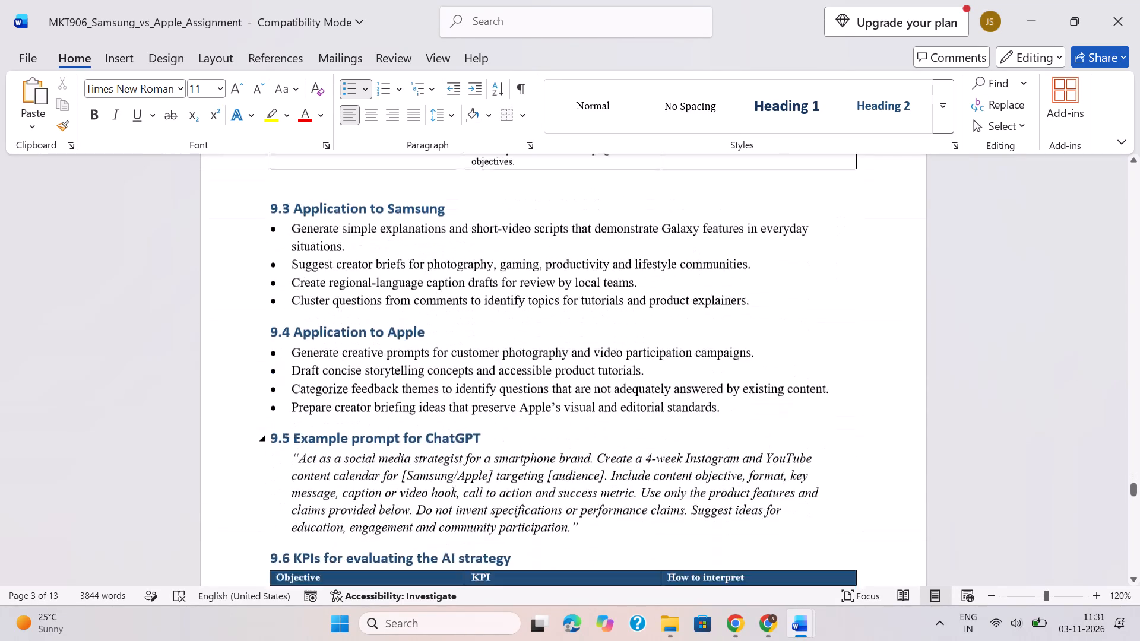
pyautogui.scroll(-1, 332, 395)
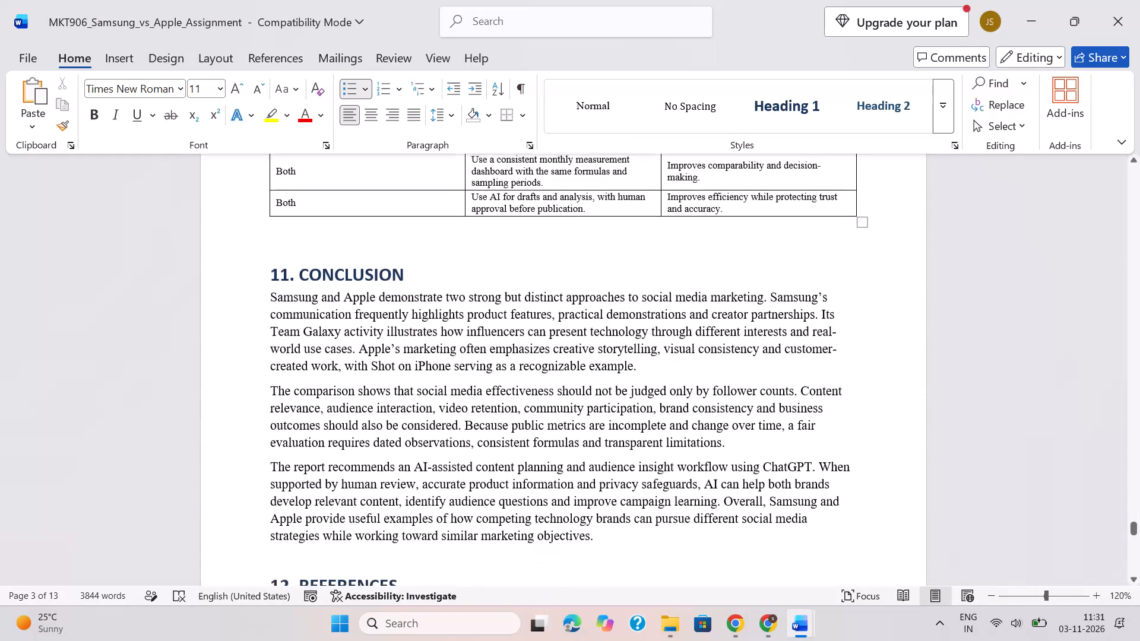
pyautogui.scroll(-1, 332, 395)
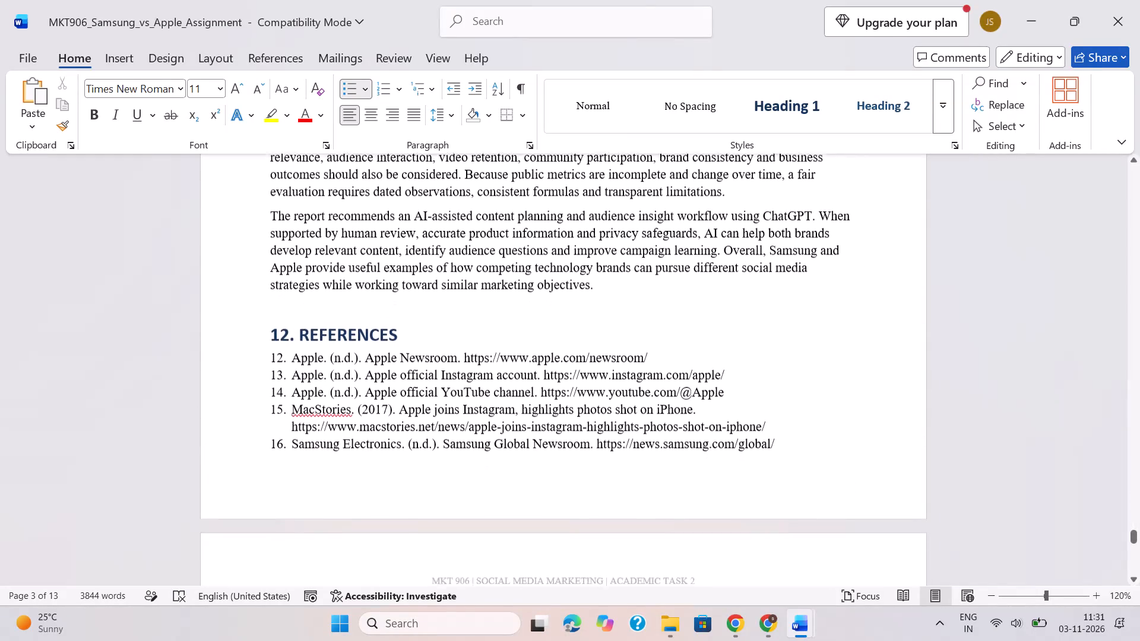
pyautogui.scroll(-1, 332, 395)
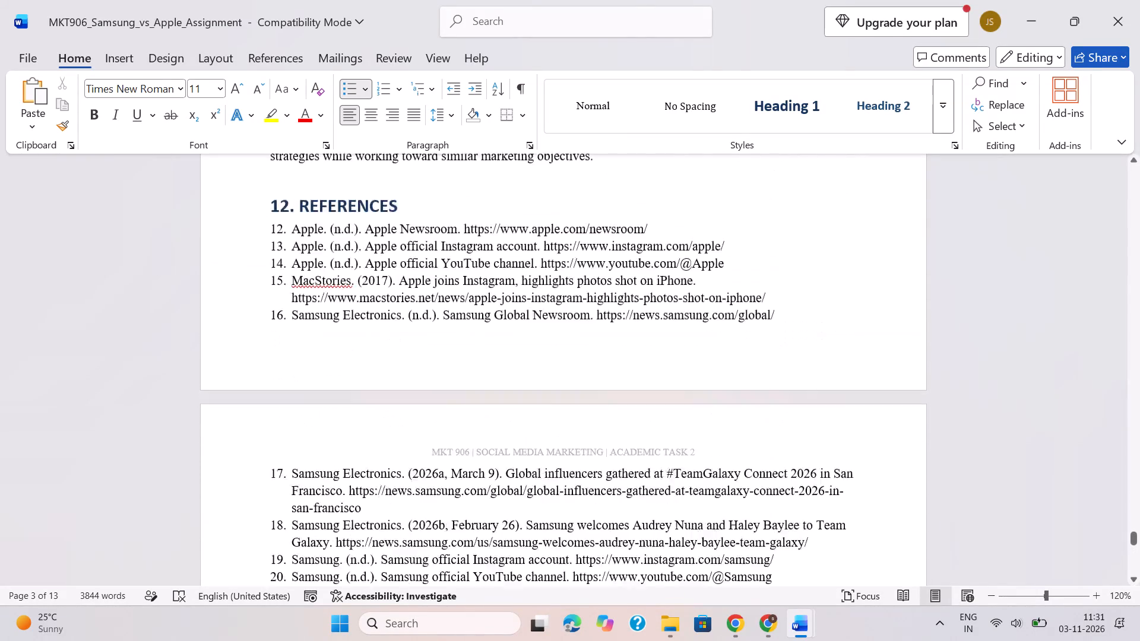
pyautogui.scroll(-1, 332, 395)
pyautogui.scroll(1, 274, 357)
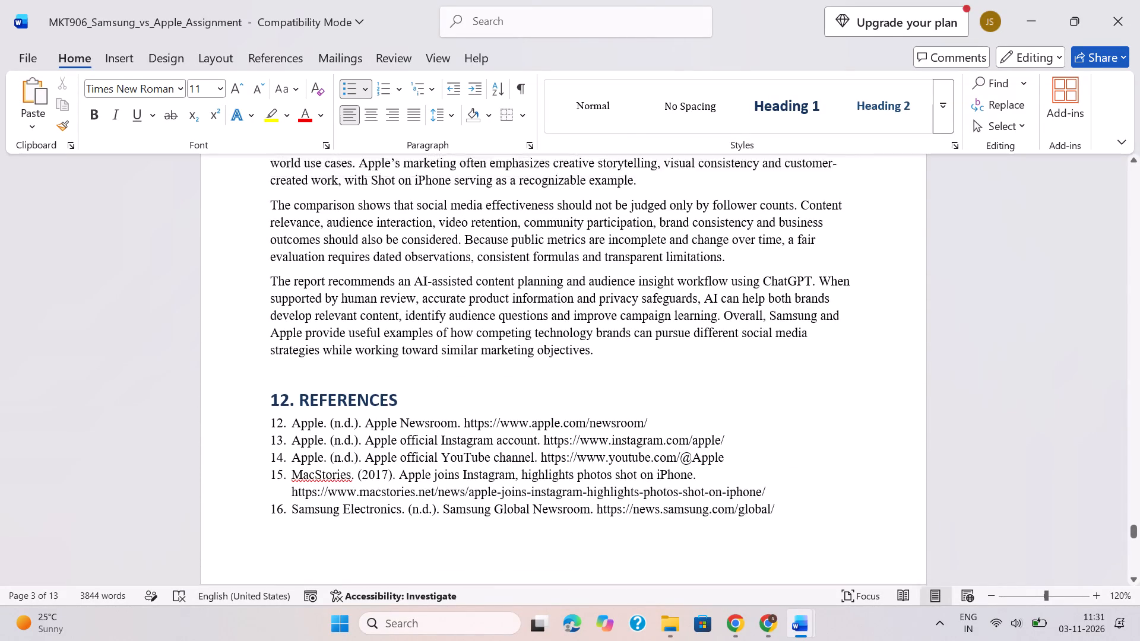
pyautogui.scroll(1, 274, 357)
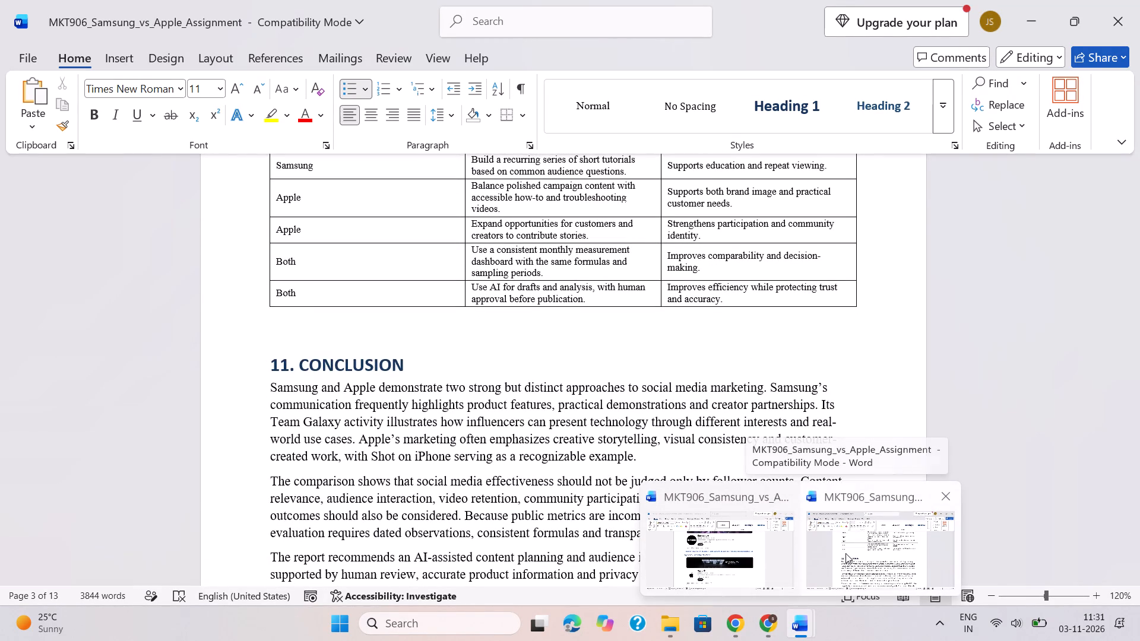
# Switch to the MKT906_Samsung_vs_Apple_Assignment_Reordered_Screenshots document and review its Instagram profile screenshots and sections 6 to 10.
pyautogui.click(761, 541)
pyautogui.scroll(1, 641, 319)
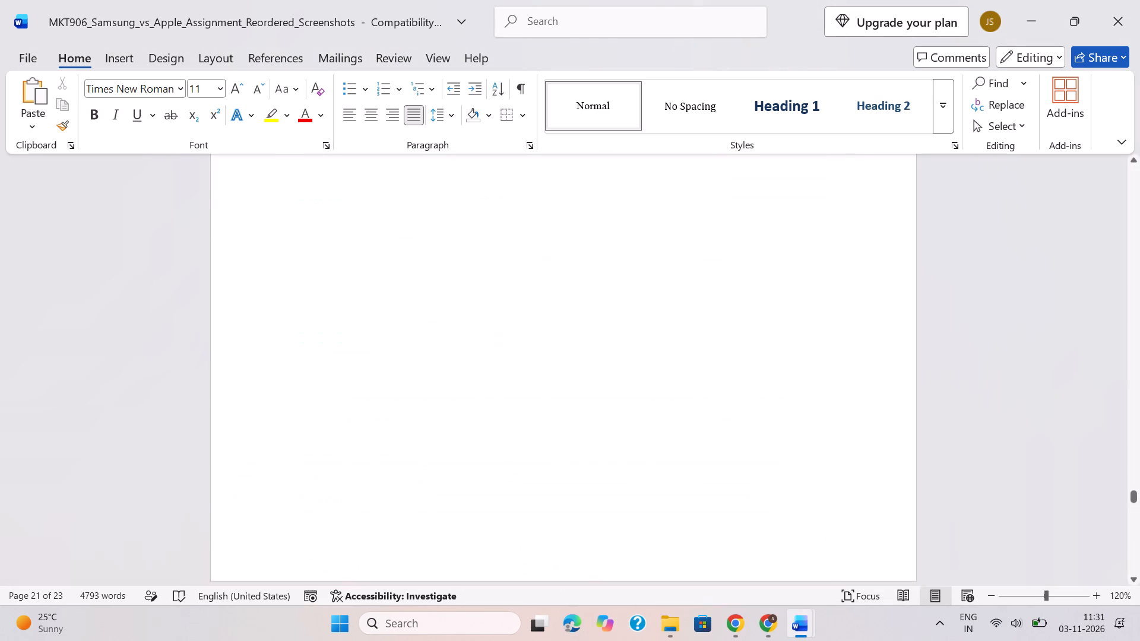
pyautogui.scroll(3, 641, 319)
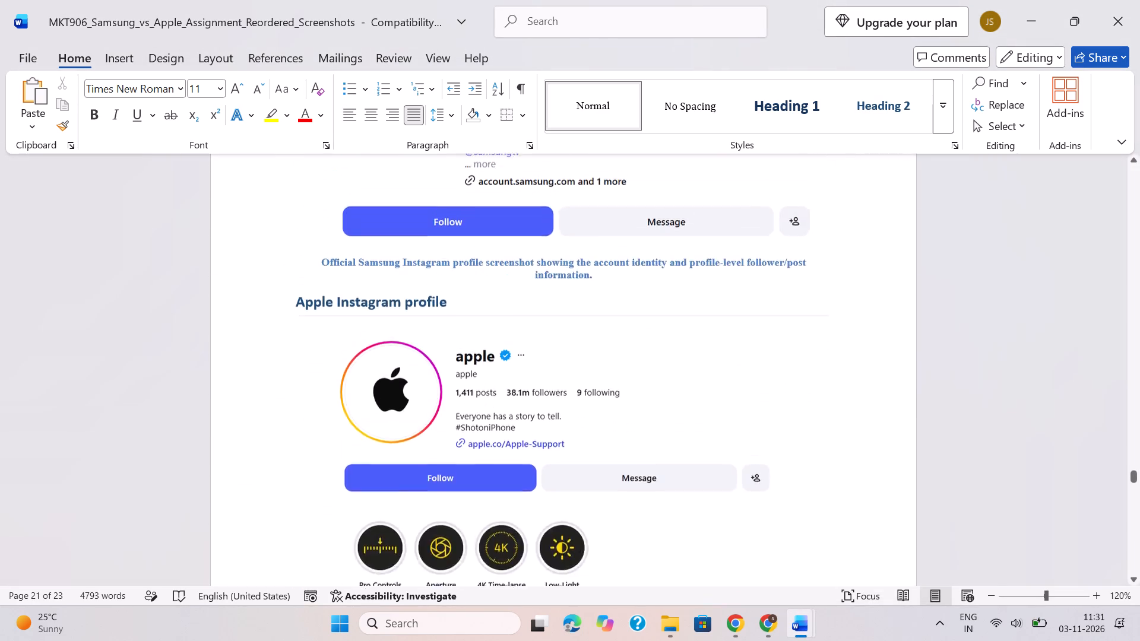
pyautogui.scroll(1, 641, 319)
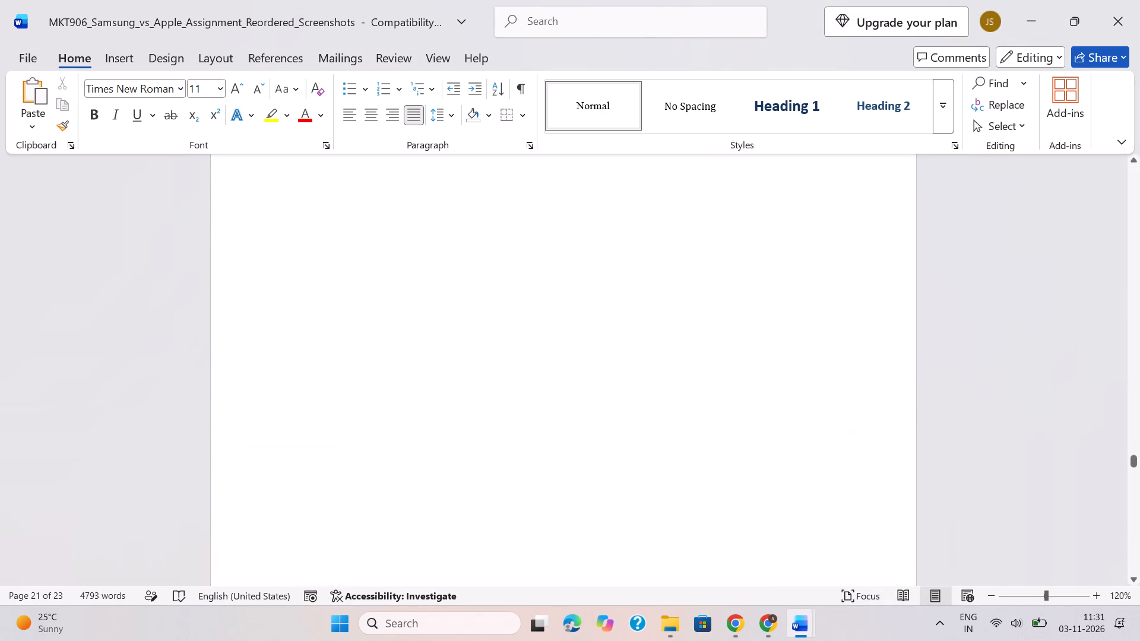
pyautogui.scroll(1, 641, 319)
pyautogui.scroll(-3, 641, 319)
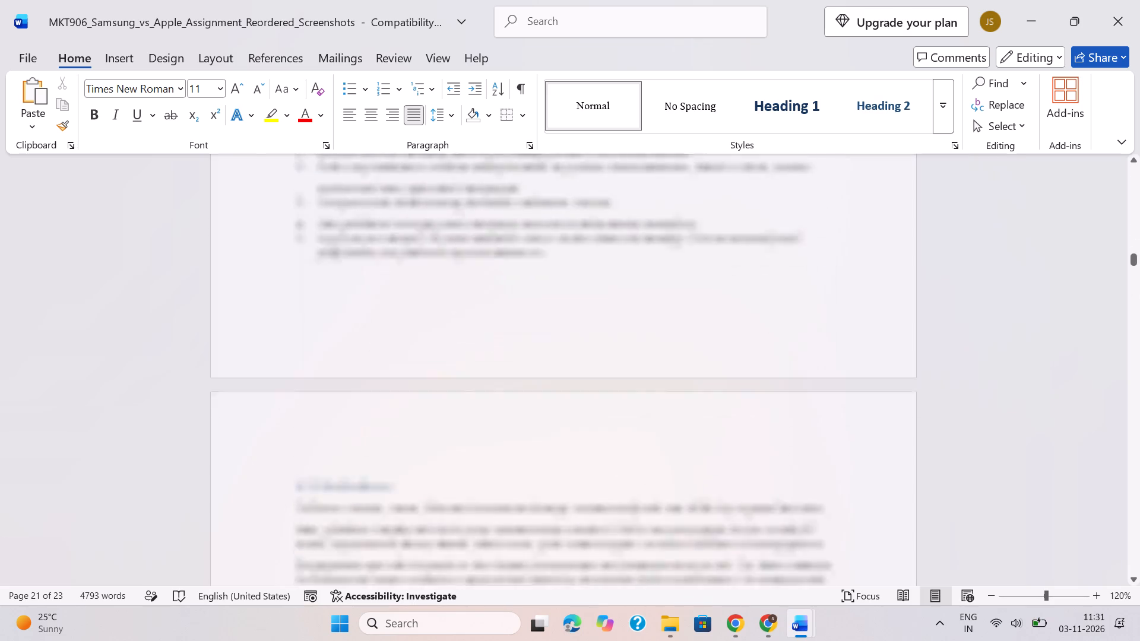
pyautogui.scroll(-1, 641, 319)
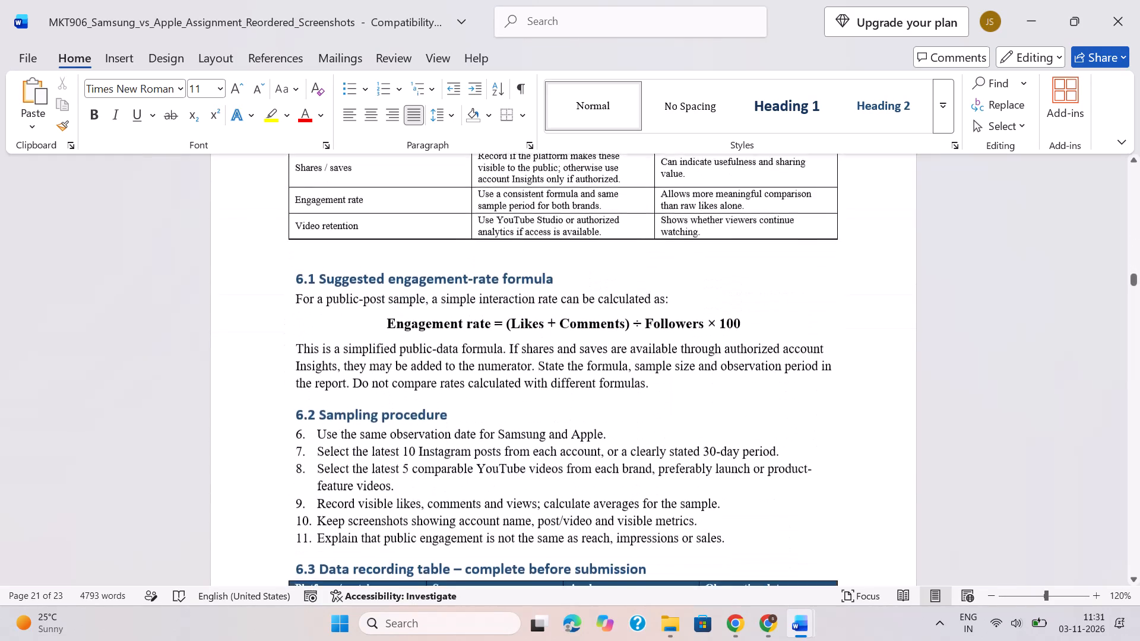
pyautogui.scroll(-1, 641, 319)
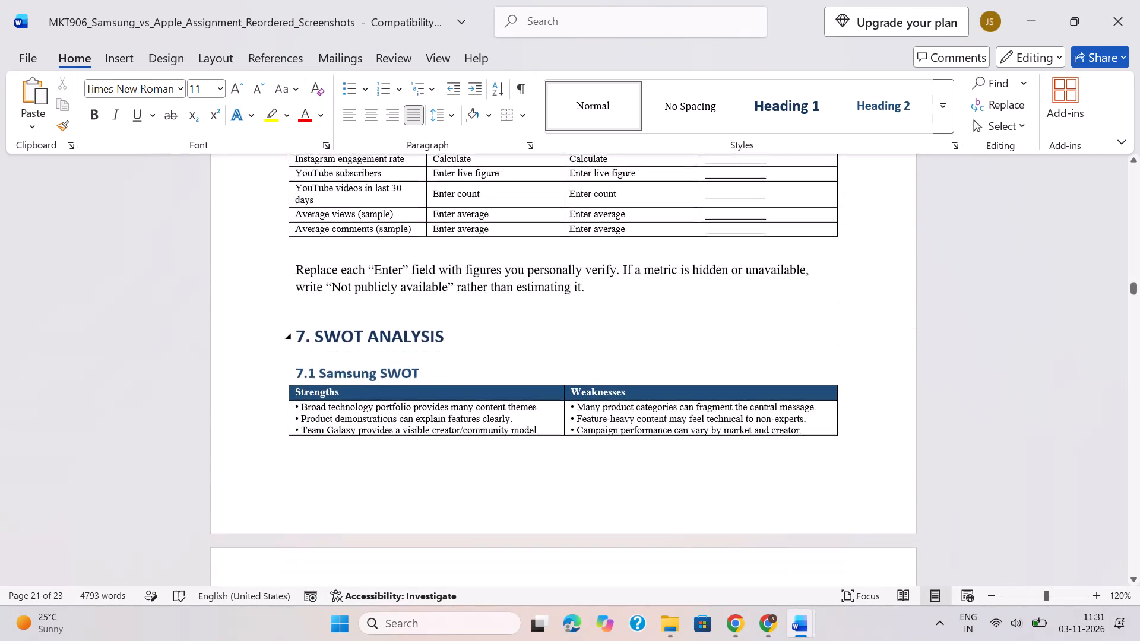
pyautogui.scroll(-1, 641, 319)
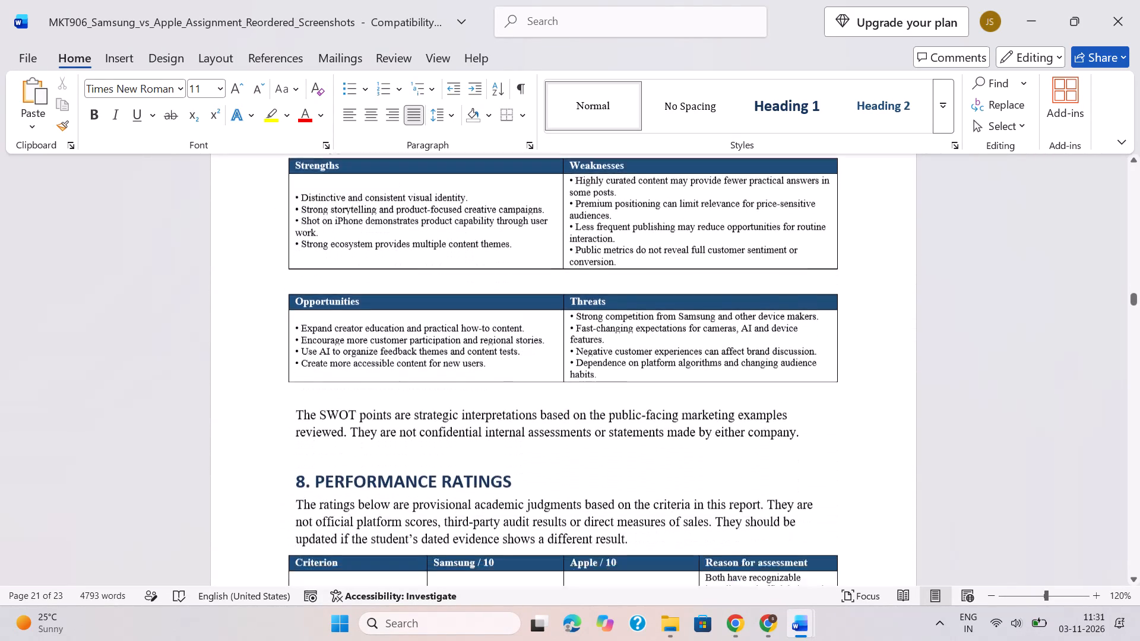
pyautogui.scroll(-1, 641, 319)
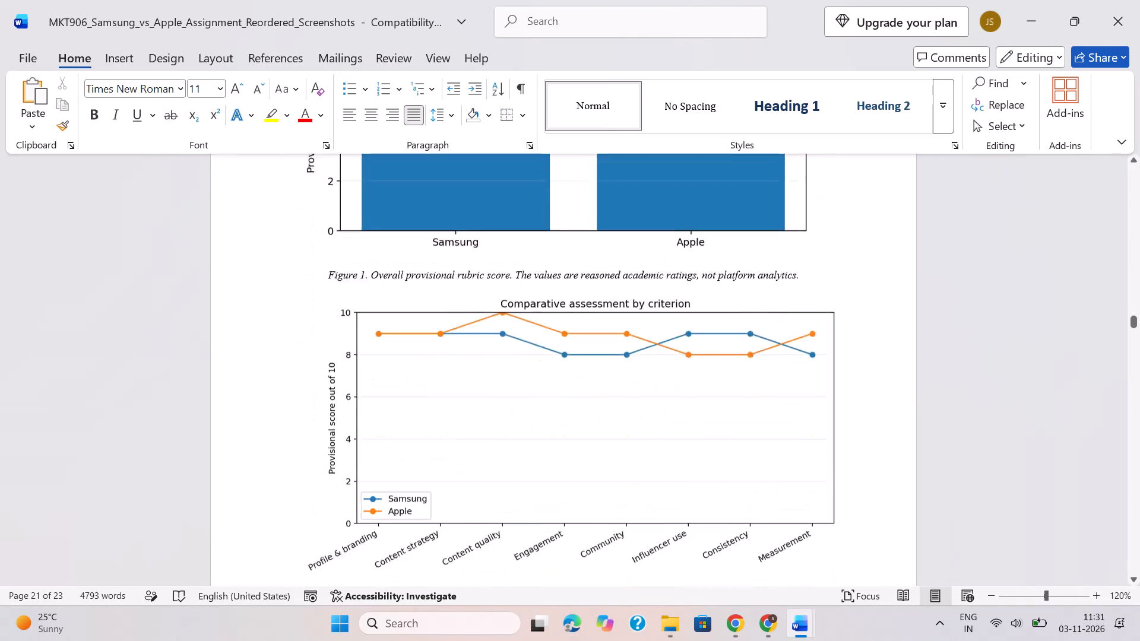
pyautogui.scroll(-1, 641, 319)
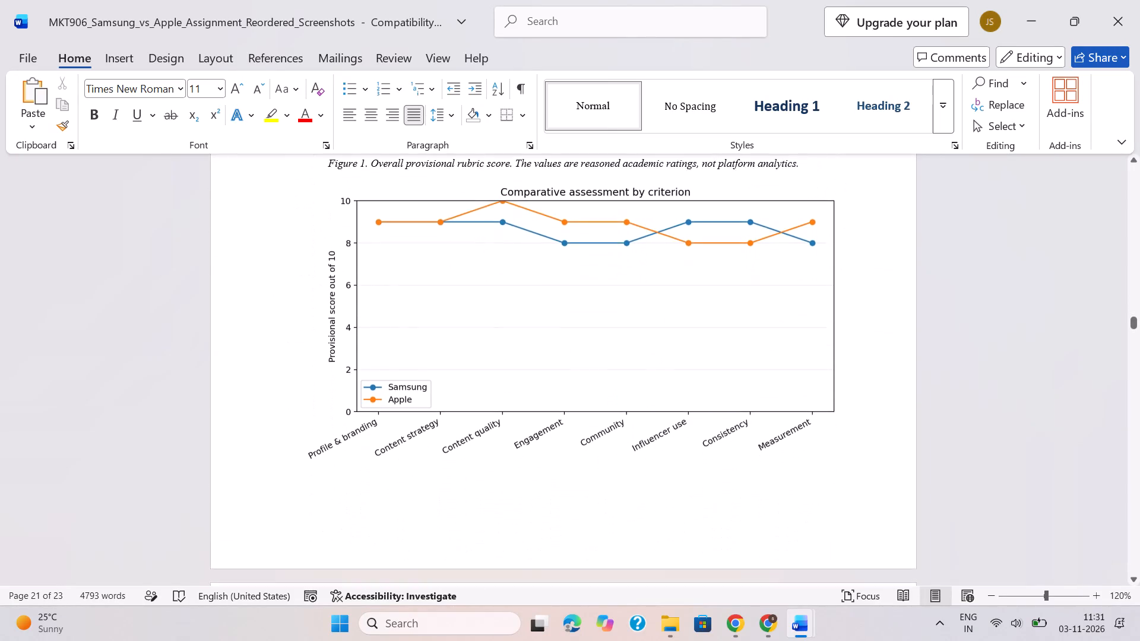
pyautogui.scroll(-1, 641, 319)
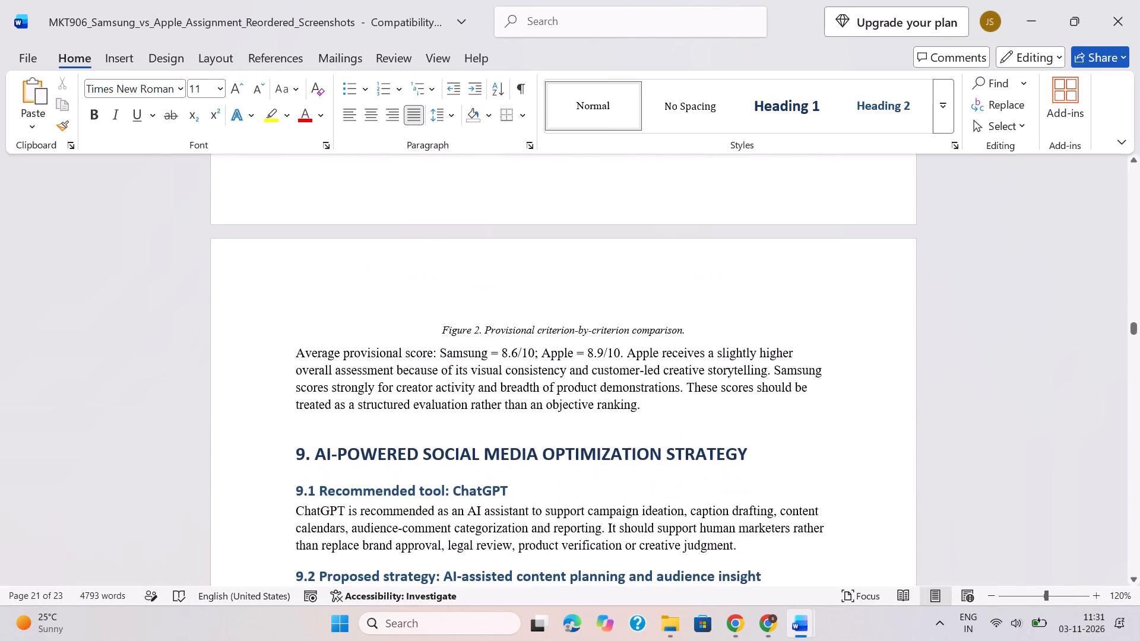
pyautogui.scroll(-2, 641, 319)
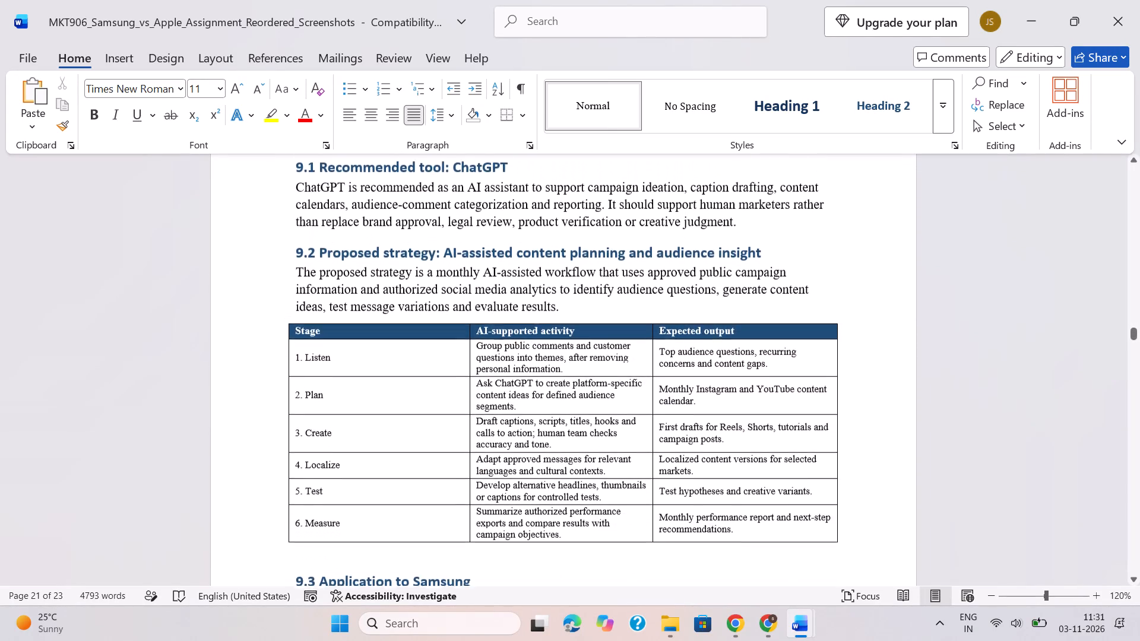
pyautogui.scroll(-1, 641, 319)
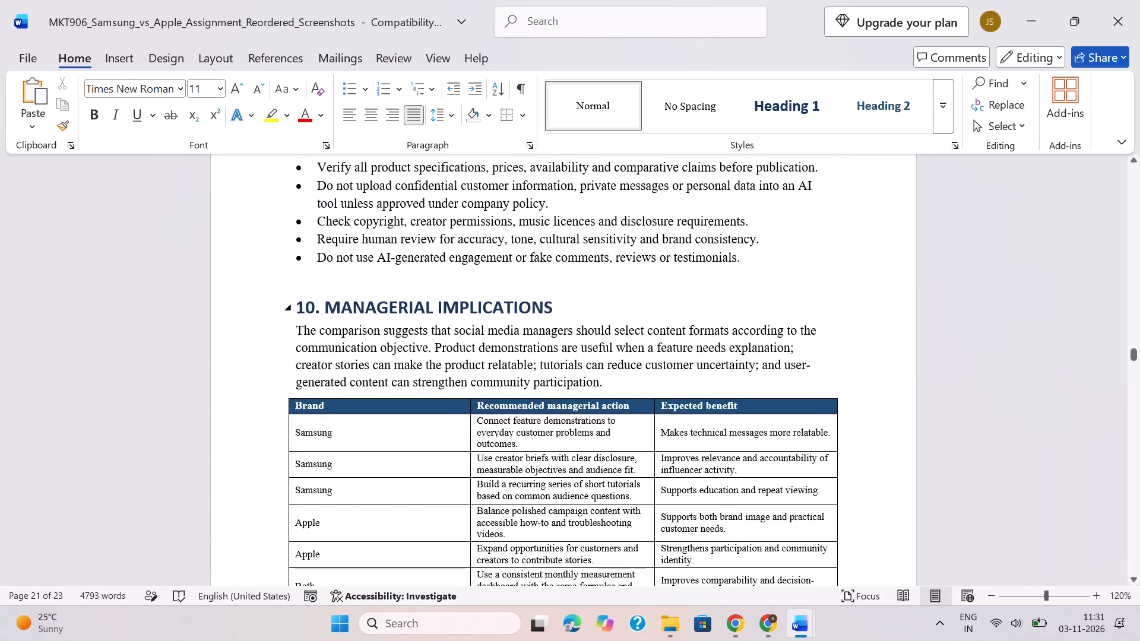
pyautogui.scroll(-1, 643, 322)
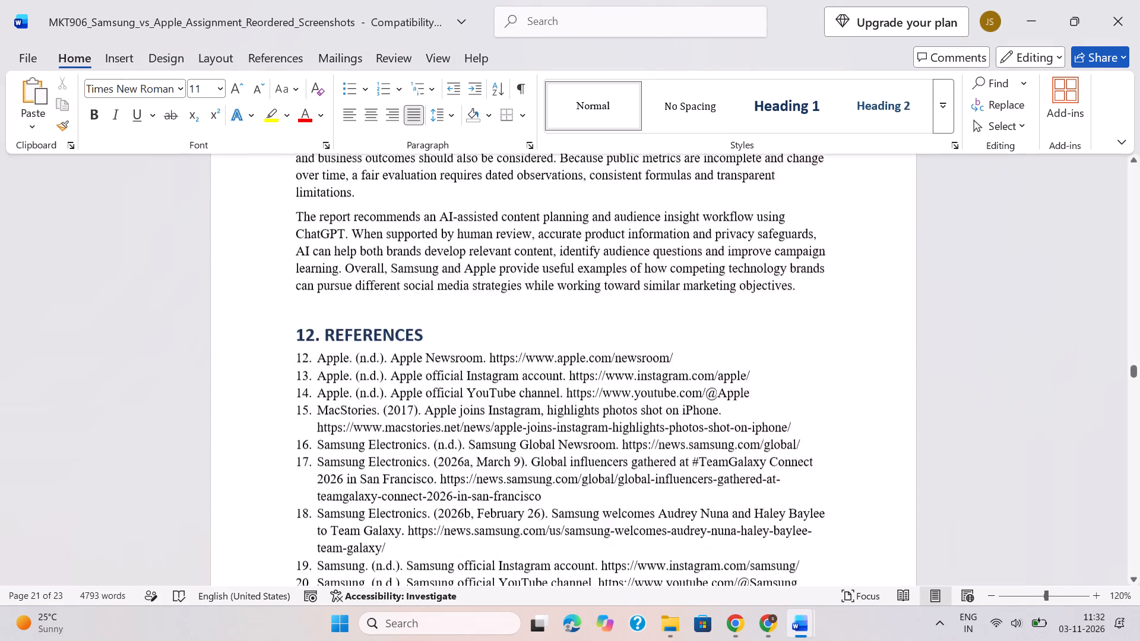
pyautogui.scroll(-2, 610, 450)
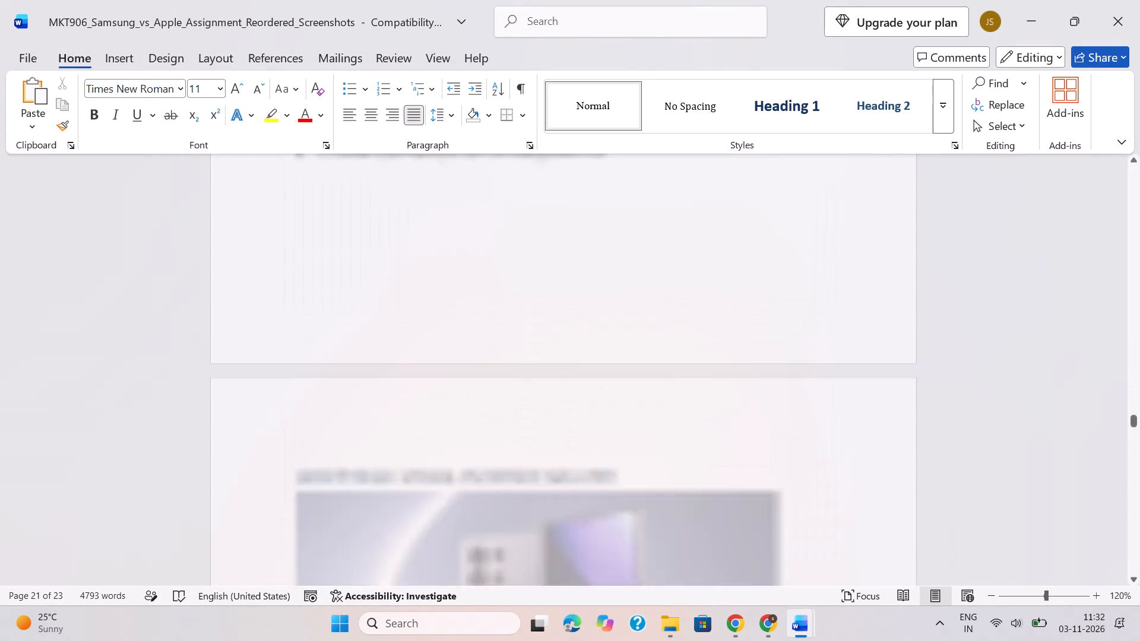
pyautogui.scroll(2, 610, 450)
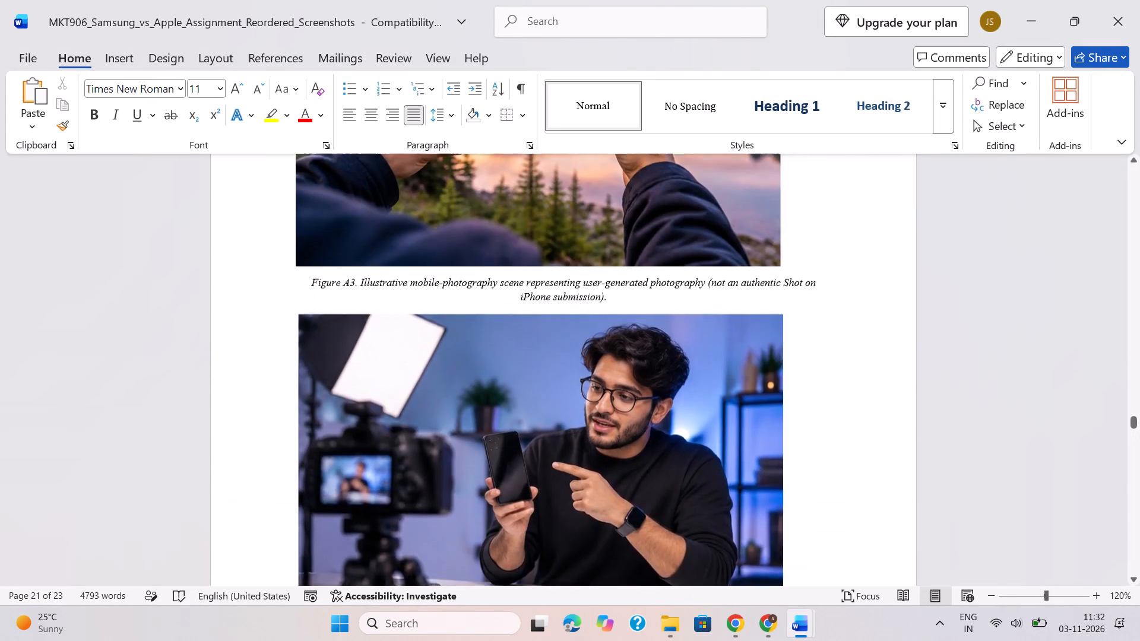
pyautogui.scroll(1, 610, 450)
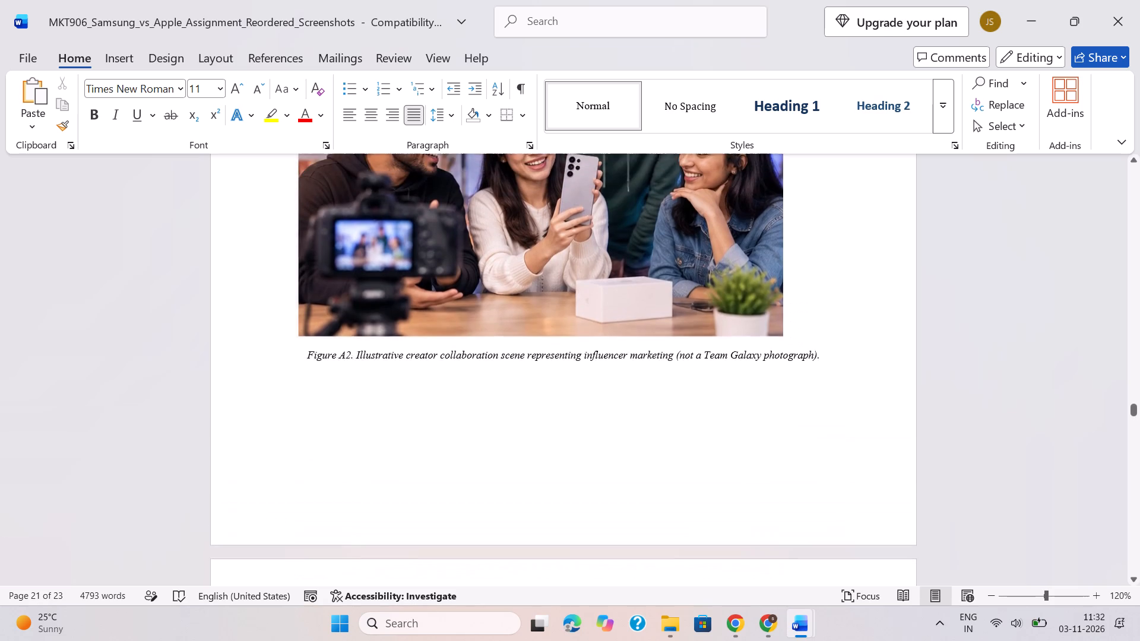
pyautogui.scroll(1, 610, 450)
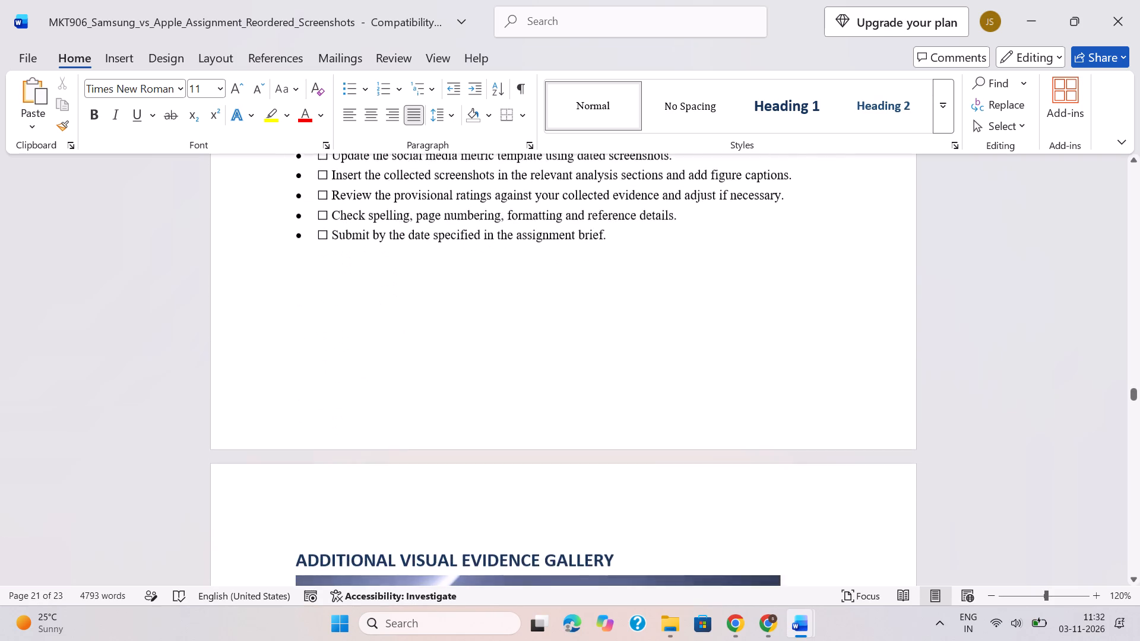
pyautogui.scroll(-1, 591, 356)
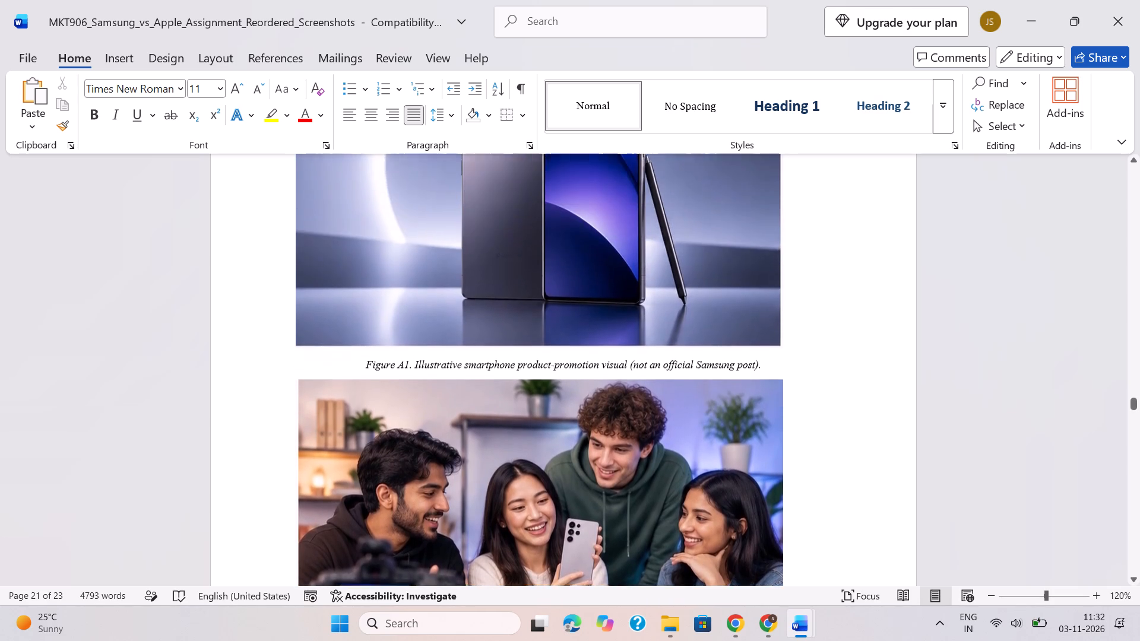
# Arrange the Reordered_Screenshots document and the other MKT906 assignment document side by side, minimizing Chrome.
pyautogui.click(549, 331)
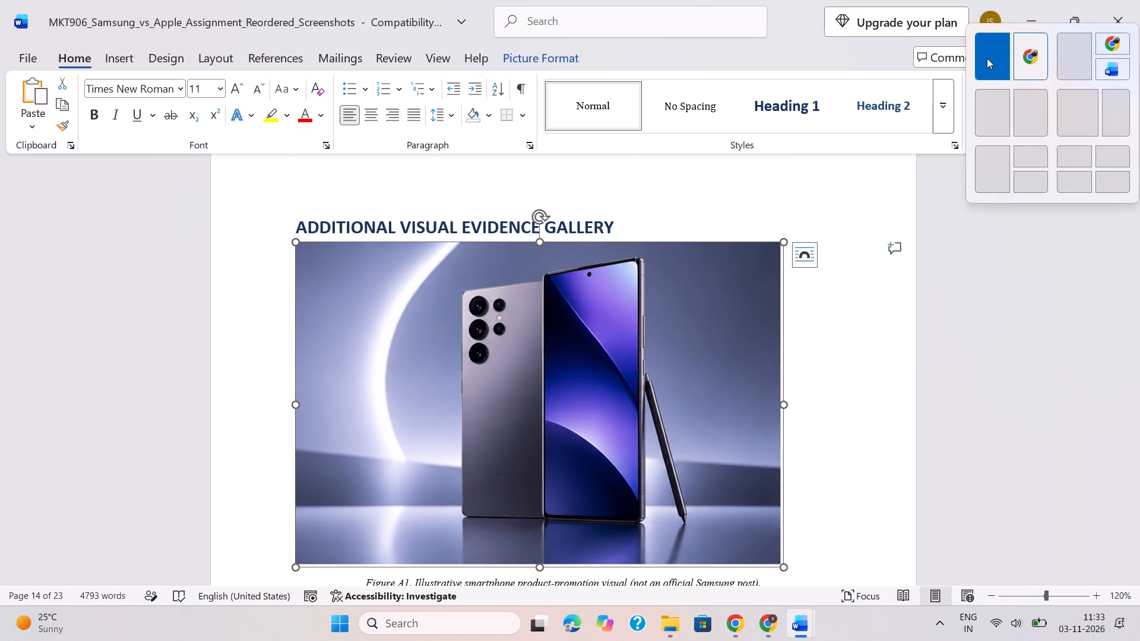
pyautogui.click(989, 45)
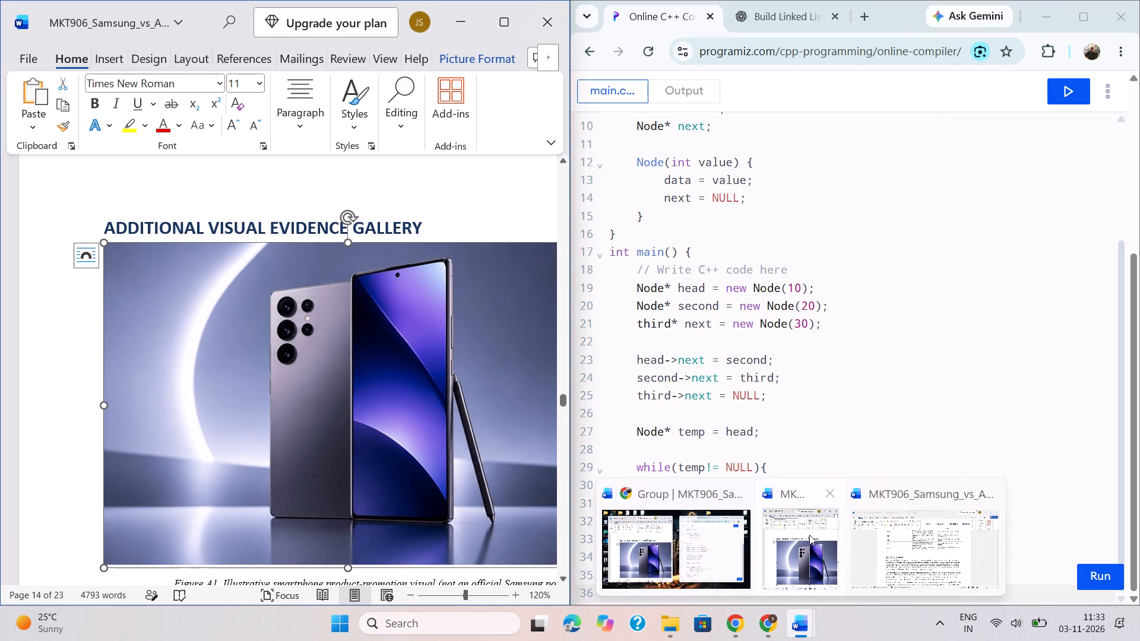
pyautogui.click(809, 535)
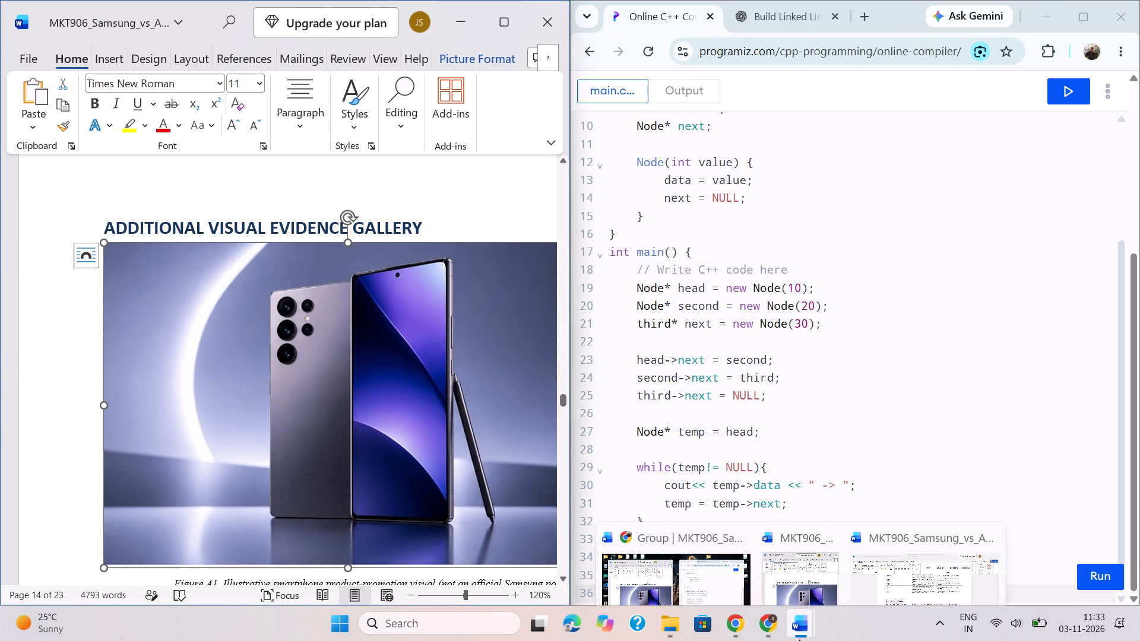
pyautogui.click(694, 564)
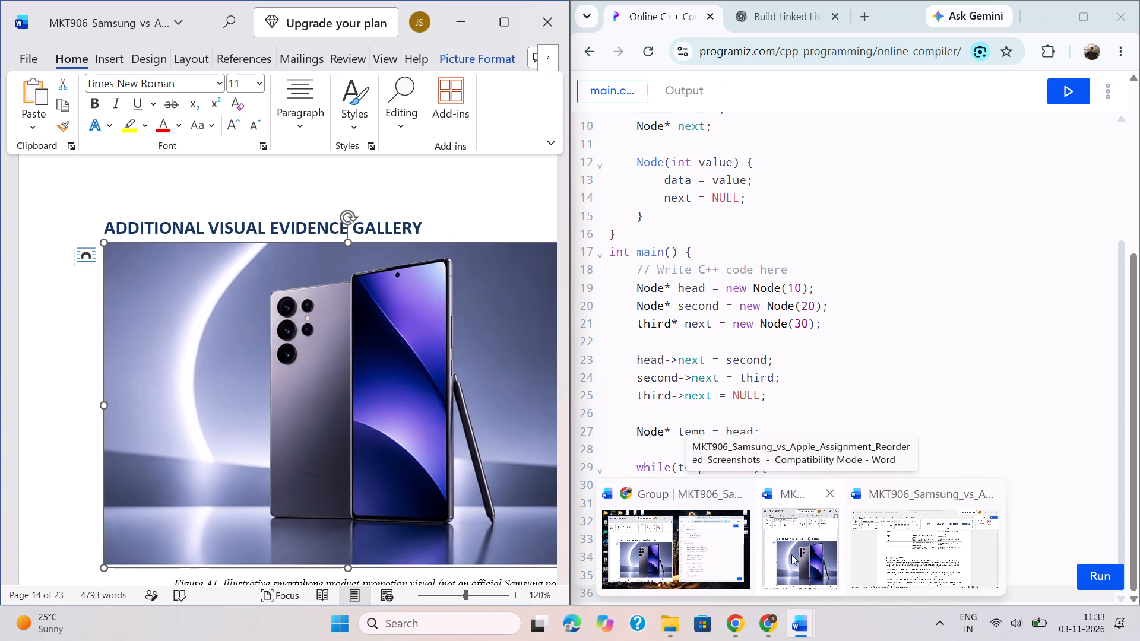
pyautogui.click(1060, 5)
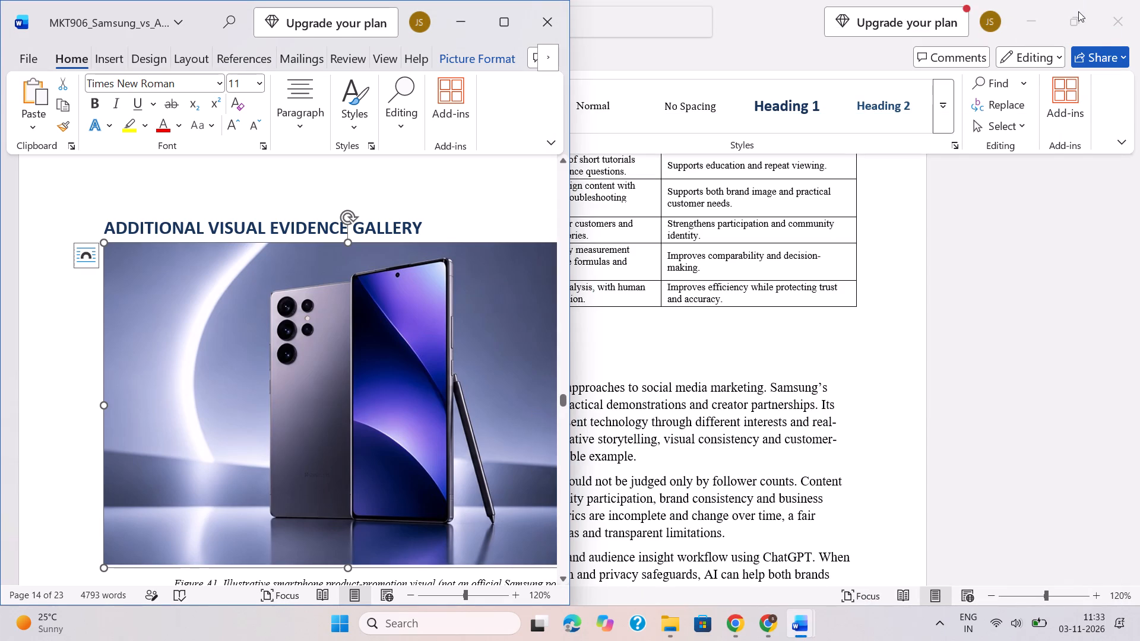
pyautogui.click(1002, 56)
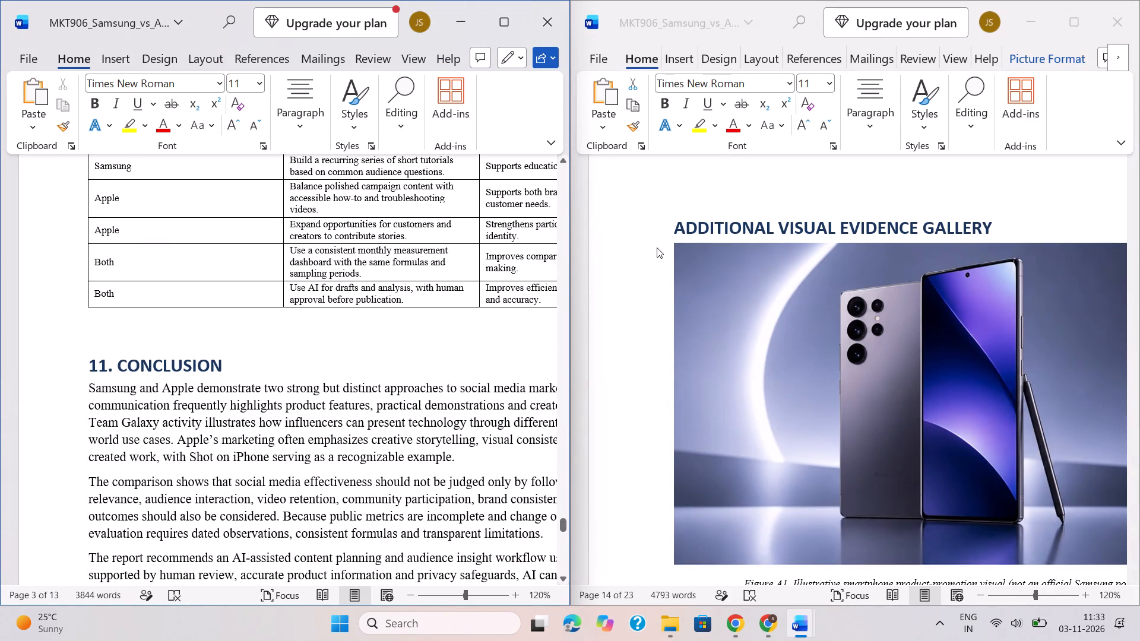
# Look through the assignment document beside the gallery, from the score chart to sections 9.7, 11 and 12, for a place for the gallery.
pyautogui.hscroll(-1, 654, 306)
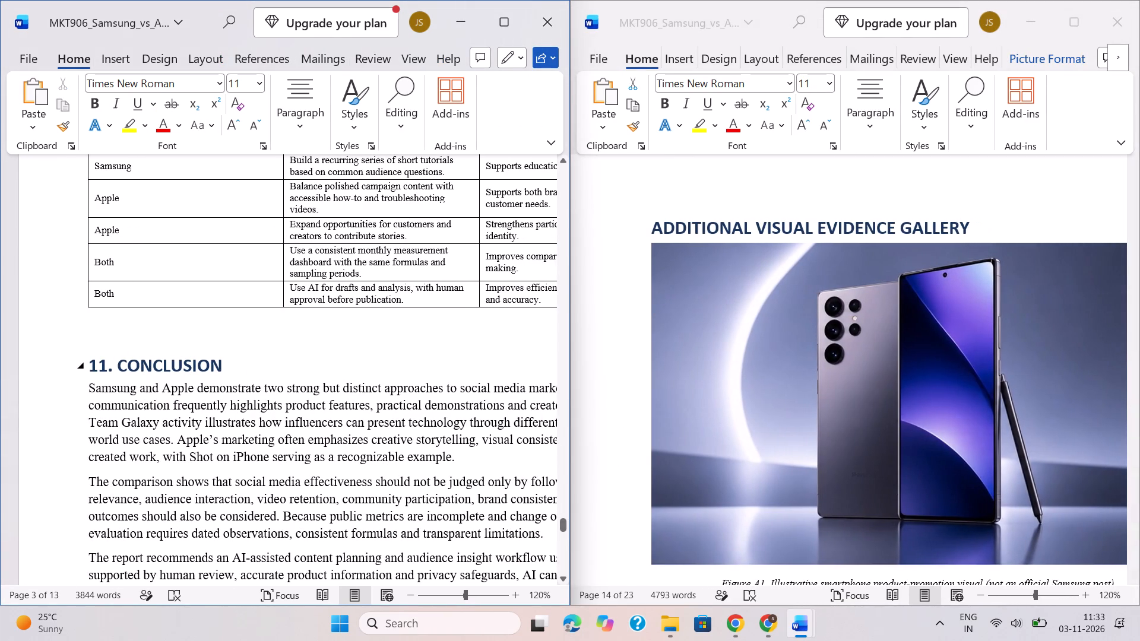
pyautogui.scroll(-1, 375, 337)
pyautogui.scroll(1, 375, 337)
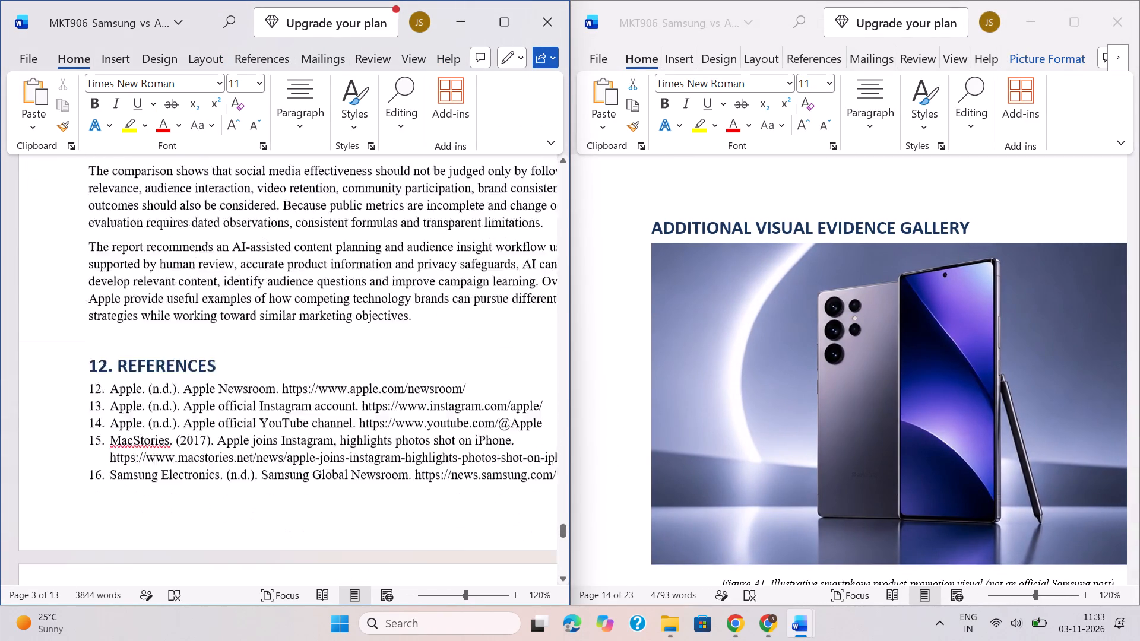
pyautogui.scroll(2, 375, 337)
pyautogui.scroll(-2, 375, 337)
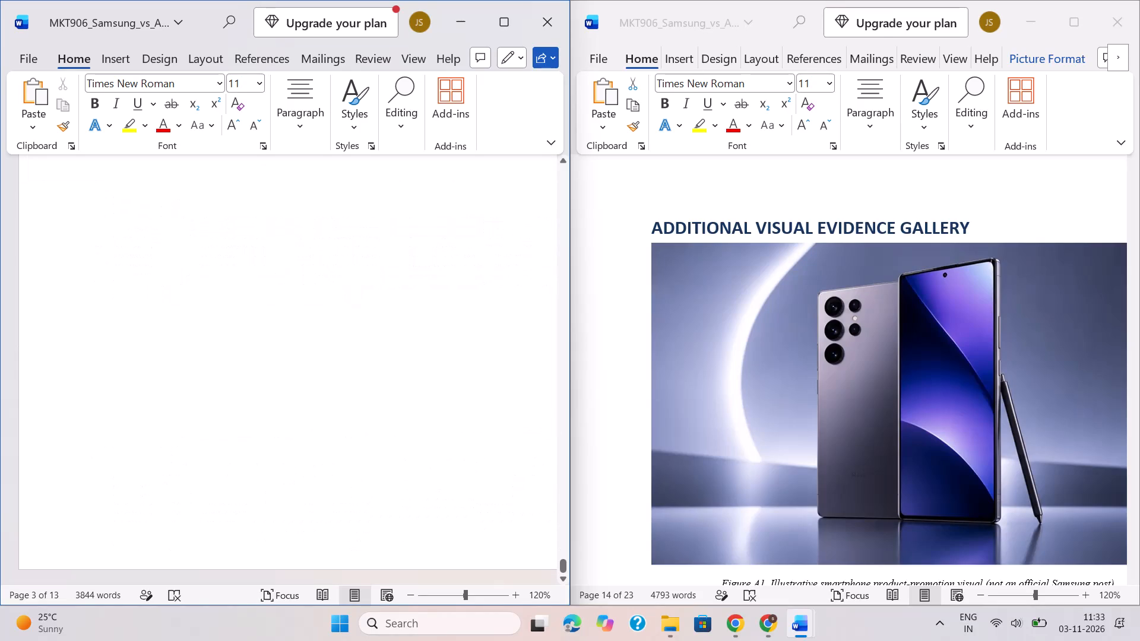
pyautogui.scroll(-1, 375, 337)
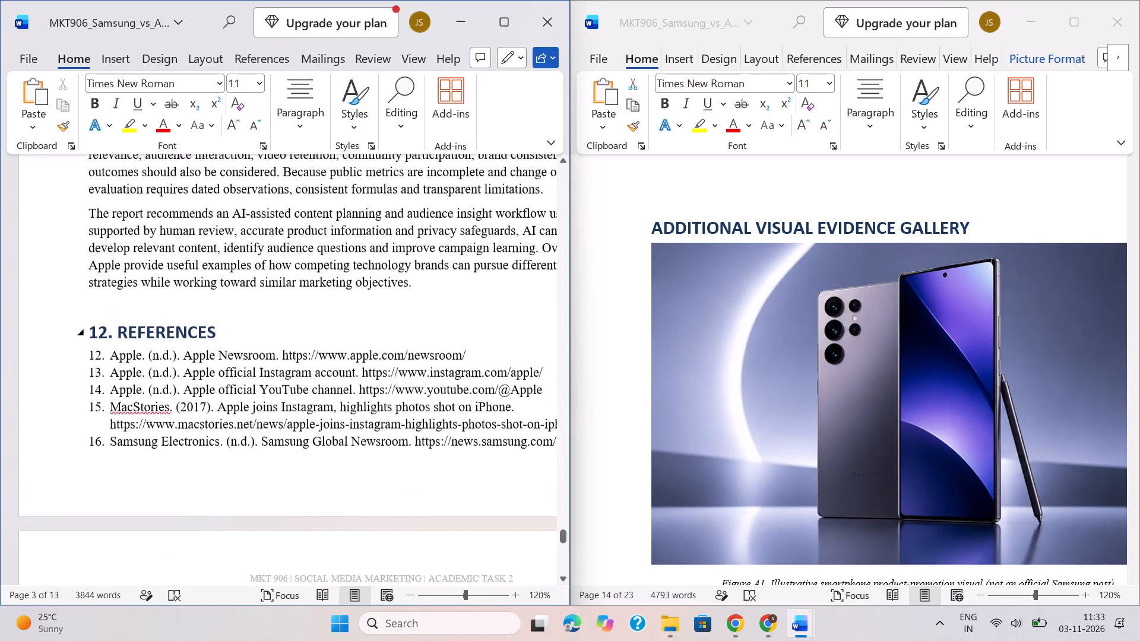
pyautogui.scroll(-1, 375, 337)
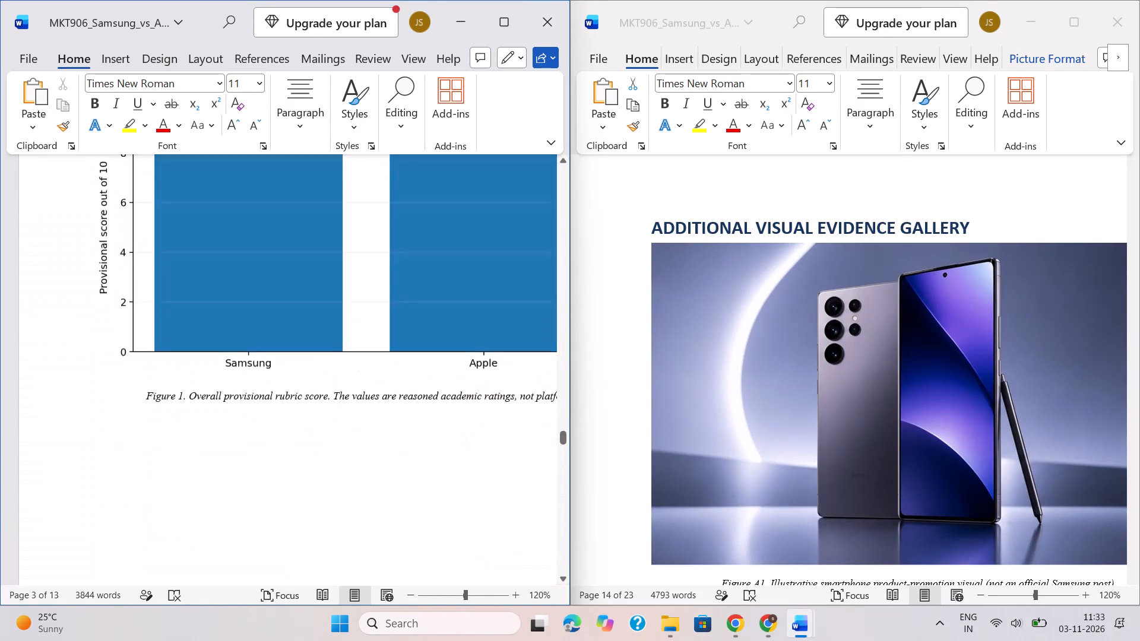
pyautogui.scroll(-2, 375, 337)
pyautogui.scroll(1, 375, 337)
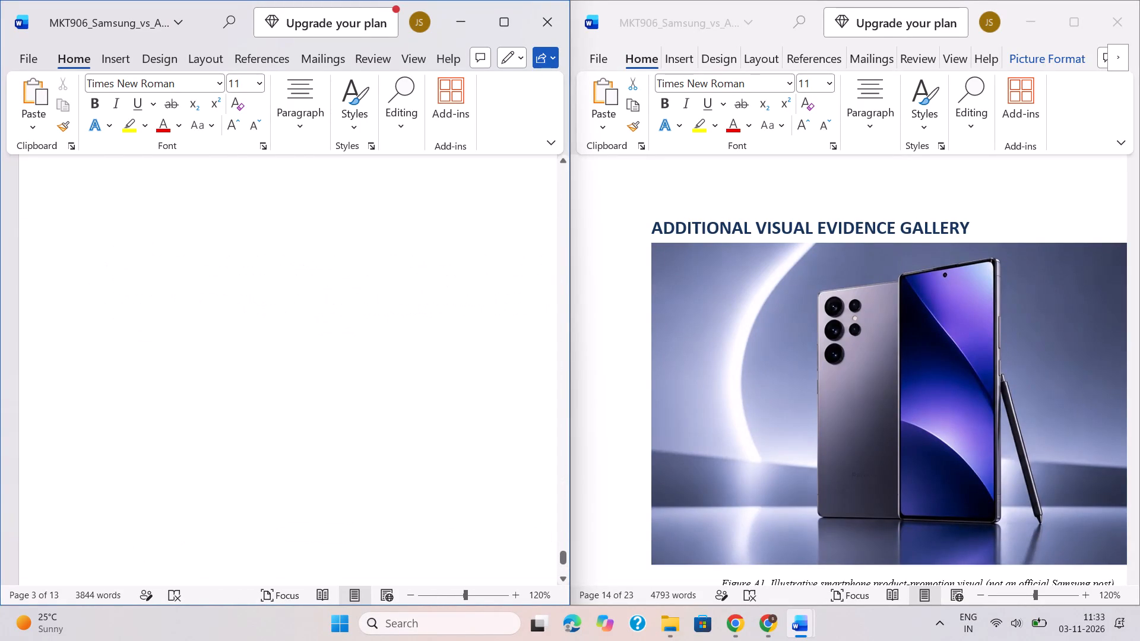
pyautogui.scroll(1, 375, 337)
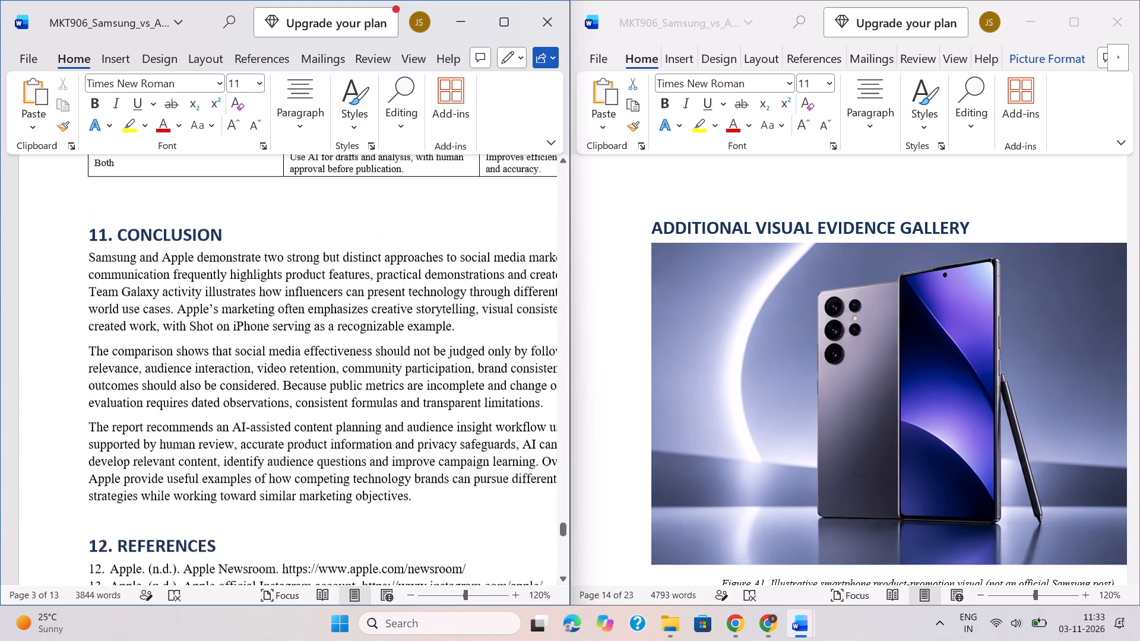
pyautogui.scroll(1, 375, 337)
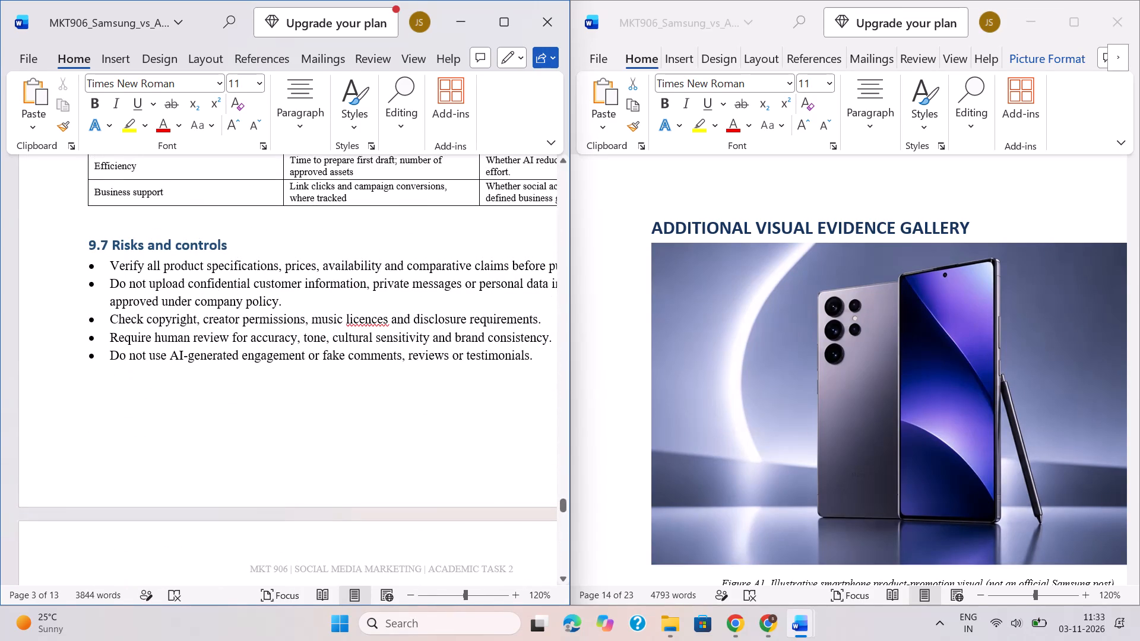
# Insert unbulleted blank lines after the last bullet of "9.7 Risks and controls", continuing onto the page of "10. MANAGERIAL IMPLICATIONS".
pyautogui.scroll(-1, 226, 402)
pyautogui.click(138, 365)
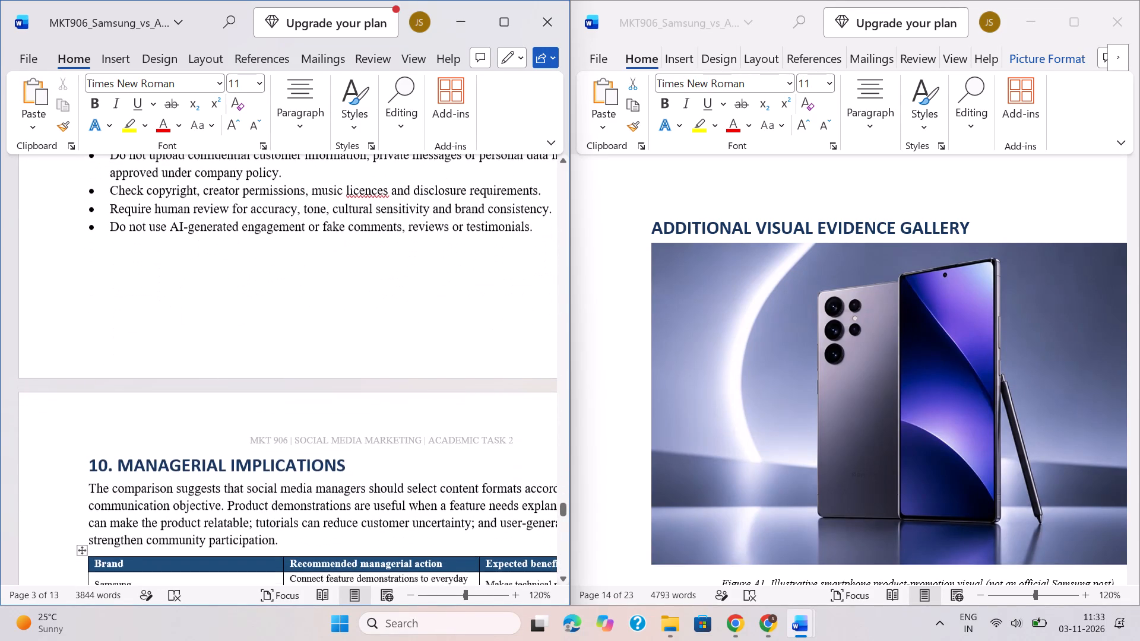
pyautogui.click(109, 293)
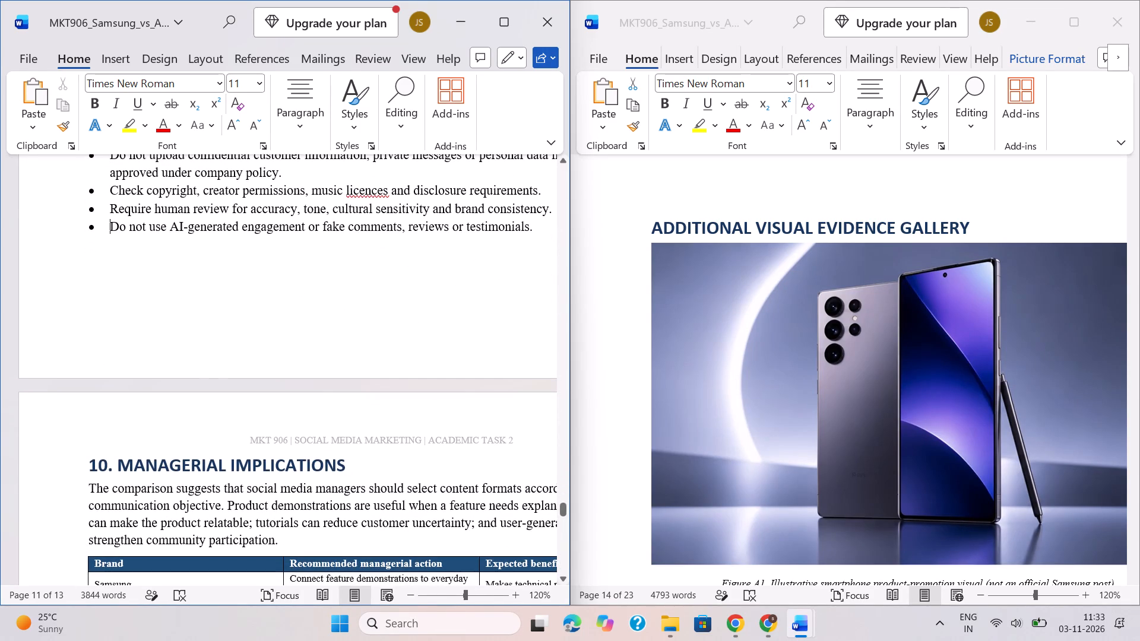
pyautogui.click(541, 233)
pyautogui.press('Return')
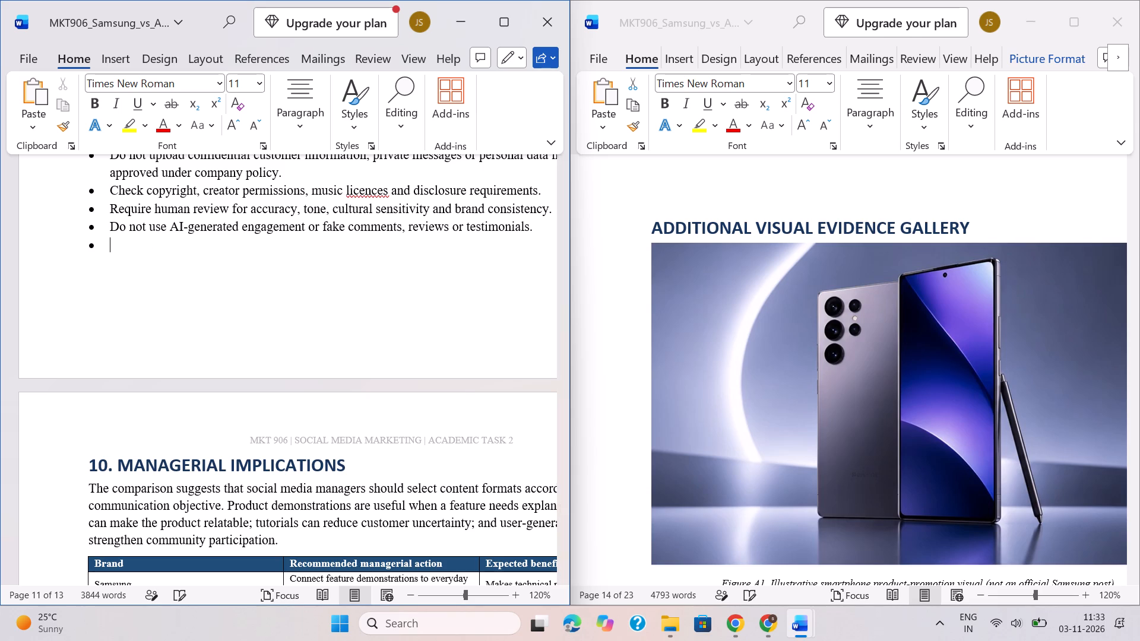
pyautogui.press('BackSpace')
pyautogui.press('Return')
pyautogui.press('Return')
pyautogui.press('Return')
pyautogui.press('Return')
pyautogui.press('Return')
pyautogui.press('BackSpace')
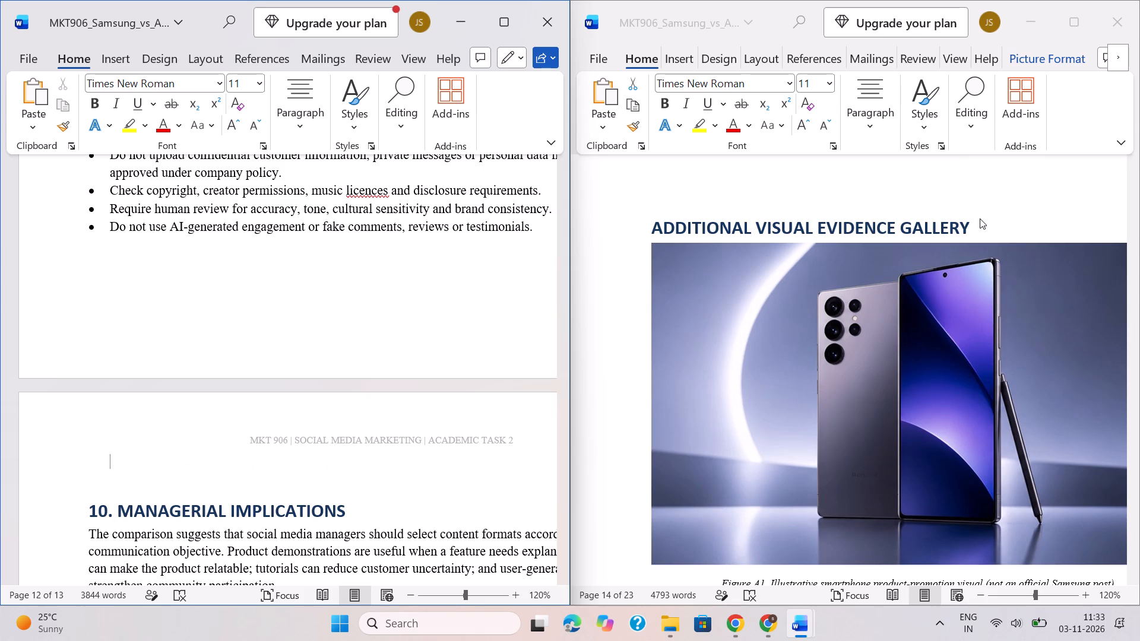
# Copy the "ADDITIONAL VISUAL EVIDENCE GALLERY" heading from the Reordered_Screenshots document into the blank lines above "10. MANAGERIAL IMPLICATIONS" in the assignment document.
pyautogui.moveTo(968, 230); pyautogui.dragTo(761, 223)
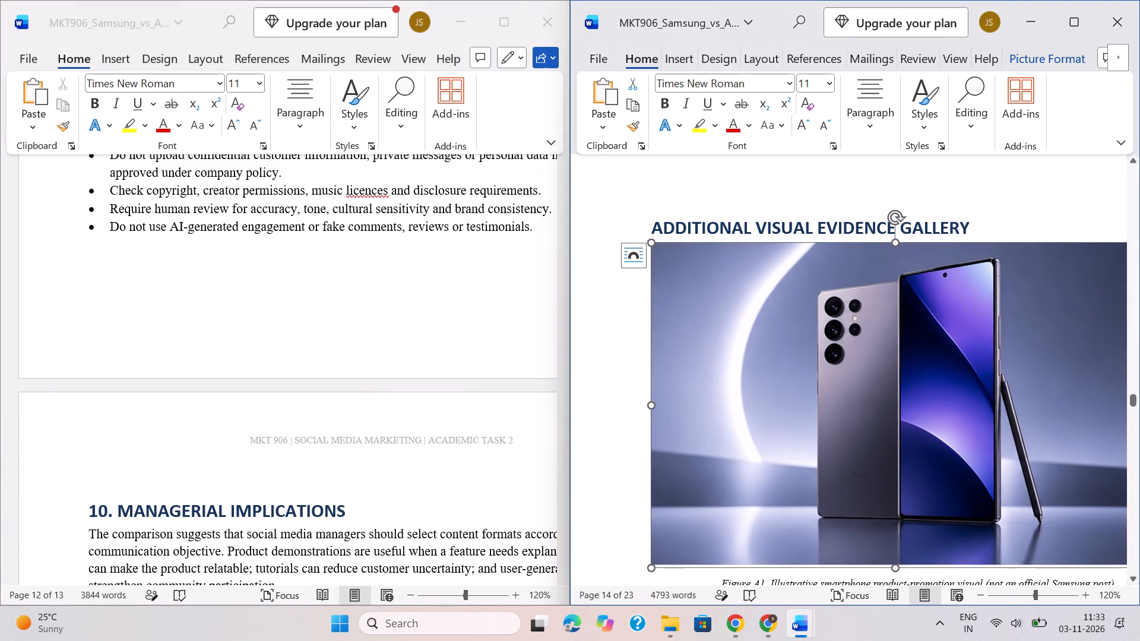
pyautogui.moveTo(967, 233); pyautogui.dragTo(673, 221)
pyautogui.hotkey('ctrl', 'c')
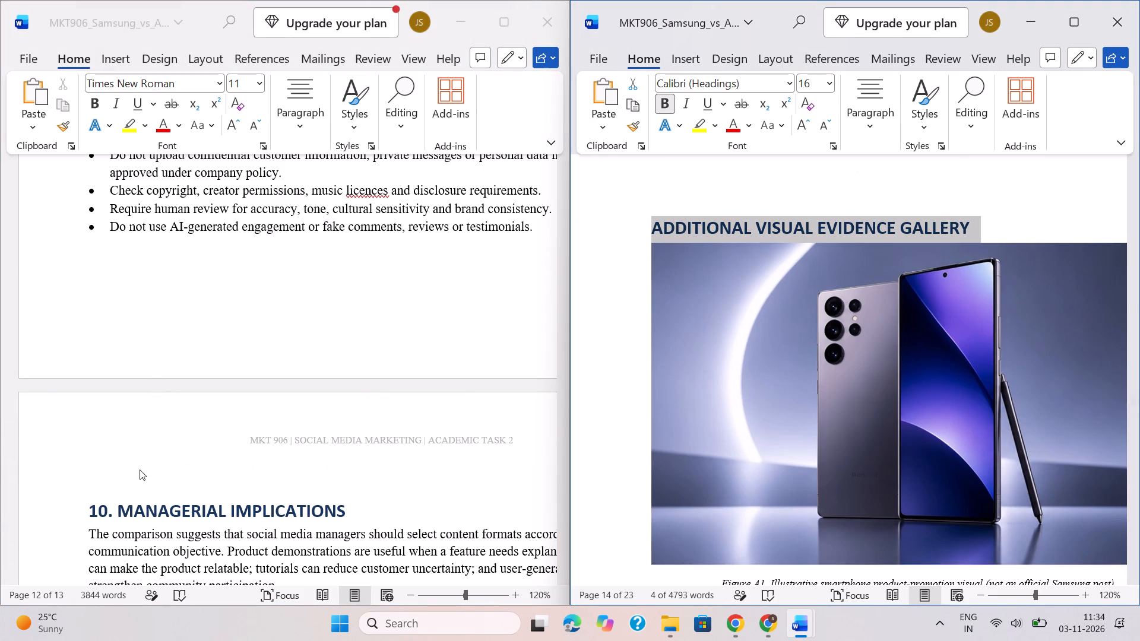
pyautogui.click(112, 471)
pyautogui.press('Return')
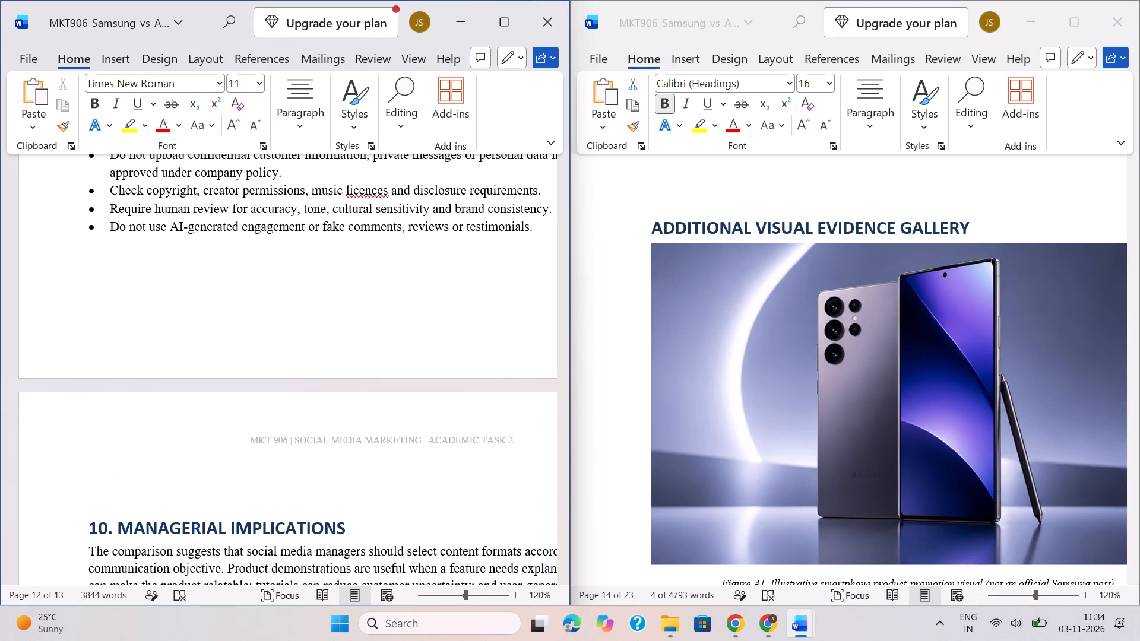
pyautogui.hotkey('ctrl', 'v')
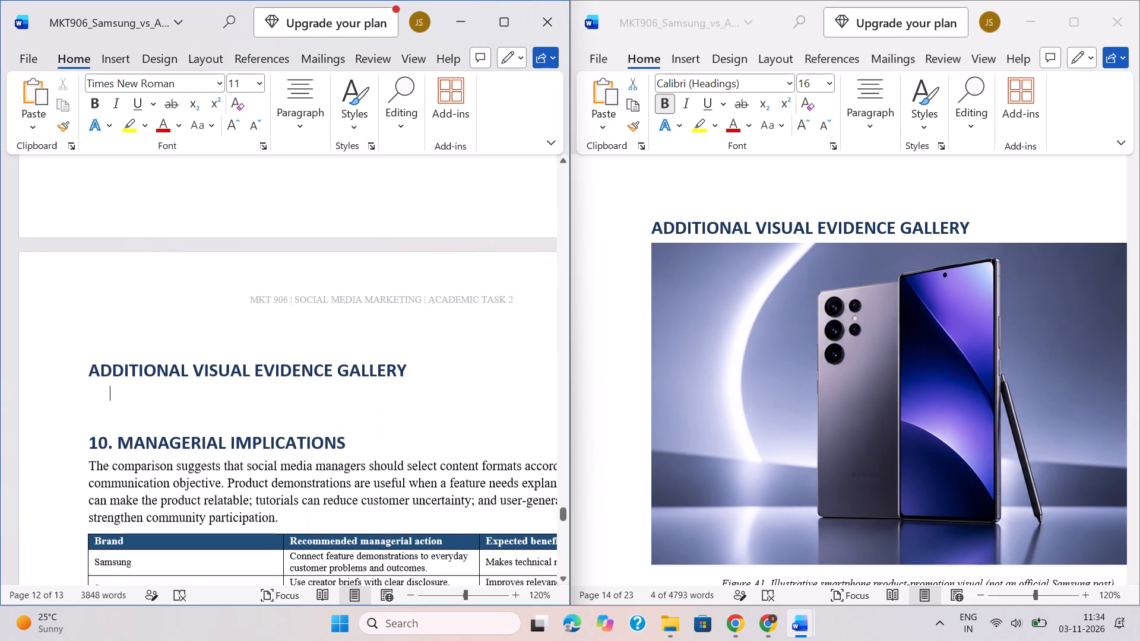
# Copy the gallery's first smartphone picture and paste it below the pasted gallery heading in the assignment document.
pyautogui.click(742, 319)
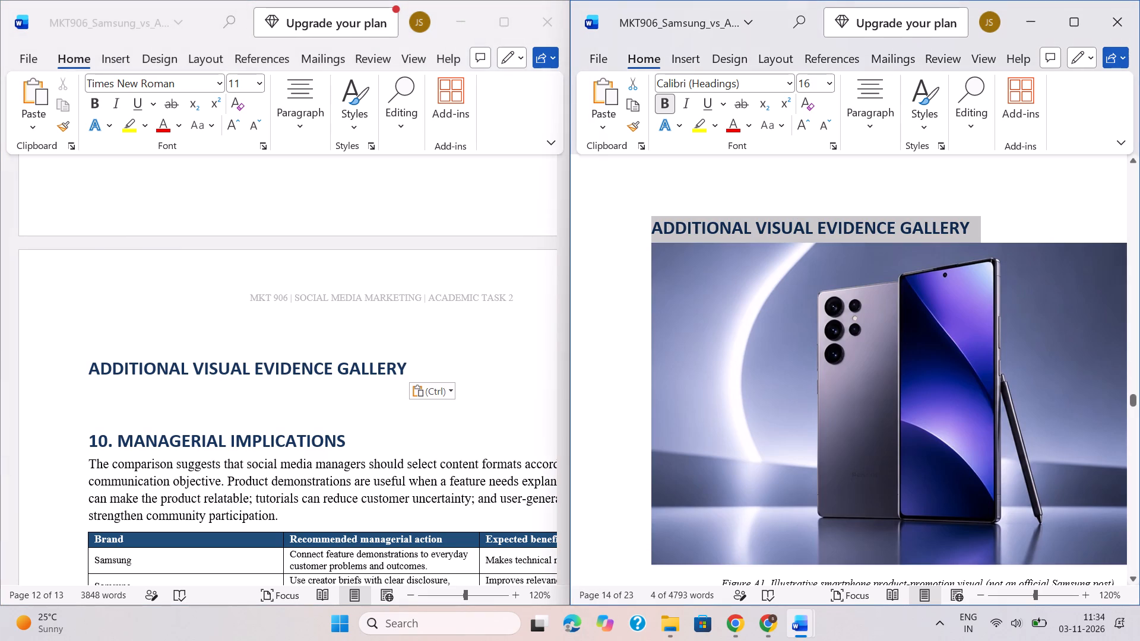
pyautogui.click(772, 359)
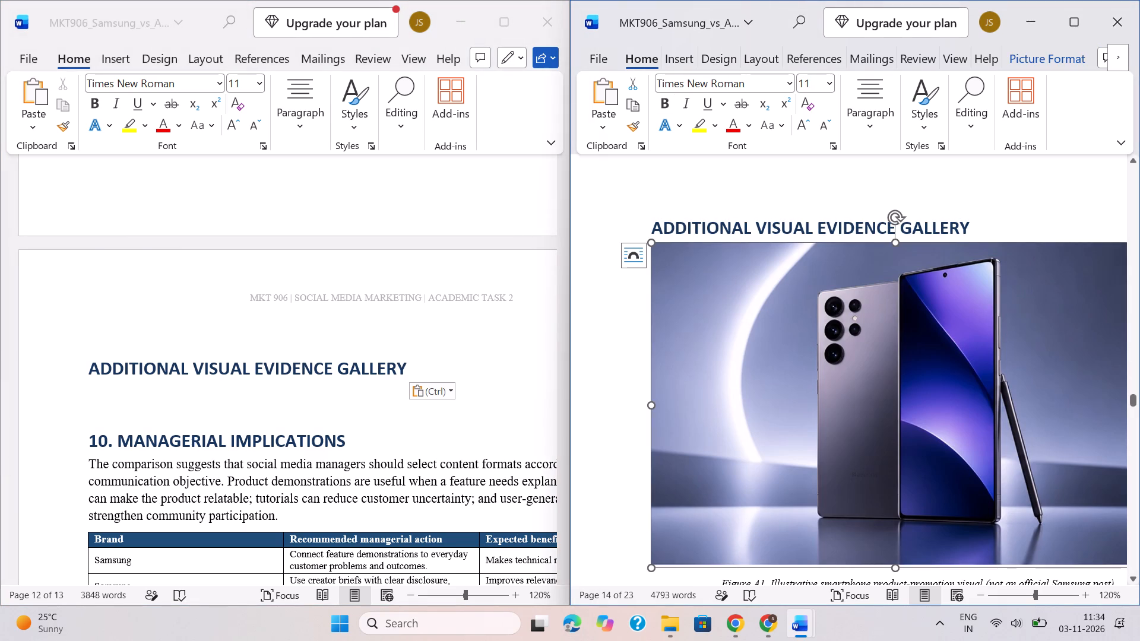
pyautogui.hotkey('ctrl', 'c')
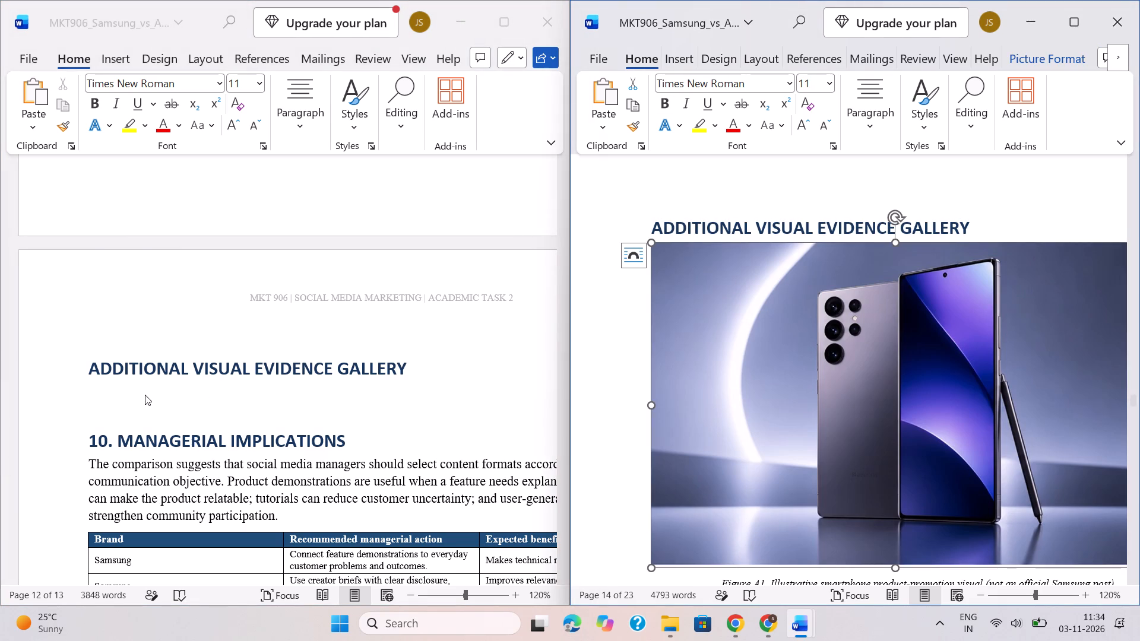
pyautogui.click(145, 395)
pyautogui.hotkey('ctrl', 'v')
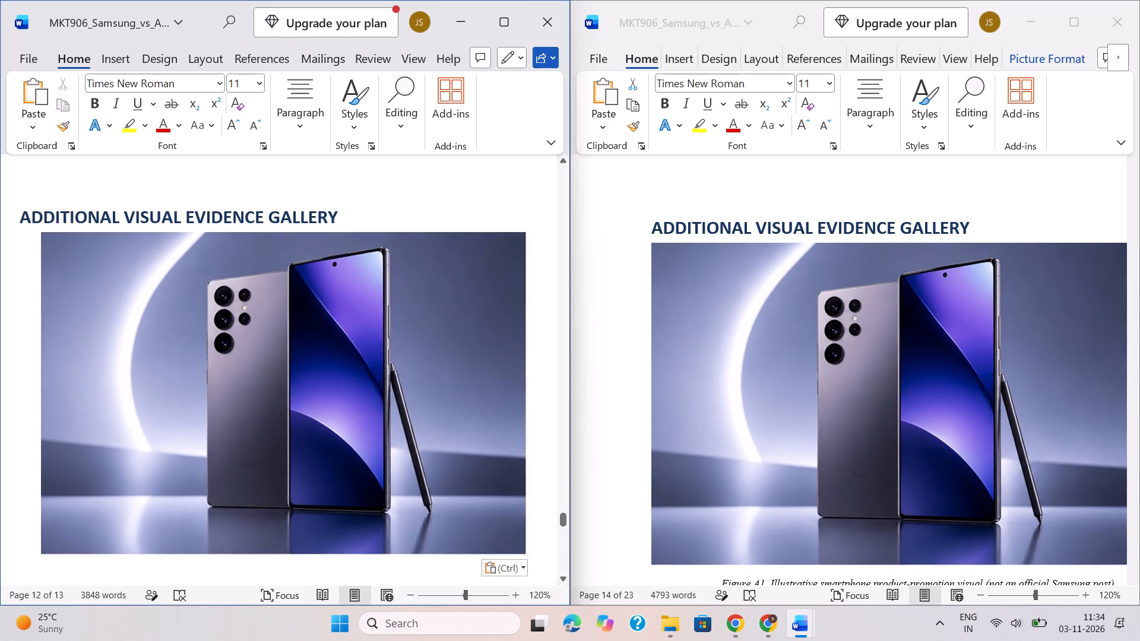
# Copy the caption "Figure A1. Illustrative smartphone product-promotion visual" without its bracketed note and paste it, indented by three tabs, under the smartphone picture.
pyautogui.scroll(-1, 145, 395)
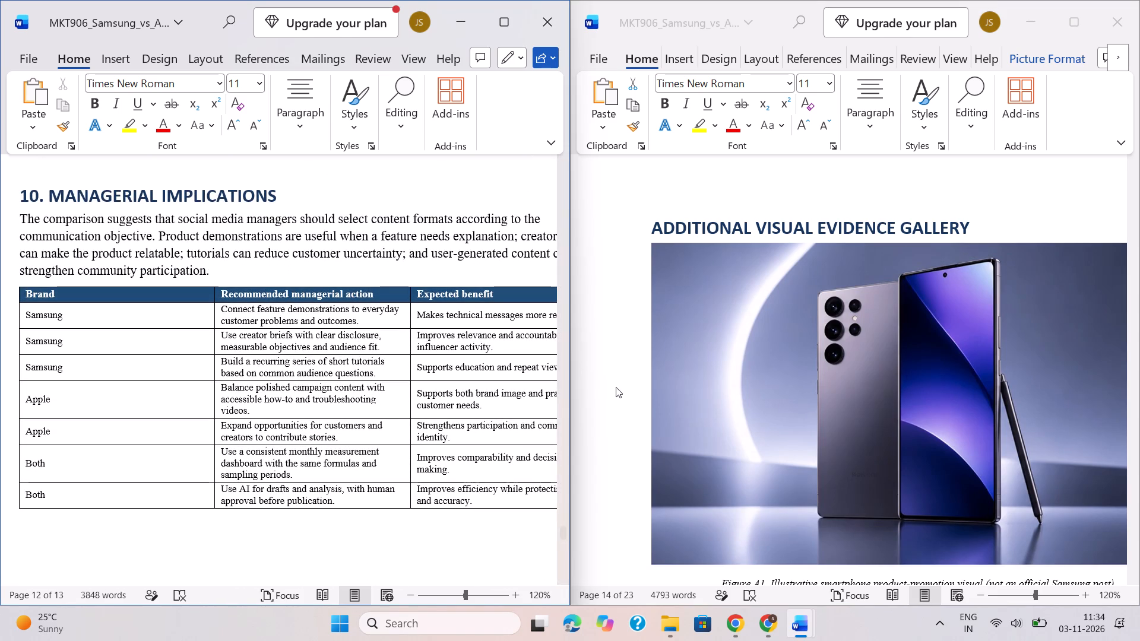
pyautogui.keyDown('ctrl'); pyautogui.scroll(1, 616, 387); pyautogui.keyUp('ctrl')
pyautogui.scroll(1, 616, 387)
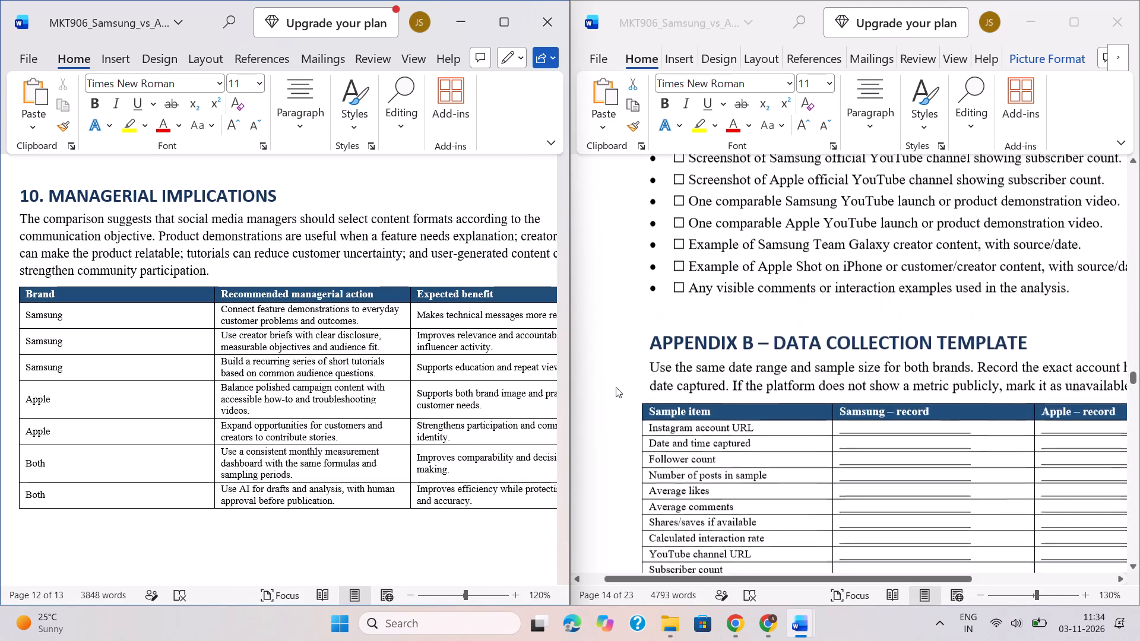
pyautogui.scroll(1, 616, 387)
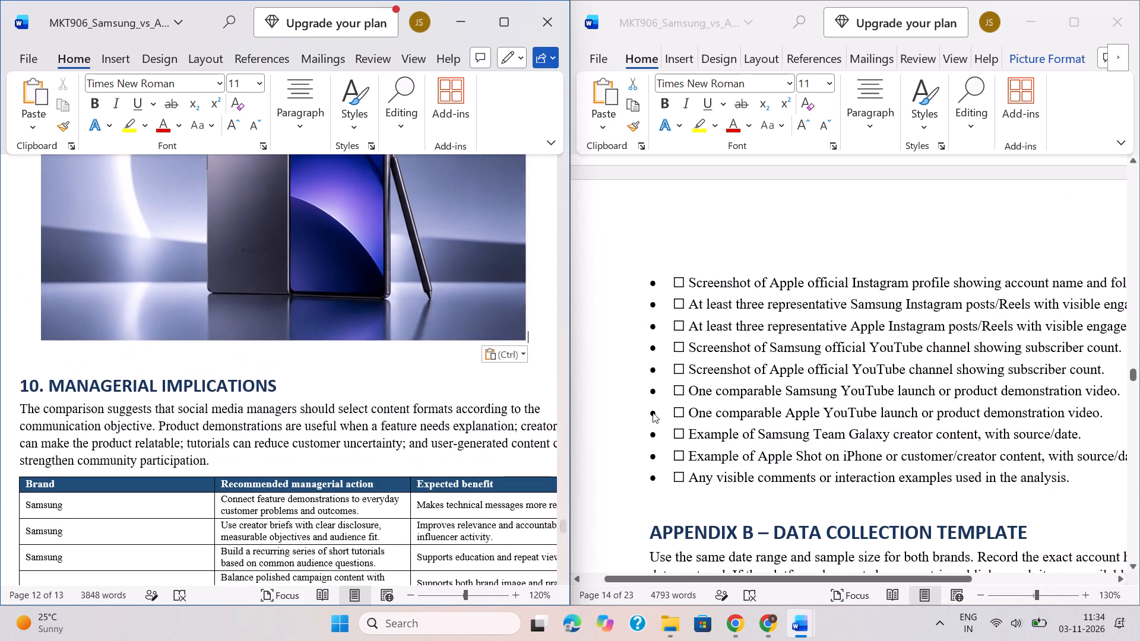
pyautogui.scroll(-2, 653, 412)
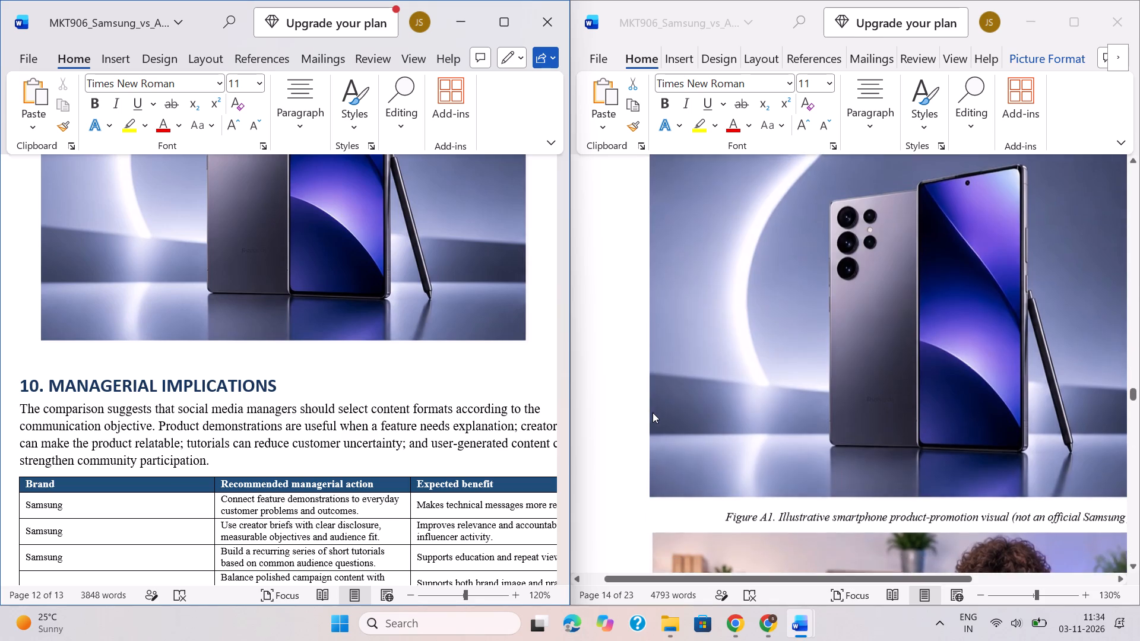
pyautogui.scroll(-1, 653, 412)
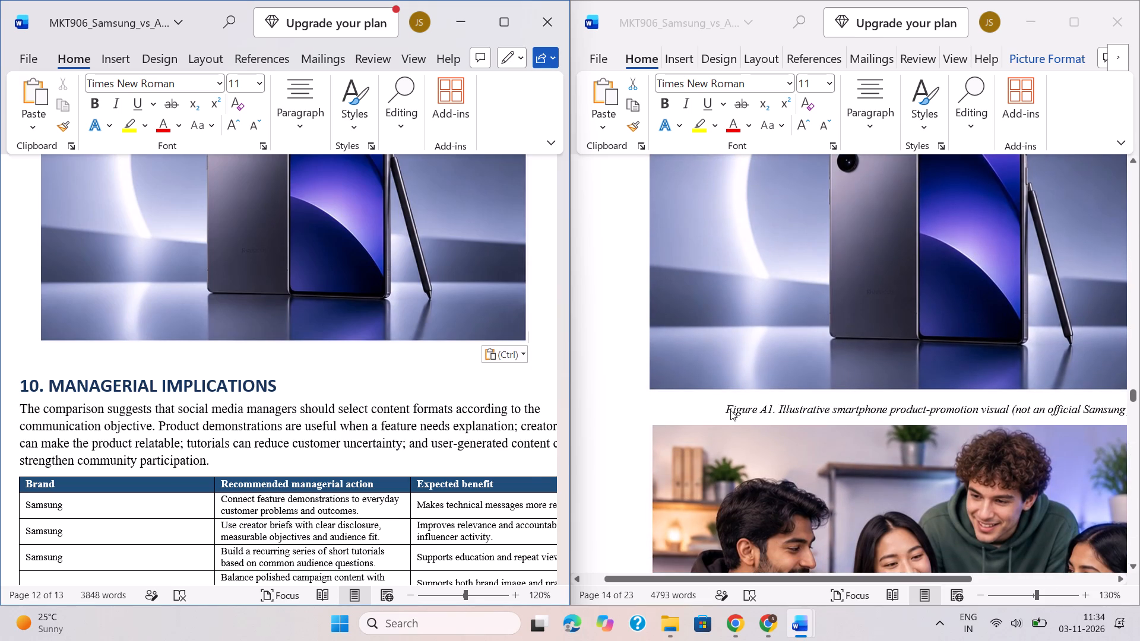
pyautogui.doubleClick(730, 410)
pyautogui.click(768, 410)
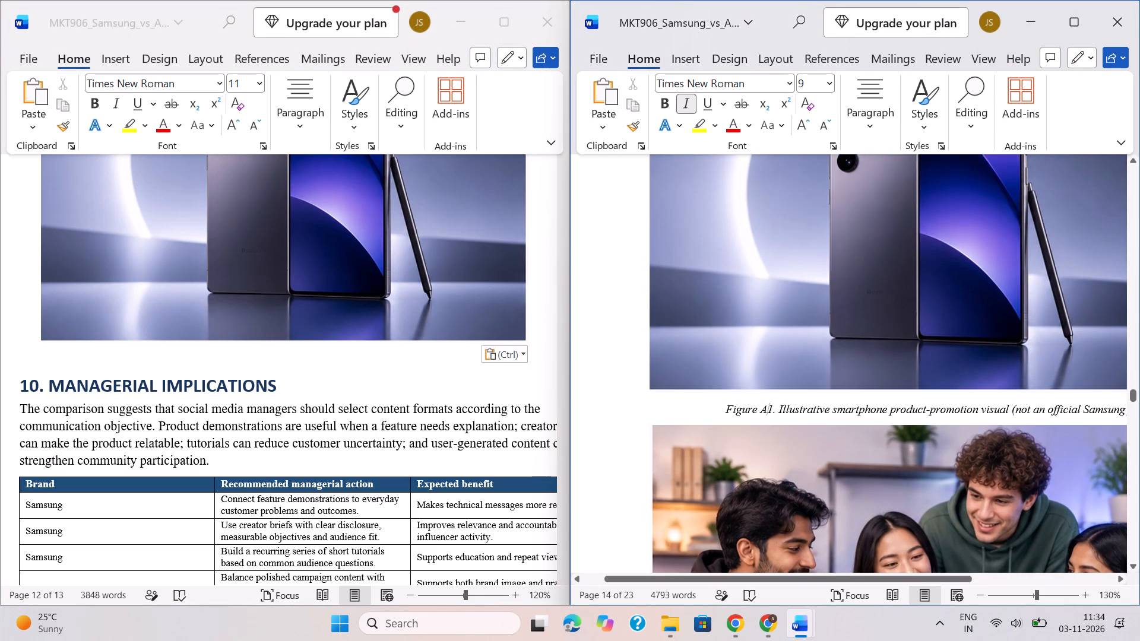
pyautogui.moveTo(724, 410); pyautogui.dragTo(742, 414)
pyautogui.moveTo(742, 414); pyautogui.dragTo(1060, 414)
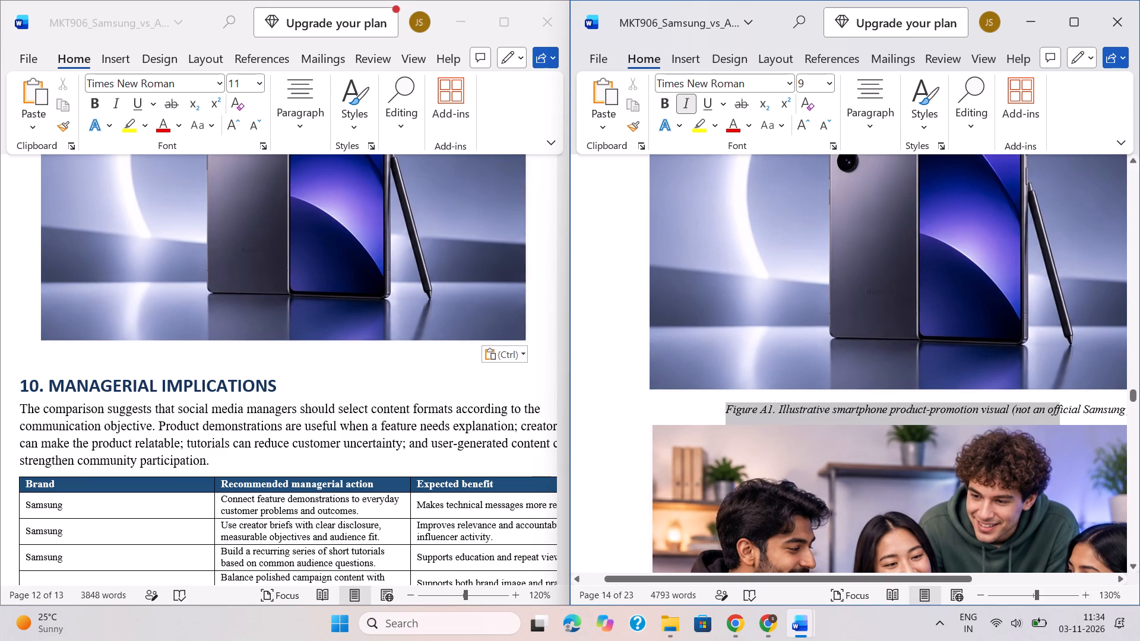
pyautogui.moveTo(1060, 414); pyautogui.dragTo(1014, 412)
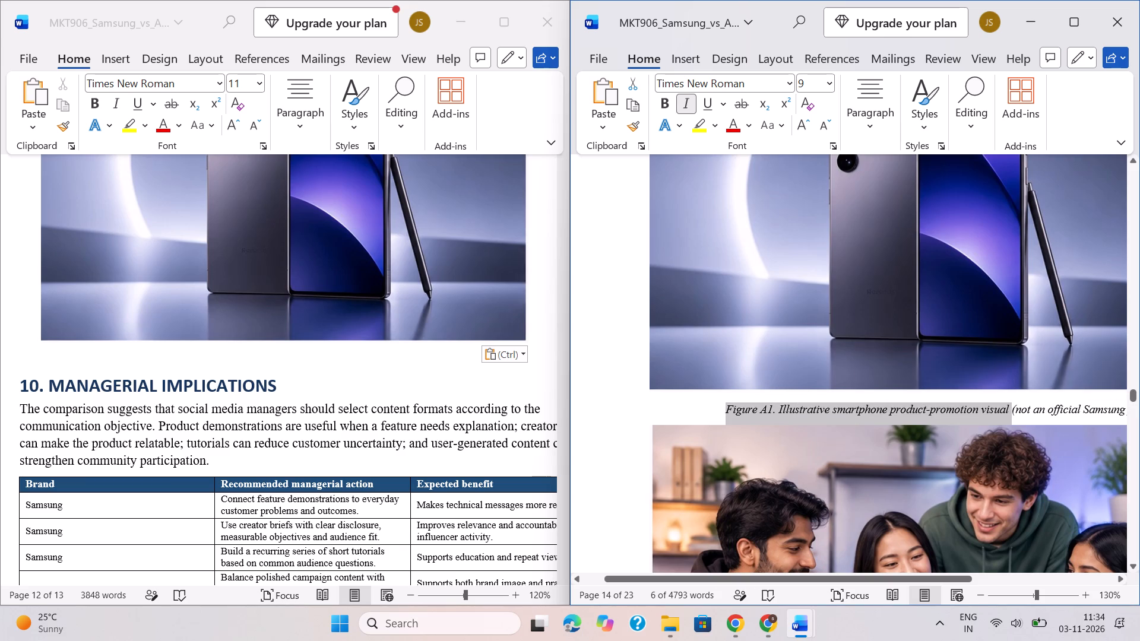
pyautogui.hotkey('ctrl', 'c')
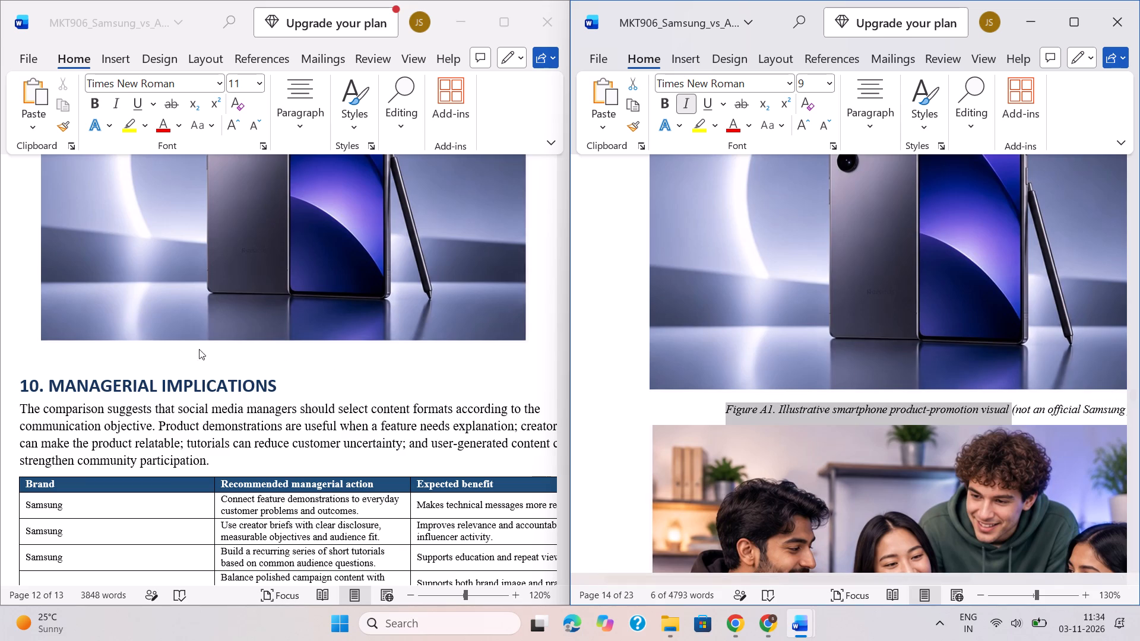
pyautogui.click(199, 349)
pyautogui.press('Return')
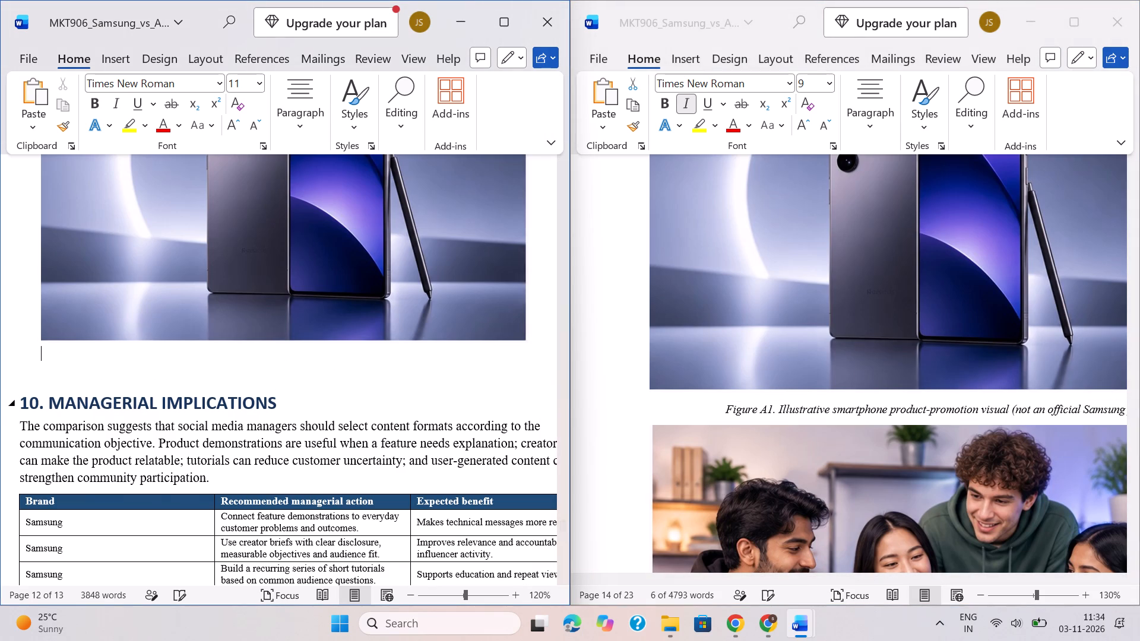
pyautogui.press('Tab')
pyautogui.press('Tab')
pyautogui.press('Tab')
pyautogui.press('Tab')
pyautogui.press('BackSpace')
pyautogui.hotkey('ctrl', 'v')
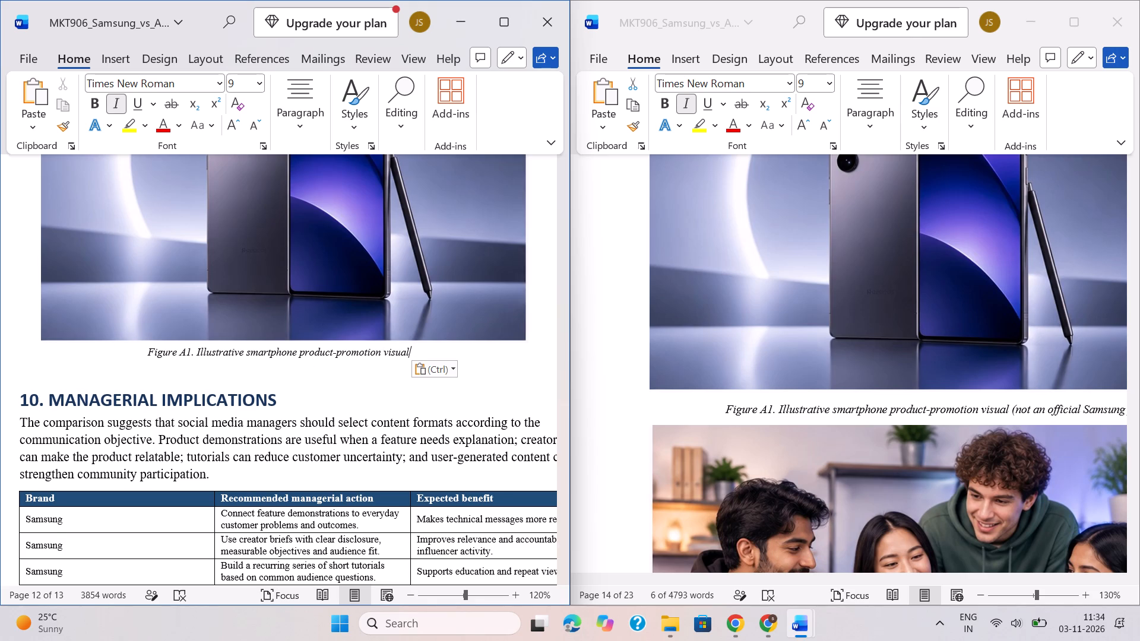
# Add two new lines after the Figure A1 caption and paste the gallery's creator group photo there.
pyautogui.press('Return')
pyautogui.press('Return')
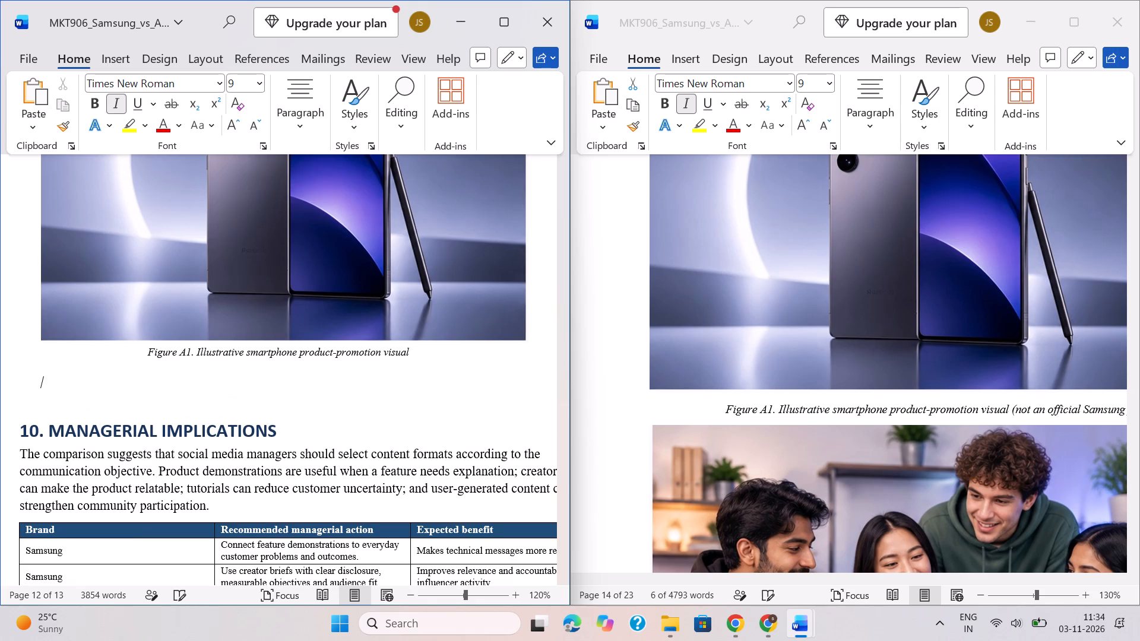
pyautogui.press('Return')
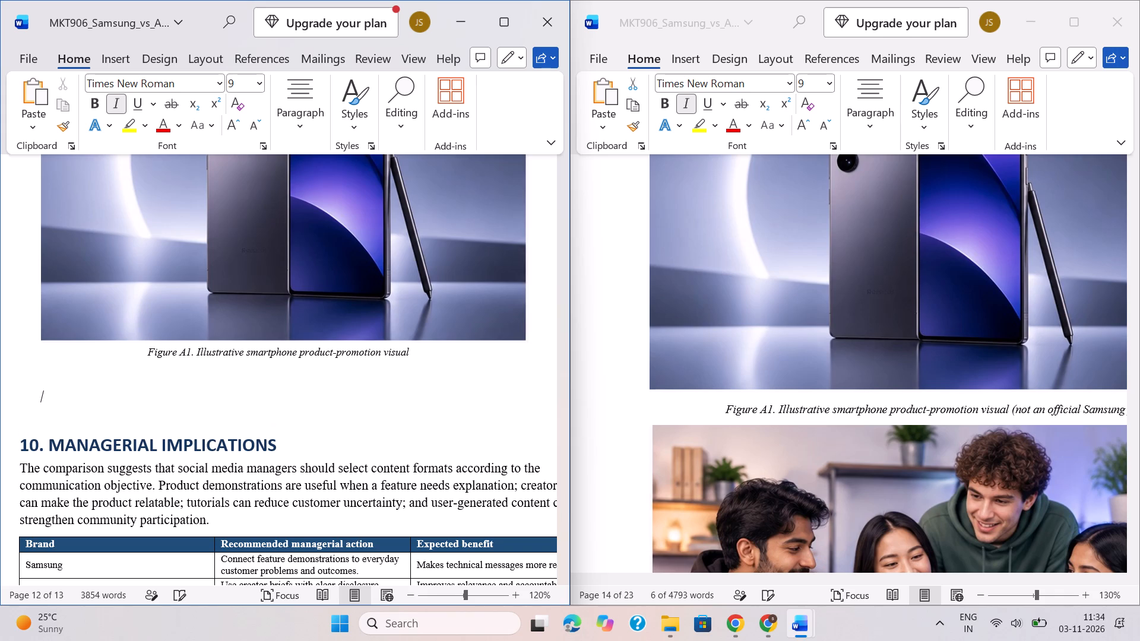
pyautogui.press('BackSpace')
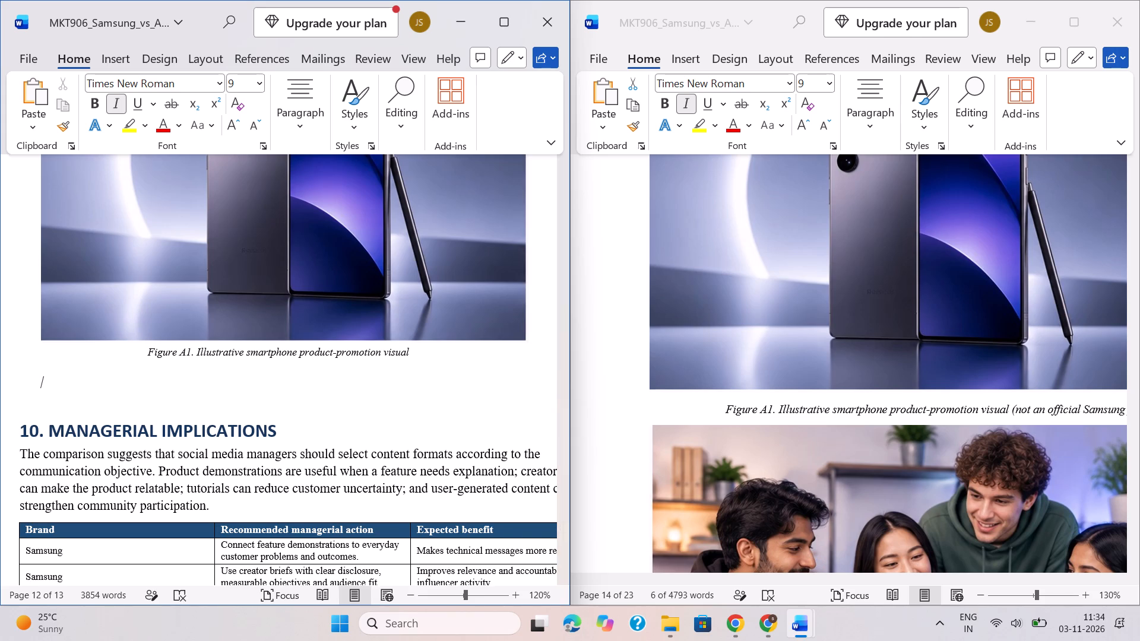
pyautogui.click(839, 472)
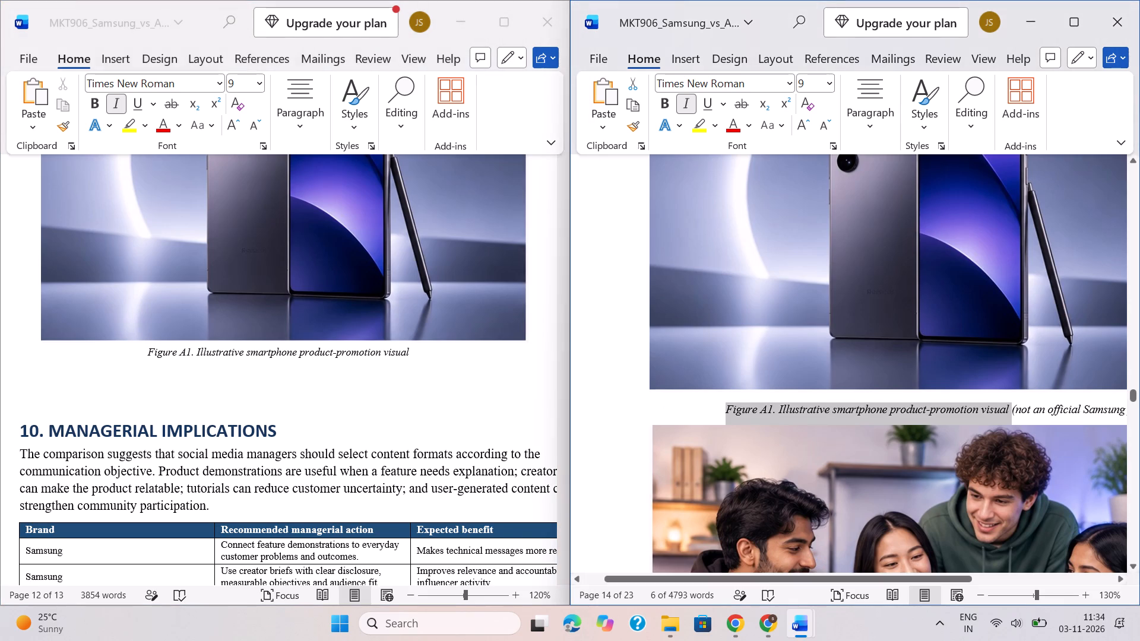
pyautogui.click(742, 506)
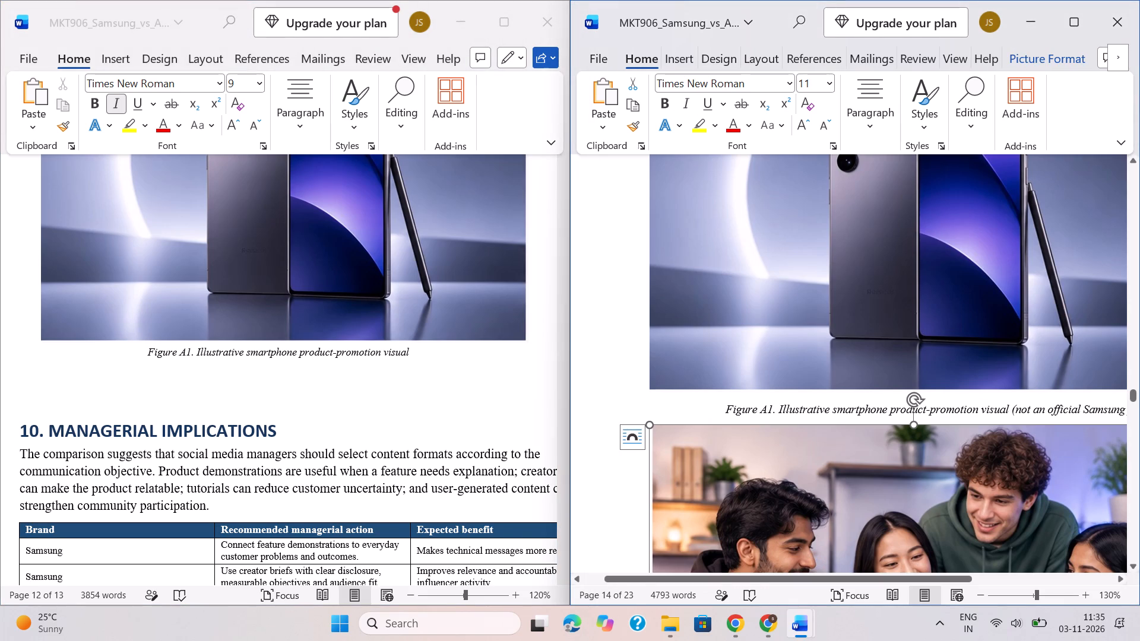
pyautogui.hotkey('ctrl', 'c')
pyautogui.click(64, 394)
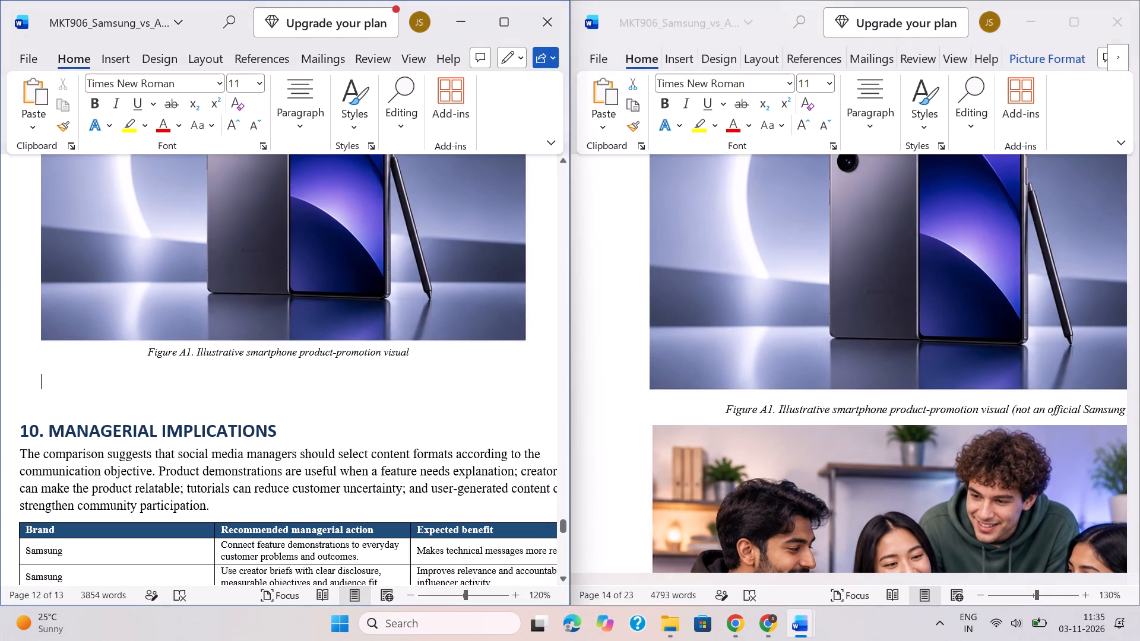
pyautogui.hotkey('ctrl', 'v')
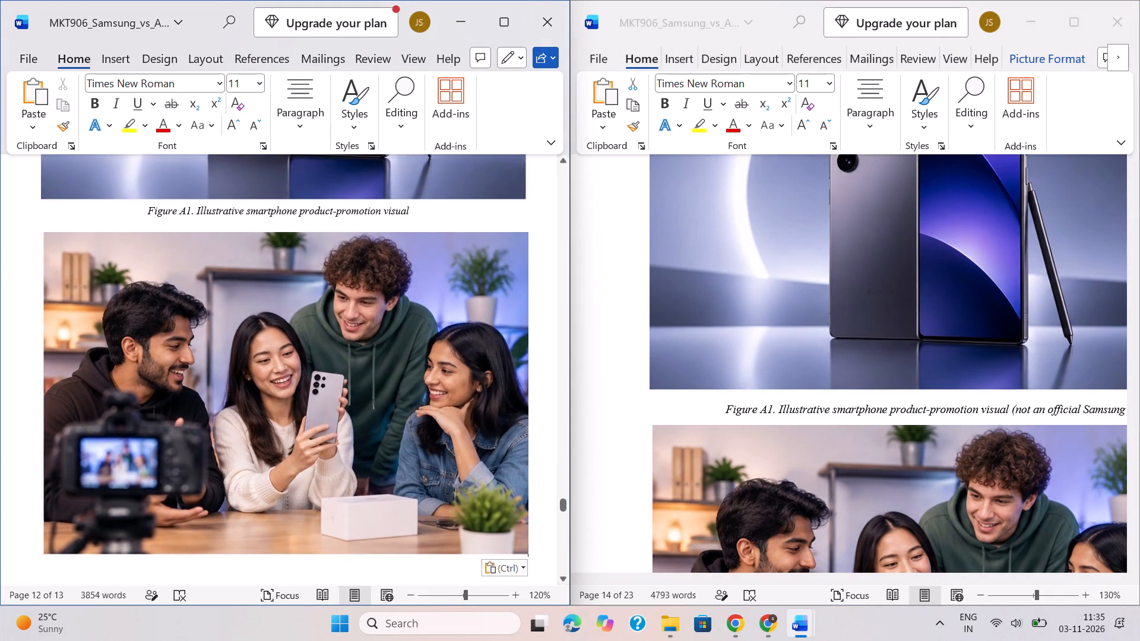
# Copy the caption "Figure A2. Illustrative creator collaboration scene representing influencer marketing" without its bracketed note and paste it, indented by two tabs, under the group photo.
pyautogui.scroll(-1, 650, 439)
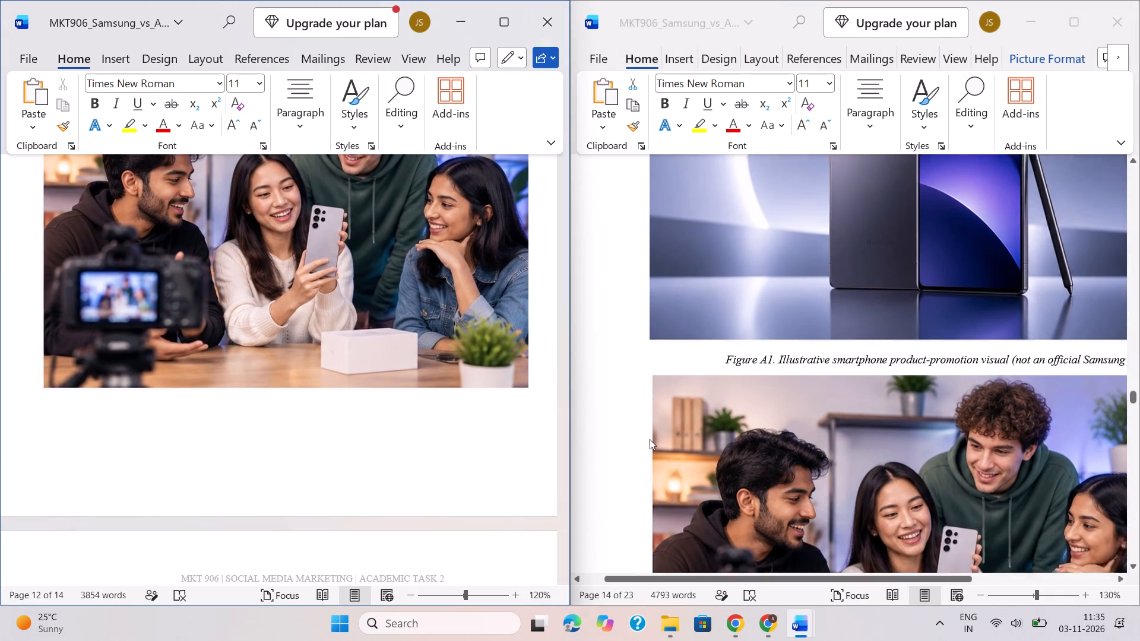
pyautogui.scroll(-1, 650, 439)
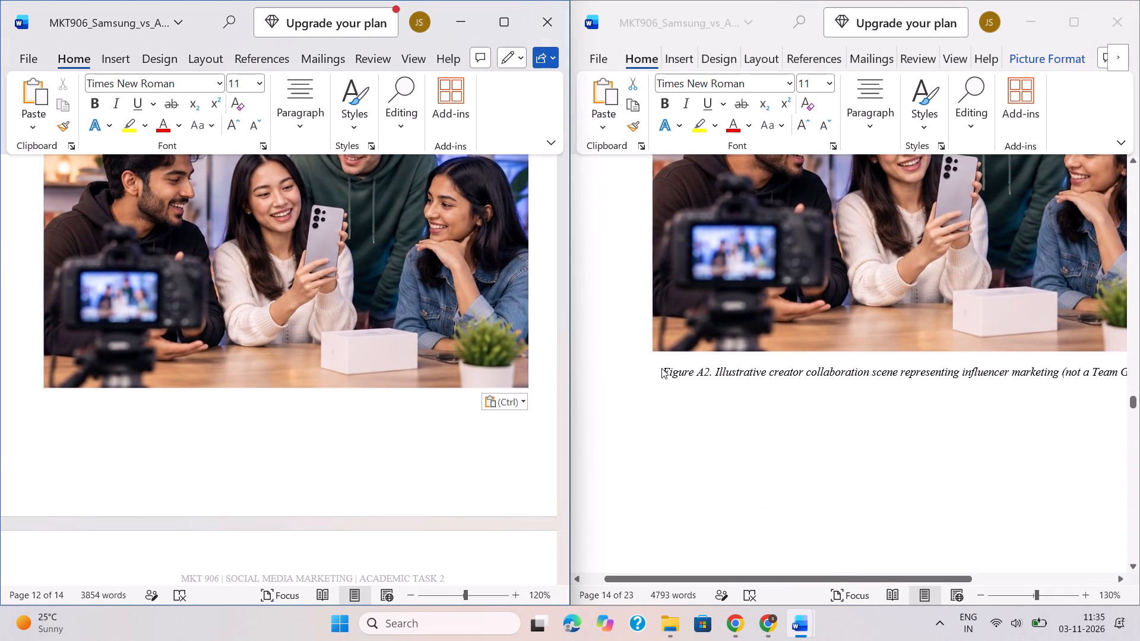
pyautogui.click(661, 368)
pyautogui.click(666, 372)
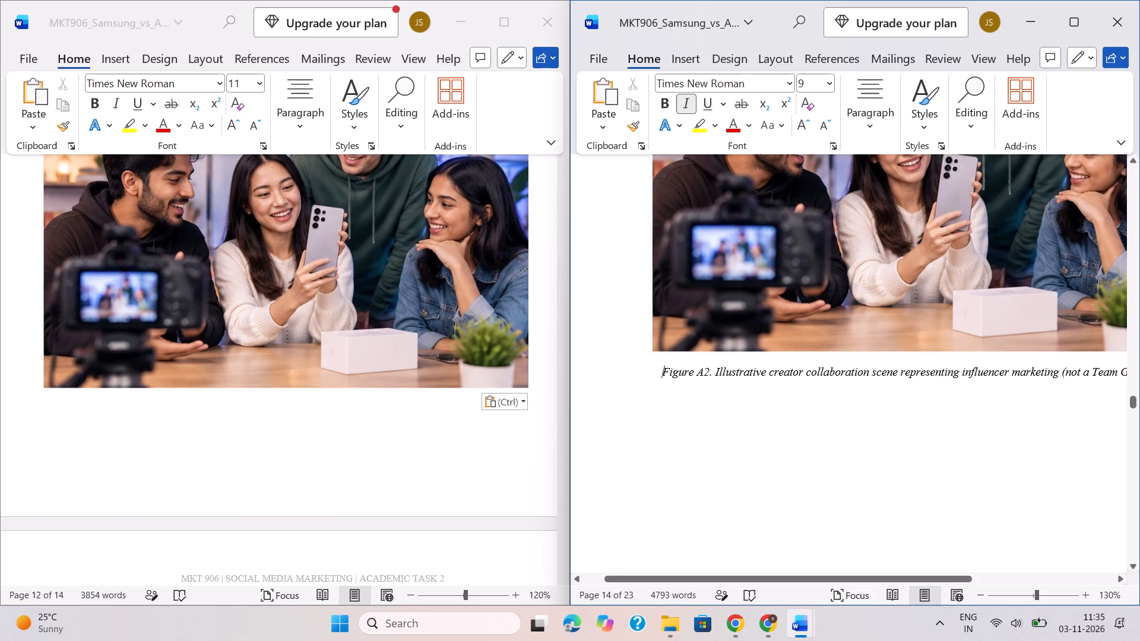
pyautogui.moveTo(663, 372); pyautogui.dragTo(905, 372)
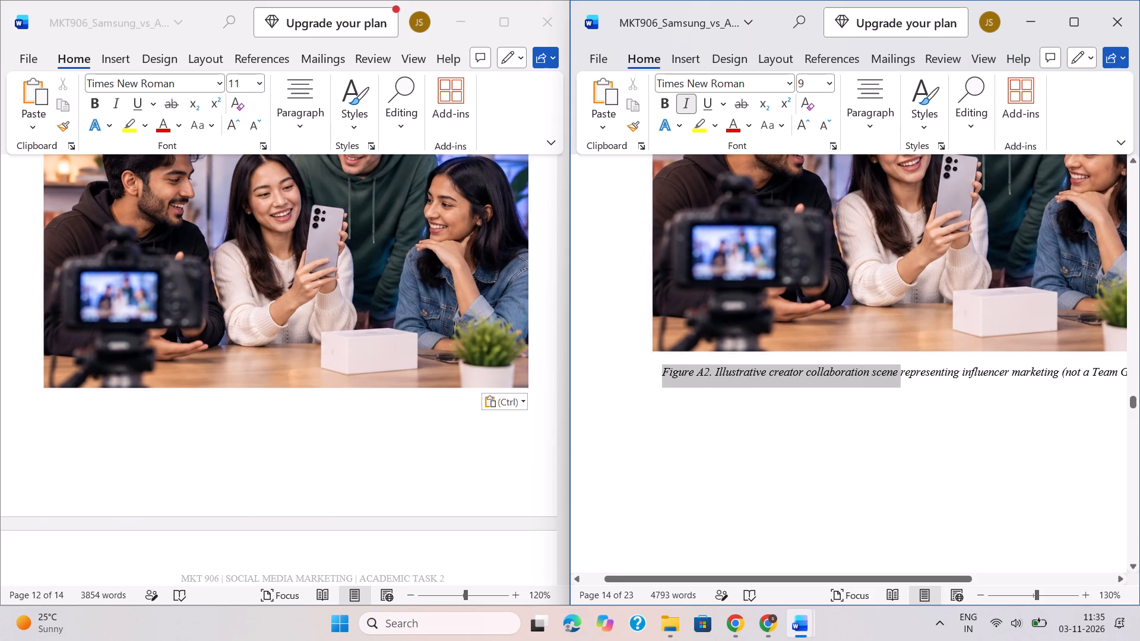
pyautogui.moveTo(905, 372); pyautogui.dragTo(1065, 377)
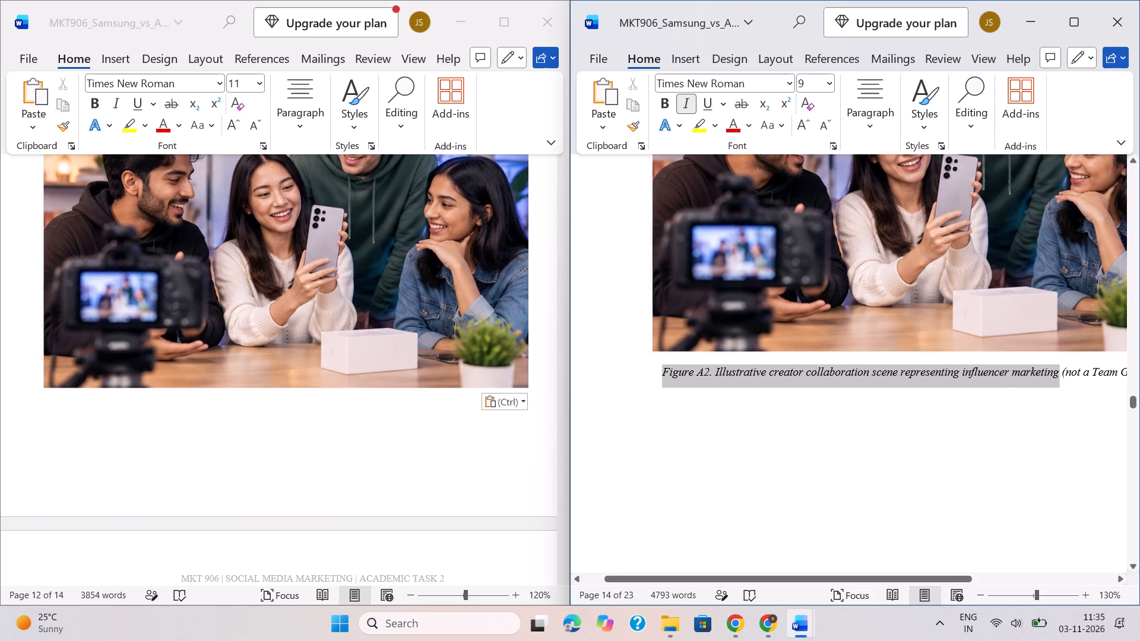
pyautogui.moveTo(1065, 377); pyautogui.dragTo(1073, 377)
pyautogui.moveTo(1073, 377); pyautogui.dragTo(1063, 374)
pyautogui.hotkey('ctrl', 'c')
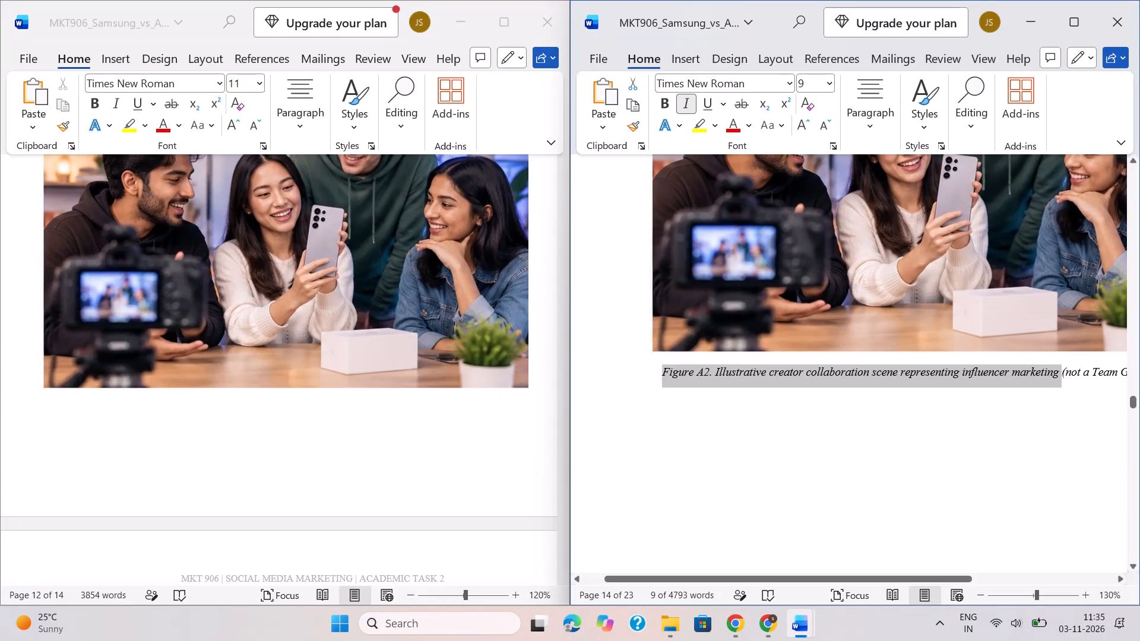
pyautogui.click(458, 408)
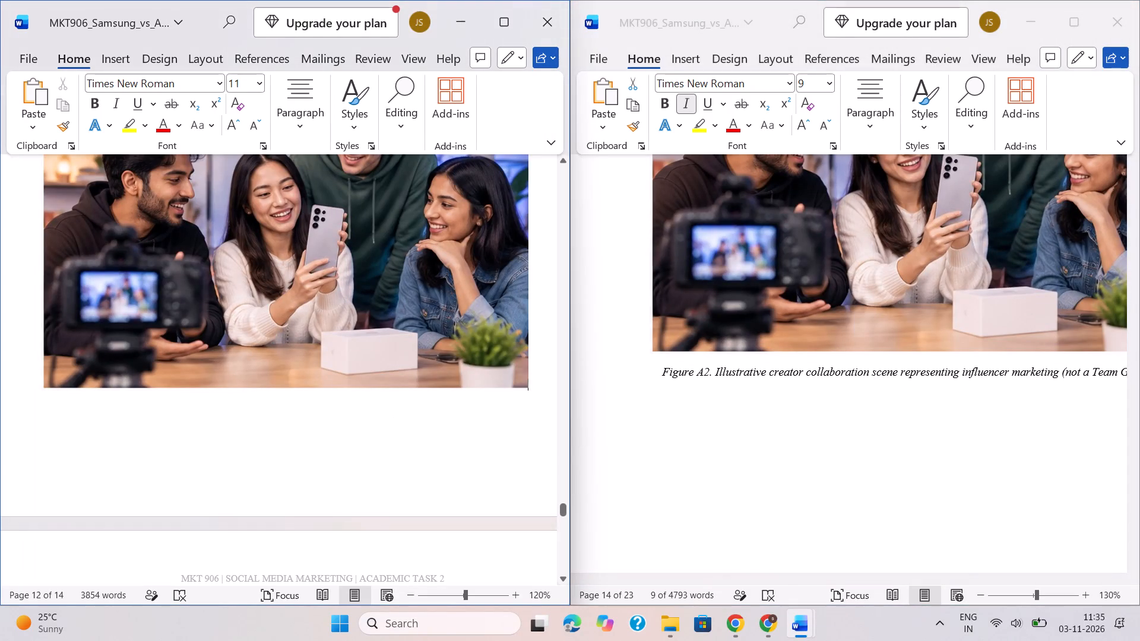
pyautogui.press('Return')
pyautogui.press('Tab')
pyautogui.press('Tab')
pyautogui.hotkey('ctrl', 'v')
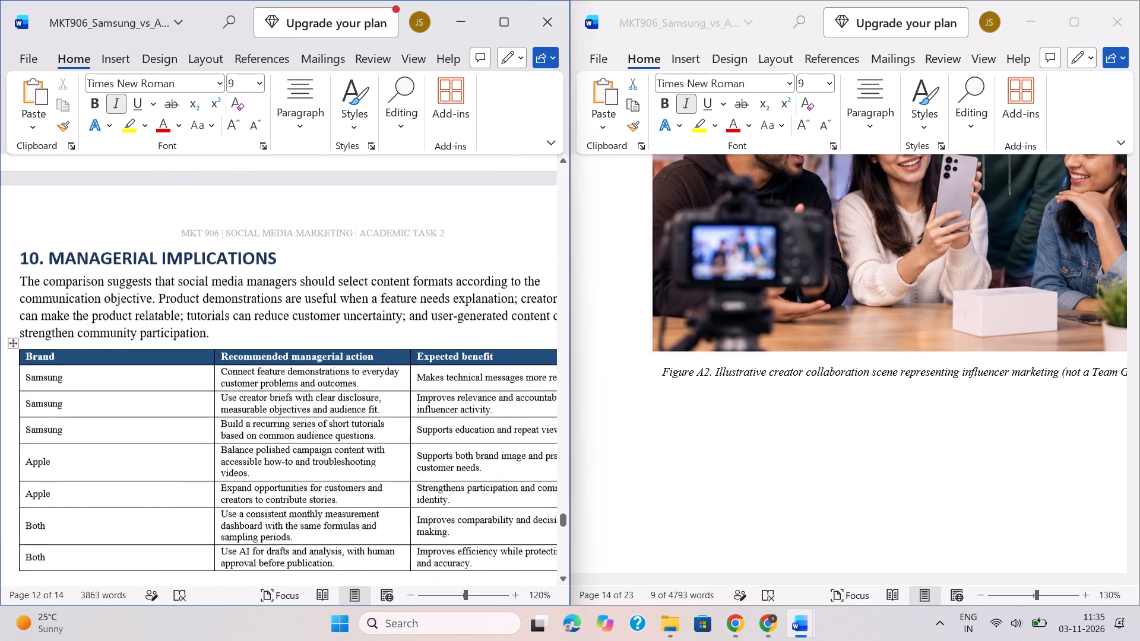
# Add blank lines after the Figure A2 caption to reach the next page and paste the gallery's mobile-photography mountain picture there.
pyautogui.press('Return')
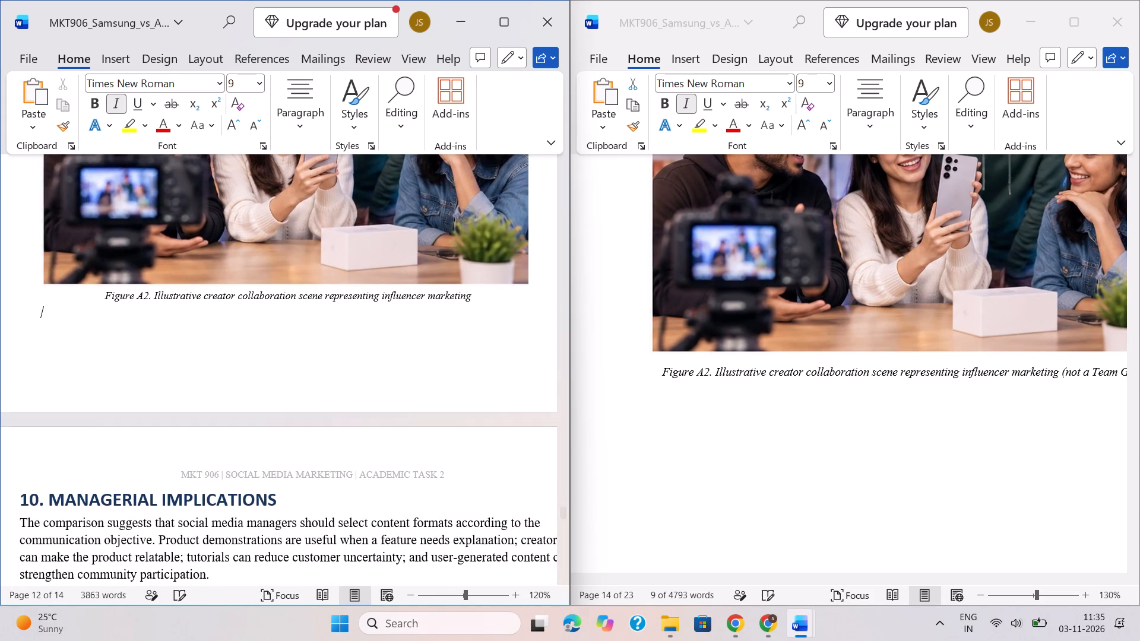
pyautogui.press('Return')
pyautogui.press('Return')
pyautogui.press('Return')
pyautogui.press('Return')
pyautogui.press('BackSpace')
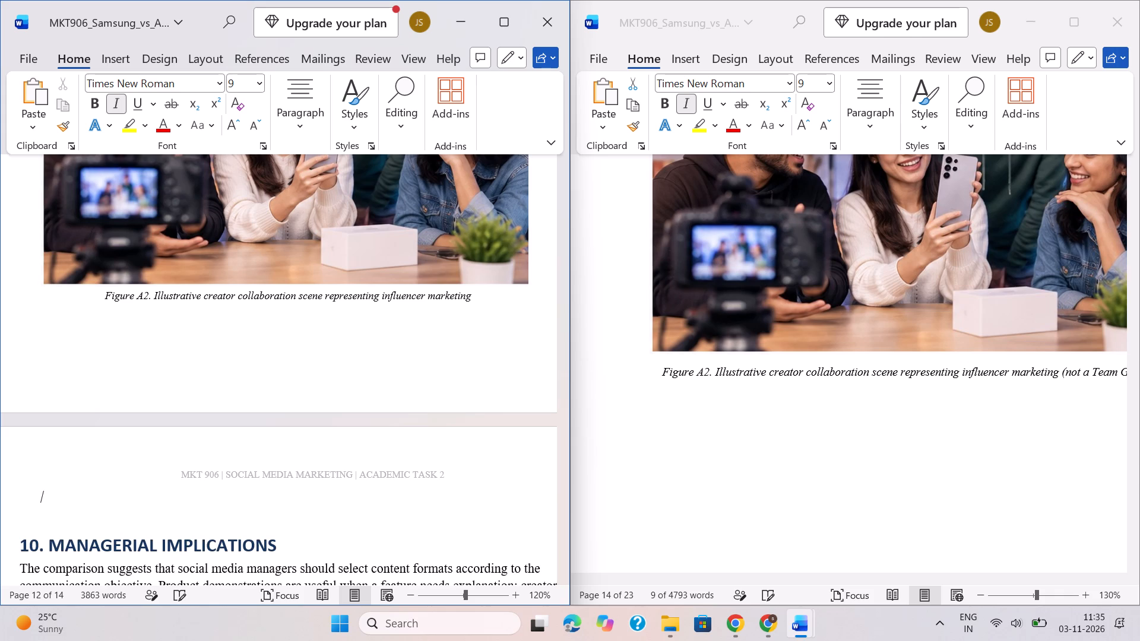
pyautogui.scroll(-1, 774, 384)
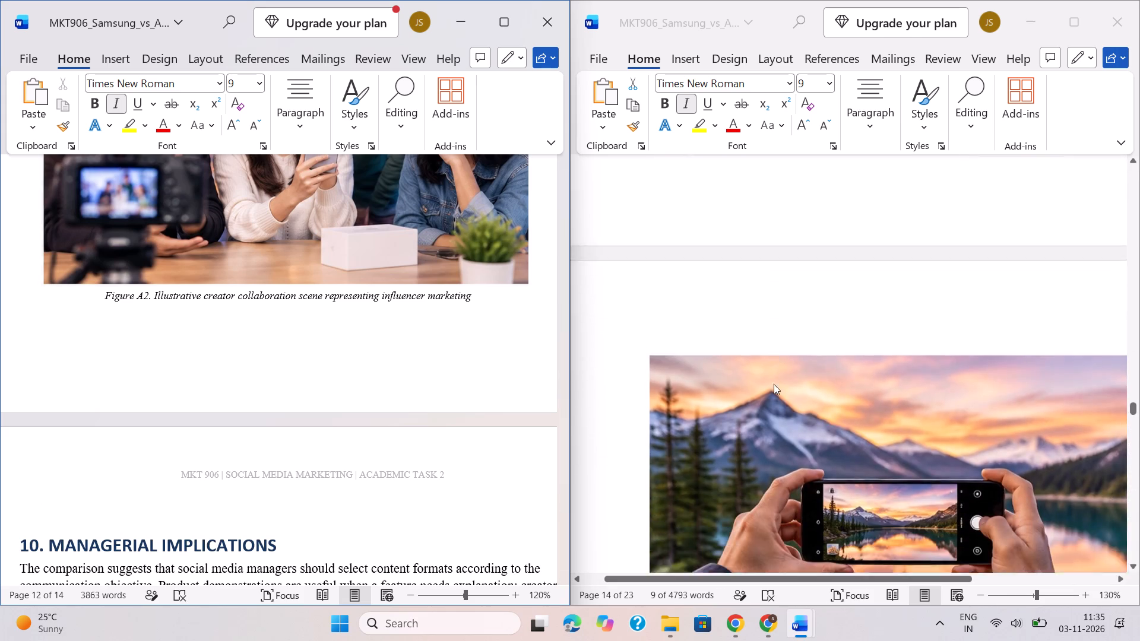
pyautogui.scroll(-1, 774, 384)
pyautogui.click(807, 341)
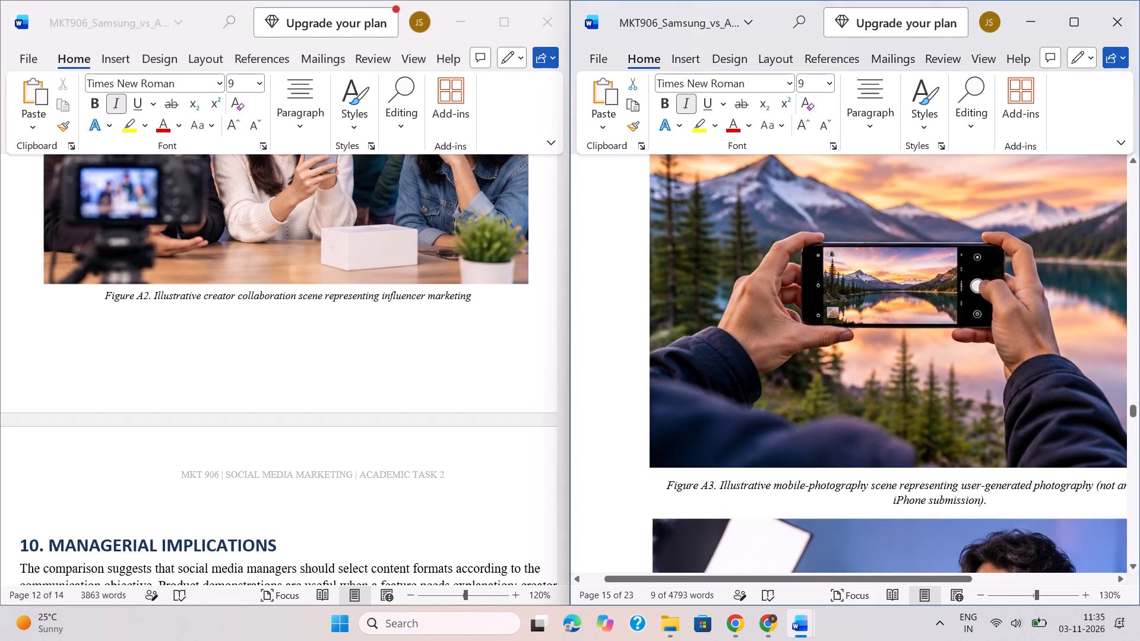
pyautogui.click(771, 318)
pyautogui.hotkey('ctrl', 'c')
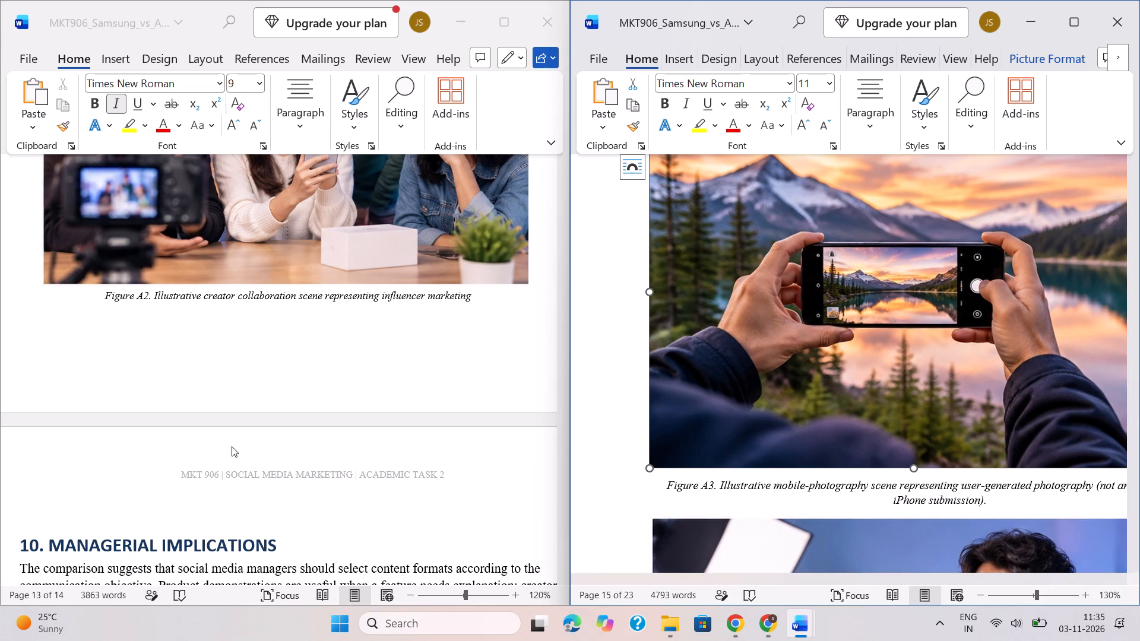
pyautogui.click(93, 512)
pyautogui.hotkey('ctrl', 'v')
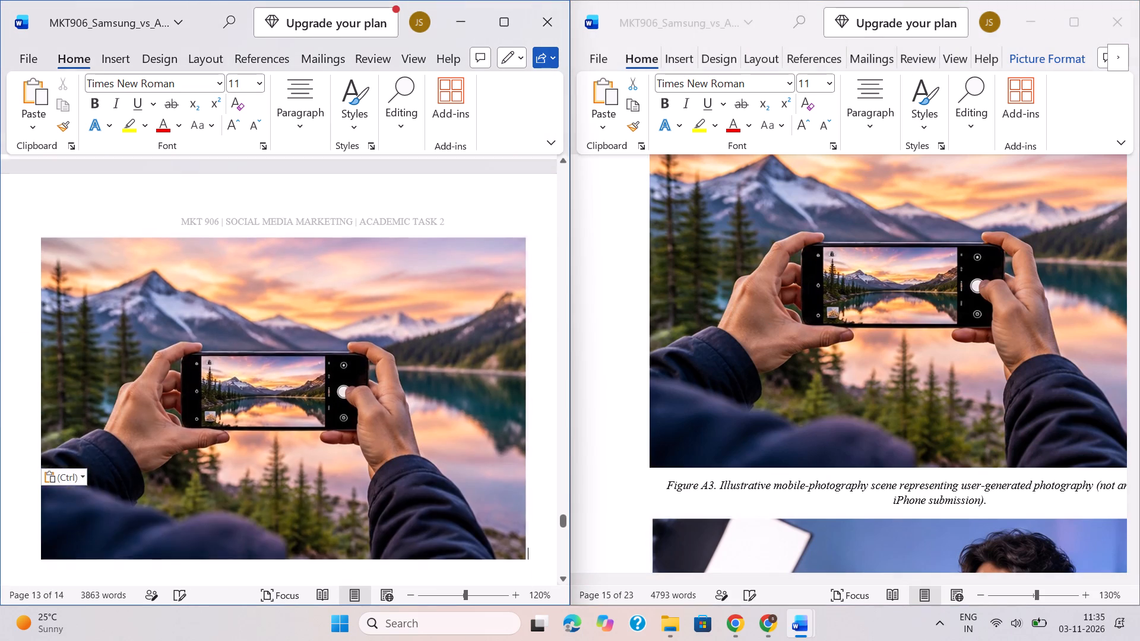
# Copy the caption "Figure A3. Illustrative mobile-photography scene representing user-generated photography" without its bracketed note and paste it, indented by two tabs, under the mountain picture.
pyautogui.scroll(-1, 251, 473)
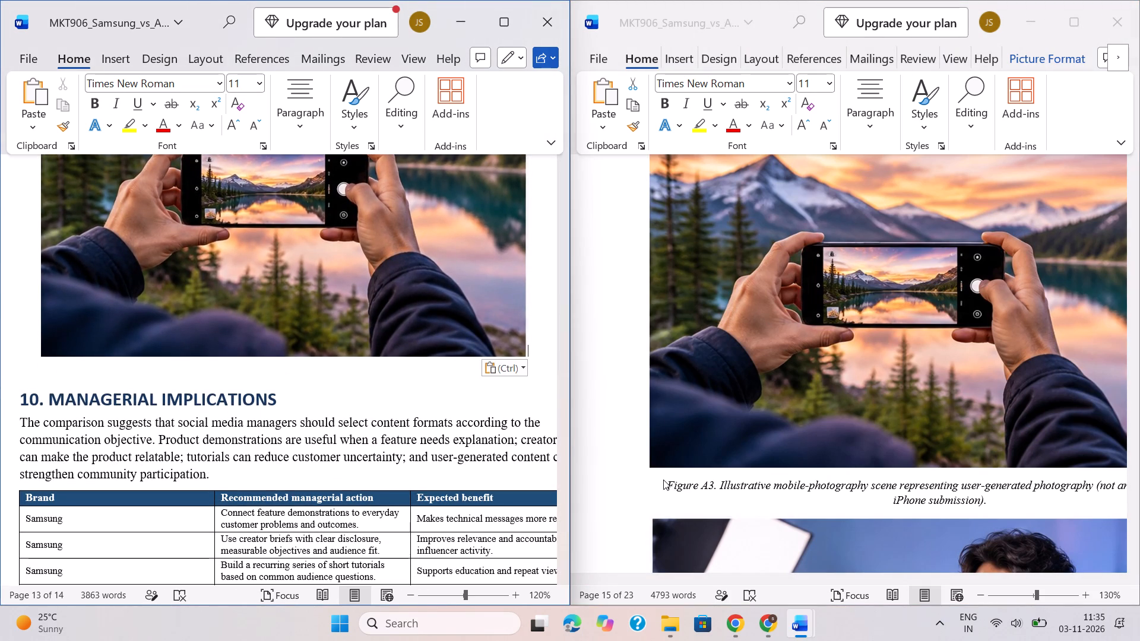
pyautogui.moveTo(667, 484); pyautogui.dragTo(831, 493)
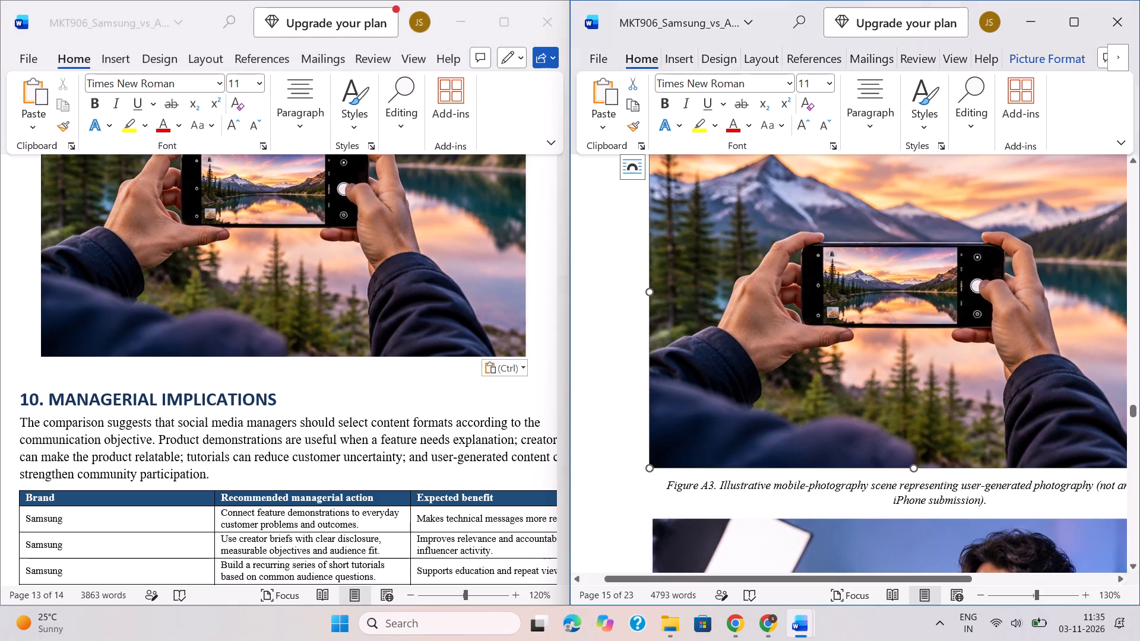
pyautogui.moveTo(831, 493); pyautogui.dragTo(665, 492)
pyautogui.moveTo(665, 492); pyautogui.dragTo(853, 482)
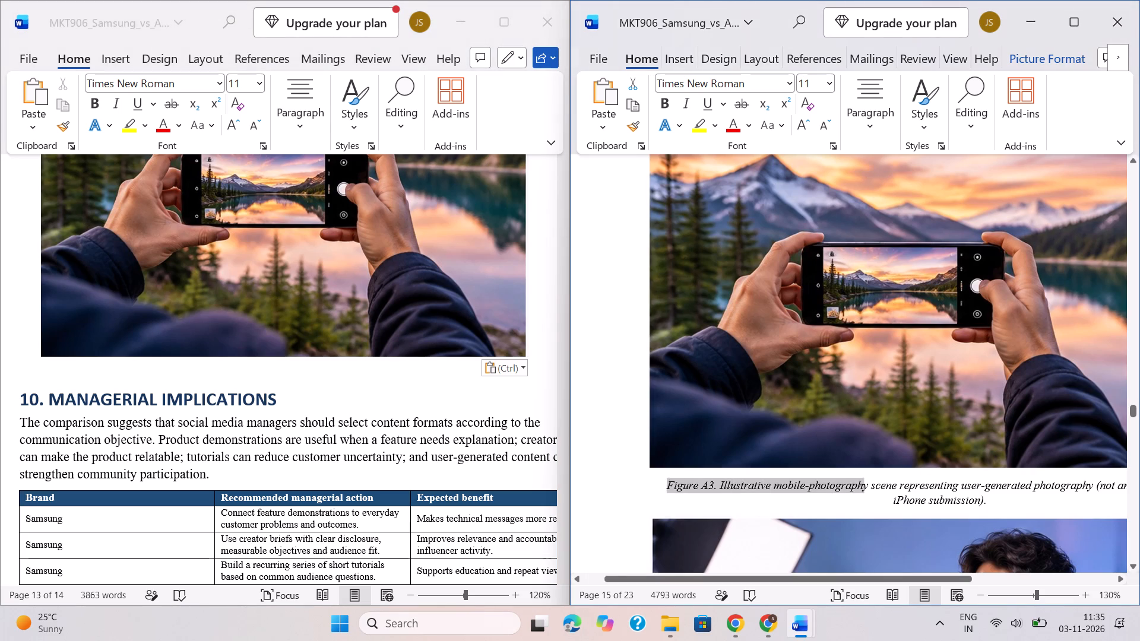
pyautogui.moveTo(853, 482); pyautogui.dragTo(1084, 490)
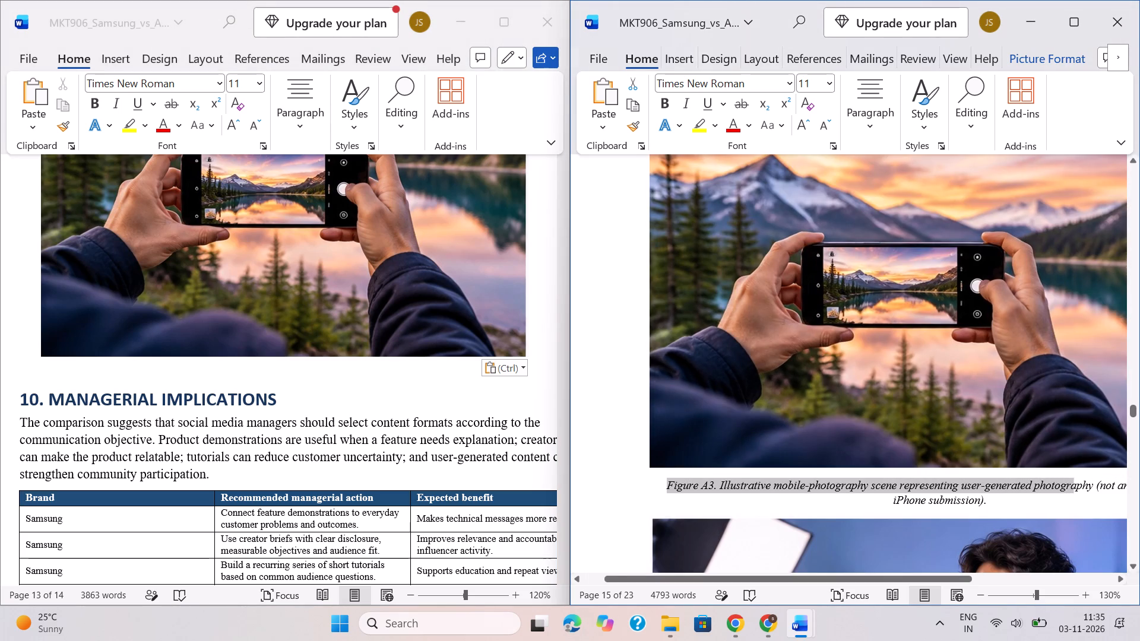
pyautogui.moveTo(1084, 490); pyautogui.dragTo(1097, 487)
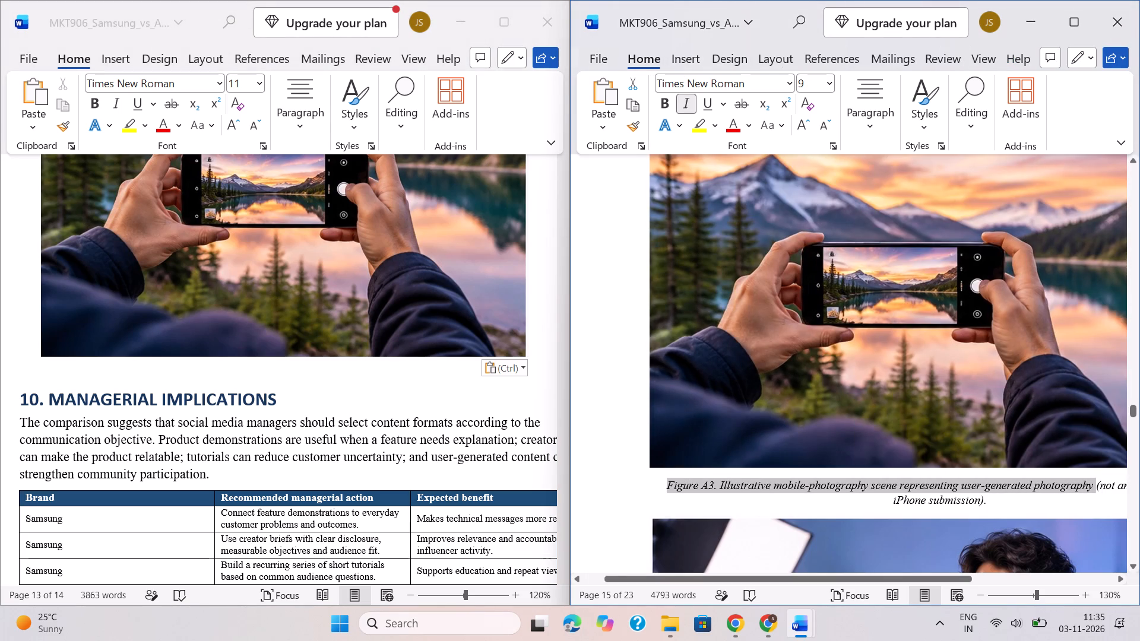
pyautogui.hotkey('ctrl', 'c')
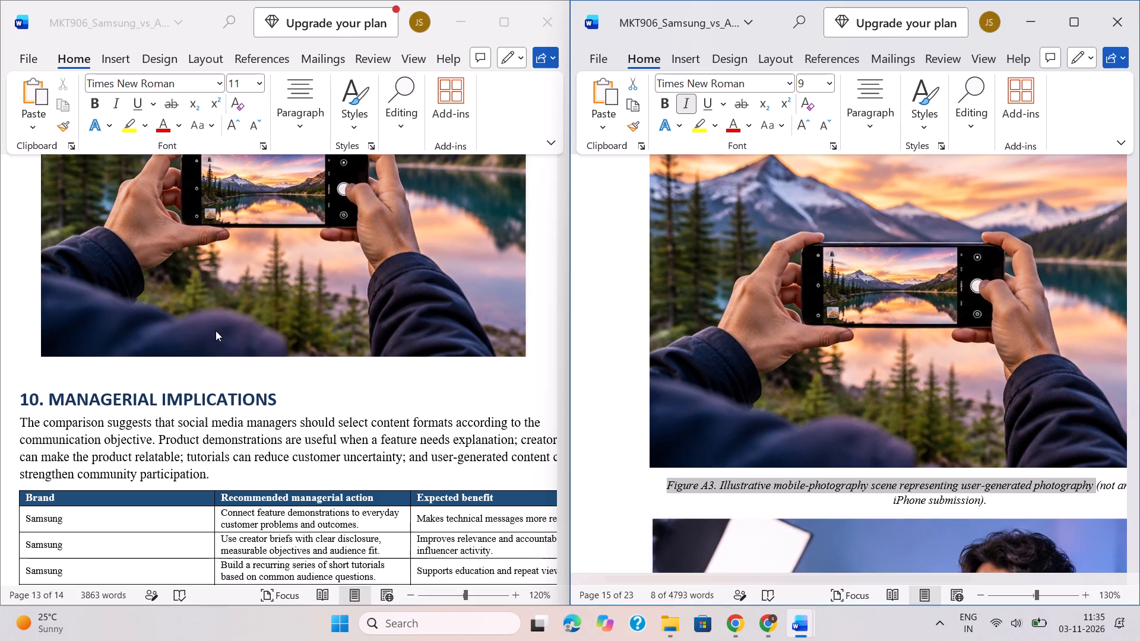
pyautogui.click(216, 331)
pyautogui.press('Return')
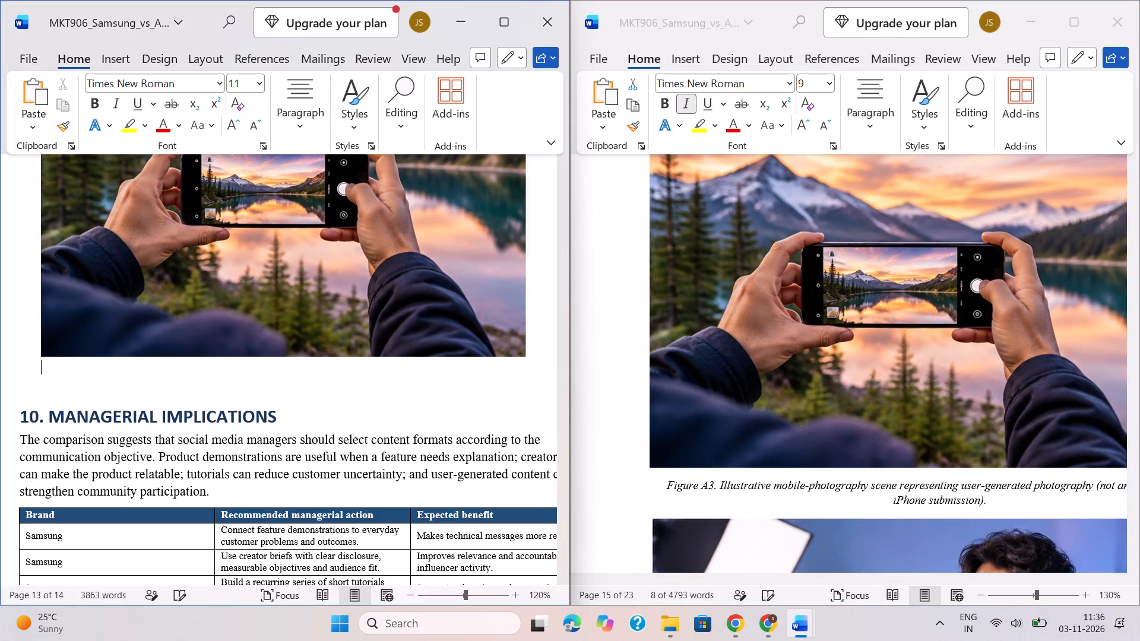
pyautogui.press('Tab')
pyautogui.press('Tab')
pyautogui.hotkey('ctrl', 'v')
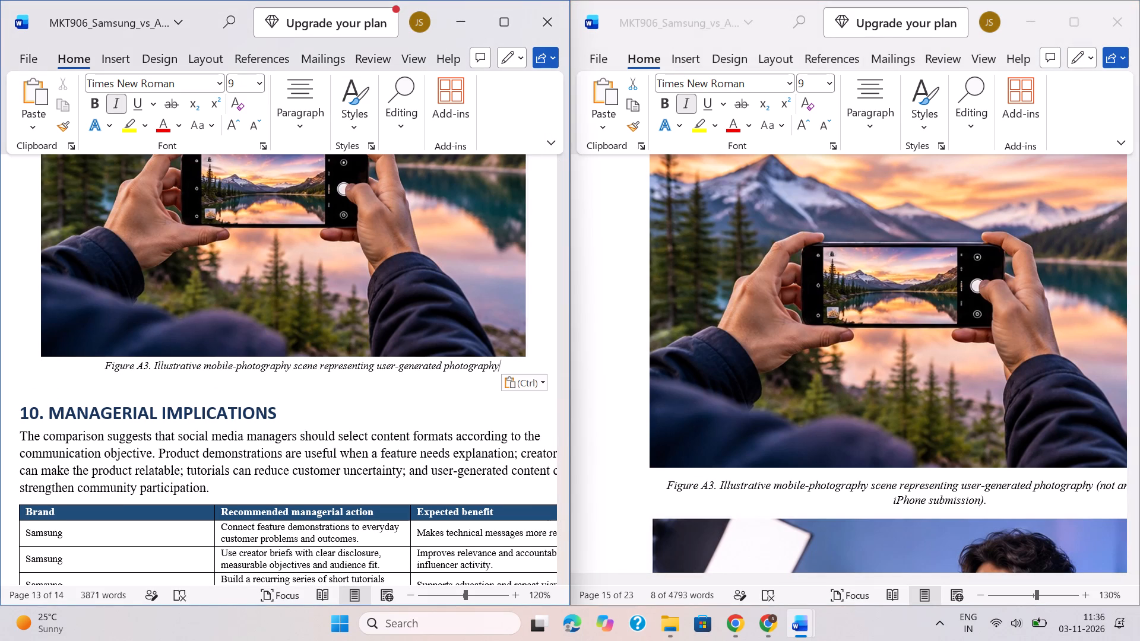
# Add two new lines after the Figure A3 caption and paste the gallery's technology video-review picture there.
pyautogui.press('Return')
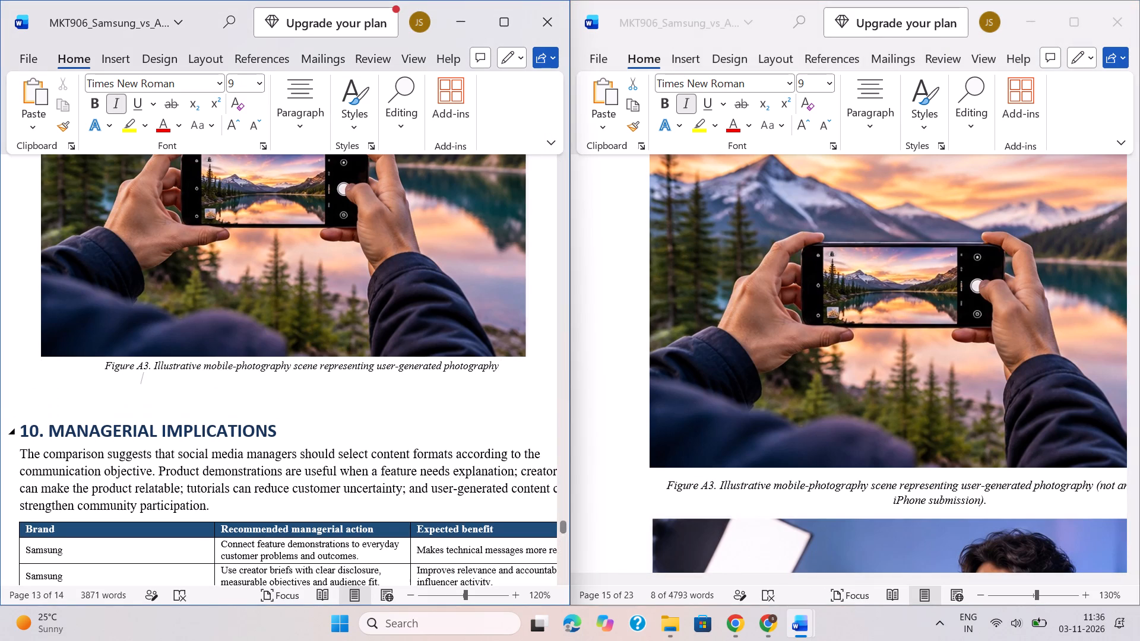
pyautogui.press('Return')
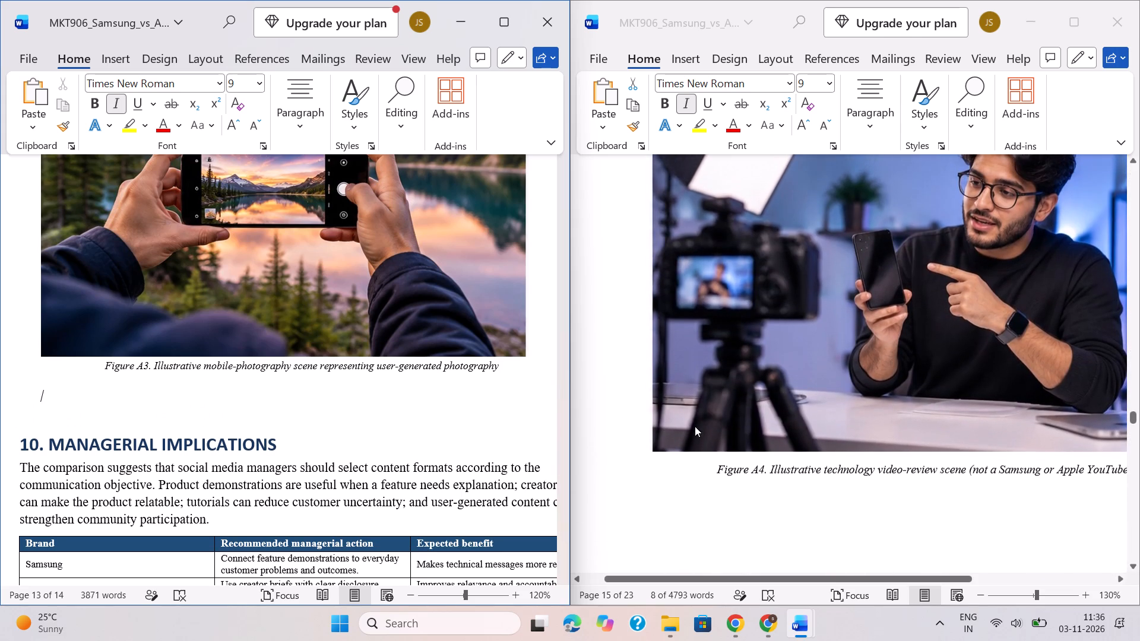
pyautogui.click(771, 384)
pyautogui.click(771, 384)
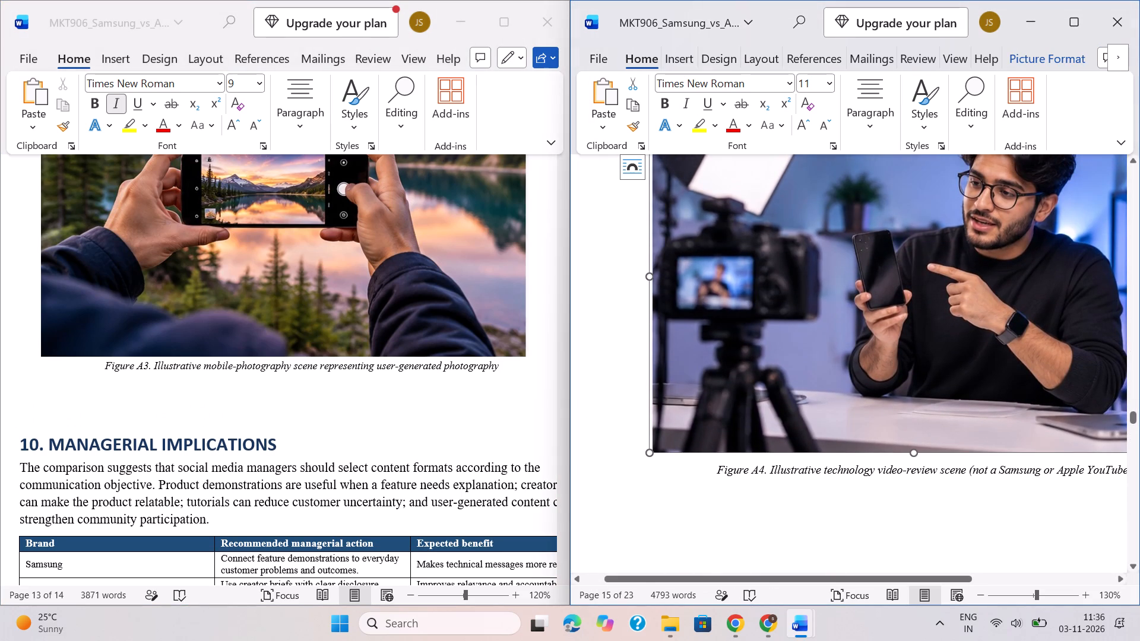
pyautogui.hotkey('ctrl', 'c')
pyautogui.click(66, 398)
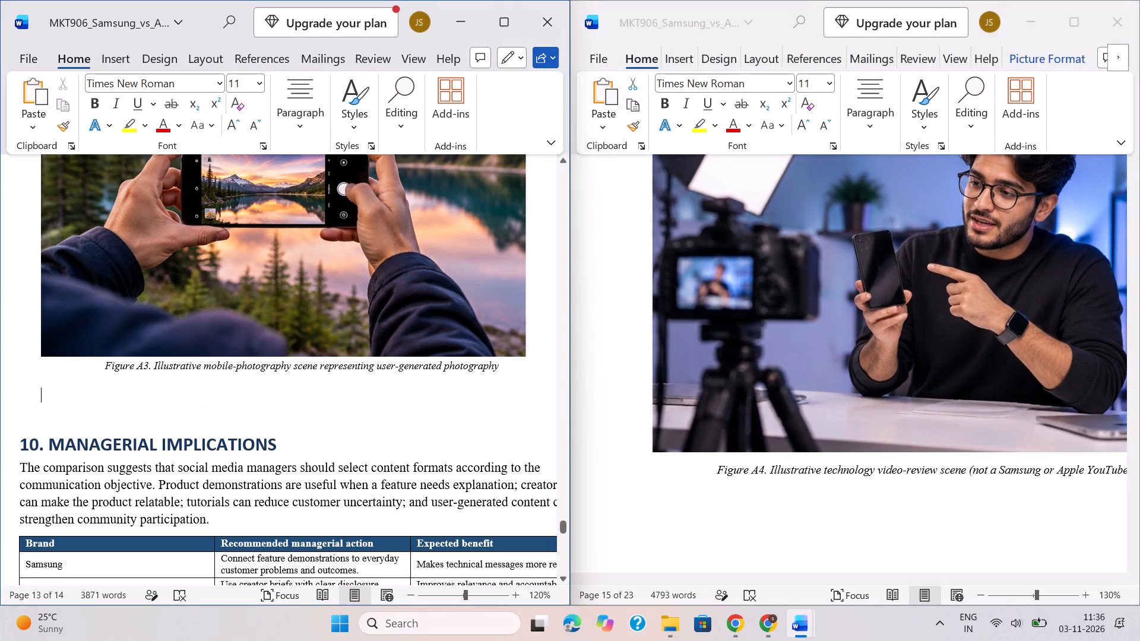
pyautogui.hotkey('ctrl', 'v')
# Copy the caption "Figure A4. Illustrative technology video-review scene" without its bracketed note and paste it, indented by three tabs, under the video-review picture.
pyautogui.keyDown('ctrl'); pyautogui.scroll(1, 212, 305); pyautogui.keyUp('ctrl')
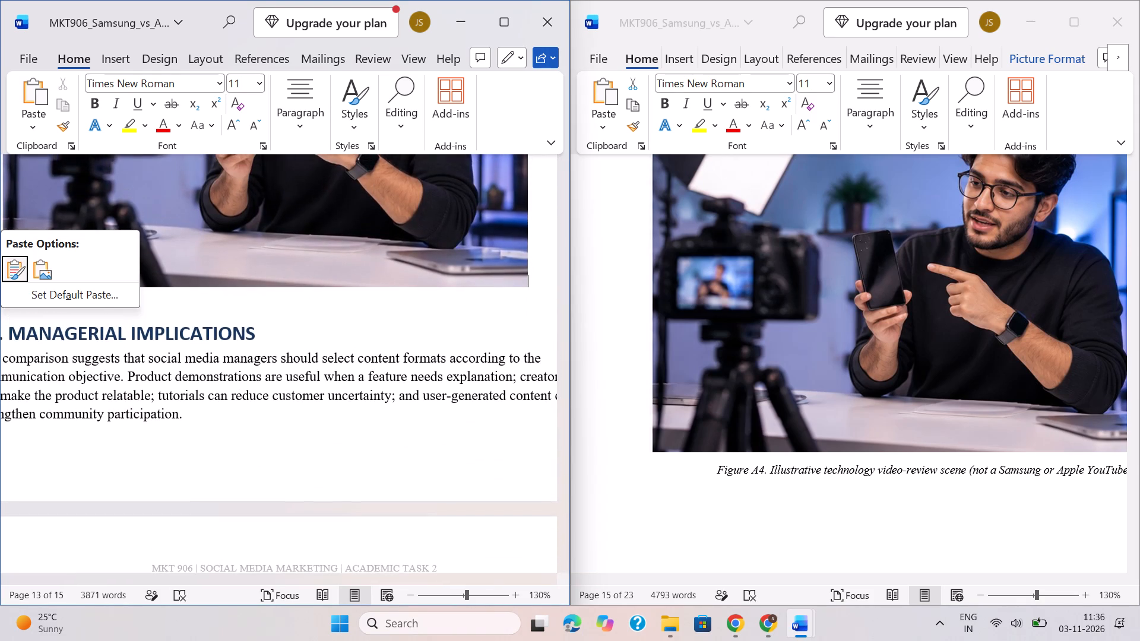
pyautogui.click(423, 202)
pyautogui.press('Return')
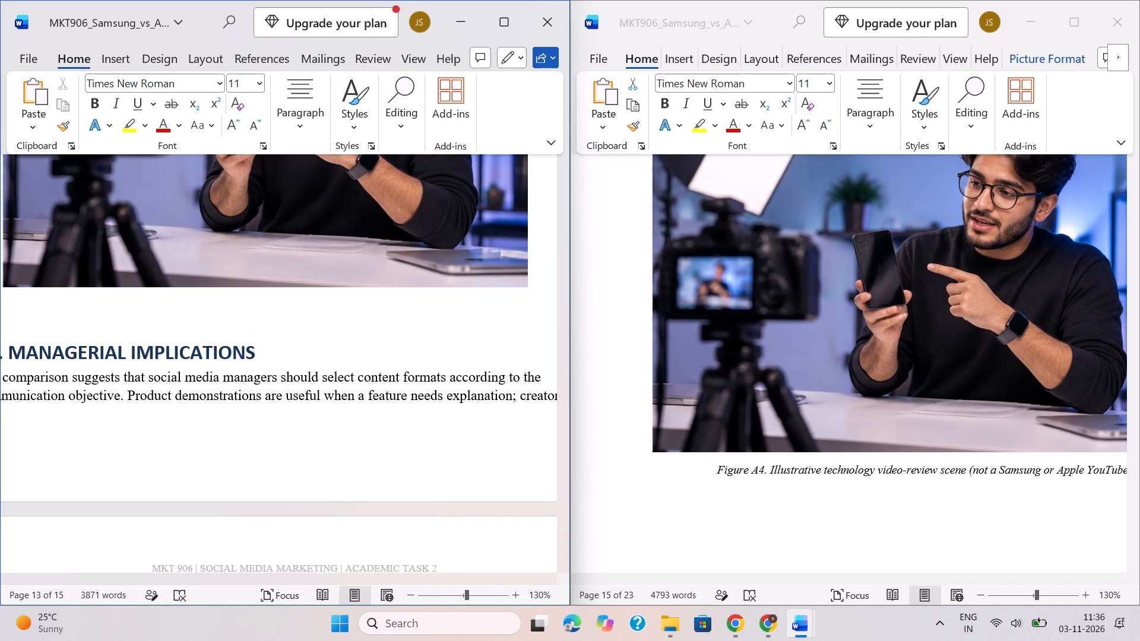
pyautogui.hscroll(1, 478, 259)
pyautogui.hscroll(1, 451, 380)
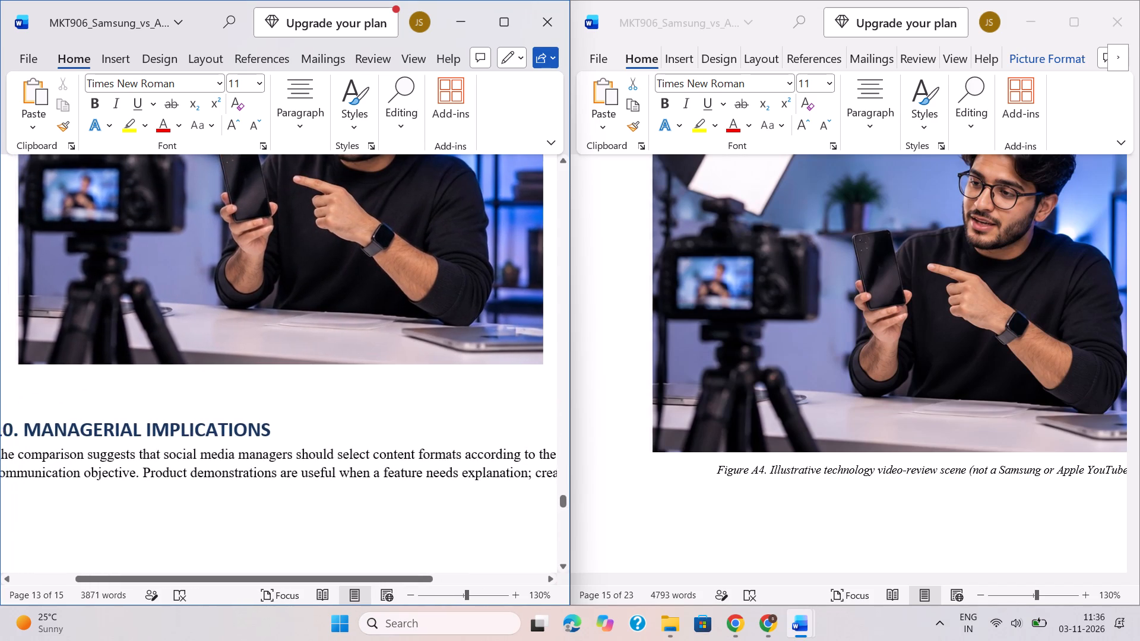
pyautogui.hscroll(1, 451, 380)
pyautogui.keyDown('ctrl'); pyautogui.scroll(-1, 451, 380); pyautogui.keyUp('ctrl')
pyautogui.click(451, 380)
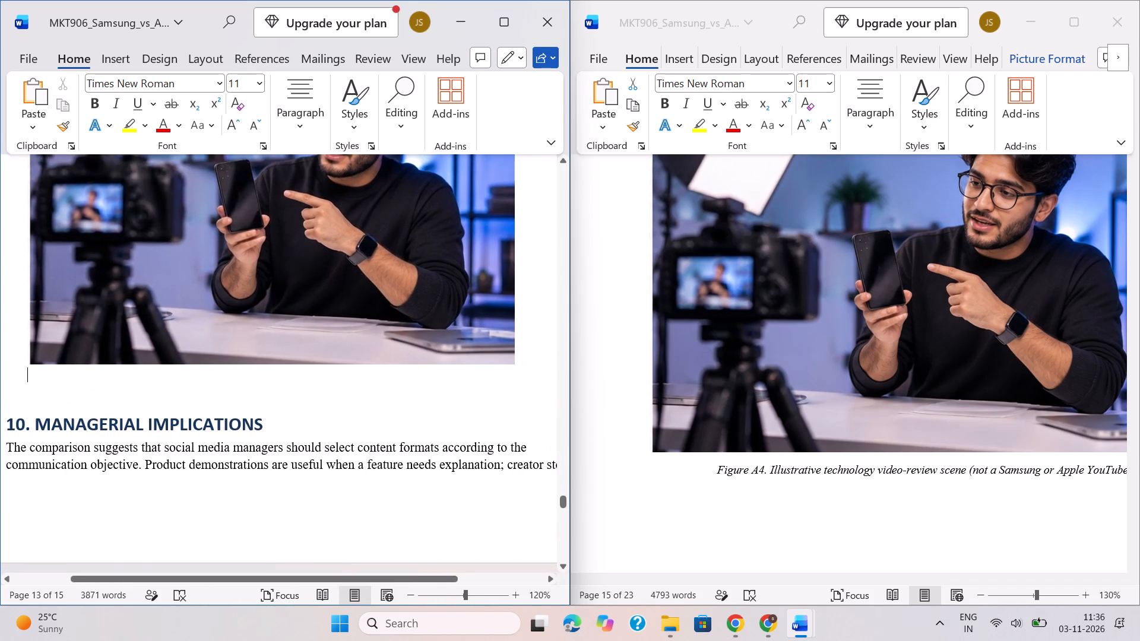
pyautogui.press('Tab')
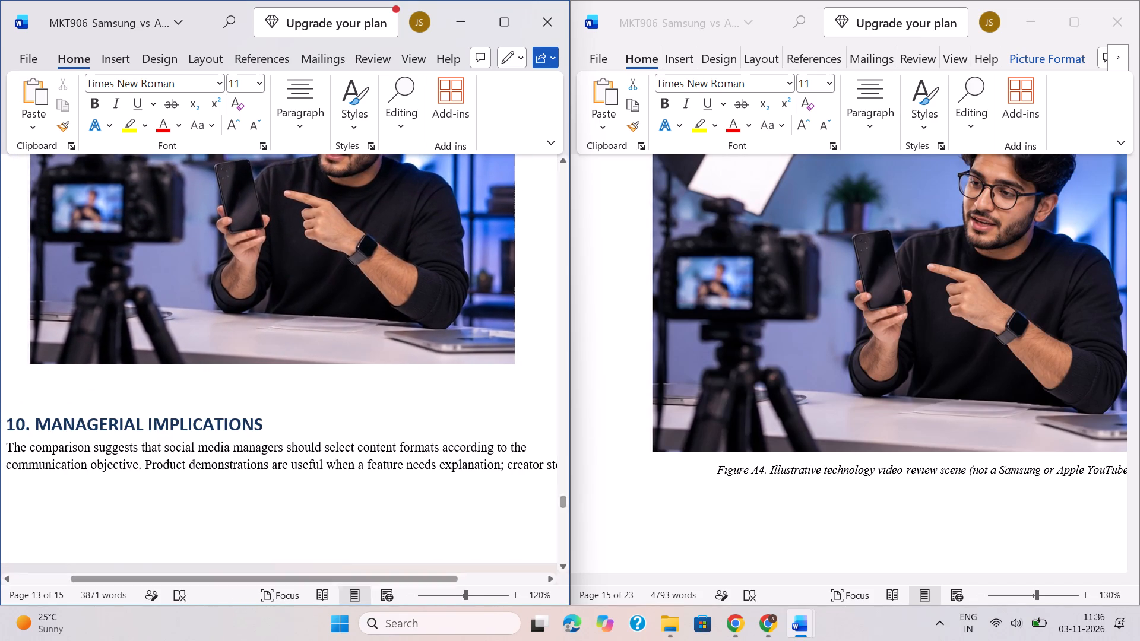
pyautogui.press('Tab')
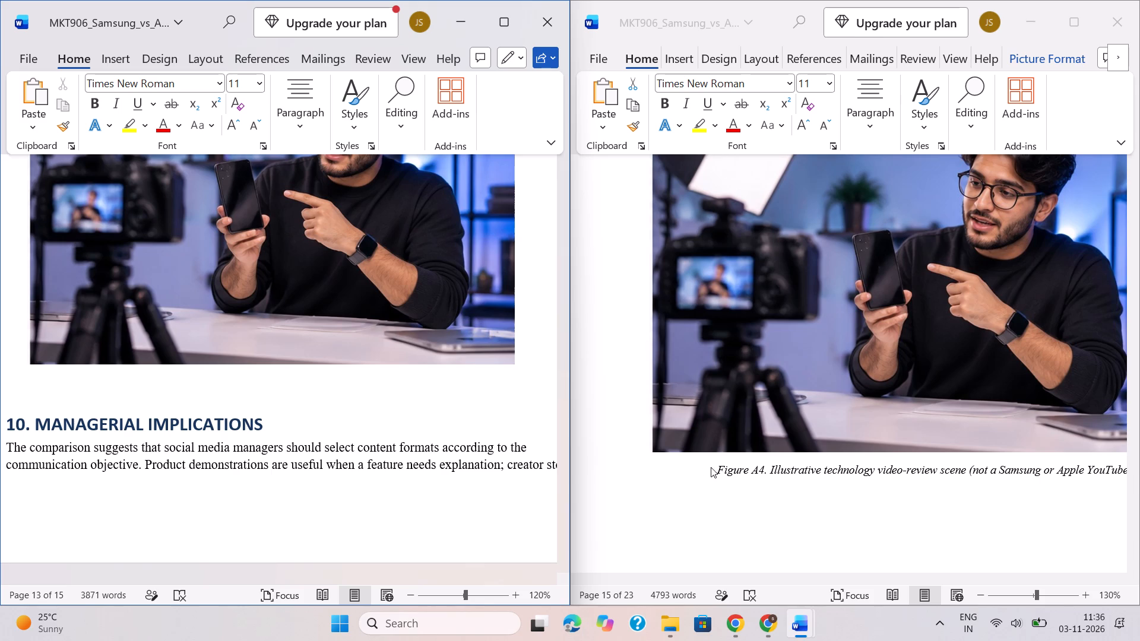
pyautogui.moveTo(719, 469); pyautogui.dragTo(718, 475)
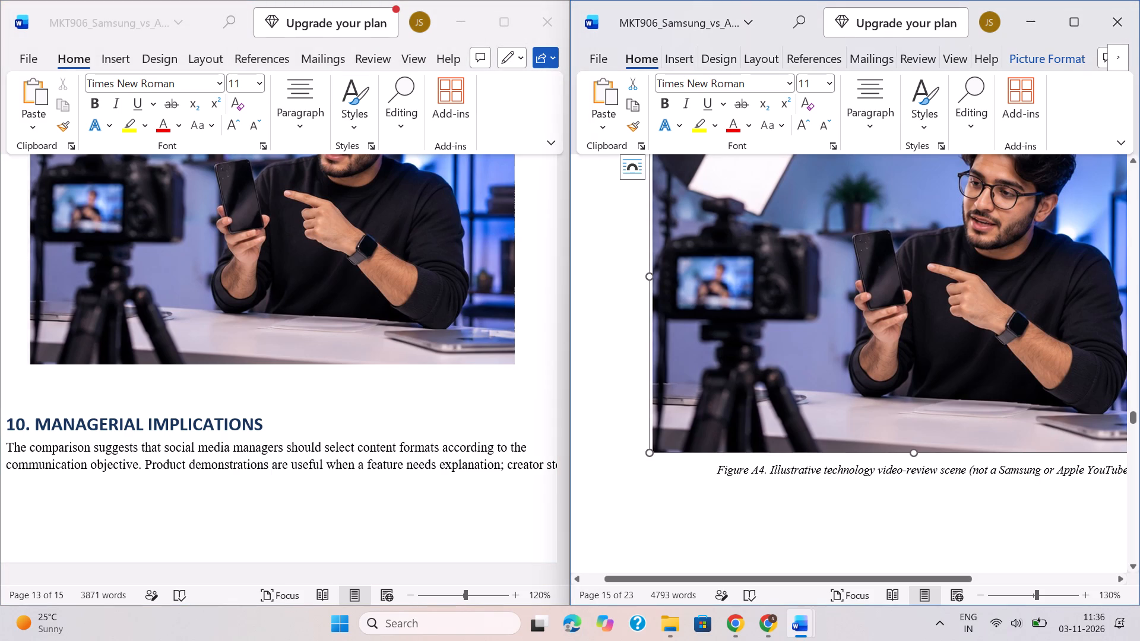
pyautogui.moveTo(718, 475); pyautogui.dragTo(718, 474)
pyautogui.moveTo(718, 474); pyautogui.dragTo(953, 469)
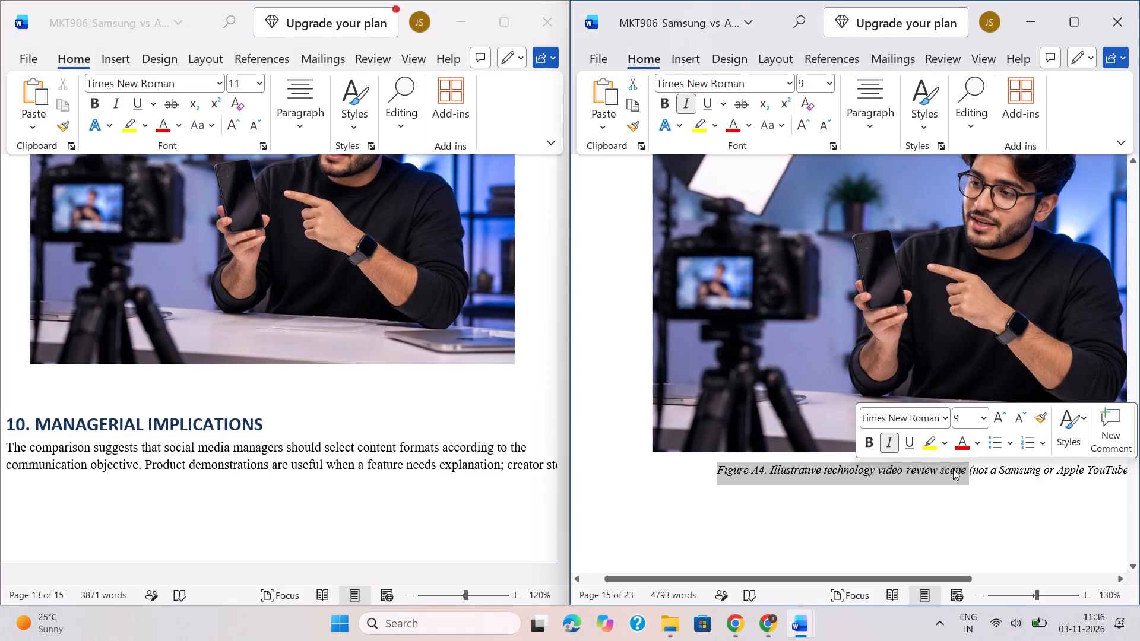
pyautogui.hotkey('ctrl', 'c')
pyautogui.click(183, 372)
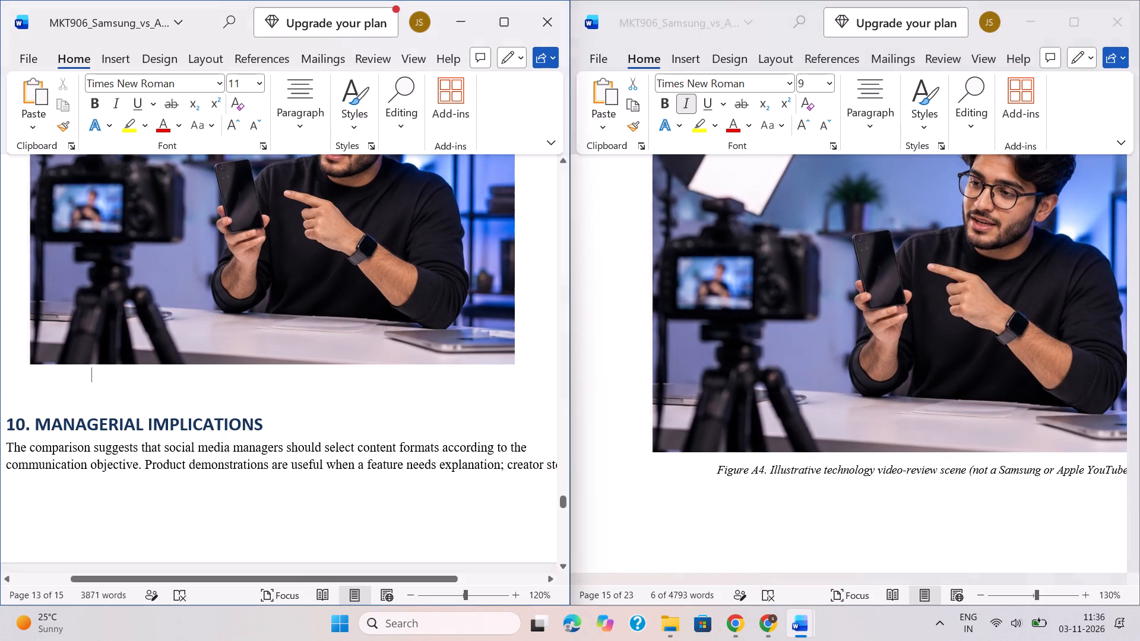
pyautogui.hotkey('ctrl', 'v')
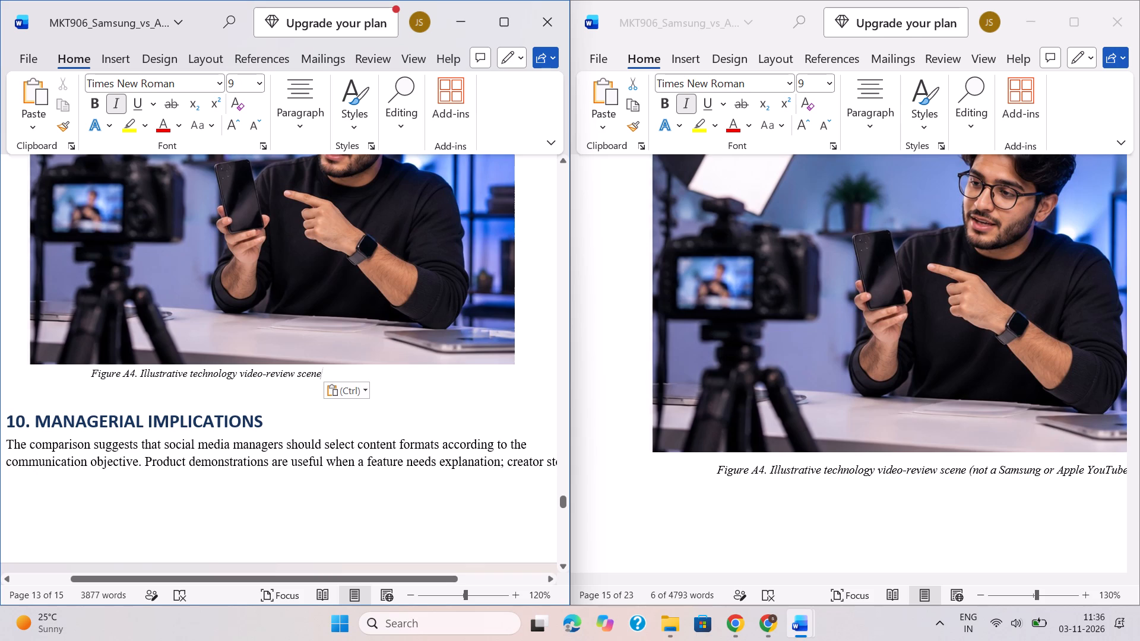
pyautogui.click(90, 374)
pyautogui.press('Tab')
# Add four new lines after the Figure A4 caption to push the Managerial Implications section onto the next page.
pyautogui.click(381, 382)
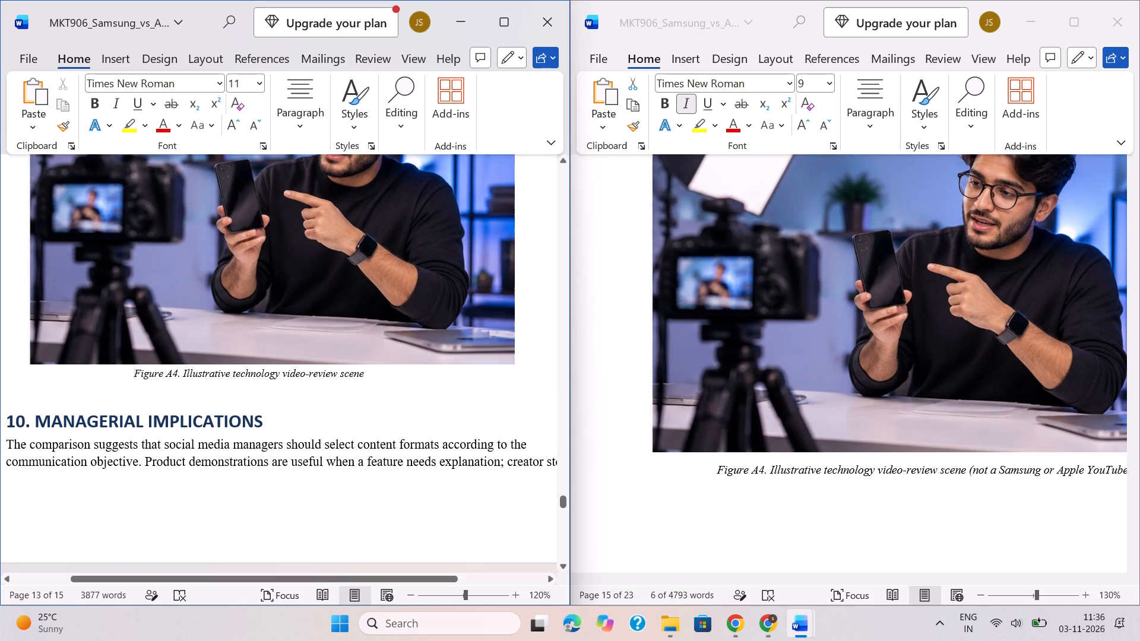
pyautogui.press('Return')
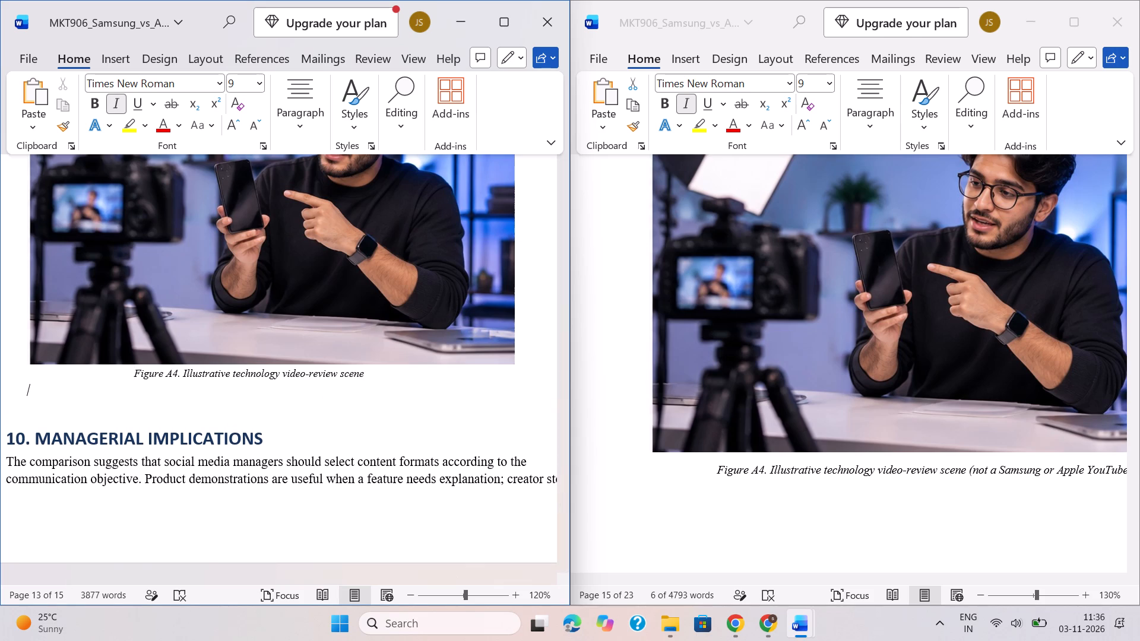
pyautogui.press('Return')
pyautogui.scroll(-1, 946, 334)
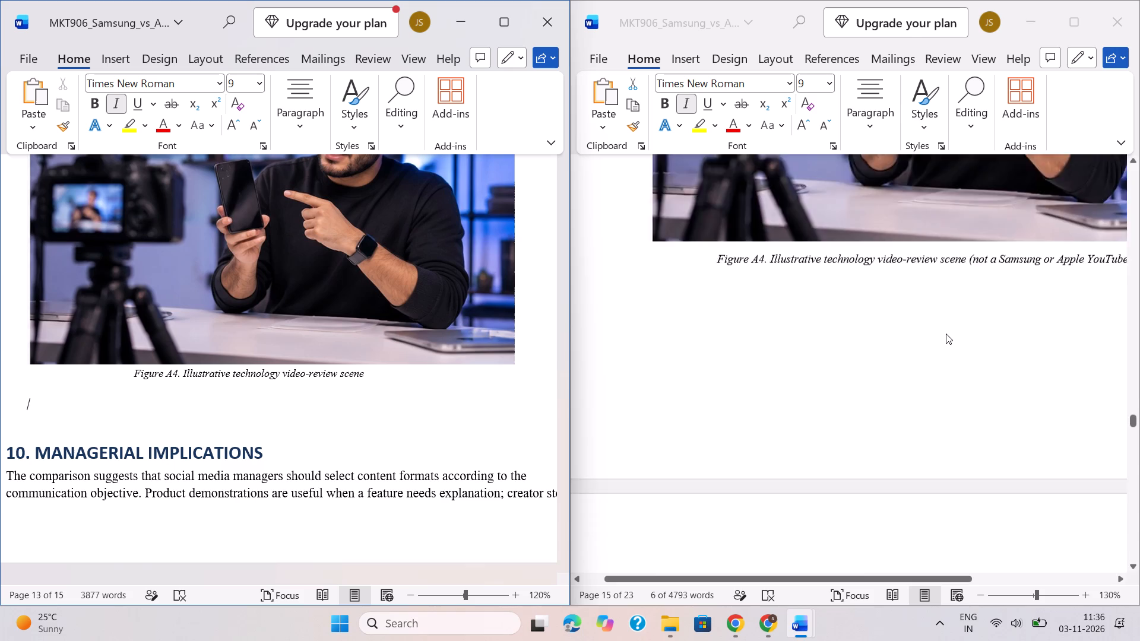
pyautogui.scroll(-1, 946, 334)
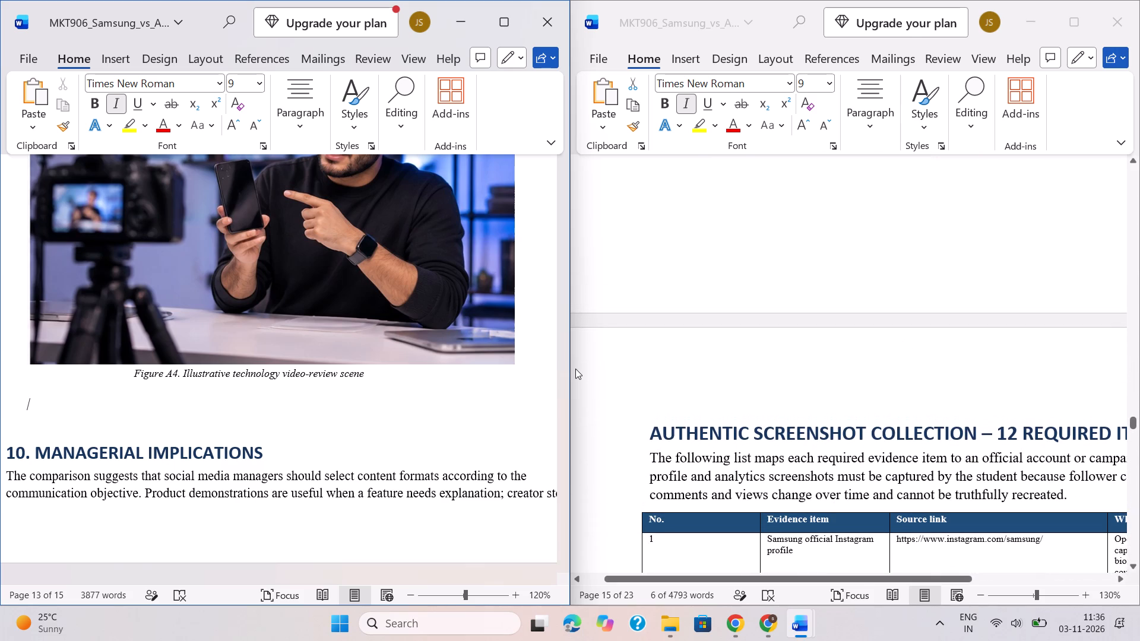
pyautogui.press('Return')
pyautogui.press('Return')
# Delete the header text "MKT 906 | SOCIAL MEDIA MARKETING | ACADEMIC TASK 2" above the mountain picture and leave header editing.
pyautogui.scroll(1, 575, 369)
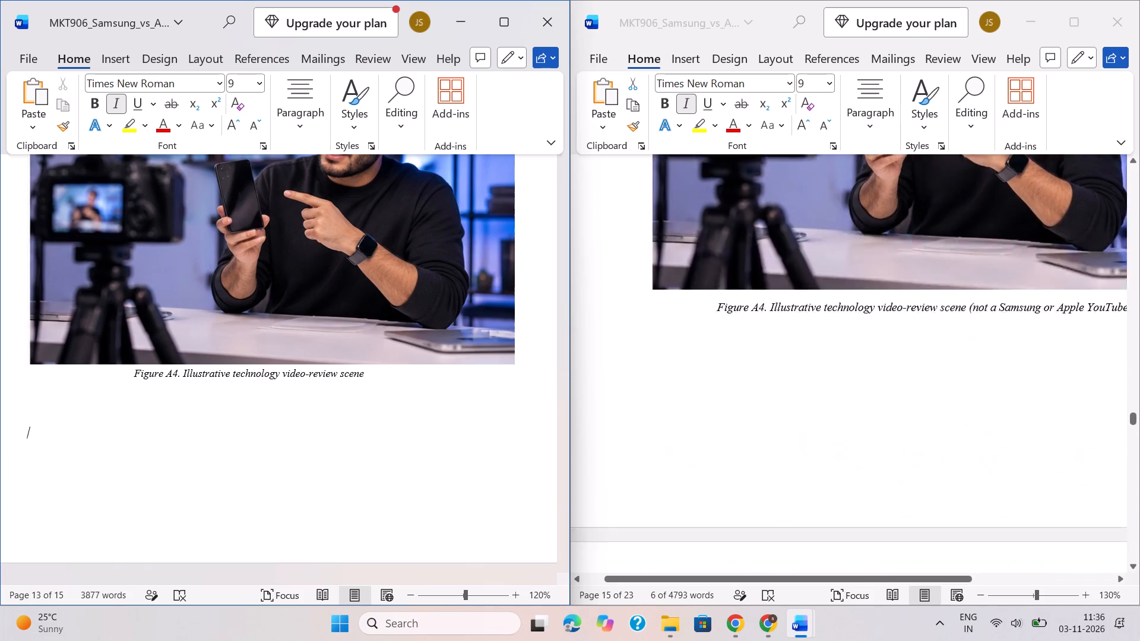
pyautogui.scroll(1, 575, 369)
pyautogui.scroll(1, 316, 395)
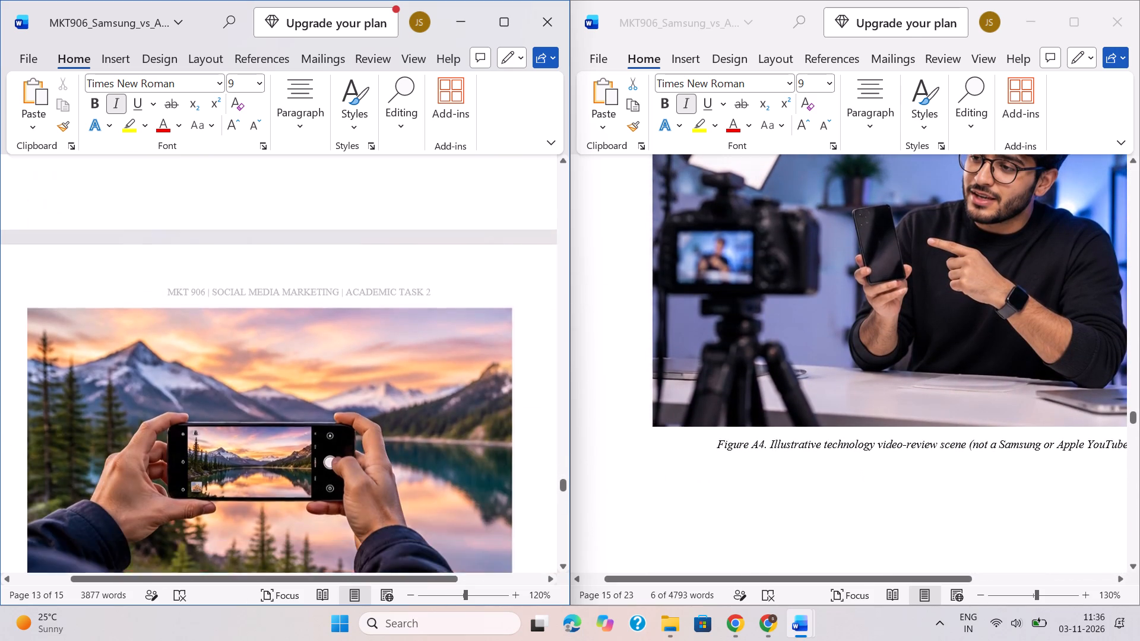
pyautogui.scroll(1, 316, 395)
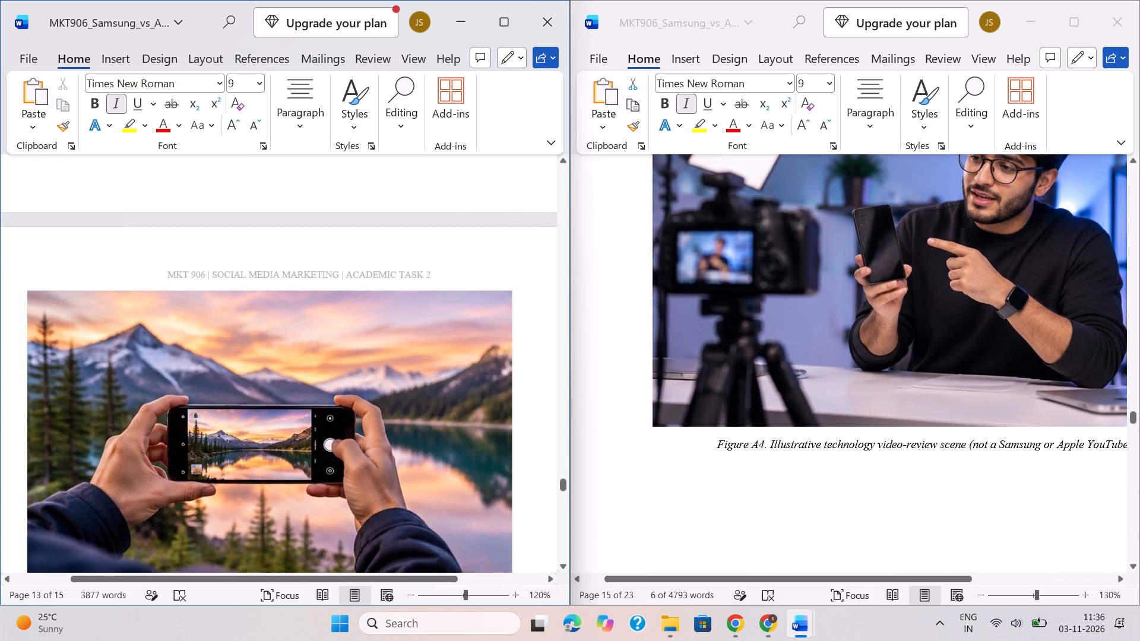
pyautogui.scroll(1, 316, 395)
pyautogui.click(281, 302)
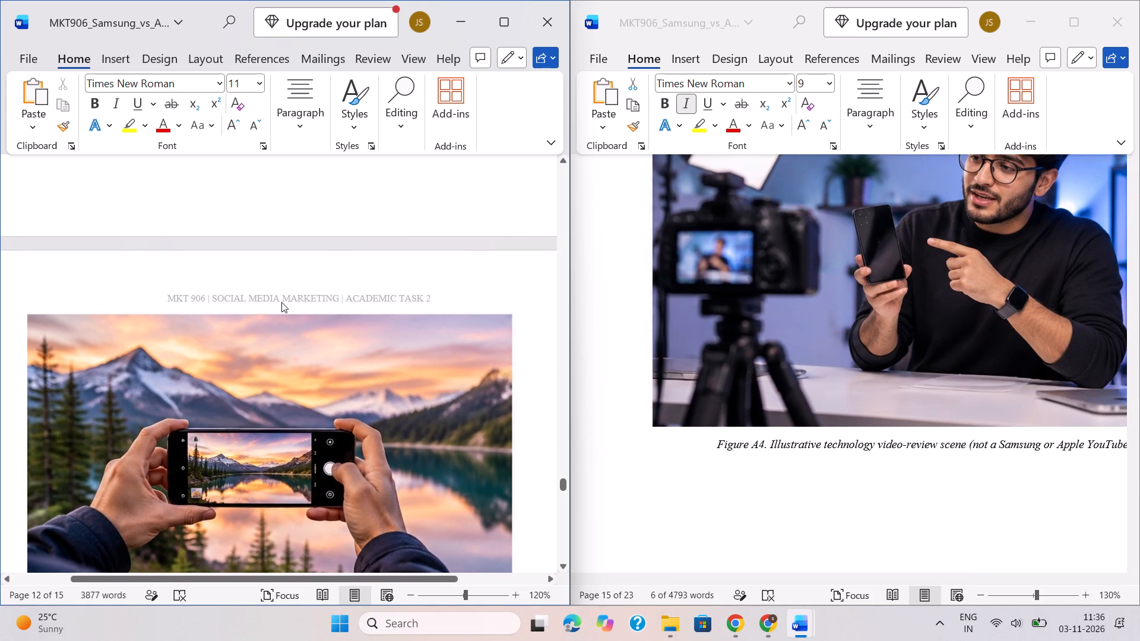
pyautogui.click(275, 294)
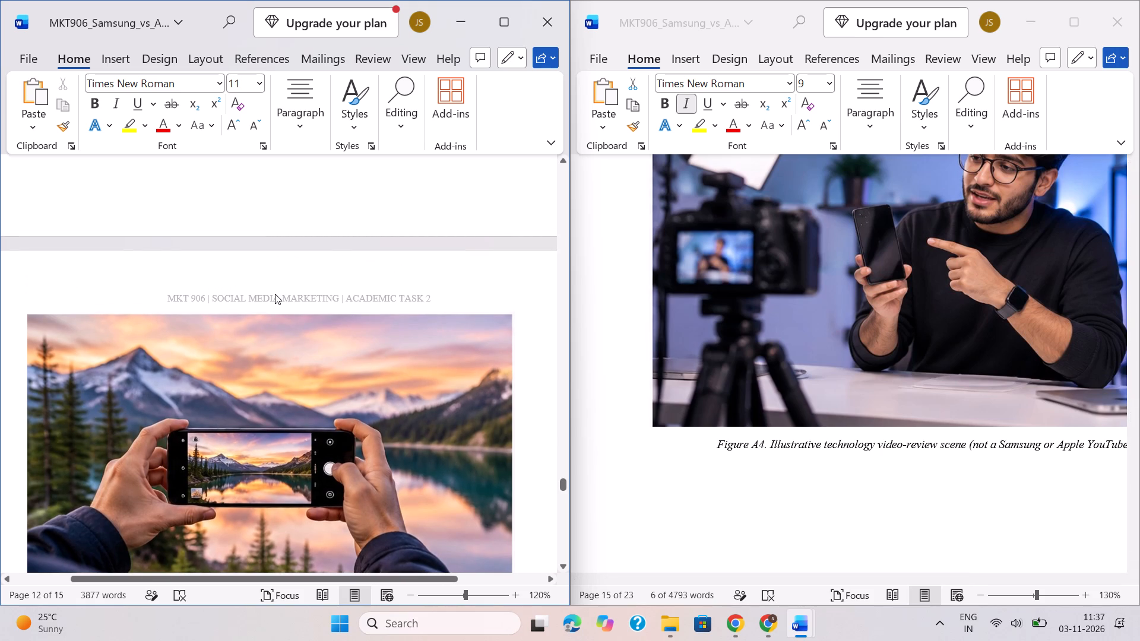
pyautogui.click(275, 294)
pyautogui.click(275, 294)
pyautogui.click(275, 294)
pyautogui.doubleClick(275, 294)
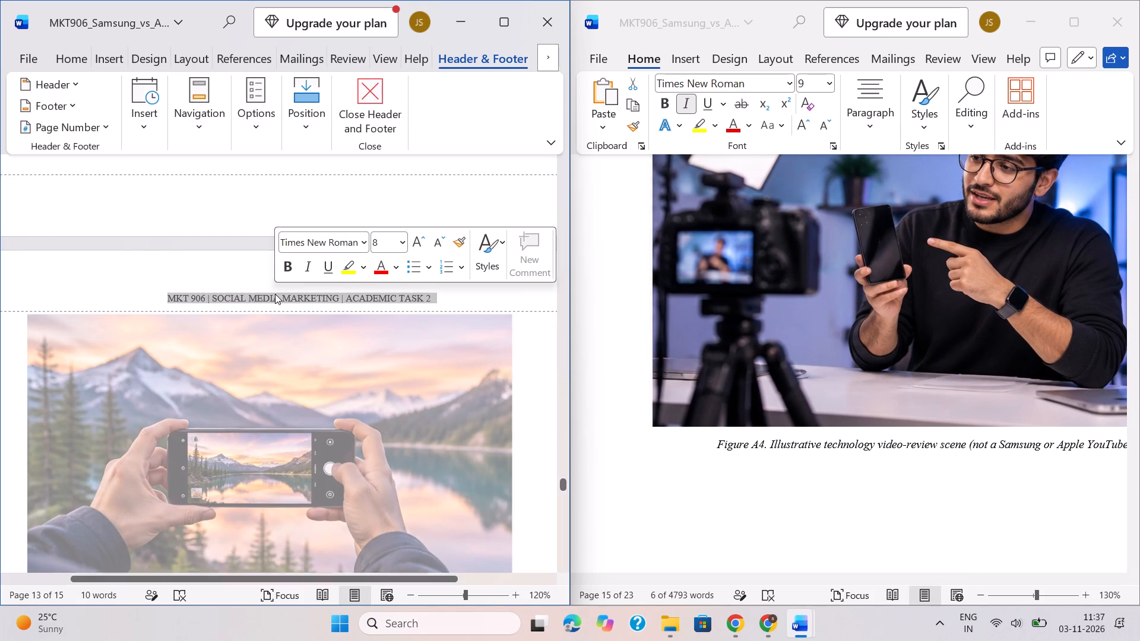
pyautogui.press('Delete')
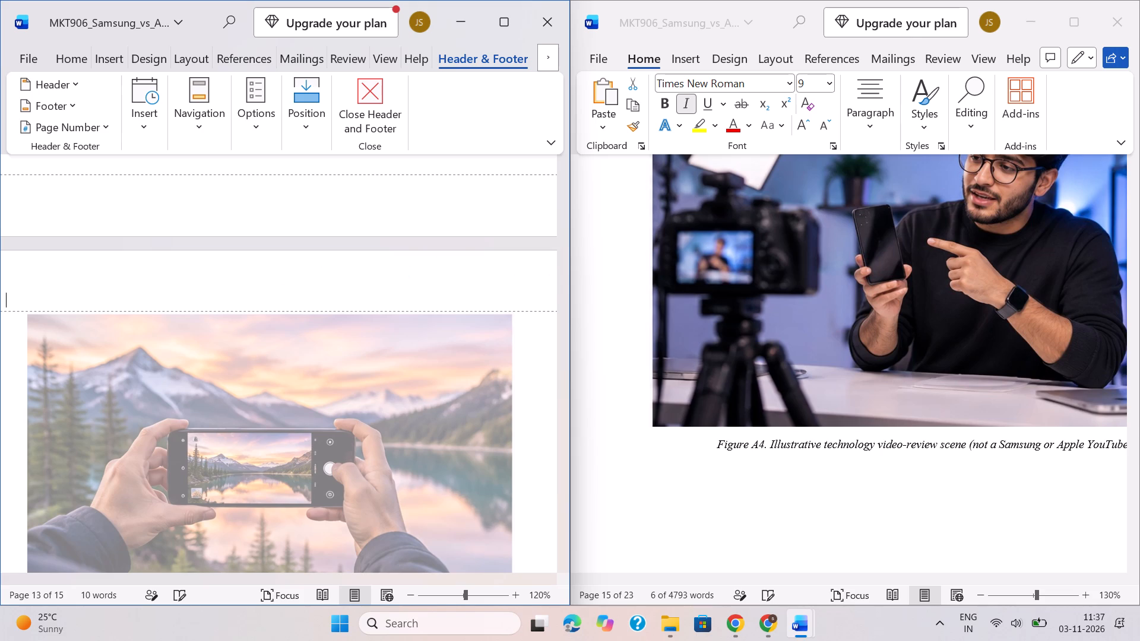
pyautogui.press('Escape')
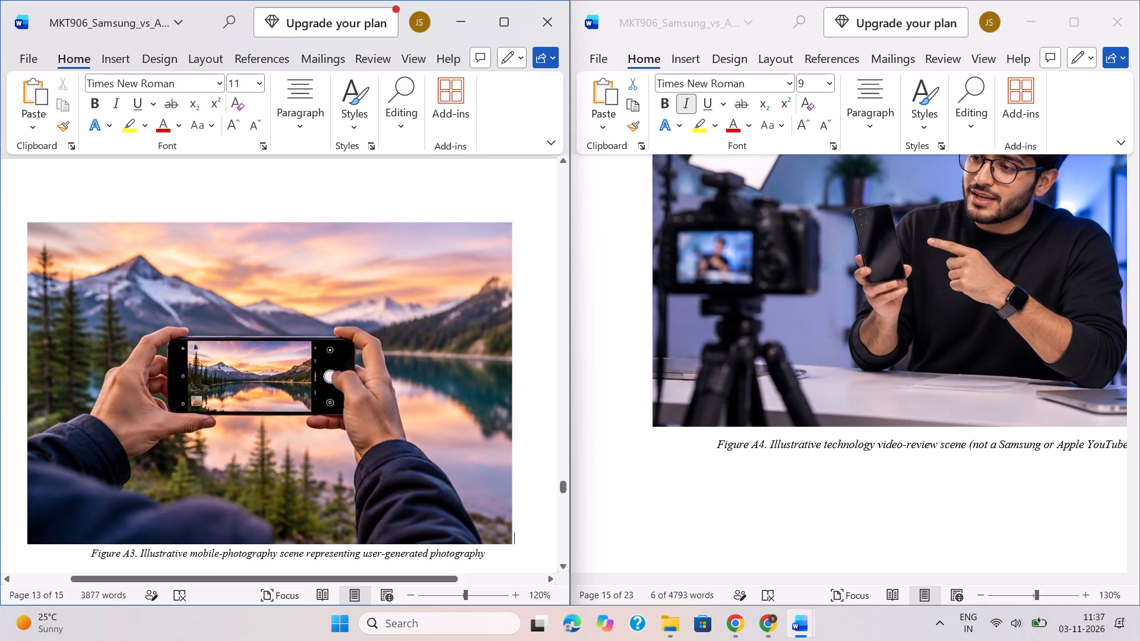
# Review the pasted gallery pages from the Additional Visual Evidence Gallery heading through to the Managerial Implications section.
pyautogui.scroll(1, 270, 282)
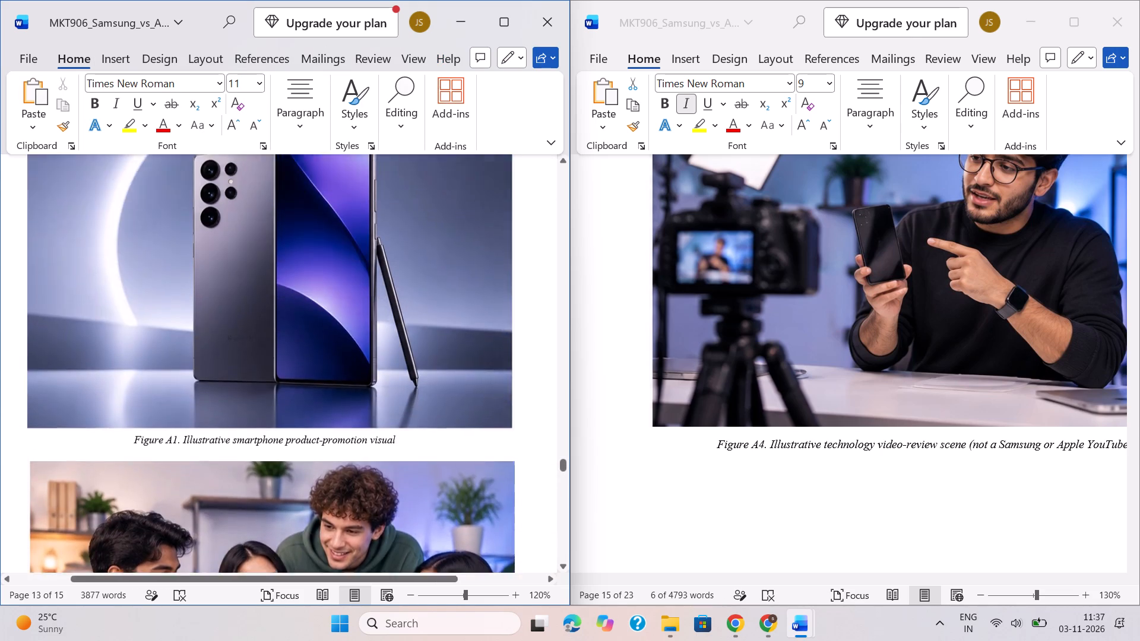
pyautogui.scroll(1, 270, 282)
pyautogui.scroll(-1, 270, 277)
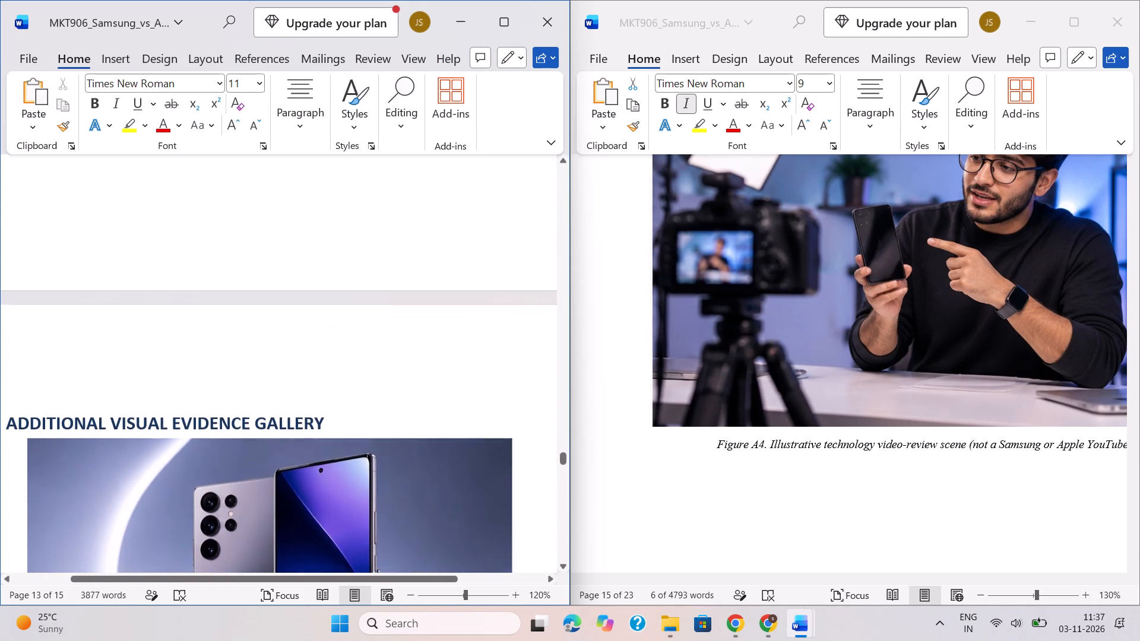
pyautogui.scroll(-1, 270, 277)
pyautogui.keyDown('ctrl'); pyautogui.scroll(1, 270, 277); pyautogui.keyUp('ctrl')
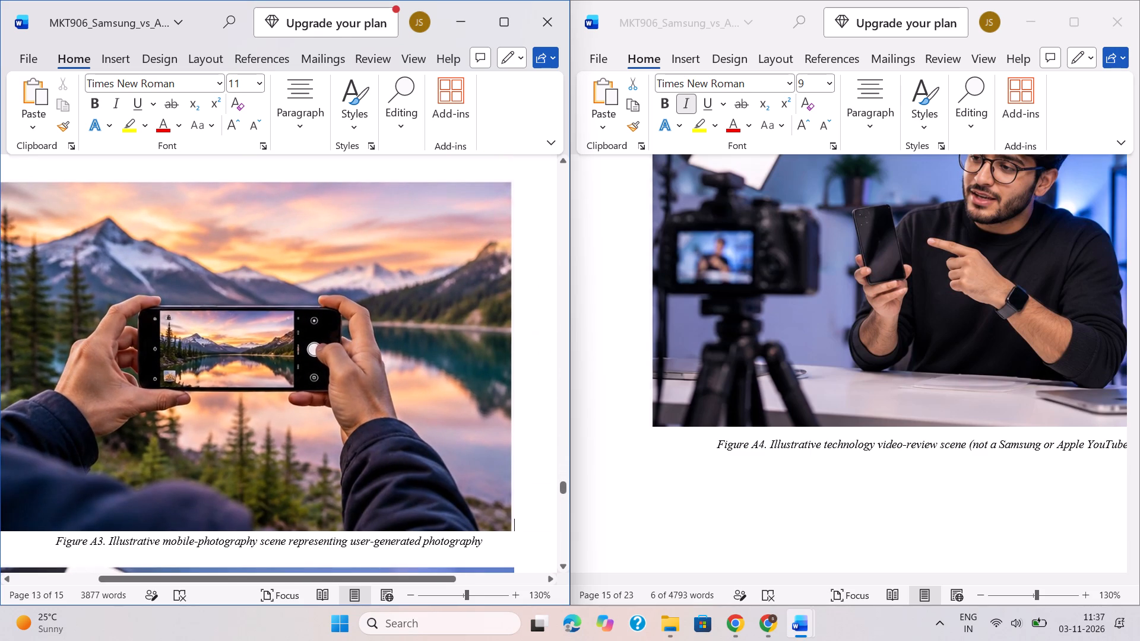
pyautogui.keyDown('ctrl'); pyautogui.scroll(-1, 248, 442); pyautogui.keyUp('ctrl')
pyautogui.scroll(-1, 248, 442)
pyautogui.scroll(1, 248, 442)
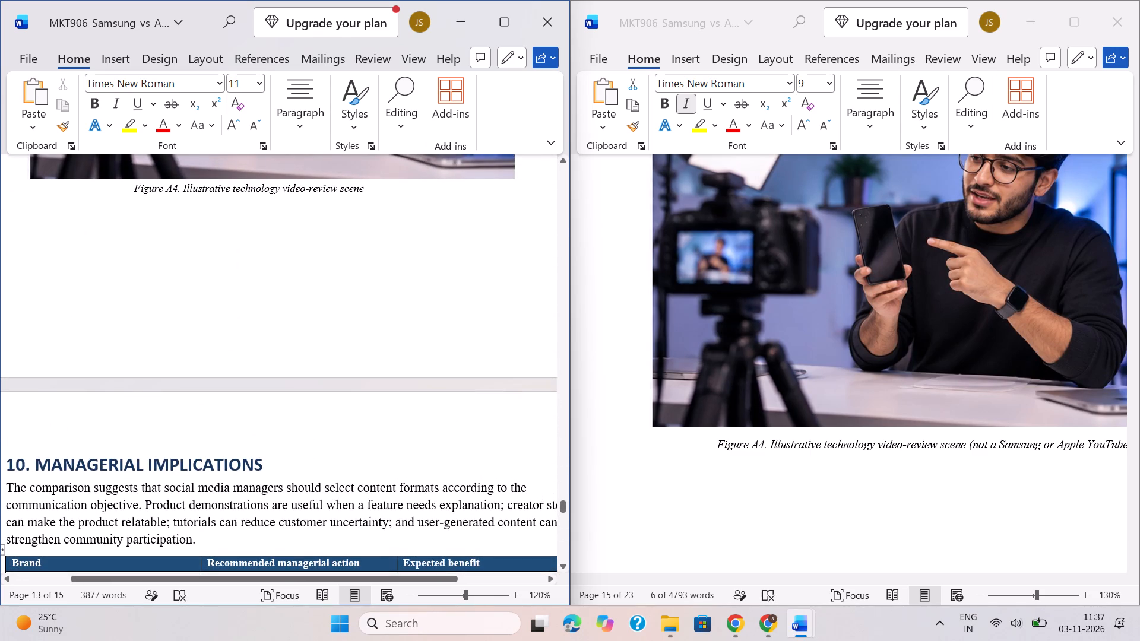
# Add five more blank lines between the Figure A4 caption and the Managerial Implications heading.
pyautogui.scroll(-1, 110, 332)
pyautogui.click(47, 307)
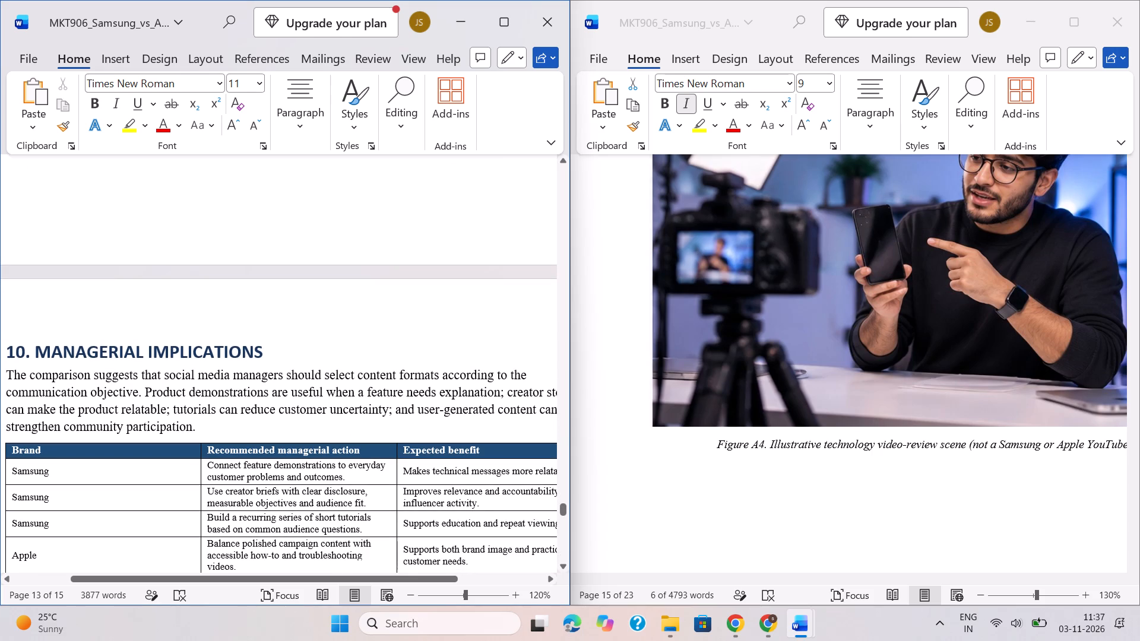
pyautogui.click(49, 193)
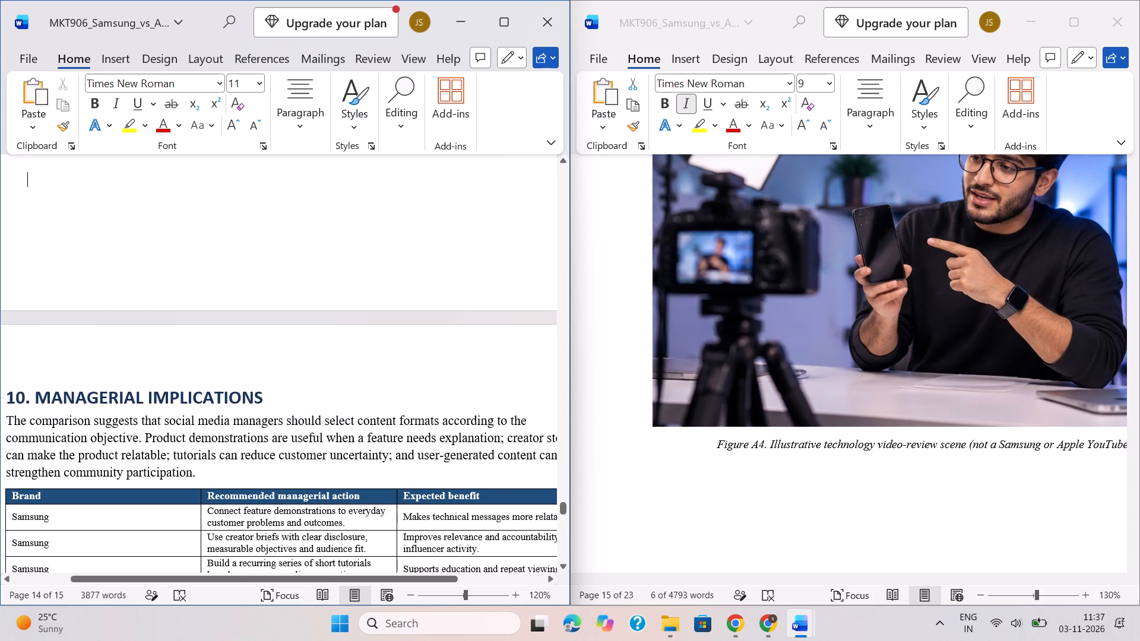
pyautogui.press('Return')
pyautogui.press('Return')
pyautogui.press('Return')
pyautogui.press('Return')
pyautogui.press('Return')
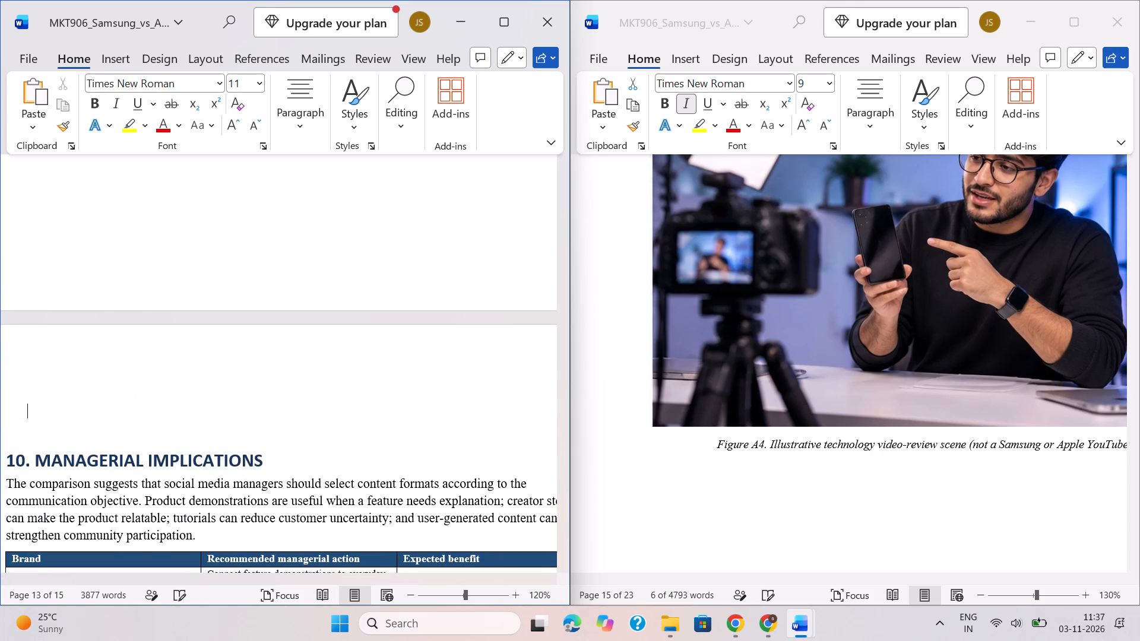
# Remove one blank line above the 10. Managerial Implications heading.
pyautogui.press('BackSpace')
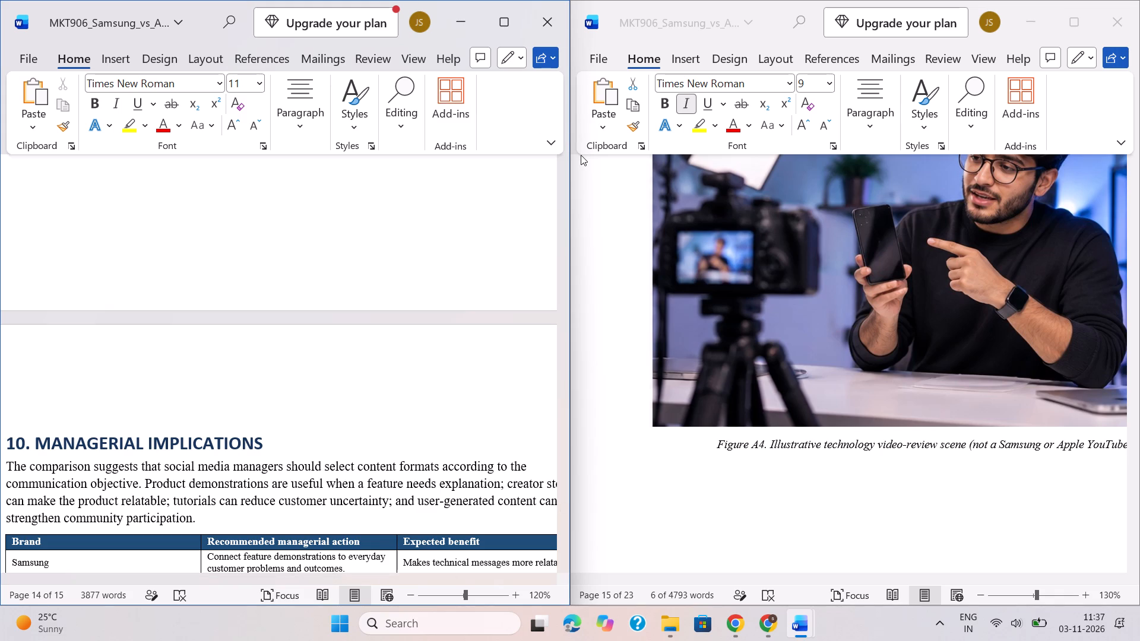
# In the other Samsung vs Apple document, start selecting the Authentic Screenshot Collection section from the beginning of its heading.
pyautogui.scroll(-1, 581, 155)
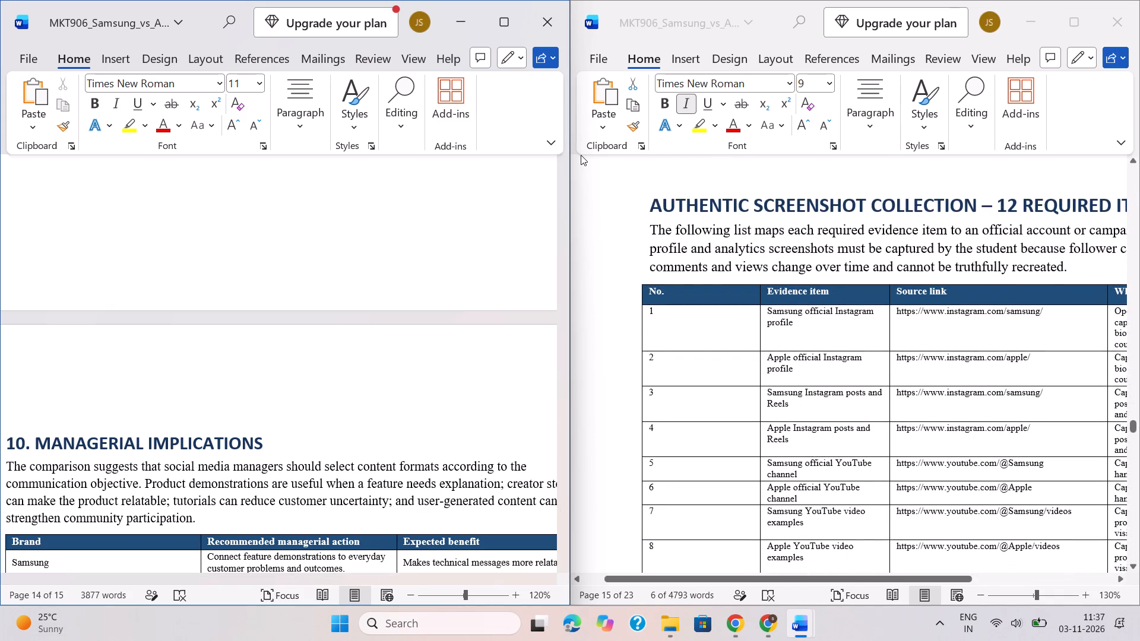
pyautogui.scroll(-1, 581, 155)
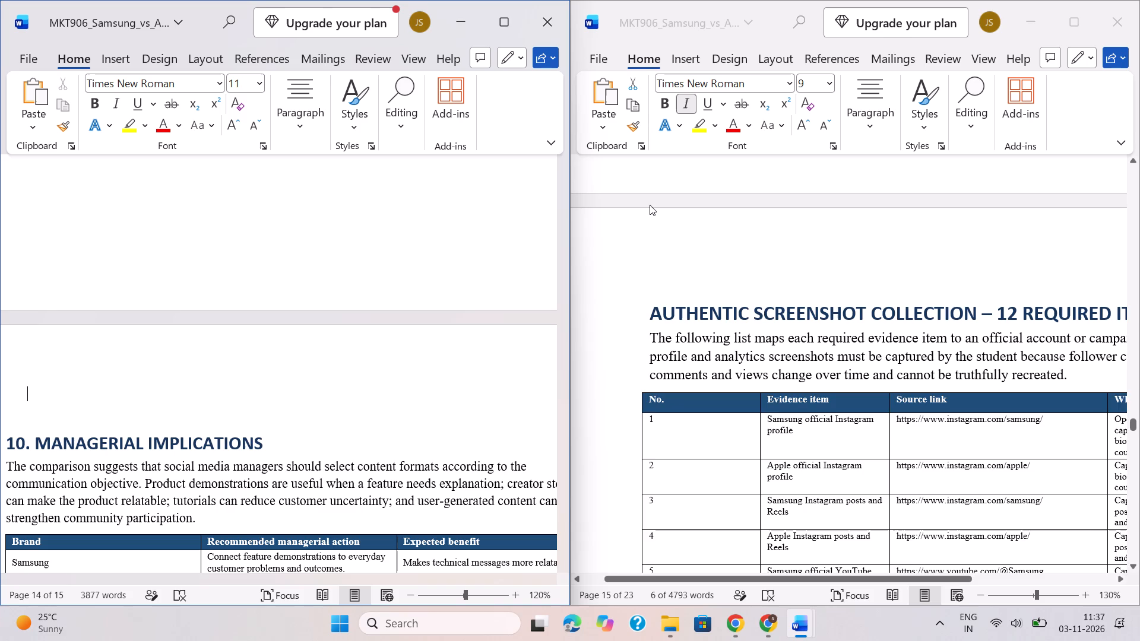
pyautogui.hscroll(-2, 650, 205)
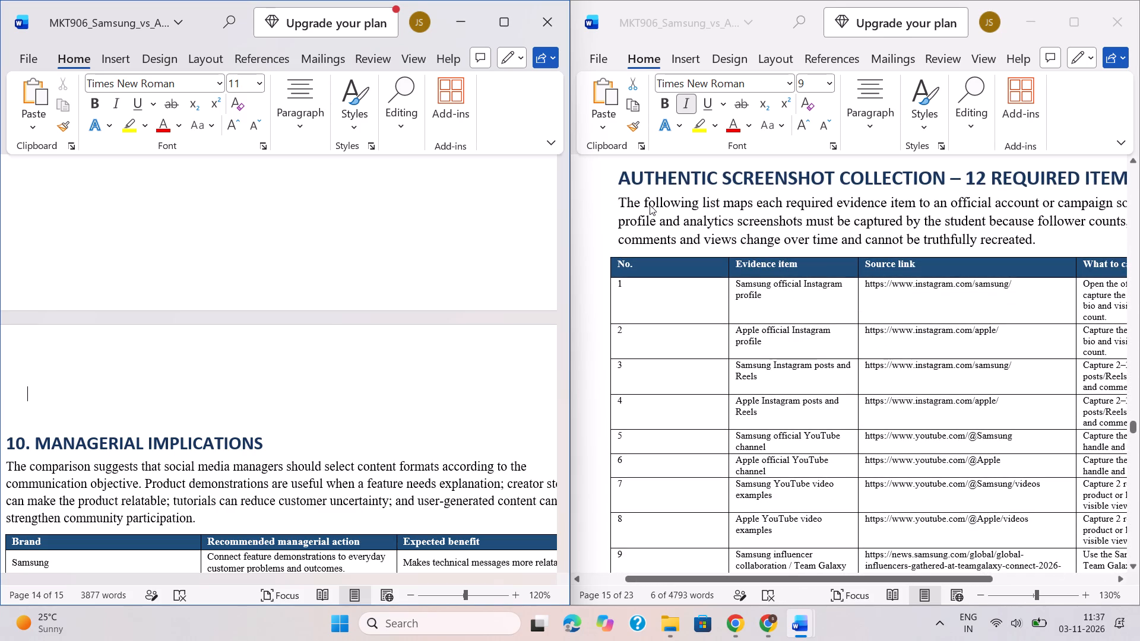
pyautogui.scroll(-1, 660, 230)
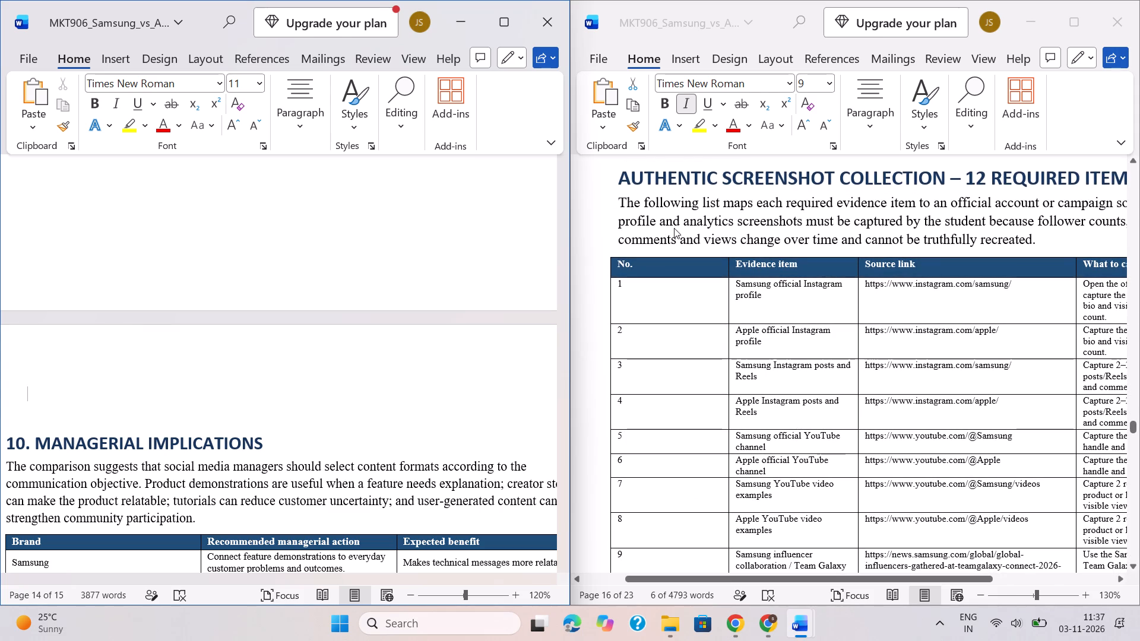
pyautogui.scroll(1, 679, 226)
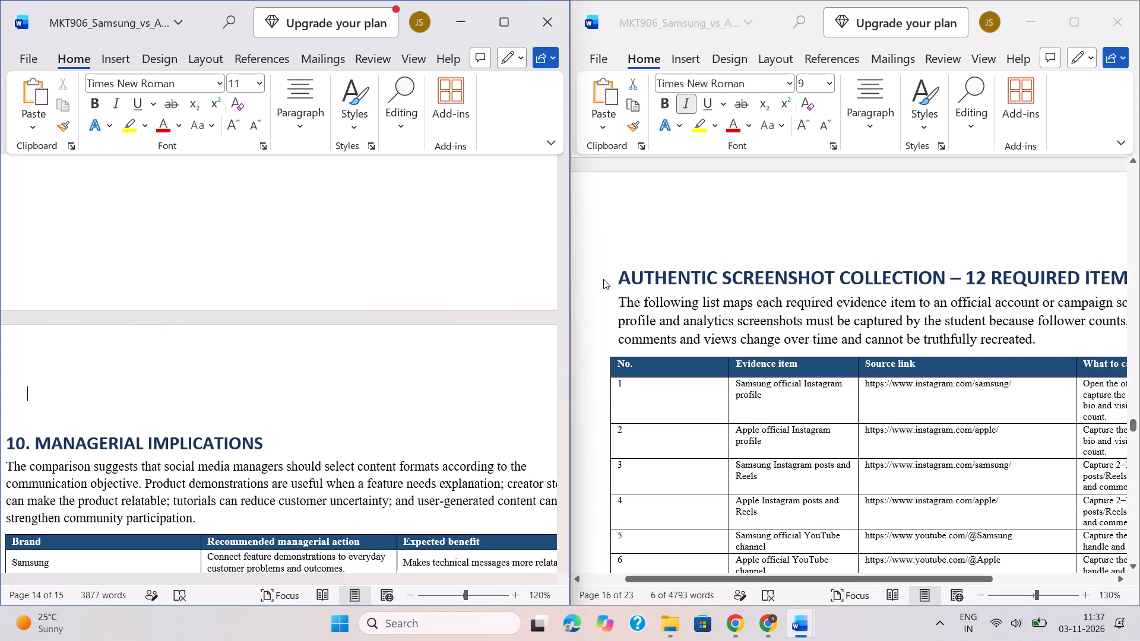
pyautogui.moveTo(620, 284); pyautogui.dragTo(663, 281)
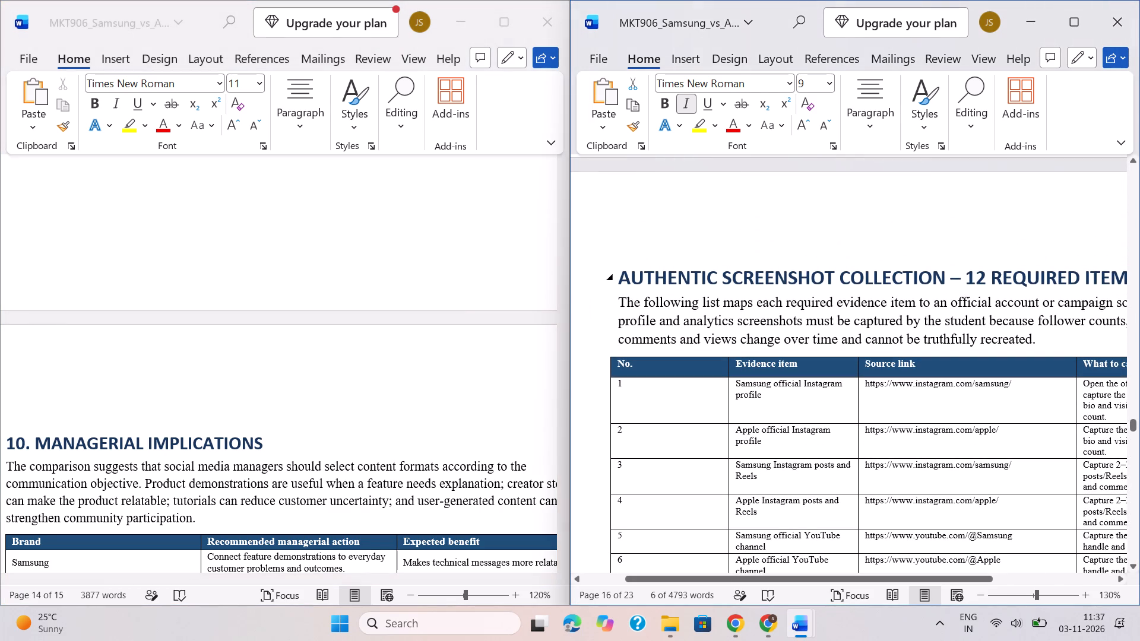
# Copy the heading "AUTHENTIC SCREENSHOT COLLECTION – 12 REQUIRED ITEMS" from the source document and paste it on the blank line above the Managerial Implications heading.
pyautogui.moveTo(618, 275); pyautogui.dragTo(1008, 292)
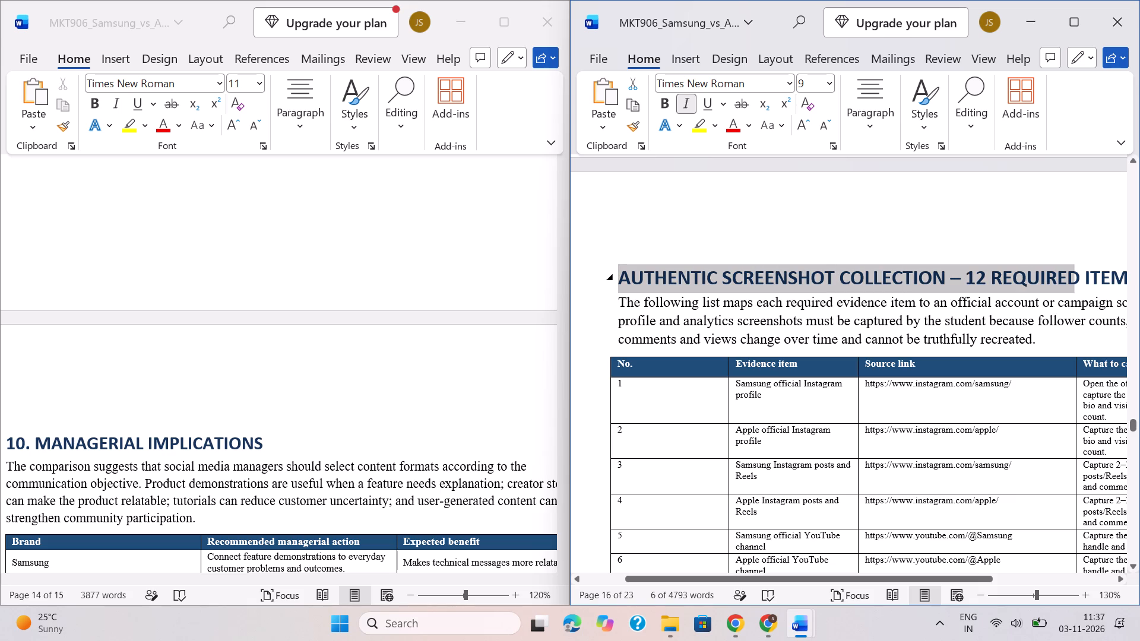
pyautogui.moveTo(1008, 292); pyautogui.dragTo(908, 297)
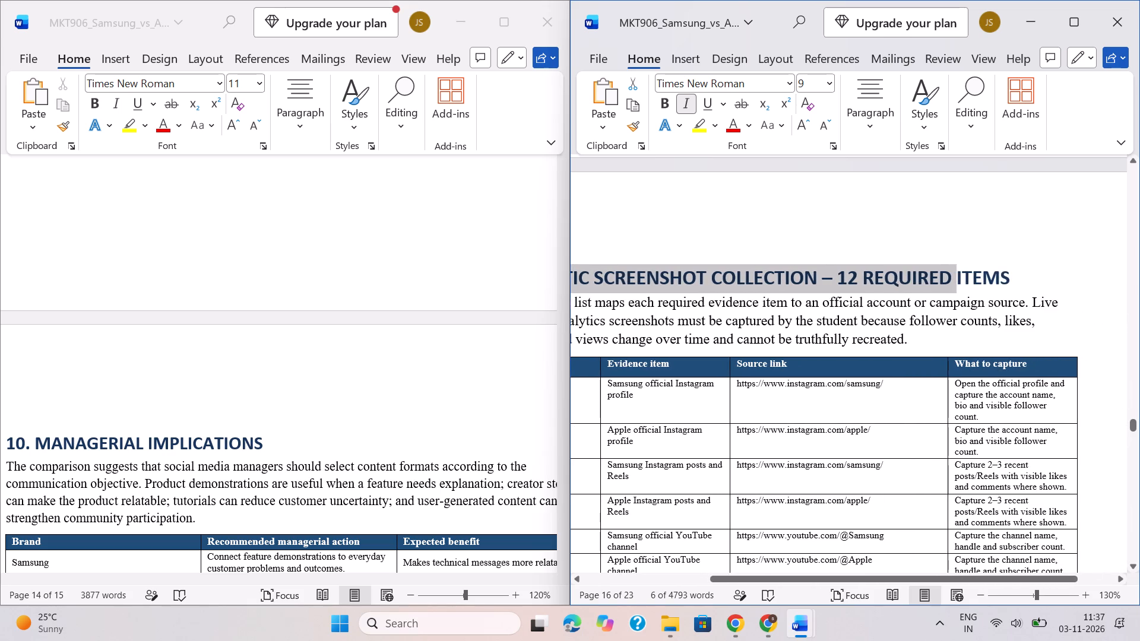
pyautogui.moveTo(908, 297); pyautogui.dragTo(1012, 274)
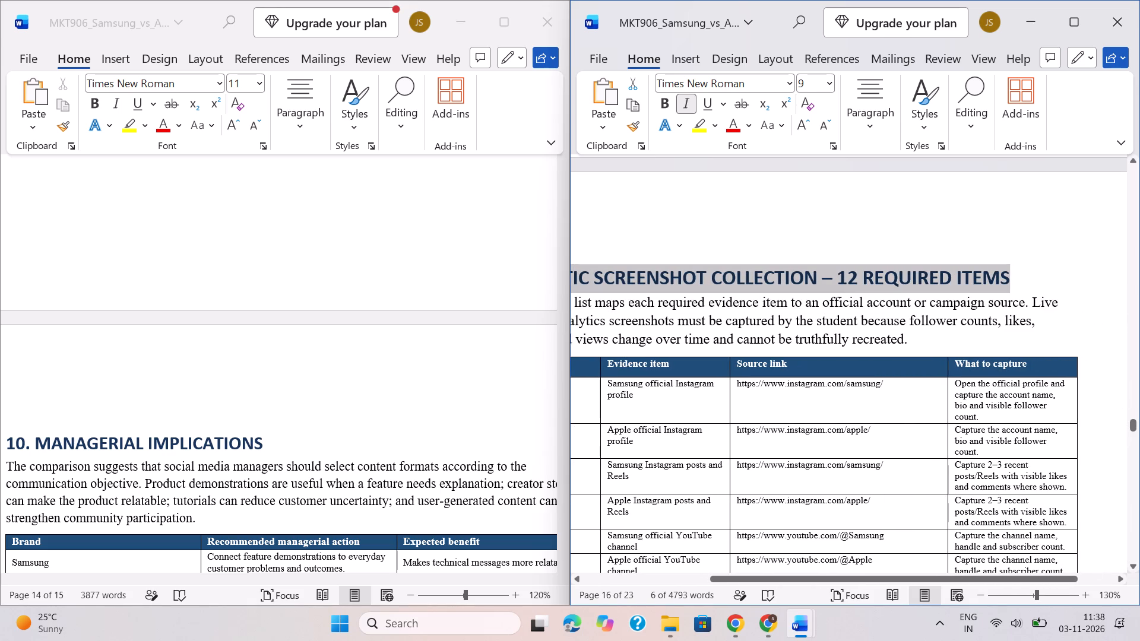
pyautogui.moveTo(1012, 274); pyautogui.dragTo(1011, 274)
pyautogui.hotkey('ctrl', 'c')
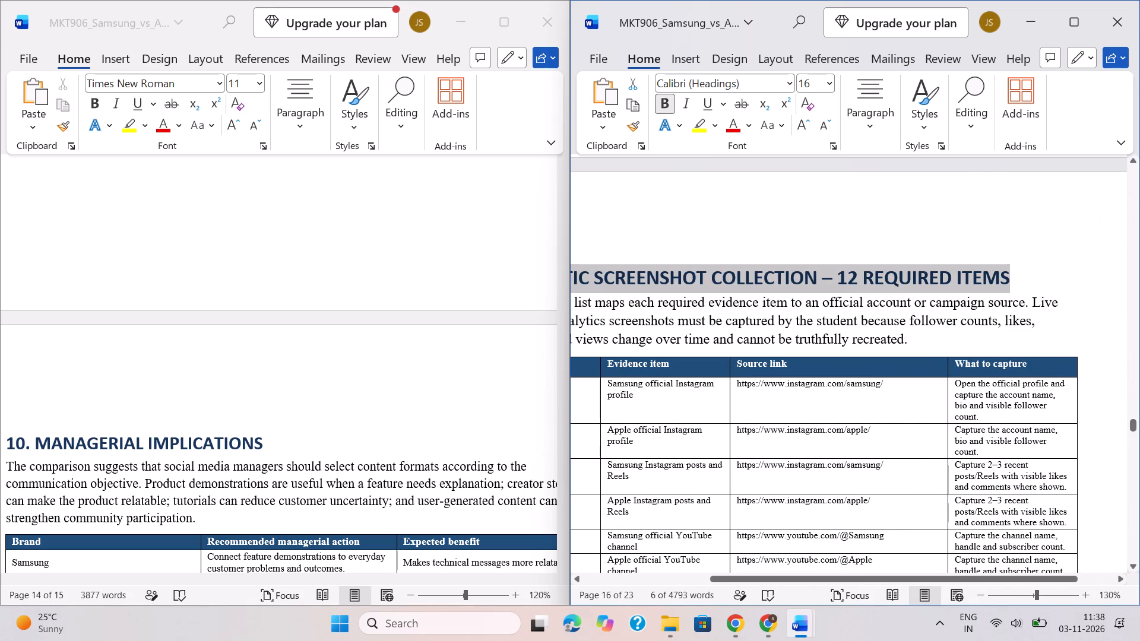
pyautogui.click(105, 383)
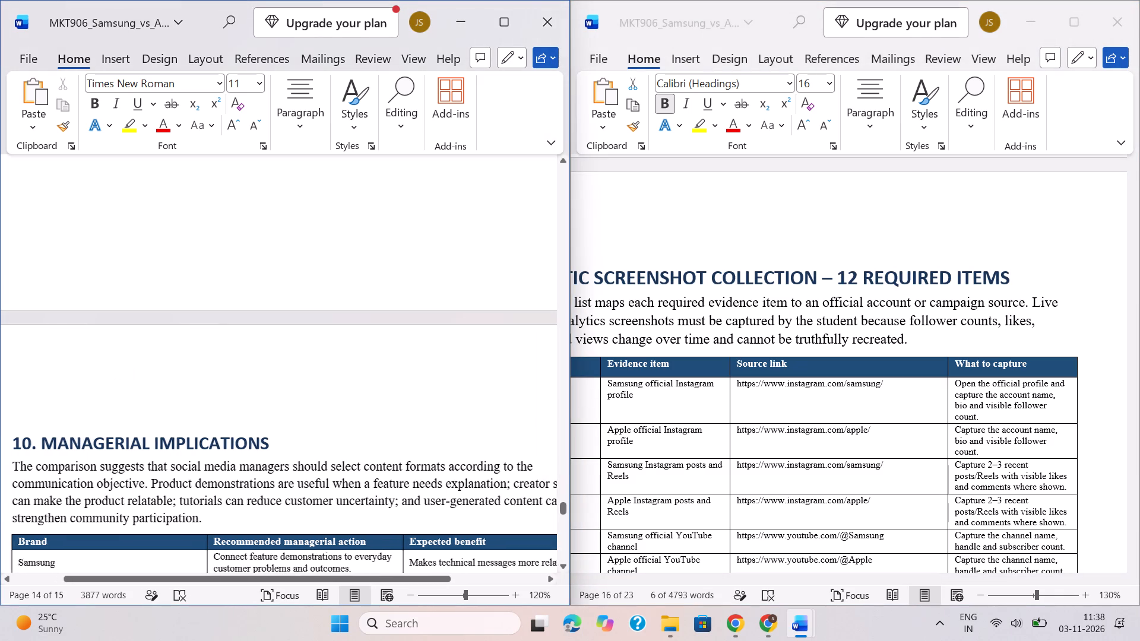
pyautogui.hscroll(1, 105, 383)
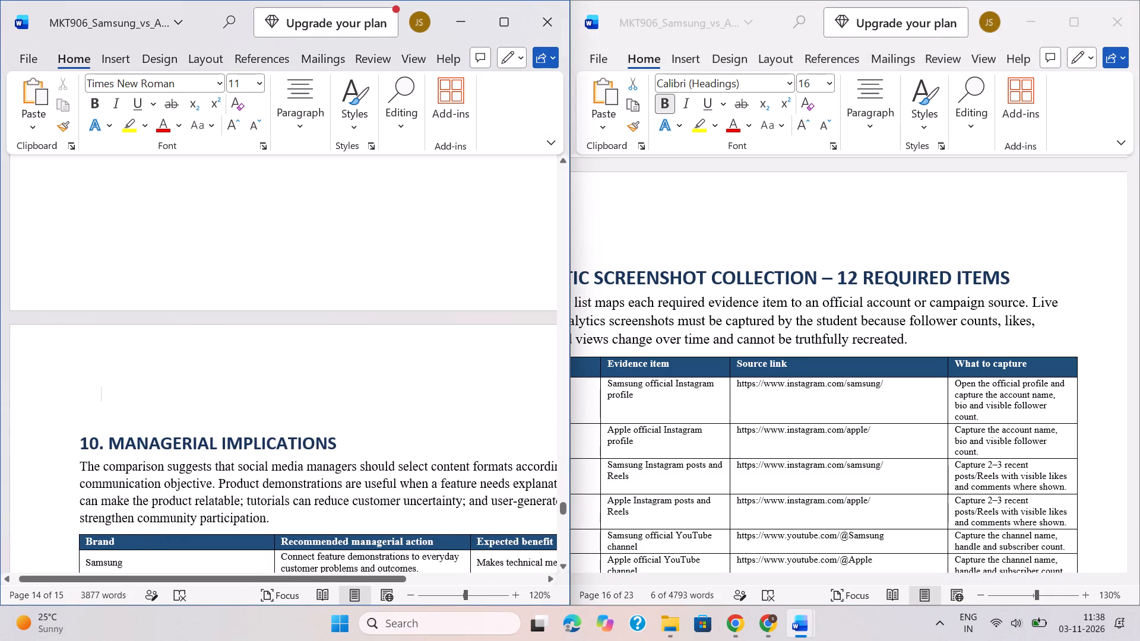
pyautogui.press('BackSpace')
pyautogui.hotkey('ctrl', 'v')
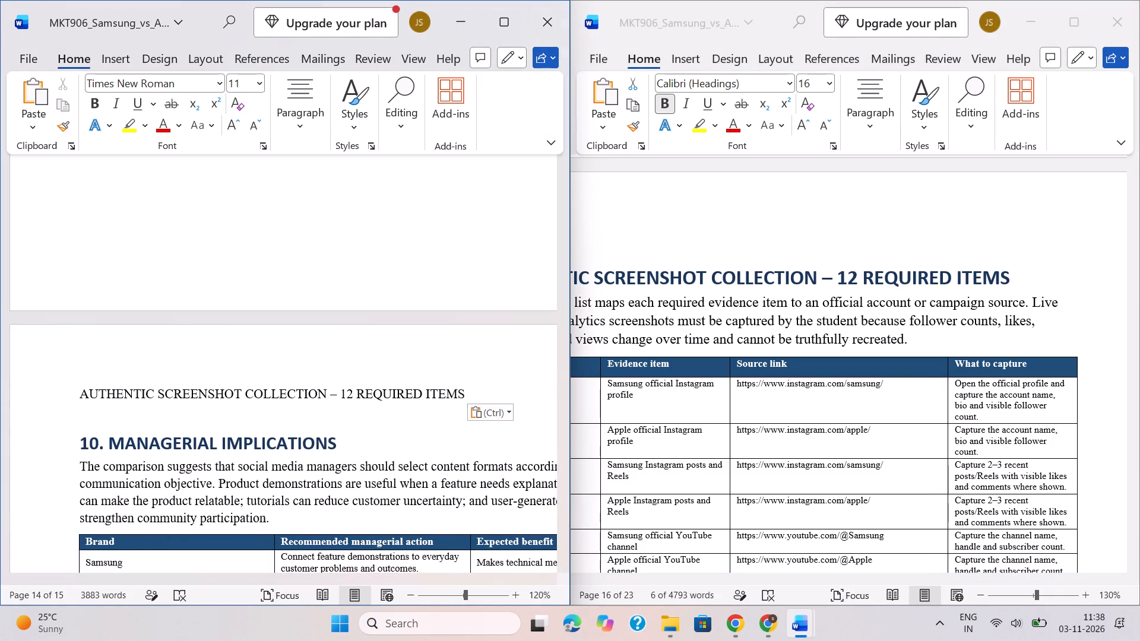
# Format the pasted Authentic Screenshot Collection heading to match the source document's heading: Calibri (Headings), size 16, bold.
pyautogui.click(92, 108)
pyautogui.click(92, 108)
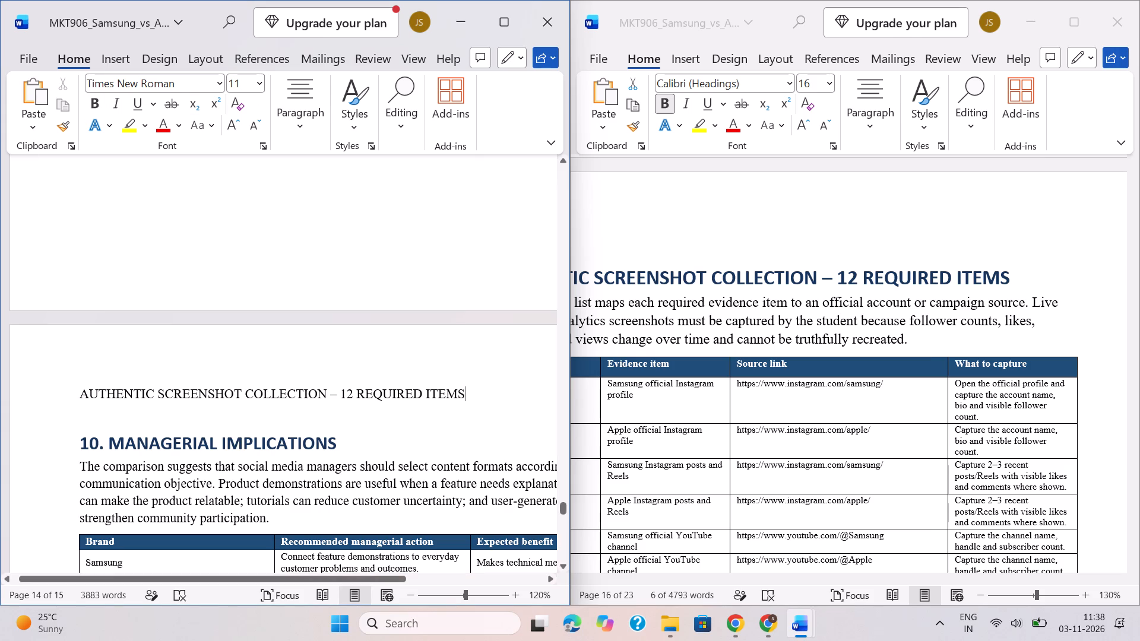
pyautogui.moveTo(625, 266); pyautogui.dragTo(671, 265)
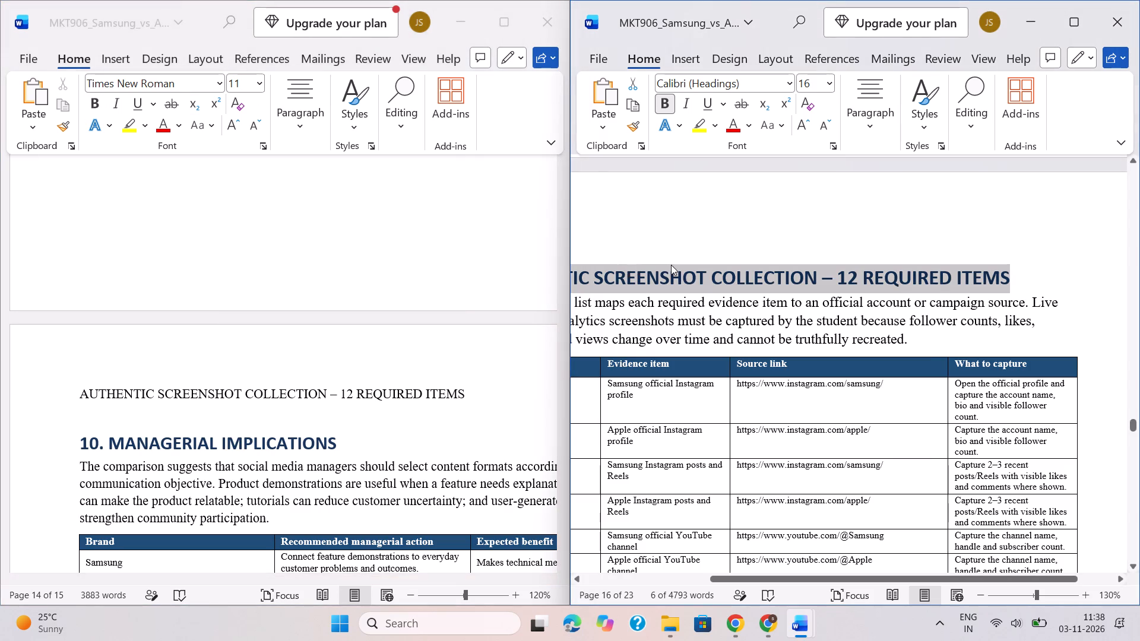
pyautogui.click(211, 76)
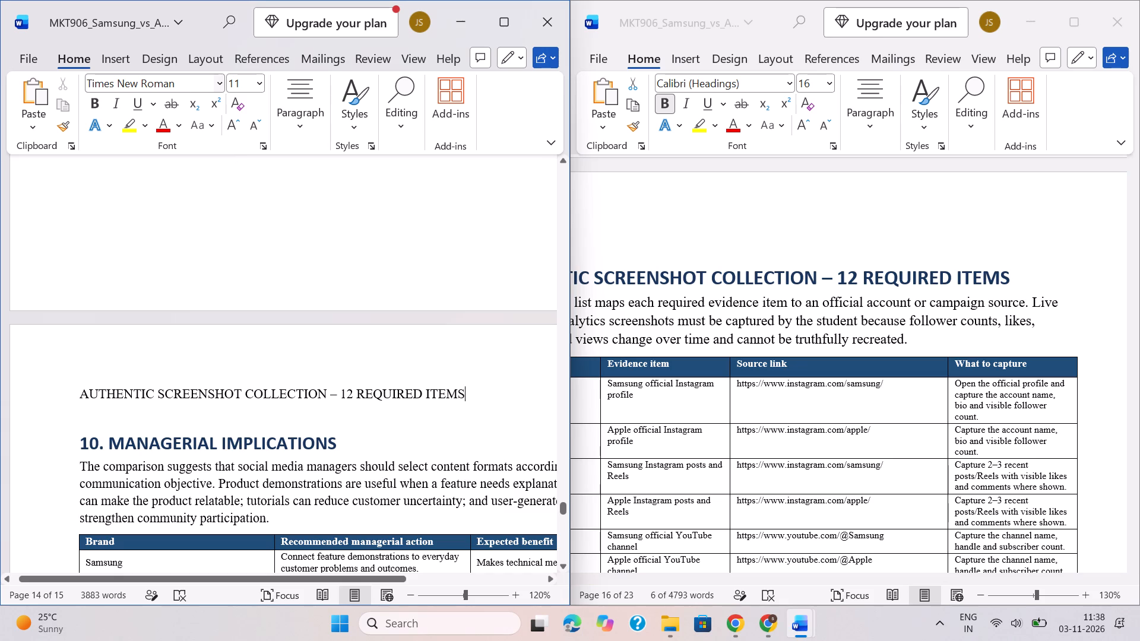
pyautogui.moveTo(462, 401); pyautogui.dragTo(275, 375)
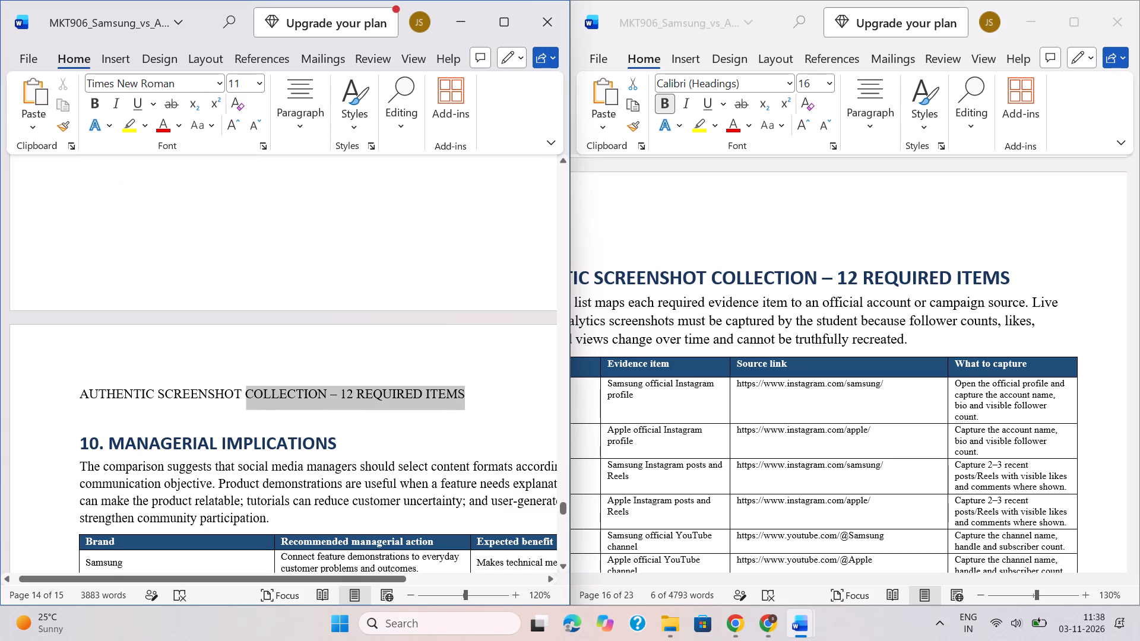
pyautogui.moveTo(275, 375); pyautogui.dragTo(118, 376)
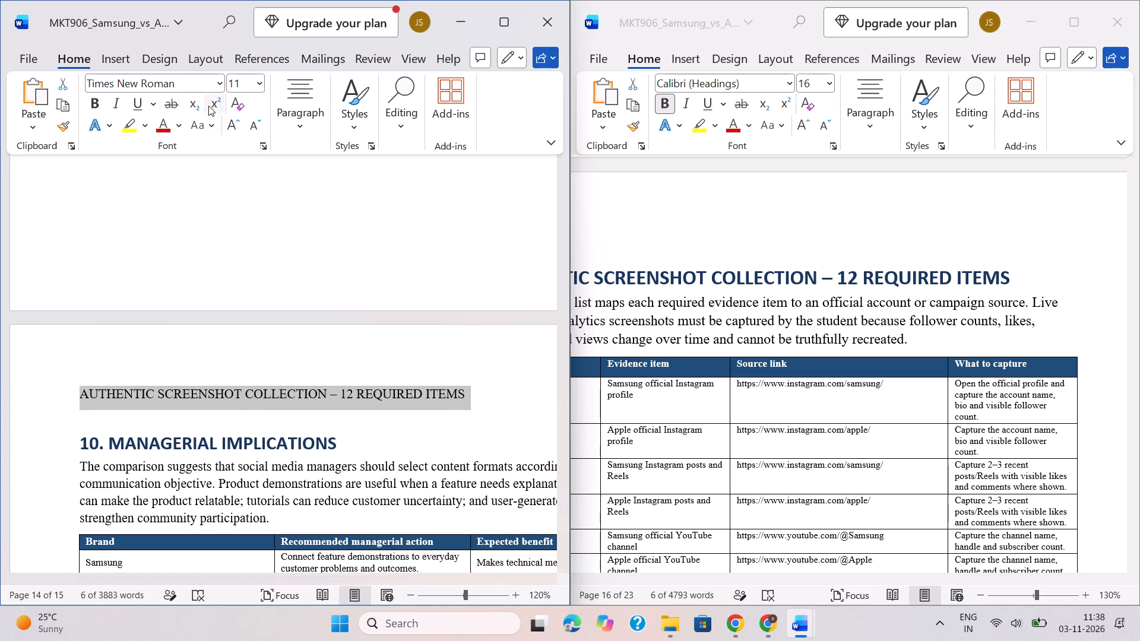
pyautogui.click(216, 84)
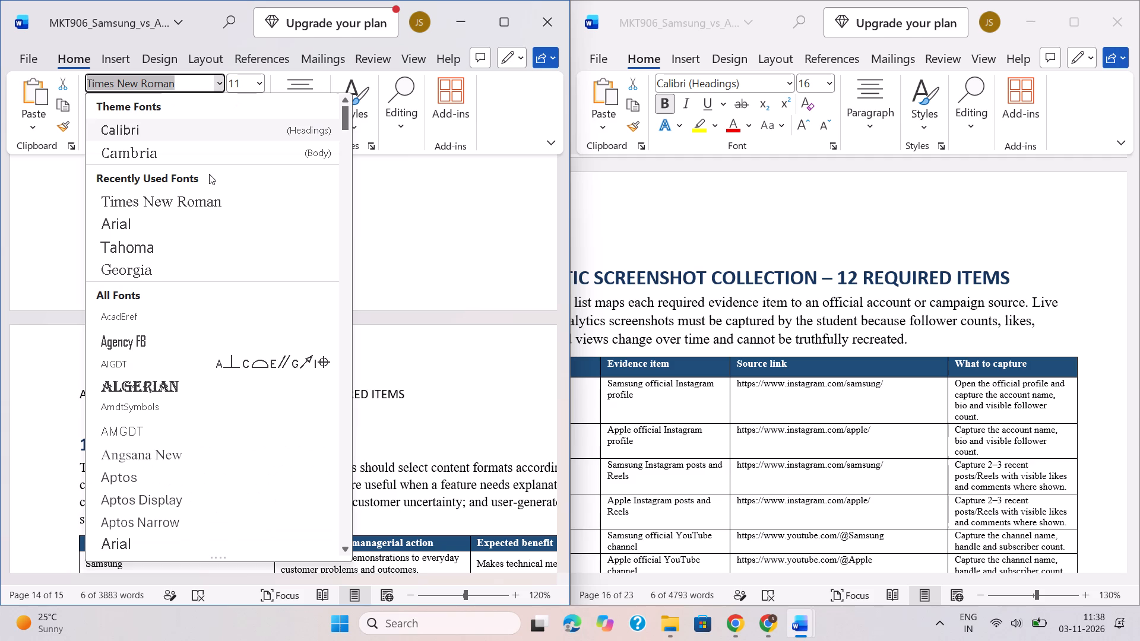
pyautogui.click(175, 137)
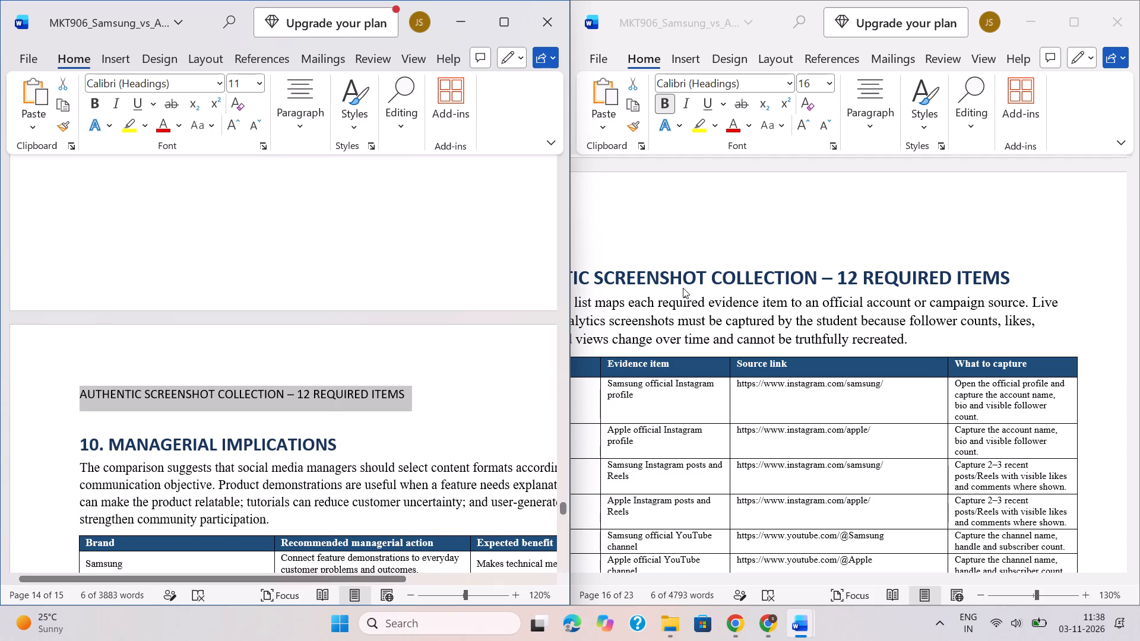
pyautogui.moveTo(686, 288); pyautogui.dragTo(726, 283)
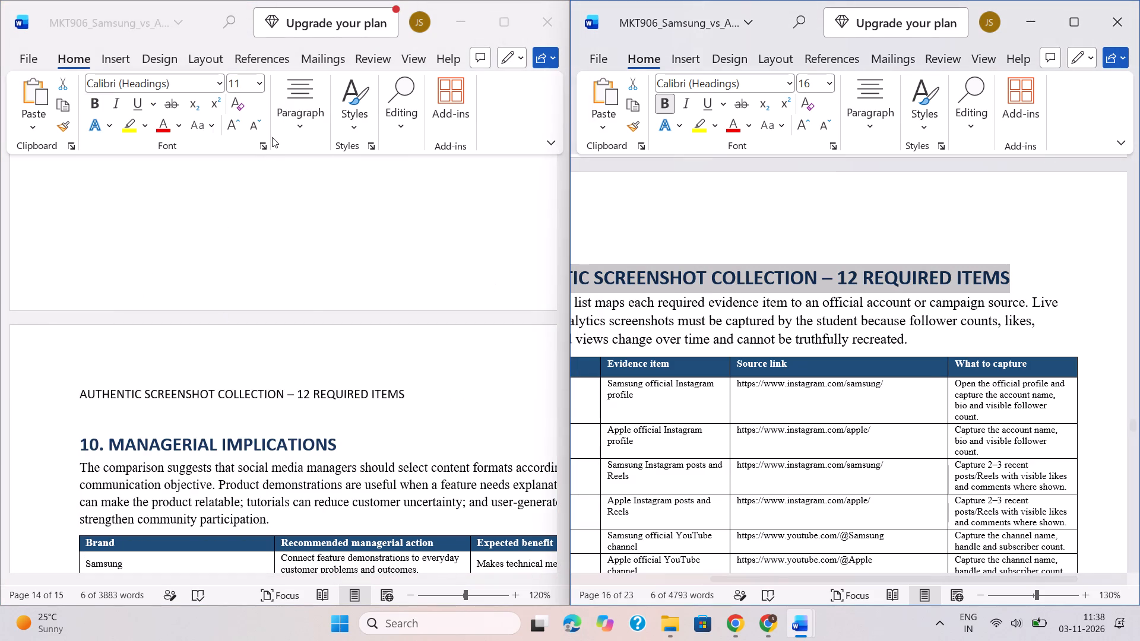
pyautogui.moveTo(407, 388); pyautogui.dragTo(365, 386)
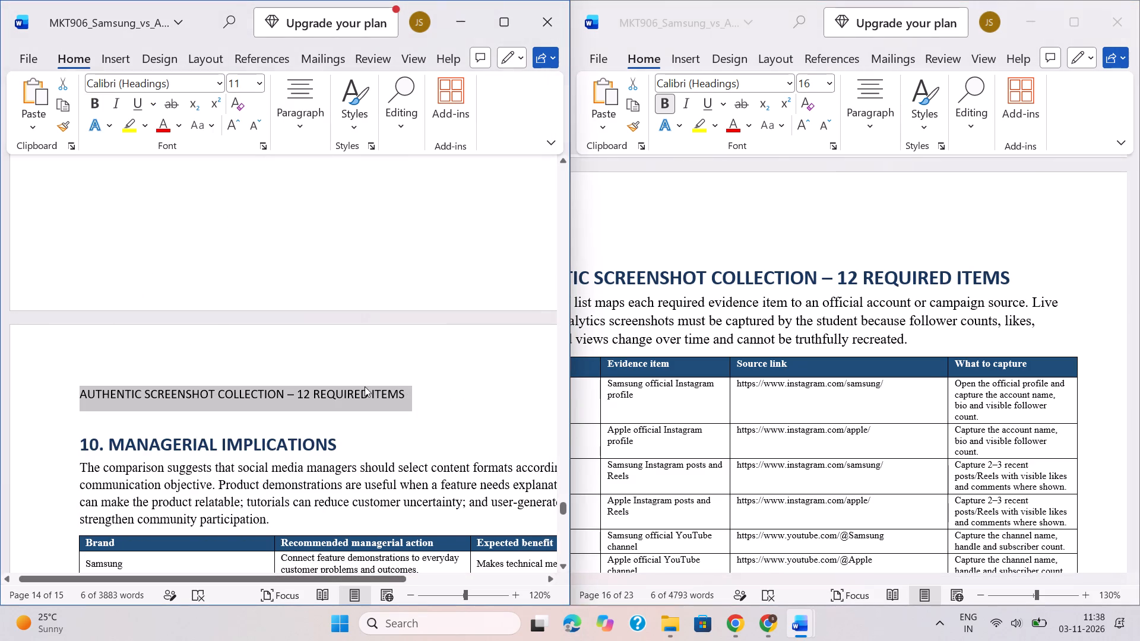
pyautogui.moveTo(365, 386); pyautogui.dragTo(197, 384)
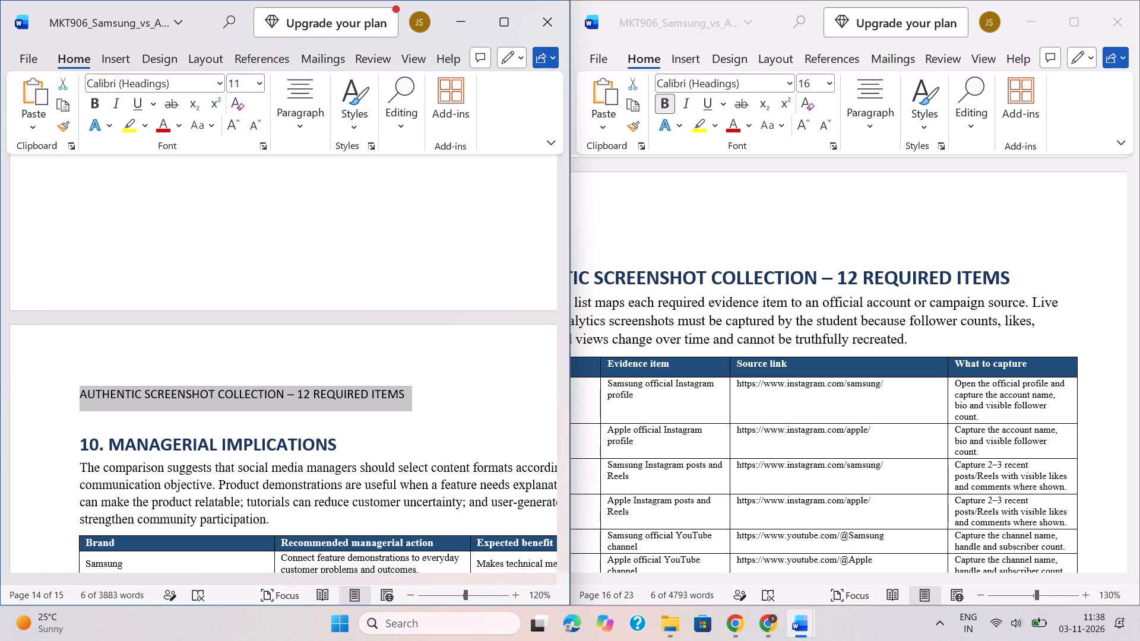
pyautogui.click(258, 81)
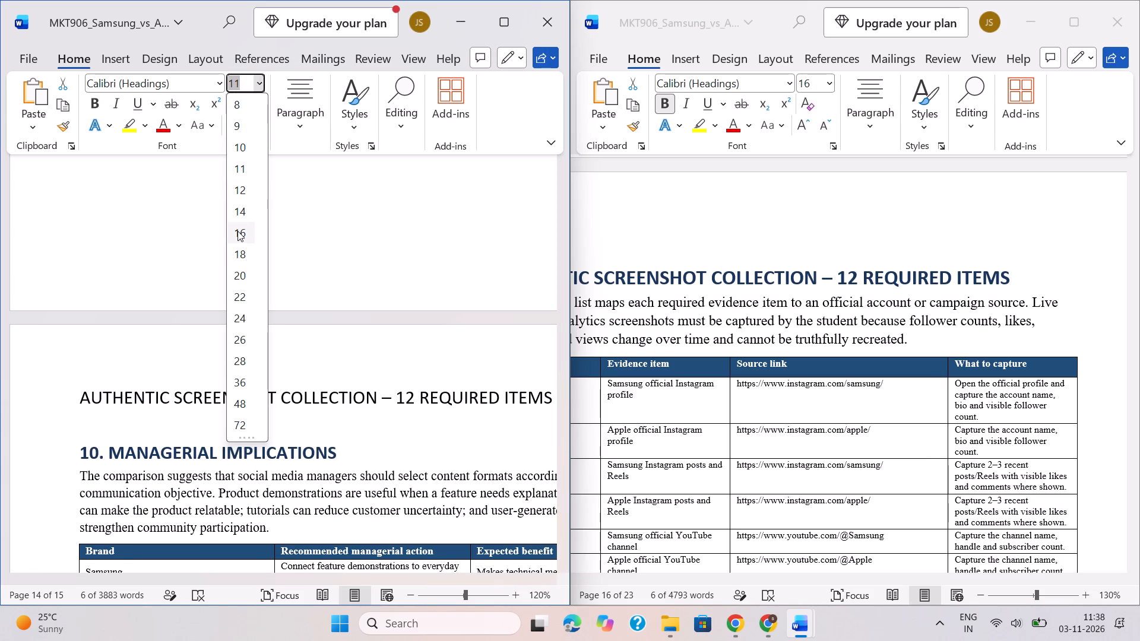
pyautogui.click(237, 231)
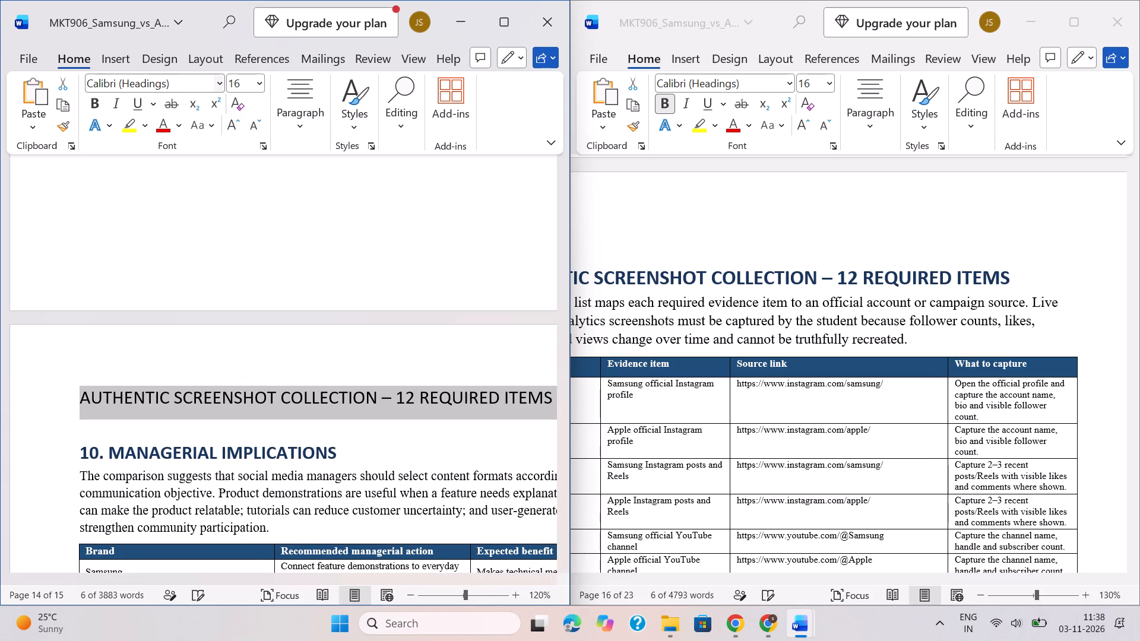
pyautogui.click(91, 107)
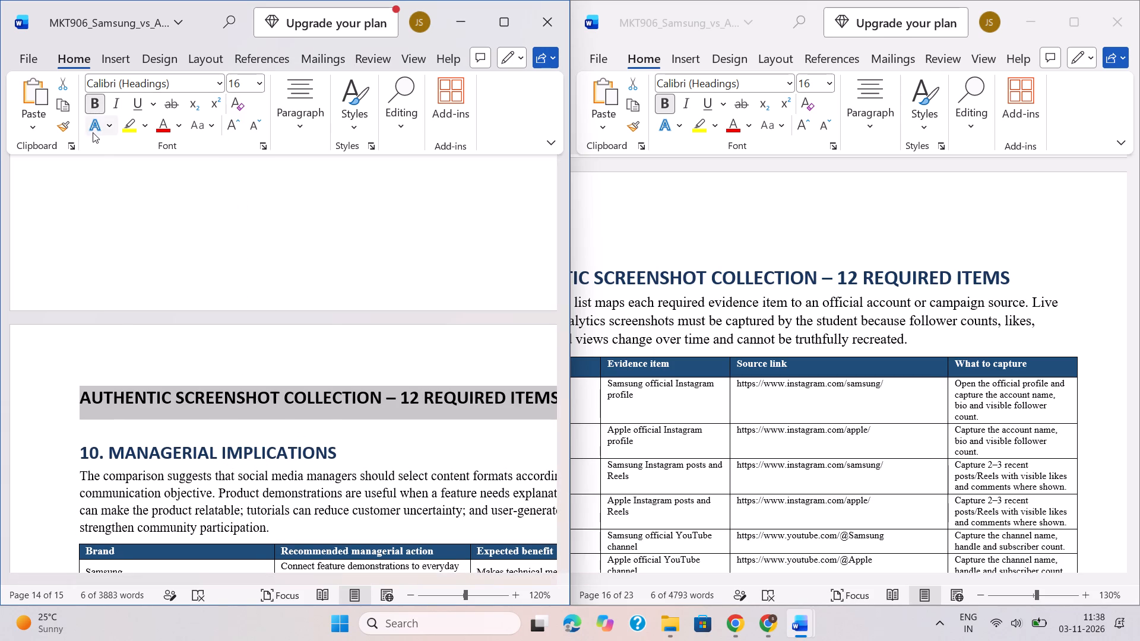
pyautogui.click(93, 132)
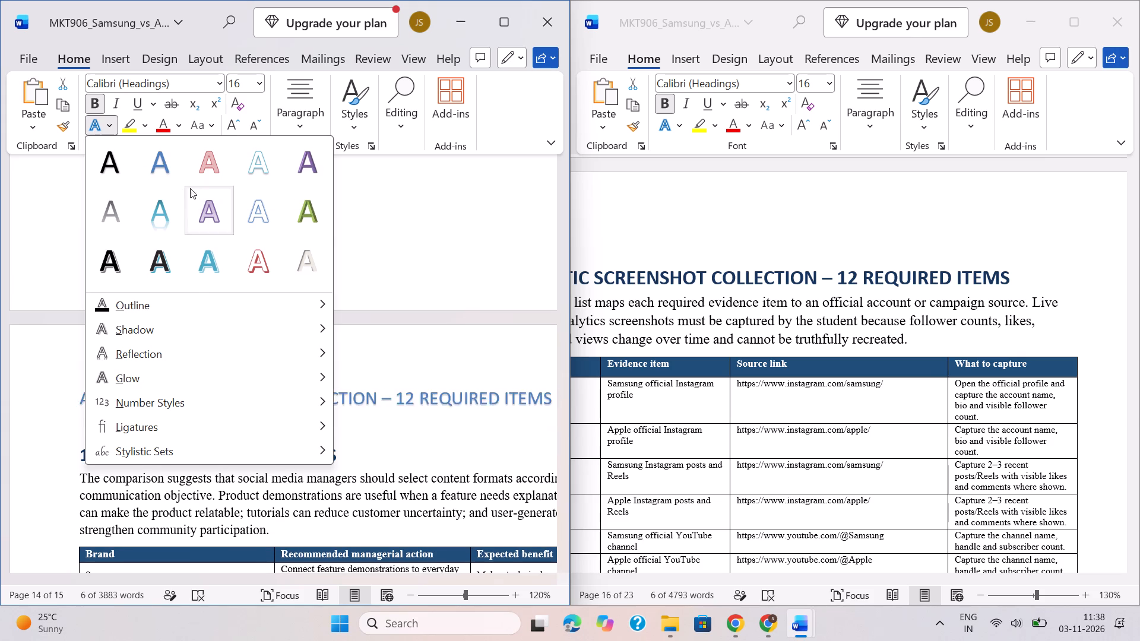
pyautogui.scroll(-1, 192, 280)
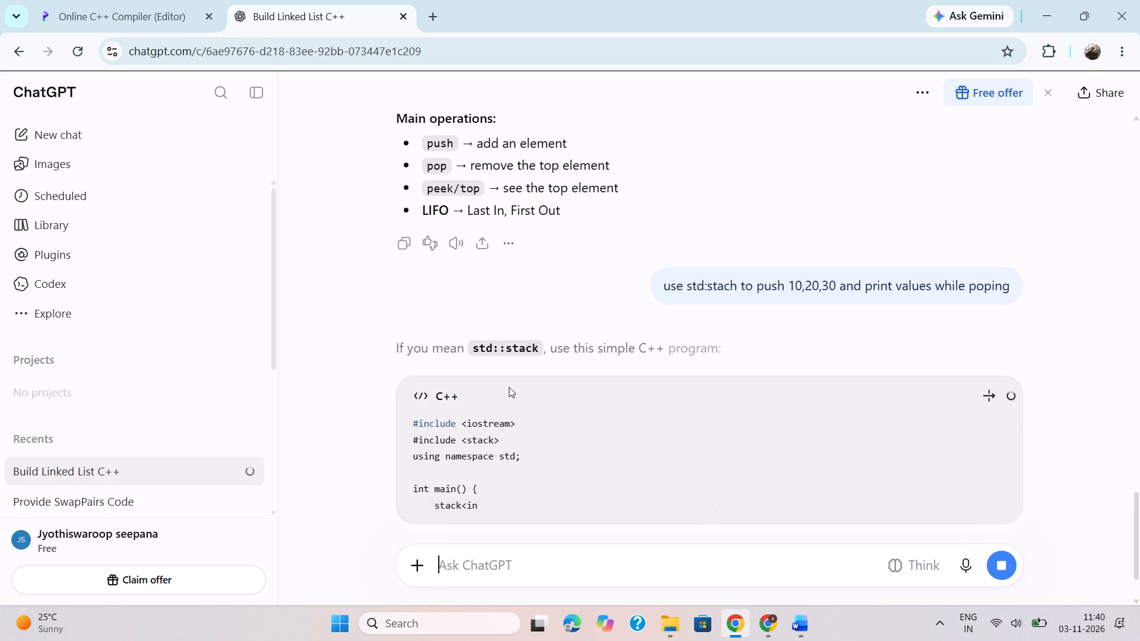
# Copy the complete C++ std::stack program from ChatGPT's latest reply.
pyautogui.scroll(-1, 553, 382)
pyautogui.scroll(-3, 938, 291)
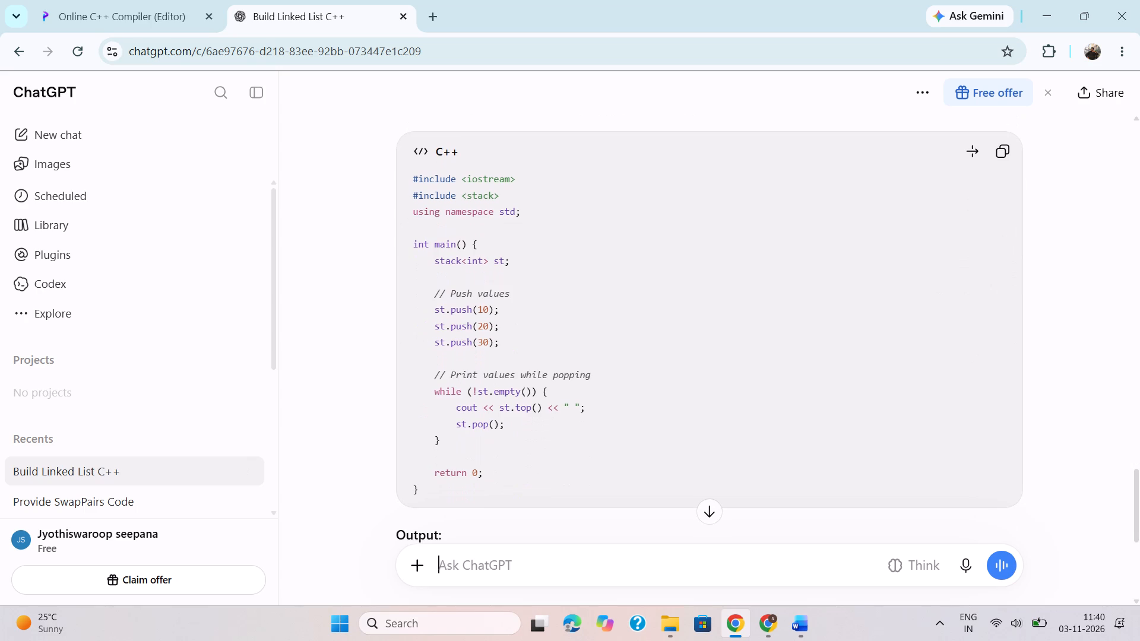
pyautogui.click(1004, 160)
# Switch to the Online C++ Compiler page and paste the copied stack program below the linked-list program's closing brace in main.cpp.
pyautogui.click(128, 0)
pyautogui.scroll(-1, 364, 399)
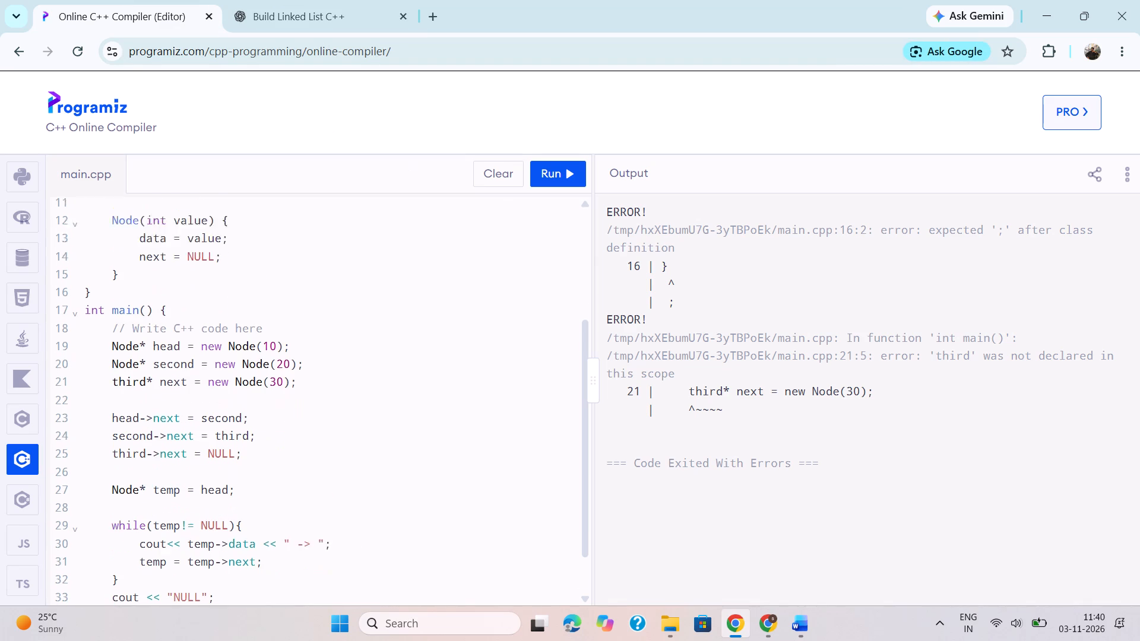
pyautogui.scroll(-2, 364, 399)
pyautogui.click(123, 576)
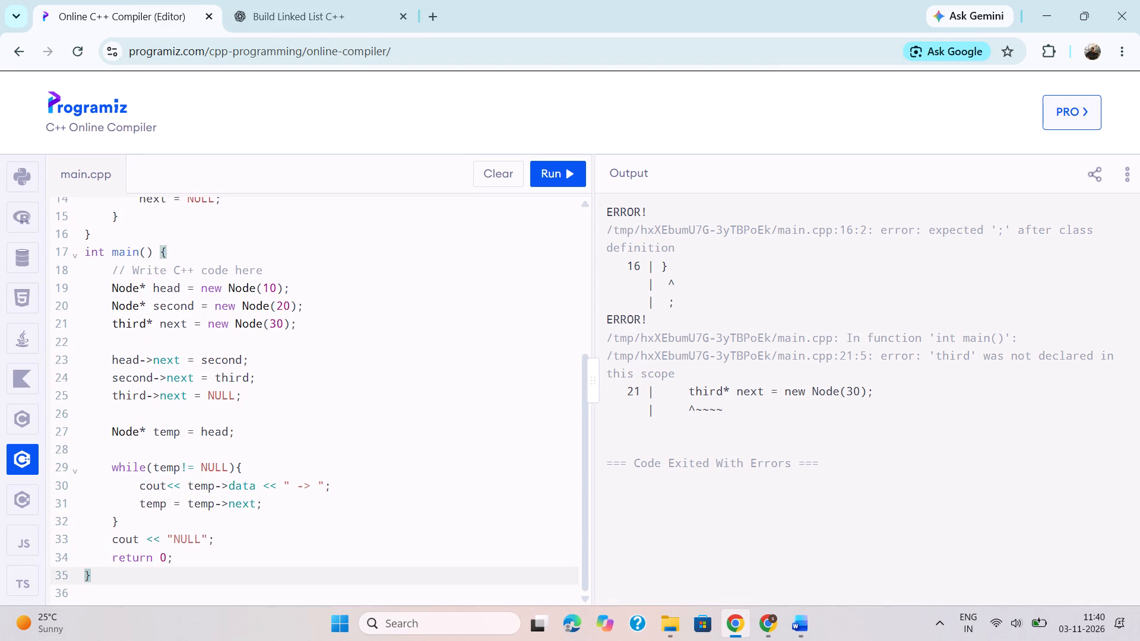
pyautogui.press('Down')
pyautogui.press('Return')
pyautogui.press('Return')
pyautogui.hotkey('ctrl', 'v')
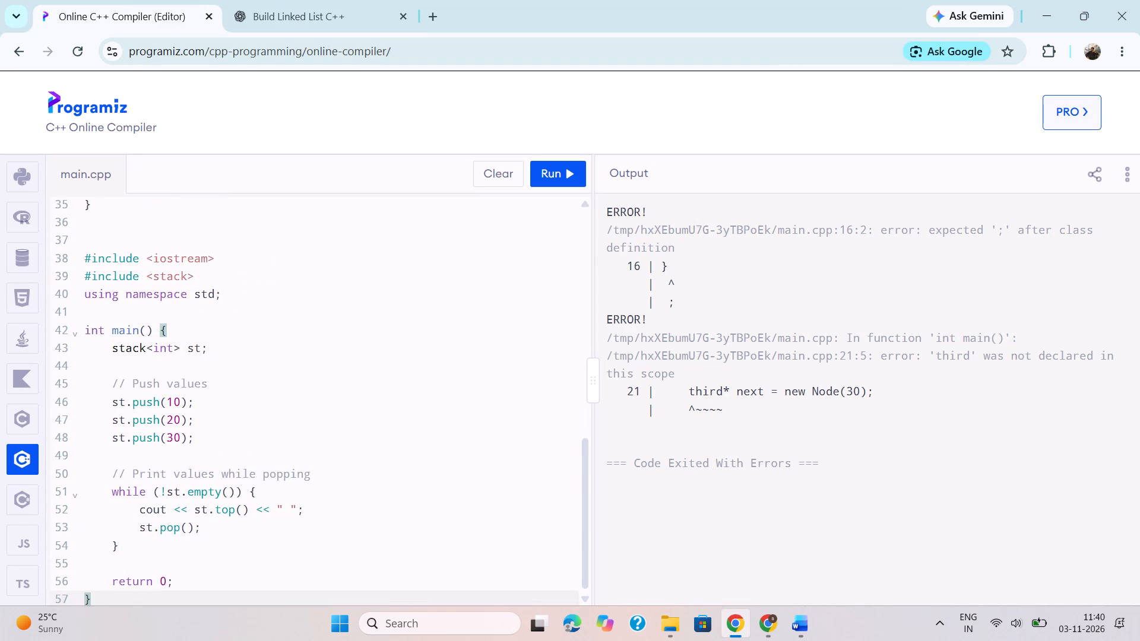
# Comment out the linked-list program in main.cpp, with "/*" above its #include line and "*/" after main's closing brace.
pyautogui.click(87, 231)
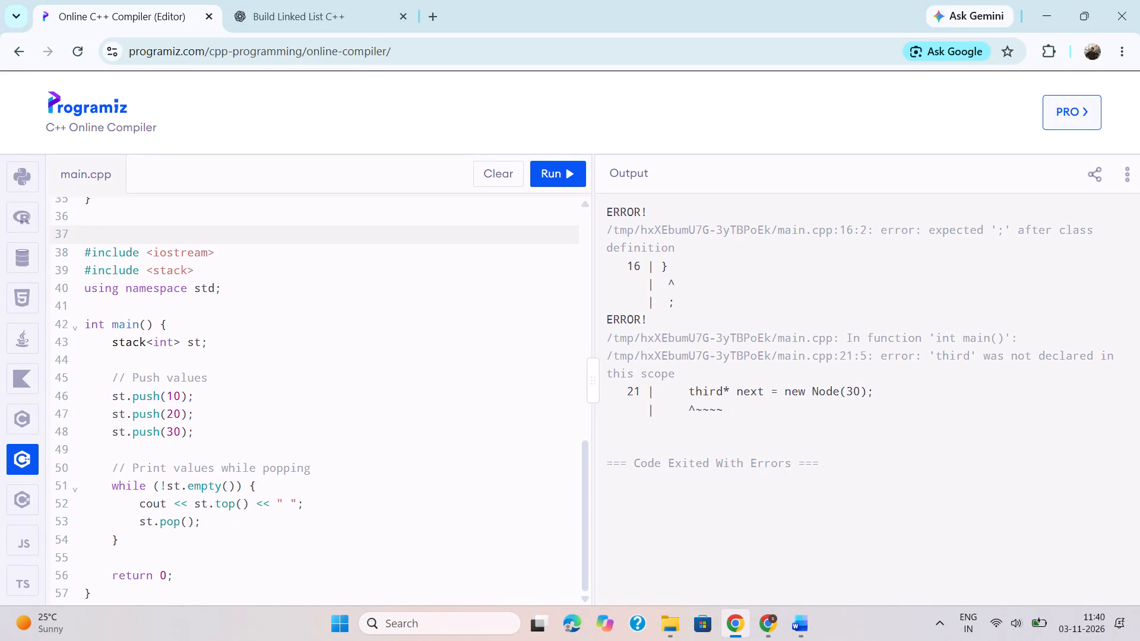
pyautogui.scroll(-2, 150, 288)
pyautogui.scroll(3, 303, 431)
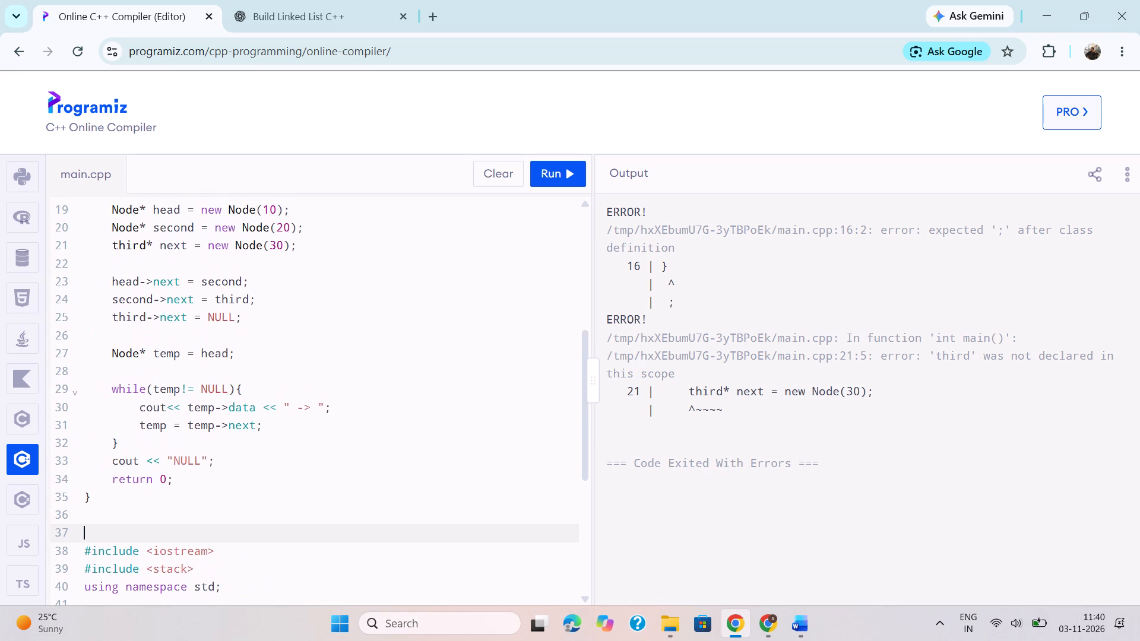
pyautogui.scroll(1, 264, 414)
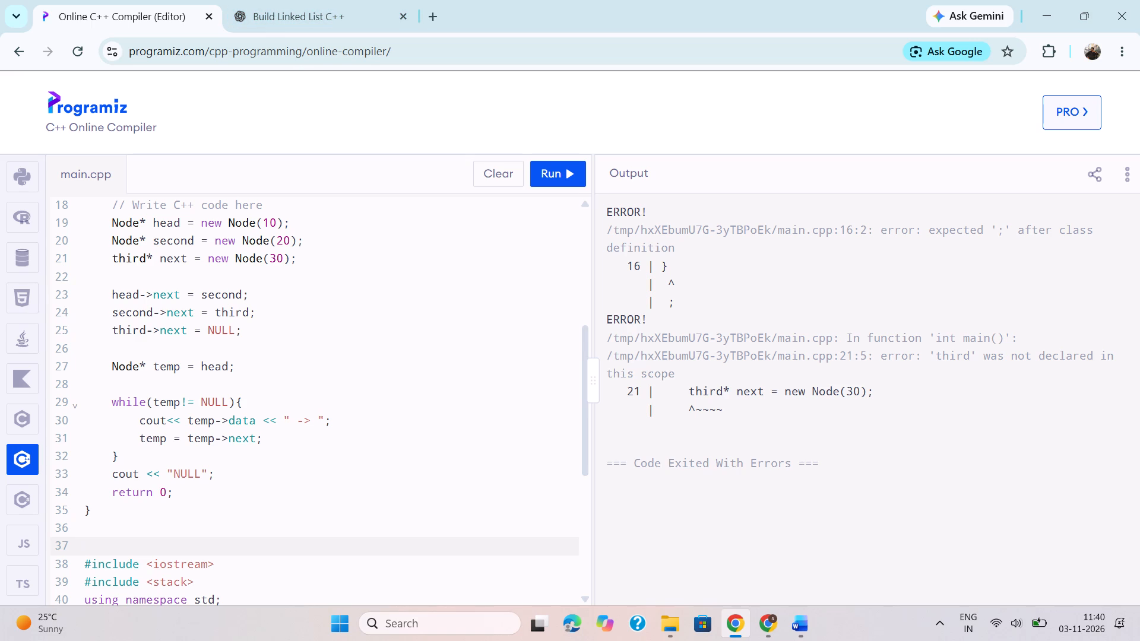
pyautogui.scroll(2, 104, 508)
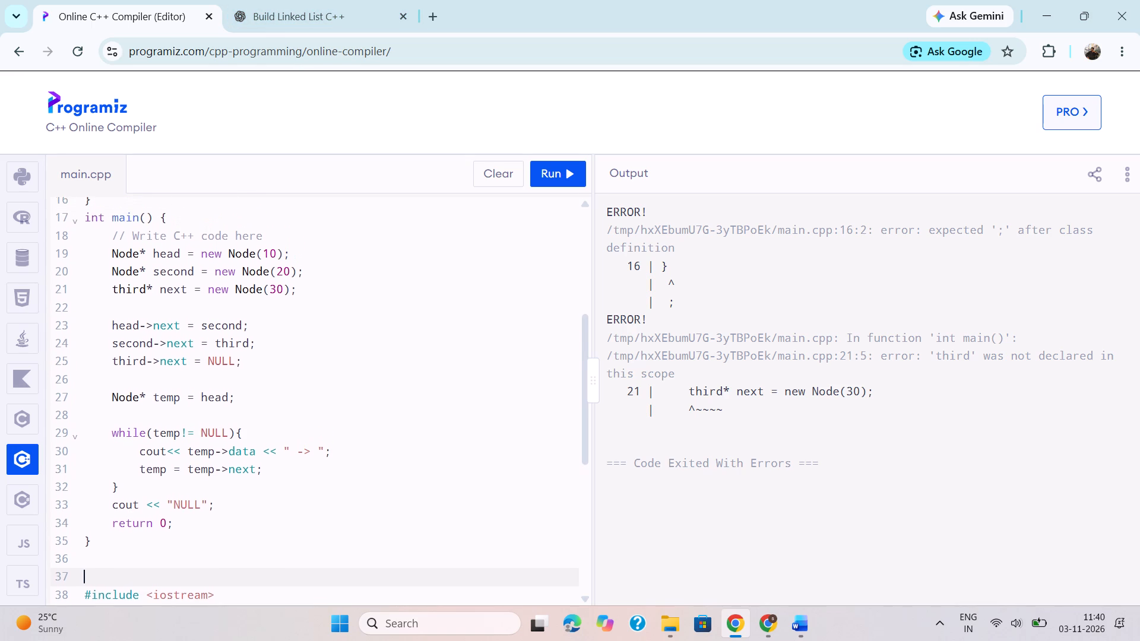
pyautogui.scroll(2, 104, 508)
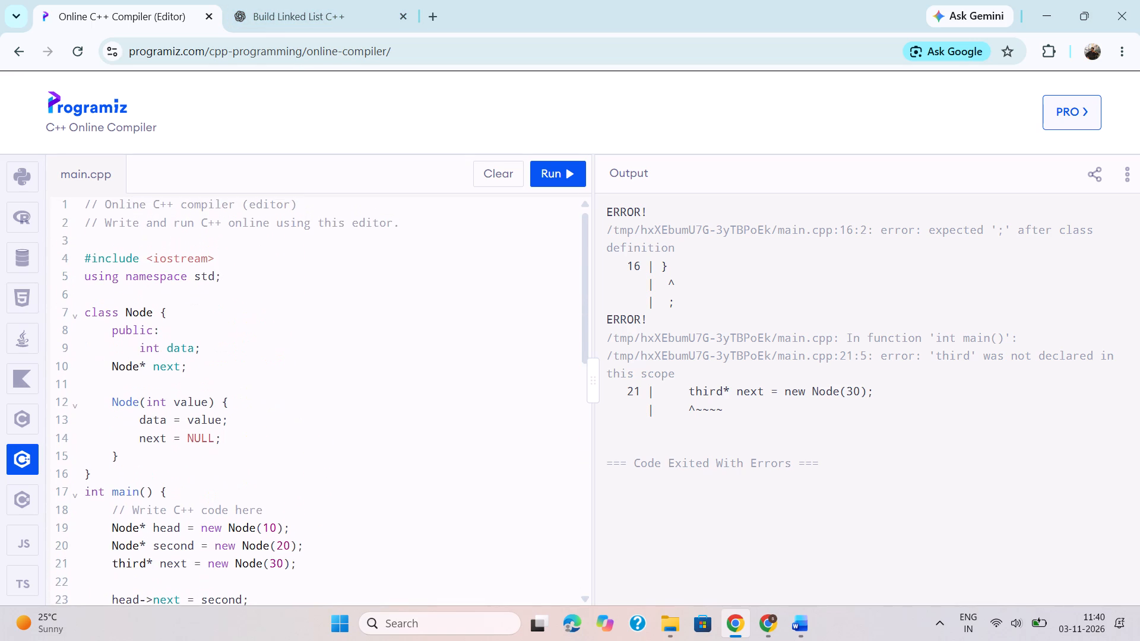
pyautogui.scroll(1, 104, 508)
pyautogui.scroll(-7, 104, 508)
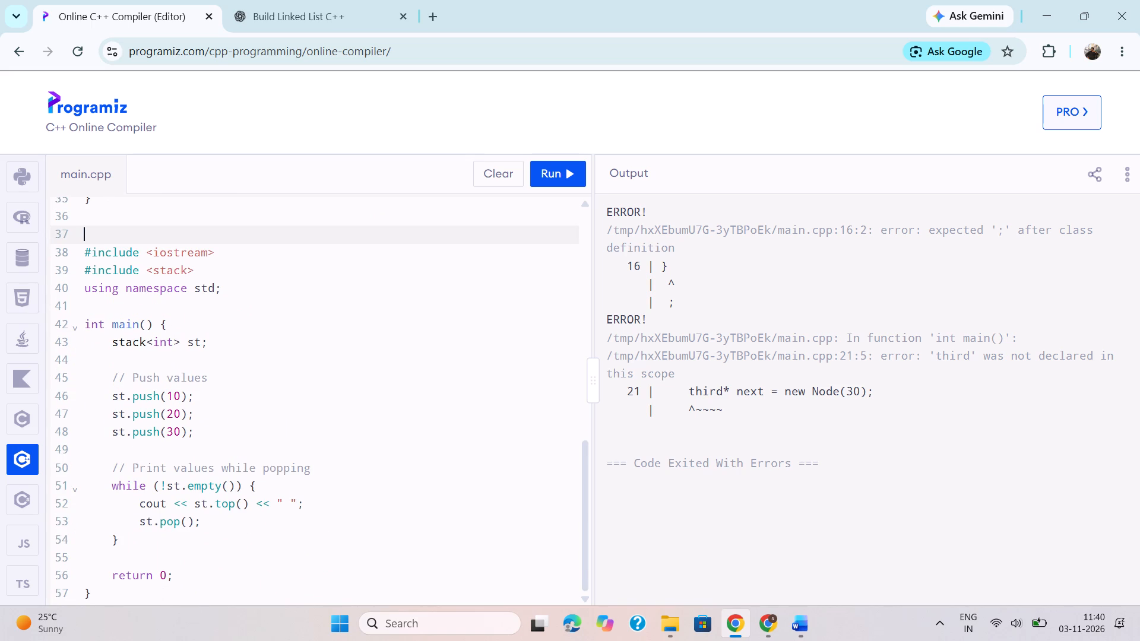
pyautogui.scroll(2, 103, 250)
pyautogui.click(97, 310)
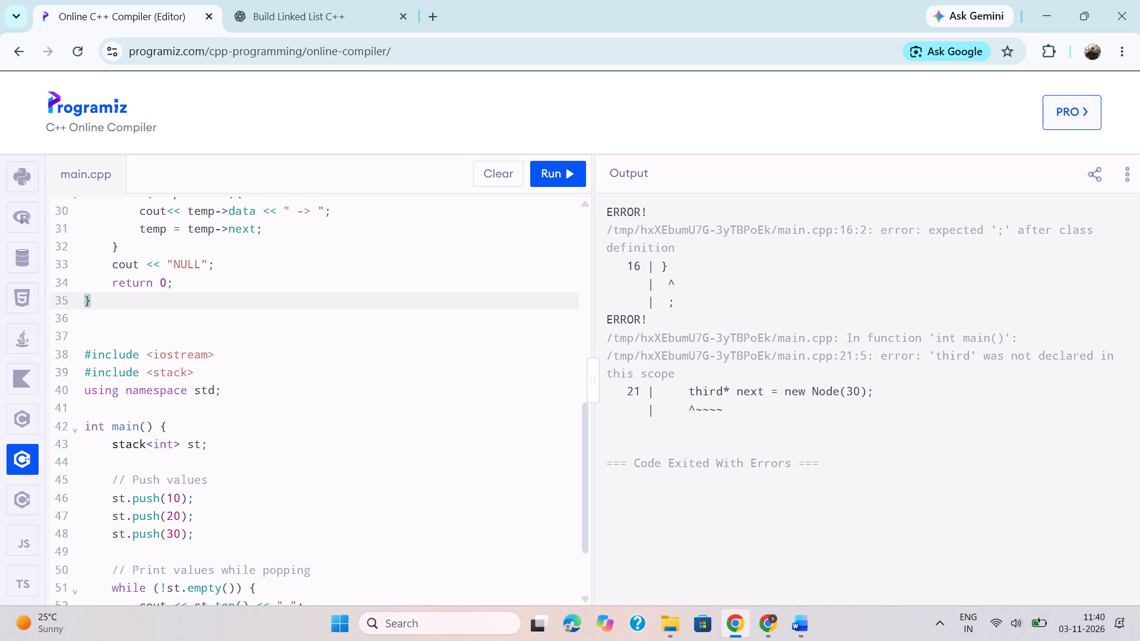
pyautogui.write('*/')
pyautogui.scroll(5, 97, 310)
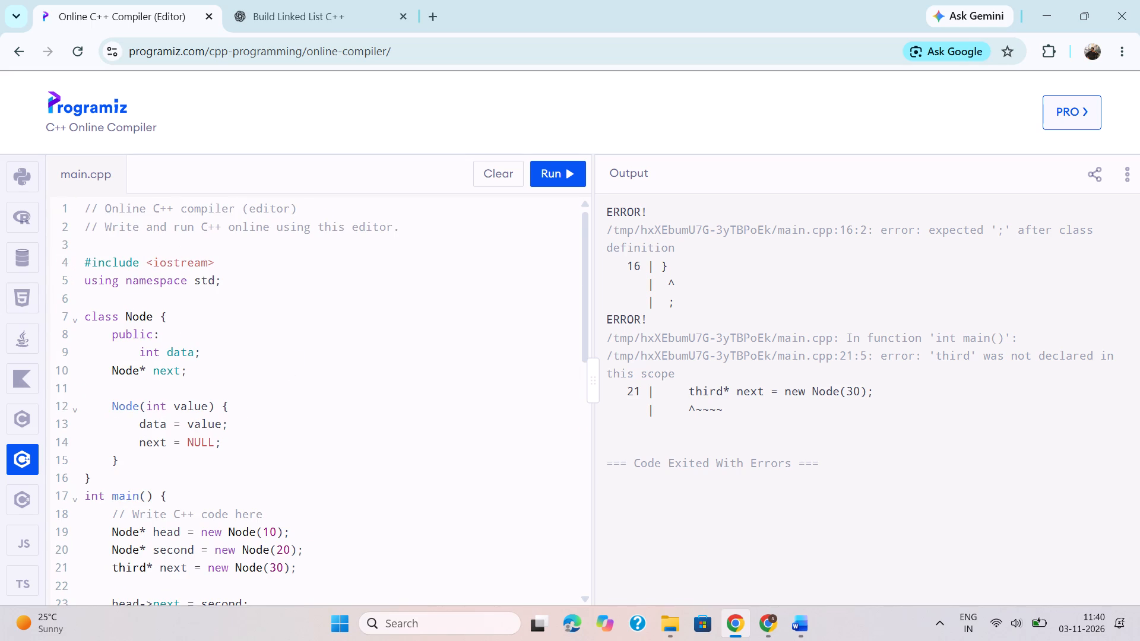
pyautogui.click(84, 251)
pyautogui.press('/')
pyautogui.hotkey('shift', '*')
# Run the std::stack program in the online compiler.
pyautogui.scroll(-4, 84, 251)
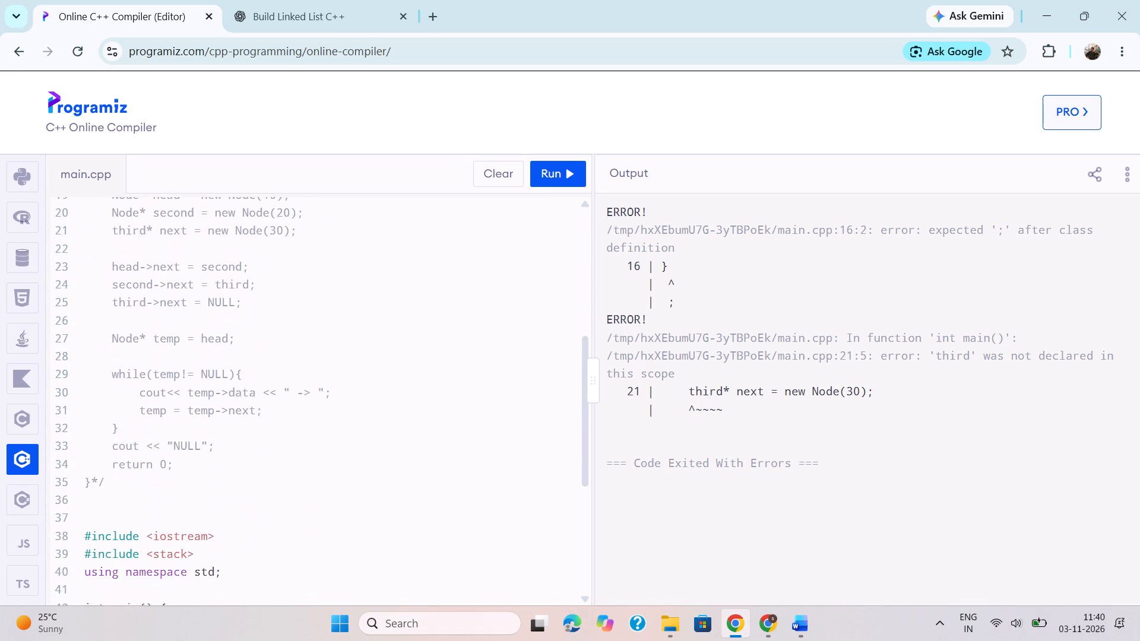
pyautogui.scroll(-2, 139, 245)
pyautogui.click(568, 174)
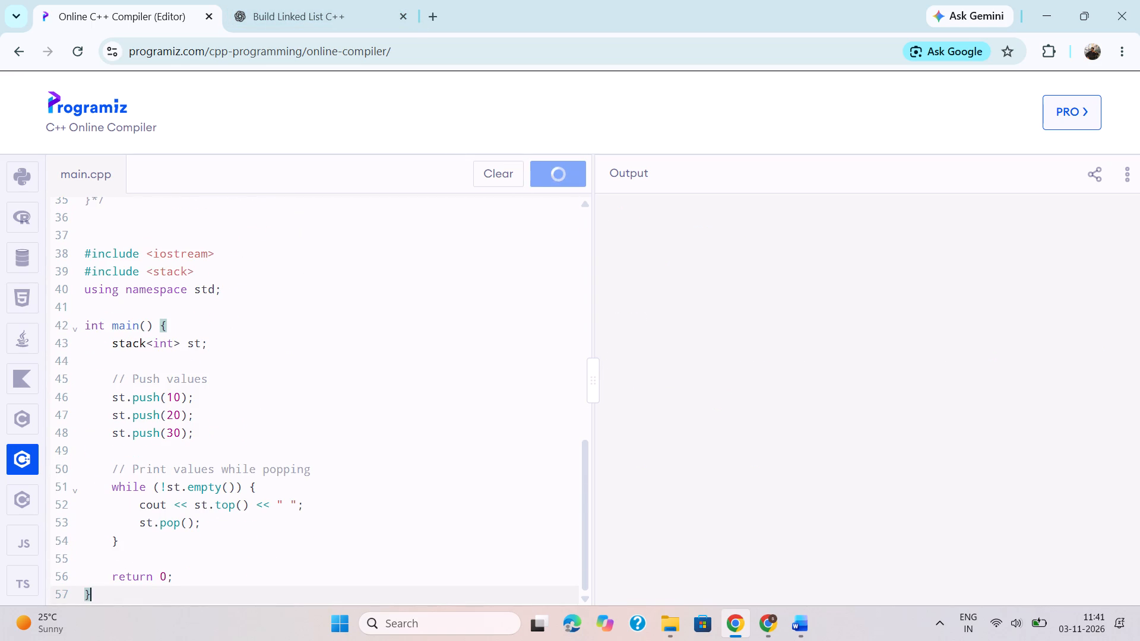
pyautogui.scroll(-1, 397, 453)
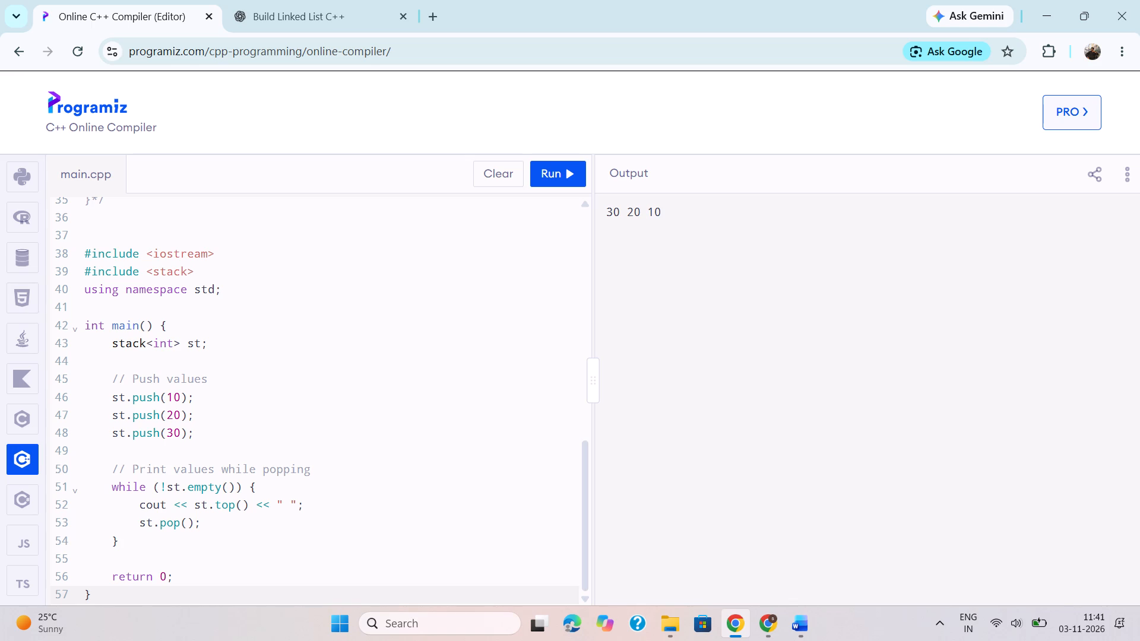
pyautogui.scroll(-1, 397, 453)
pyautogui.scroll(-1, 328, 385)
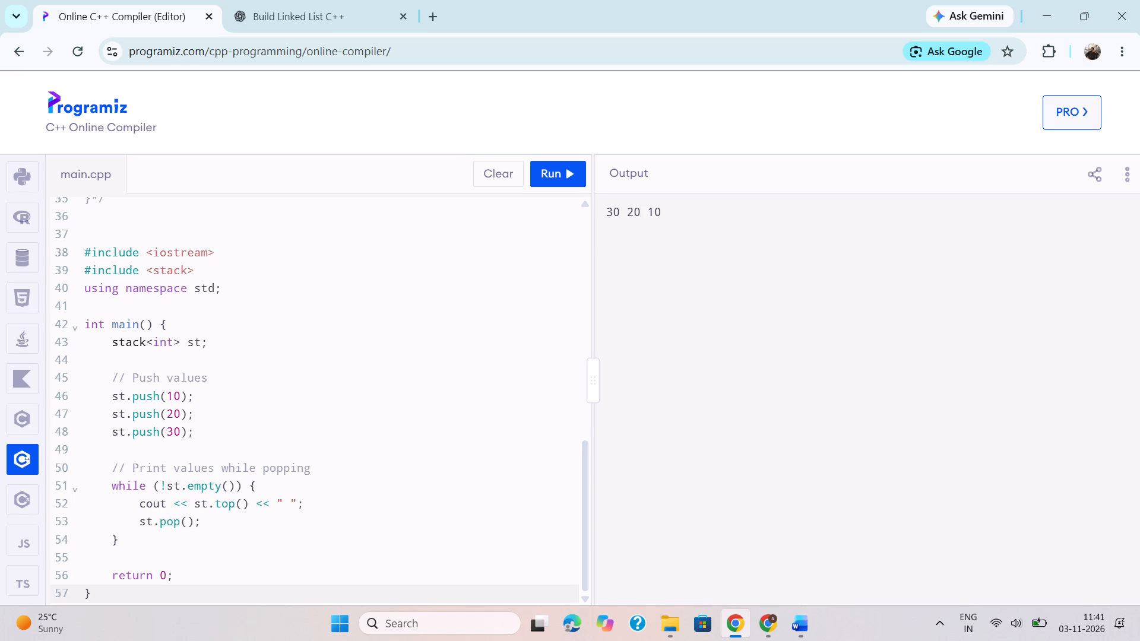
# Delete the comments "// Push values" and "// Print values while popping" from the stack program.
pyautogui.moveTo(210, 377); pyautogui.dragTo(88, 360)
pyautogui.press('BackSpace')
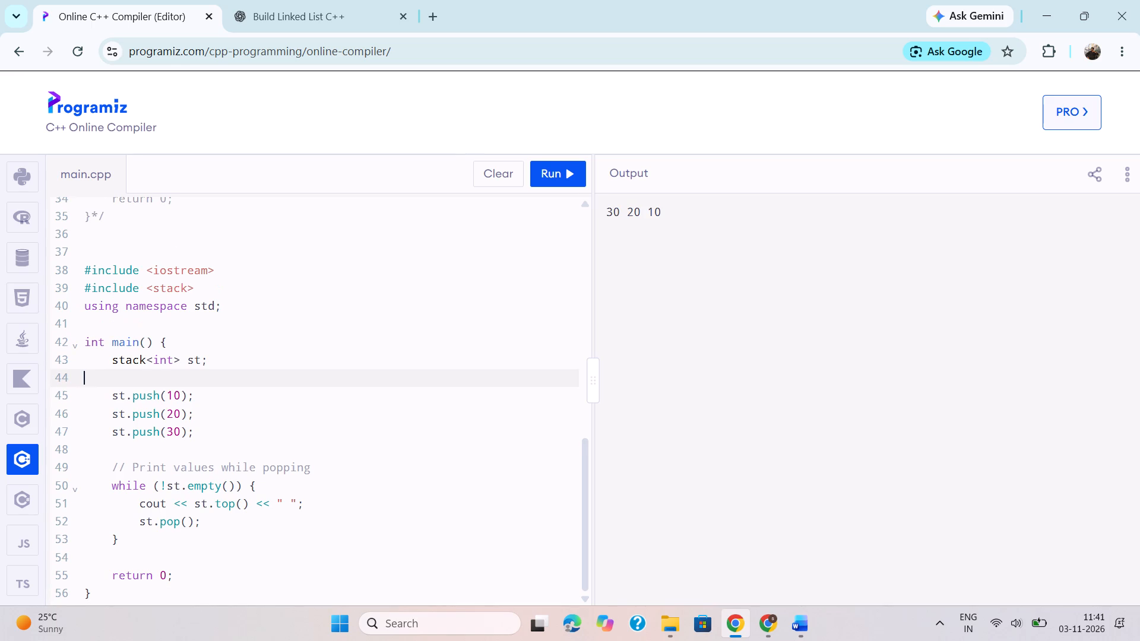
pyautogui.tripleClick(321, 471)
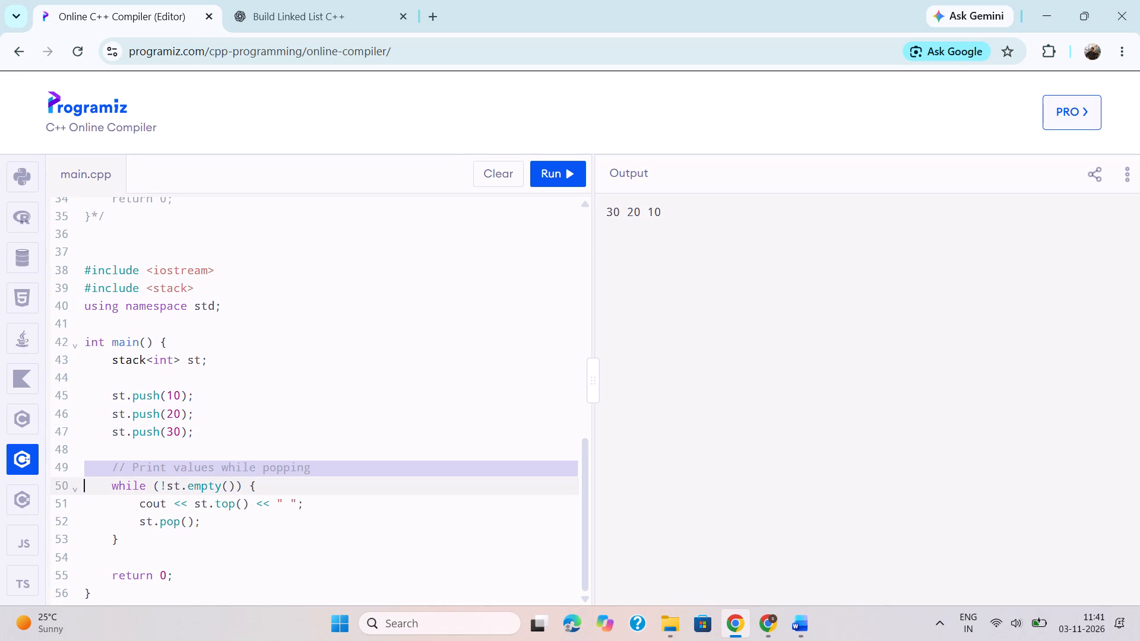
pyautogui.press('BackSpace')
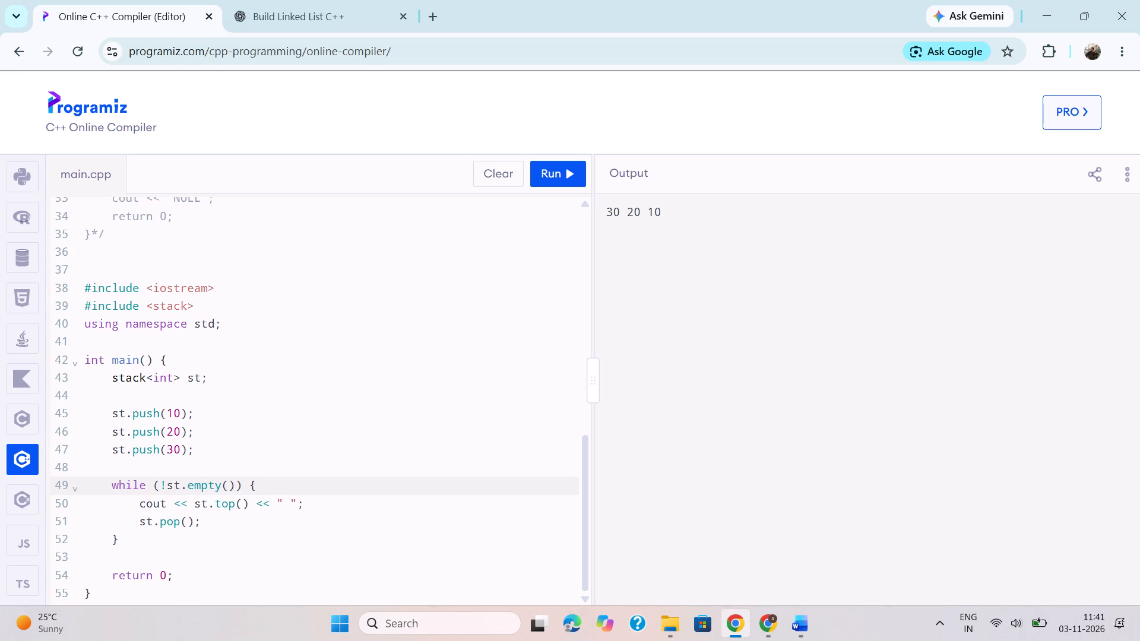
# Switch to Word and check which style the "10. MANAGERIAL IMPLICATIONS" heading uses.
pyautogui.click(740, 623)
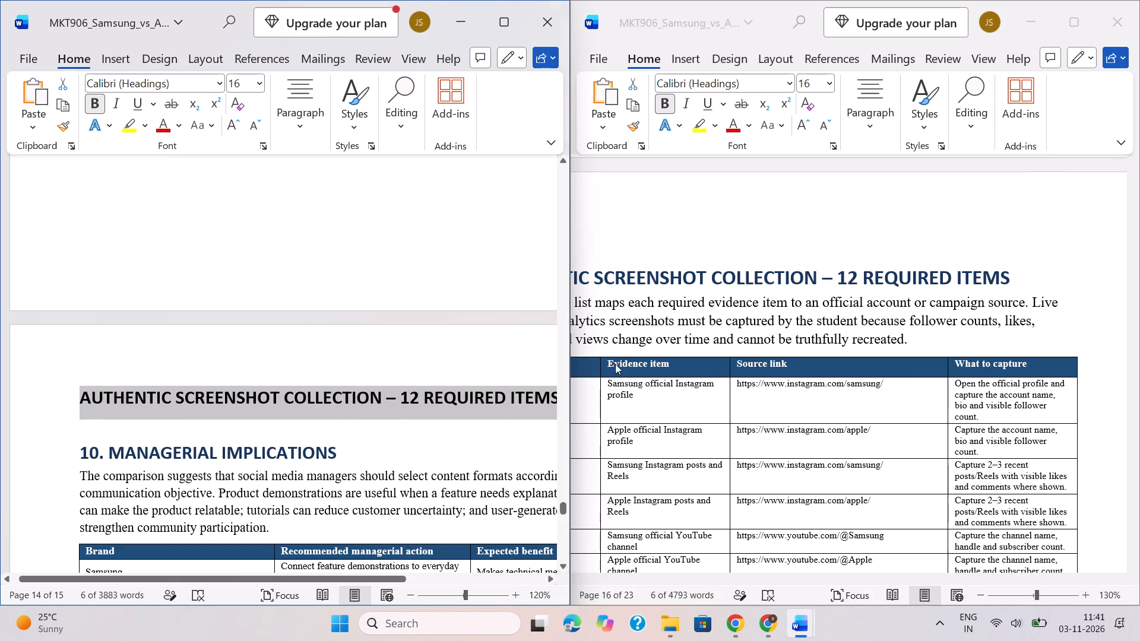
pyautogui.hscroll(1, 619, 350)
pyautogui.click(404, 433)
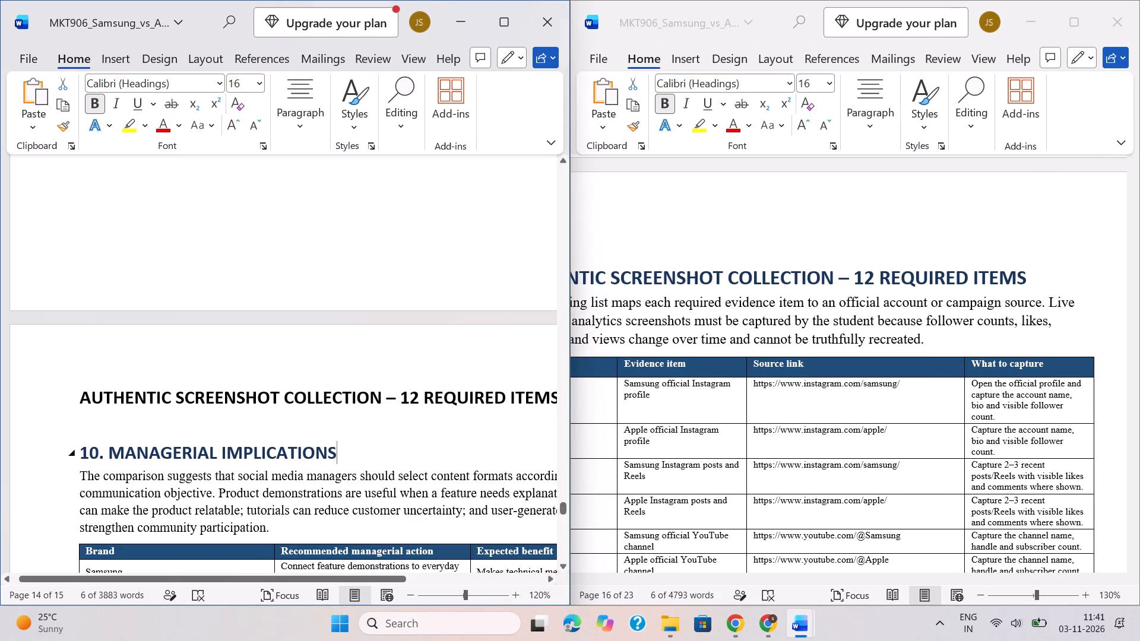
pyautogui.doubleClick(311, 453)
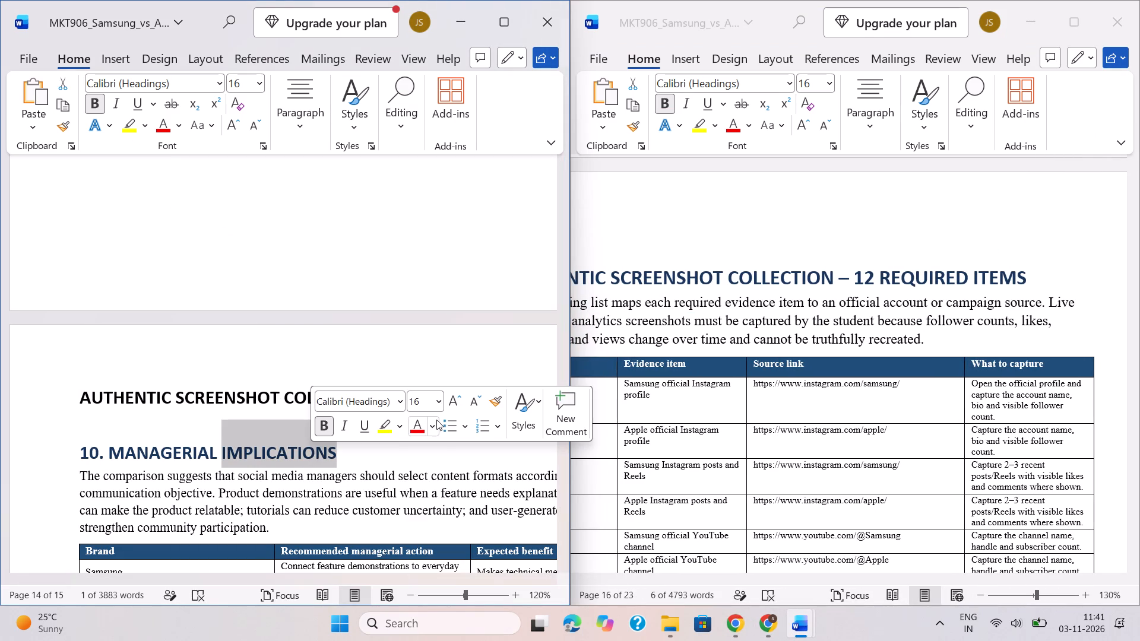
pyautogui.click(326, 423)
pyautogui.click(326, 423)
pyautogui.click(539, 402)
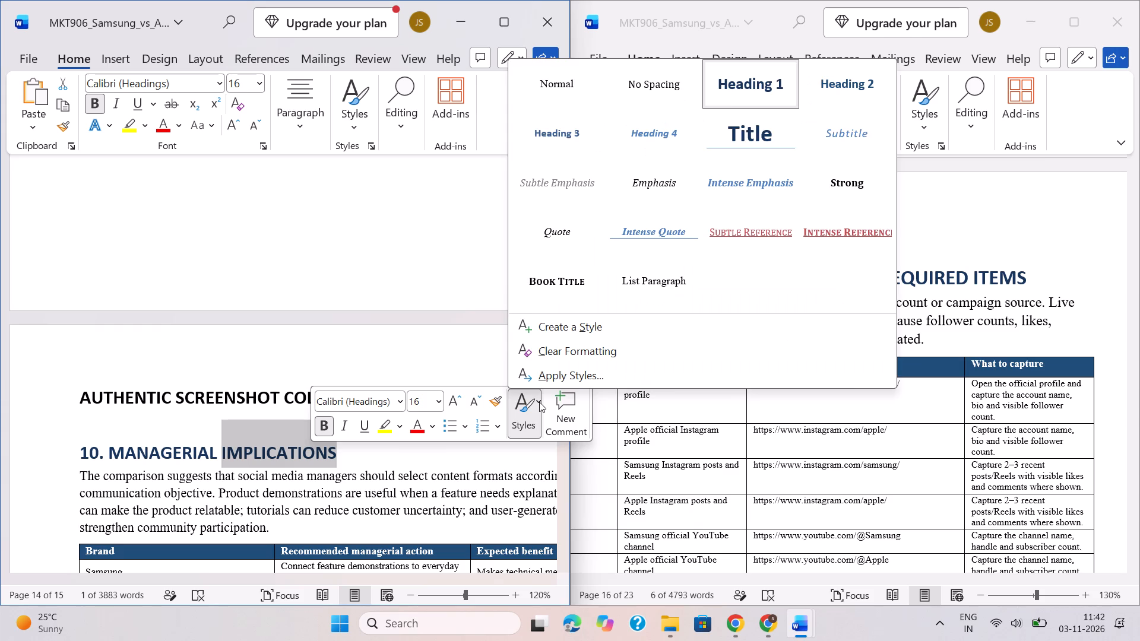
pyautogui.click(539, 402)
pyautogui.click(539, 402)
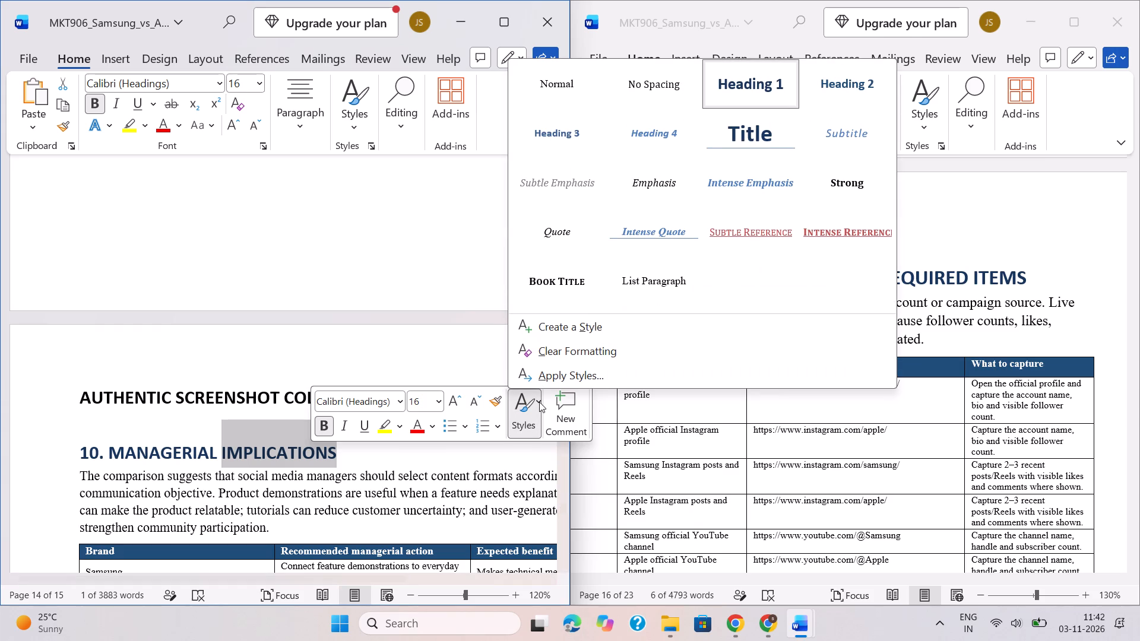
pyautogui.click(539, 402)
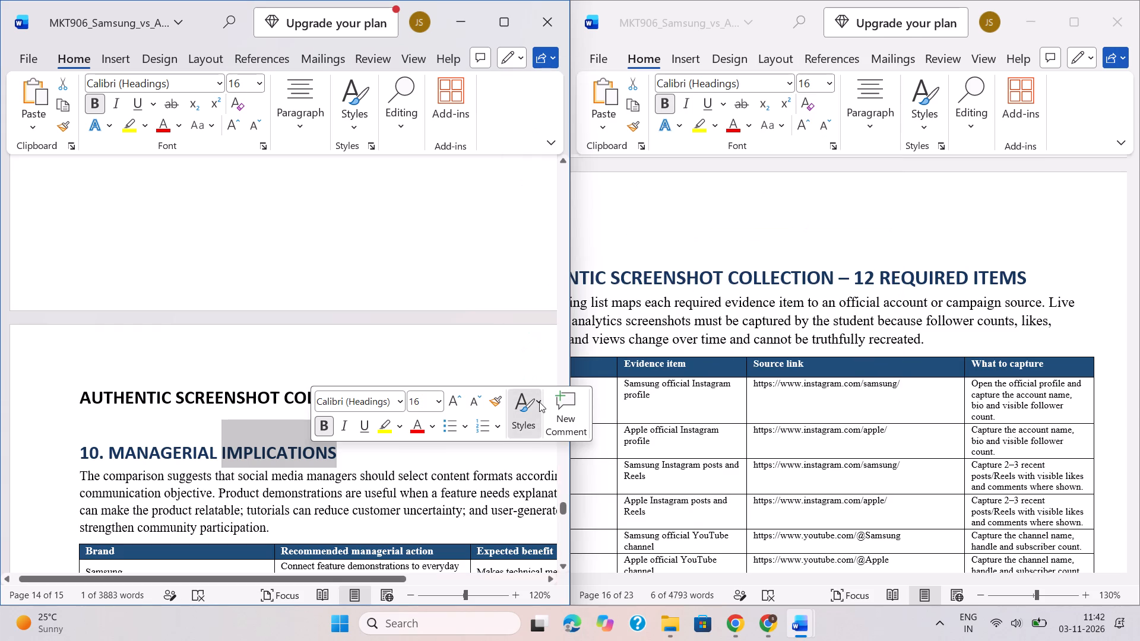
# Apply the Heading 1 style to the "SCREENSHOT C" portion of the pasted Authentic Screenshot Collection heading.
pyautogui.moveTo(246, 401); pyautogui.dragTo(287, 392)
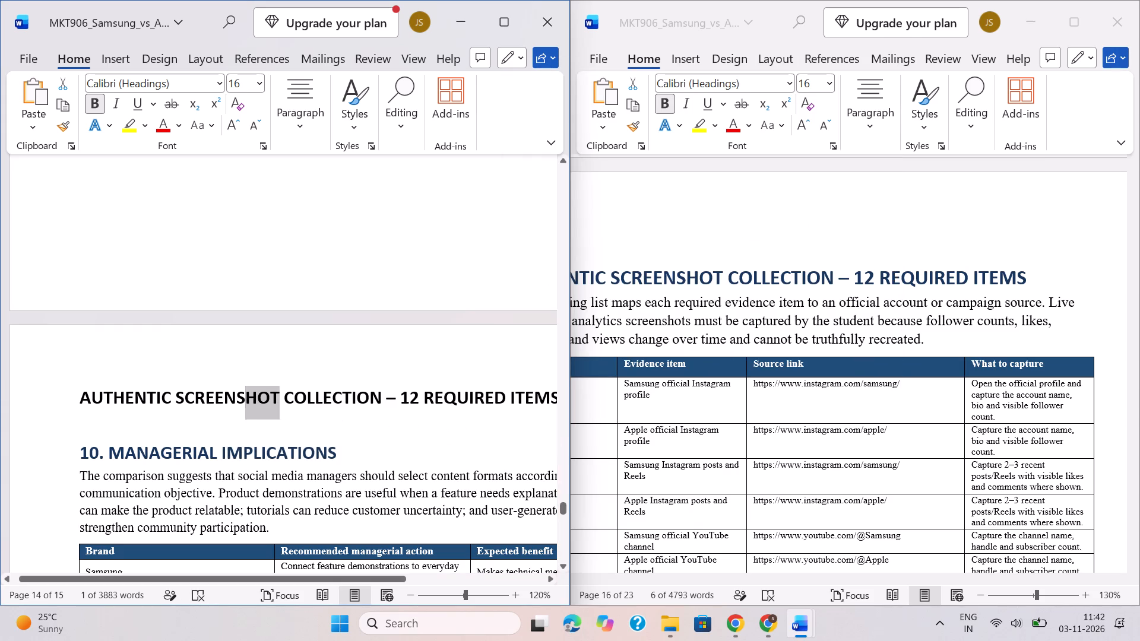
pyautogui.moveTo(287, 392); pyautogui.dragTo(299, 391)
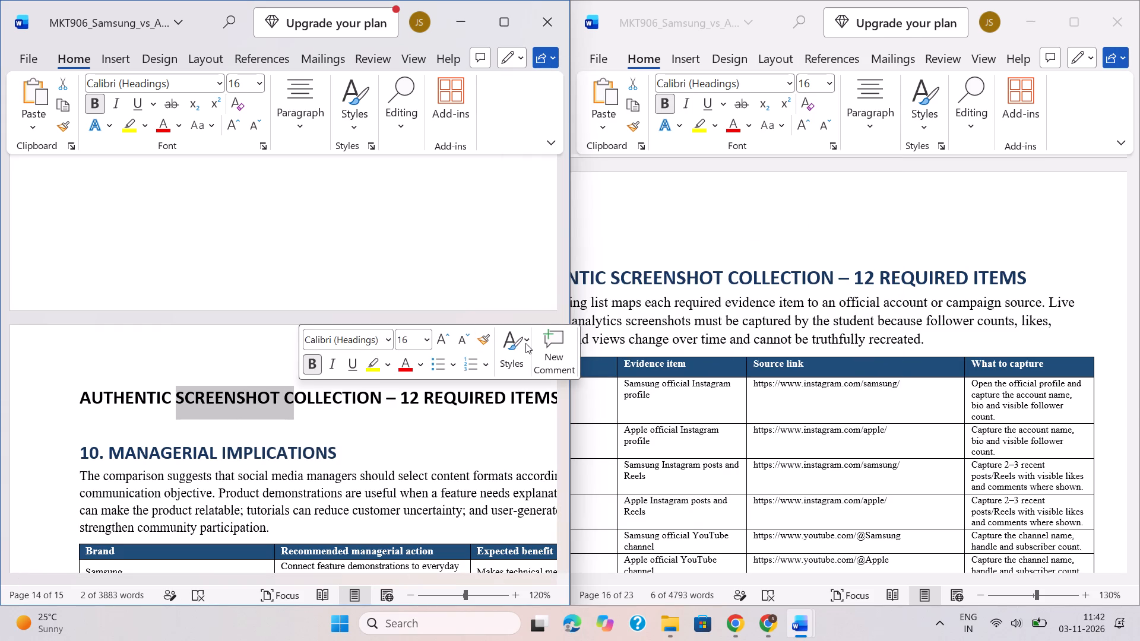
pyautogui.click(525, 343)
pyautogui.click(729, 33)
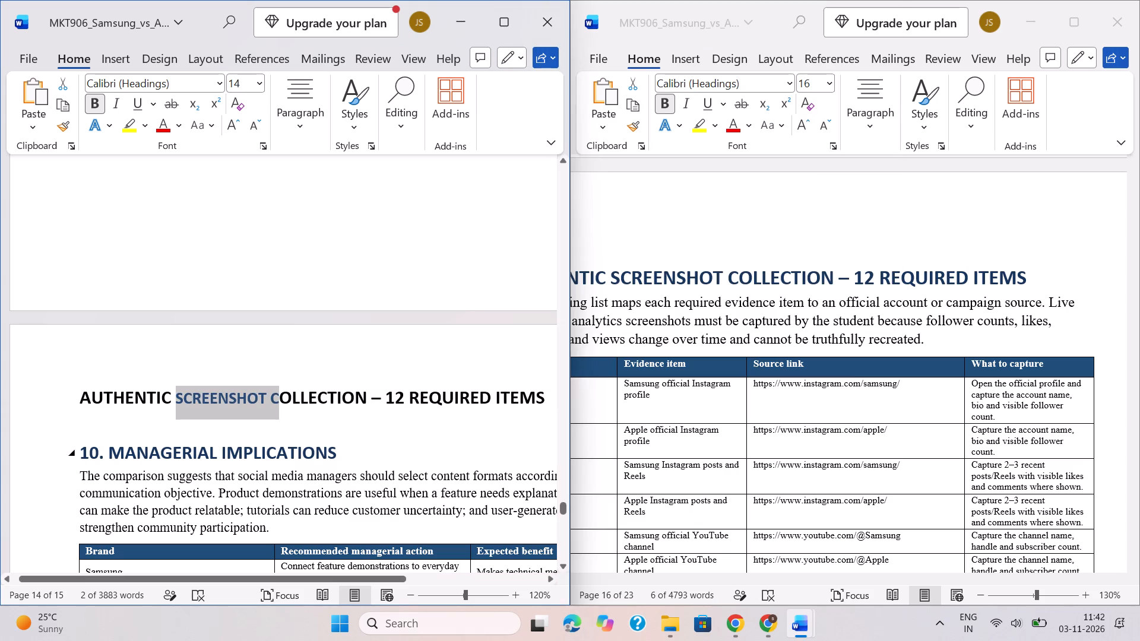
# Apply the Heading 1 style to the whole "AUTHENTIC SCREENSHOT COLLECTION – 12 REQUIRED ITEMS" heading in the assignment document.
pyautogui.moveTo(81, 401); pyautogui.dragTo(435, 389)
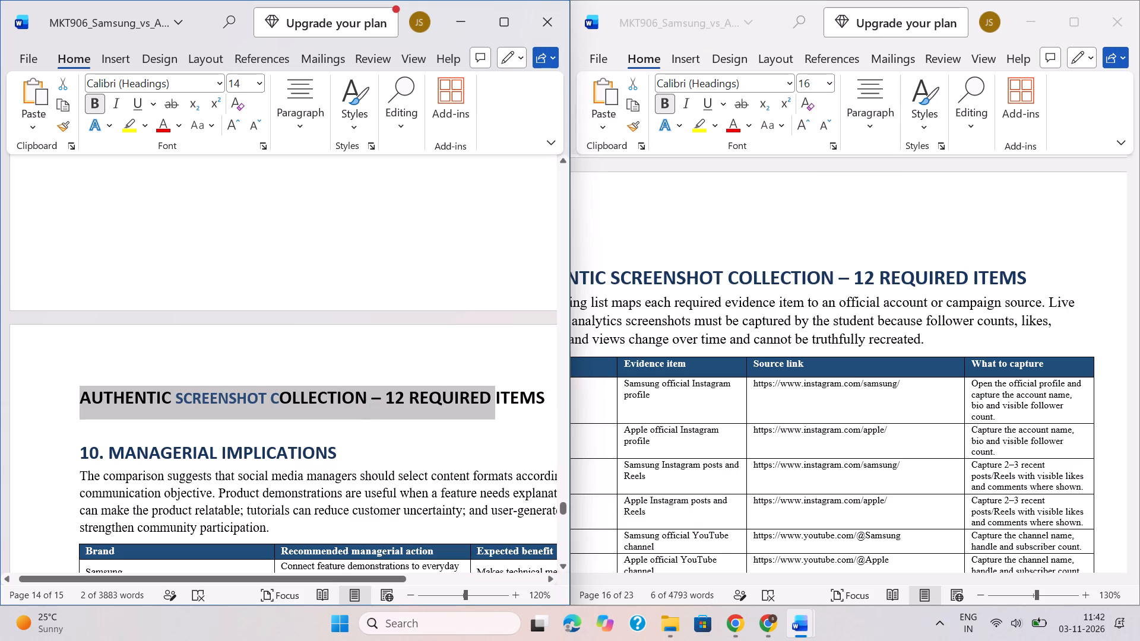
pyautogui.moveTo(435, 389); pyautogui.dragTo(567, 398)
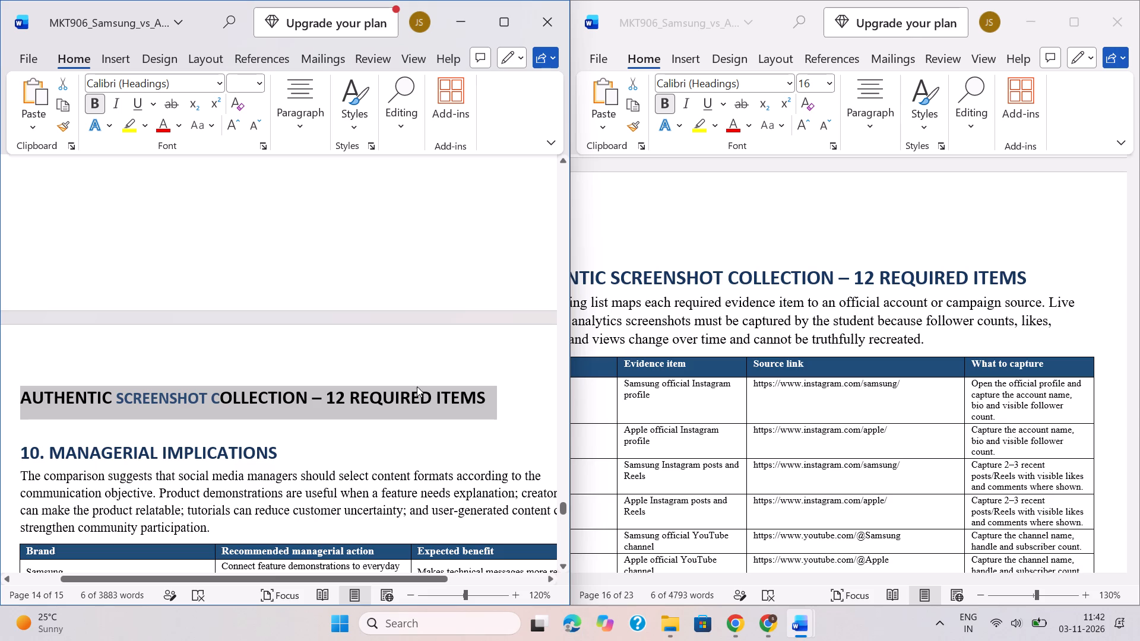
pyautogui.rightClick(401, 392)
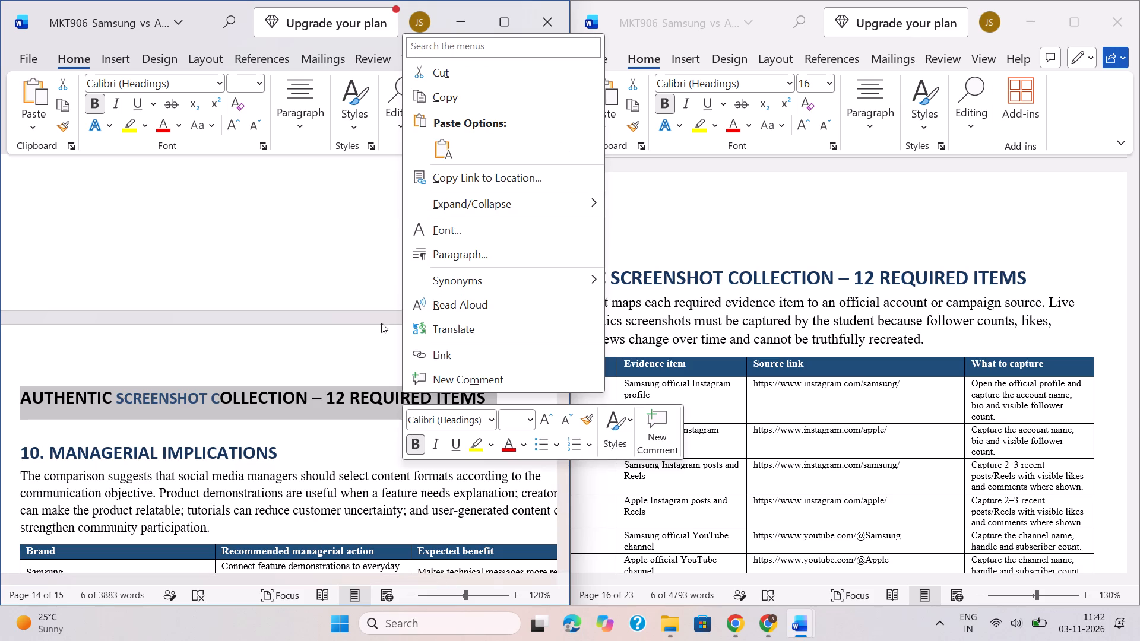
pyautogui.click(628, 419)
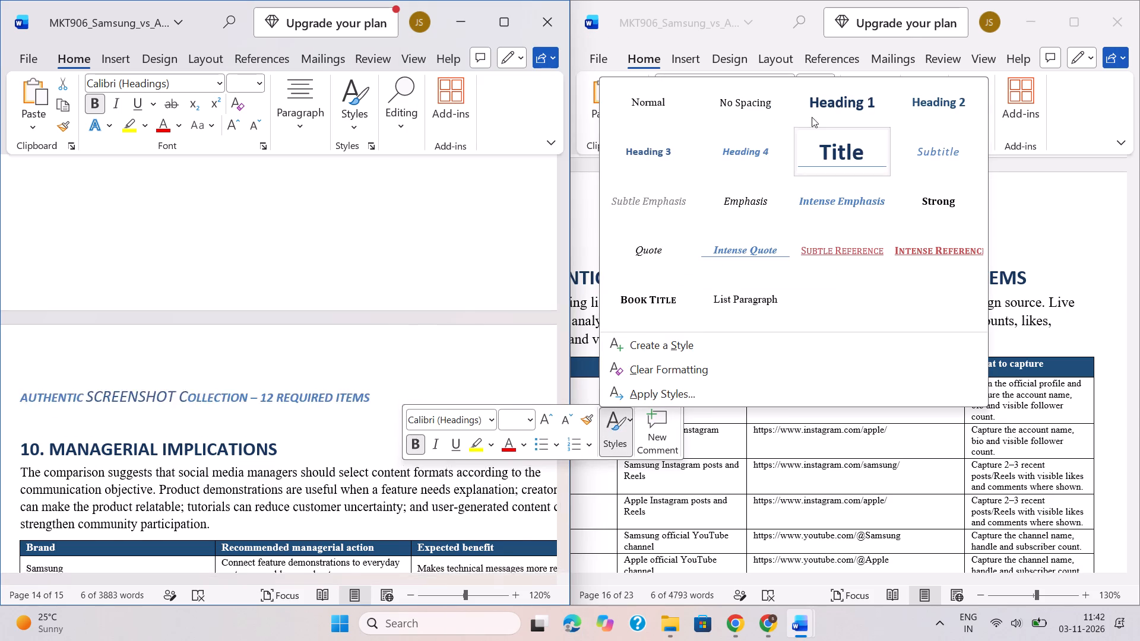
pyautogui.click(825, 104)
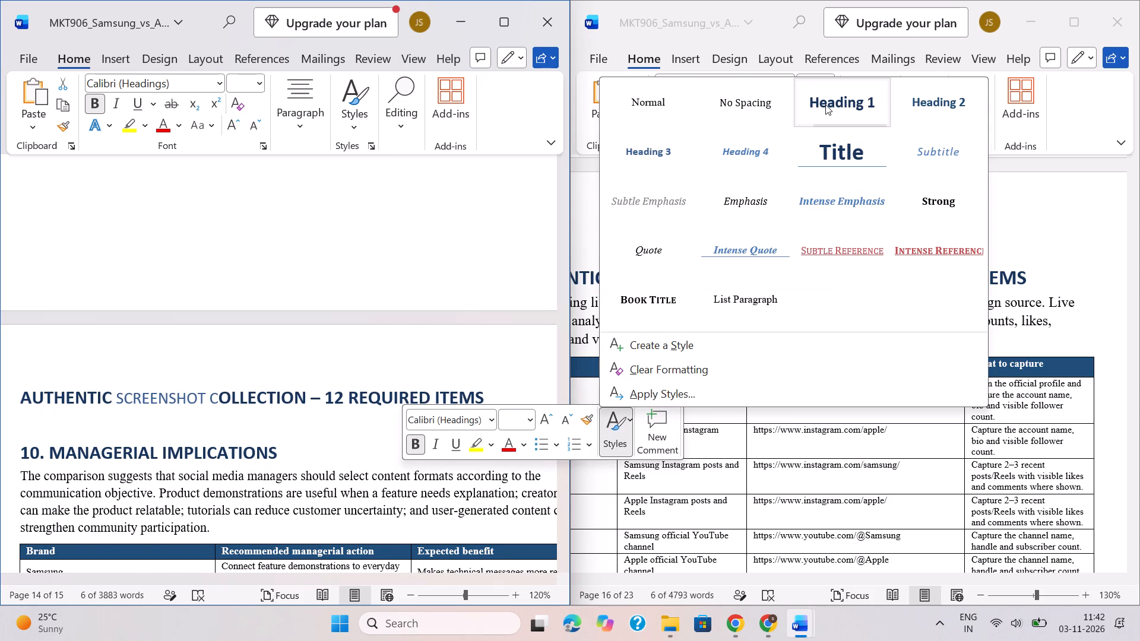
# Make the "SCREENSHOT C" portion of the Authentic Screenshot Collection heading bold.
pyautogui.click(152, 396)
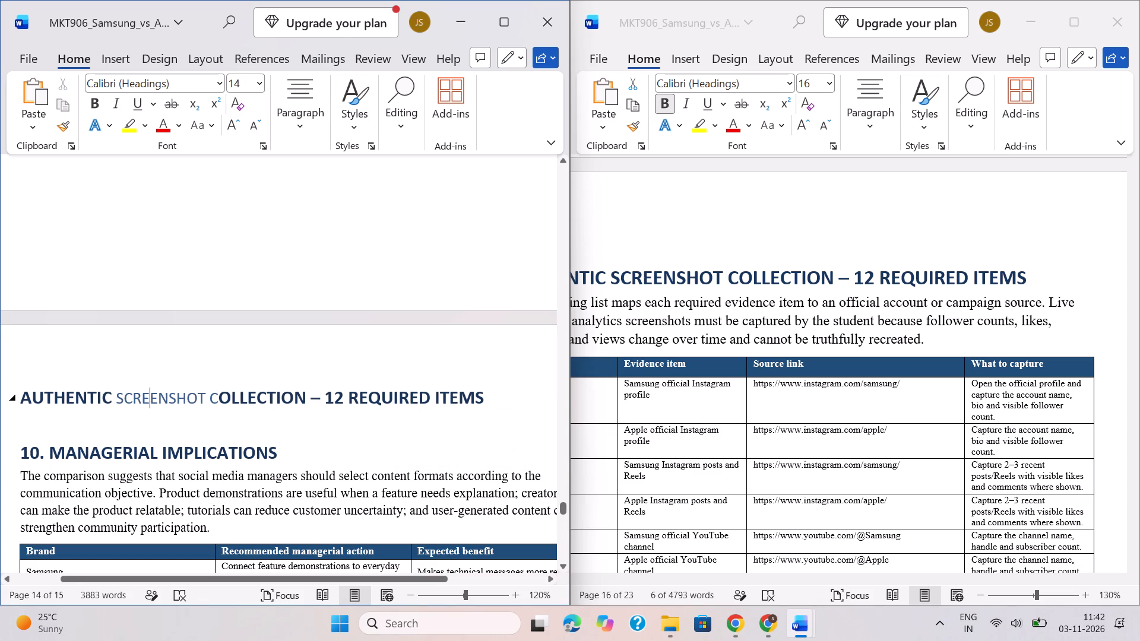
pyautogui.moveTo(115, 400); pyautogui.dragTo(216, 395)
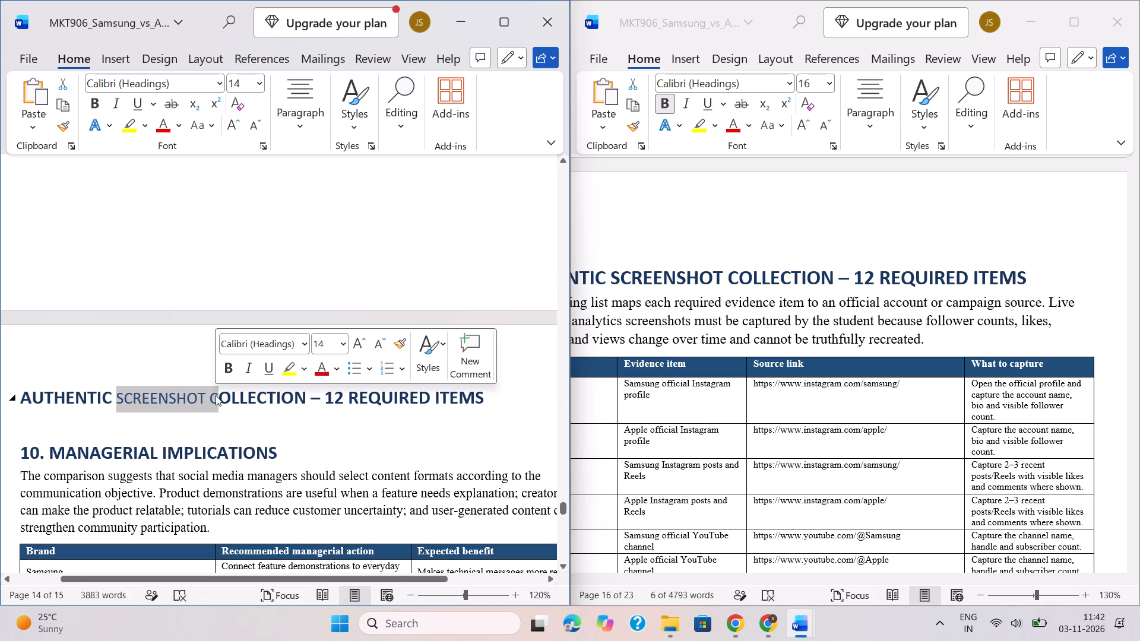
pyautogui.click(96, 99)
pyautogui.click(148, 367)
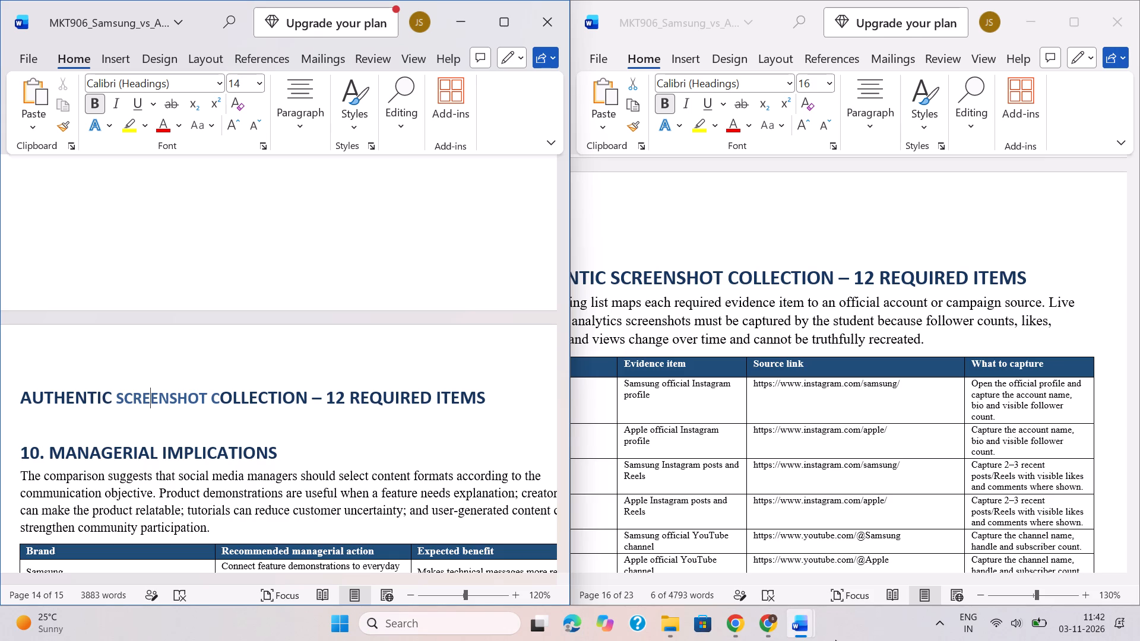
# Switch to the Chrome window with the online C++ compiler and close the "Build Linked List C++" ChatGPT page.
pyautogui.click(762, 627)
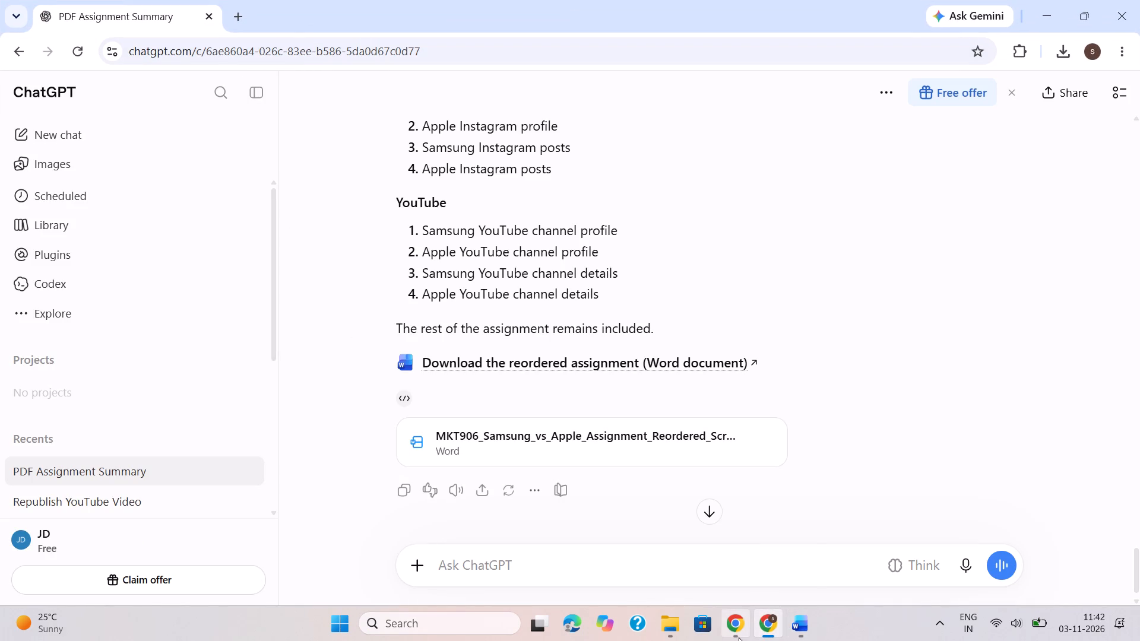
pyautogui.click(722, 636)
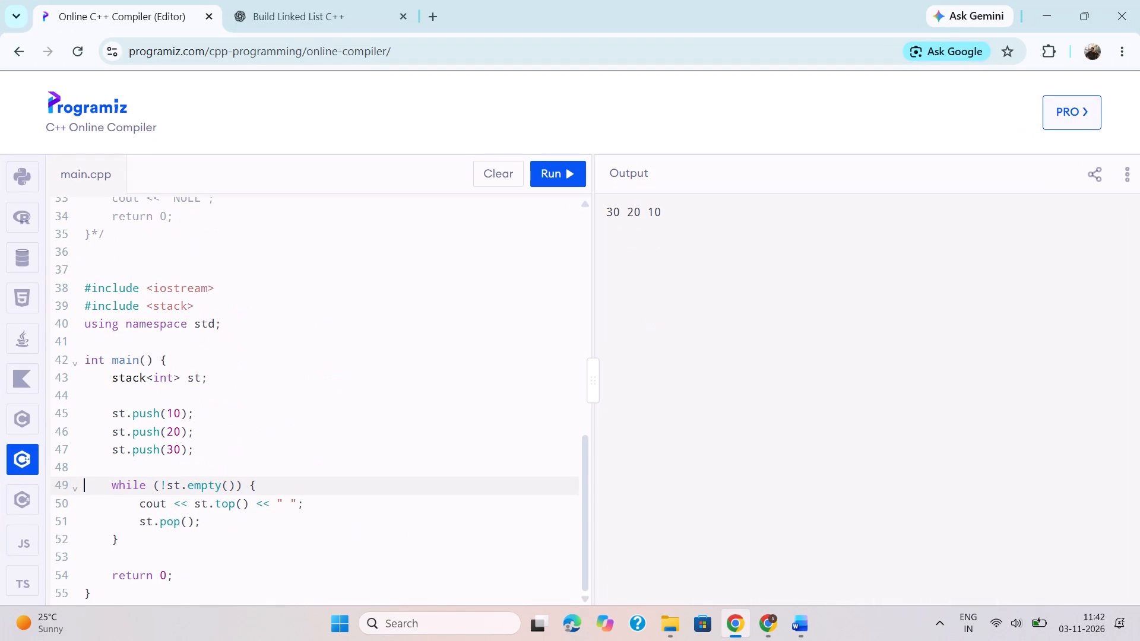
pyautogui.scroll(-2, 406, 268)
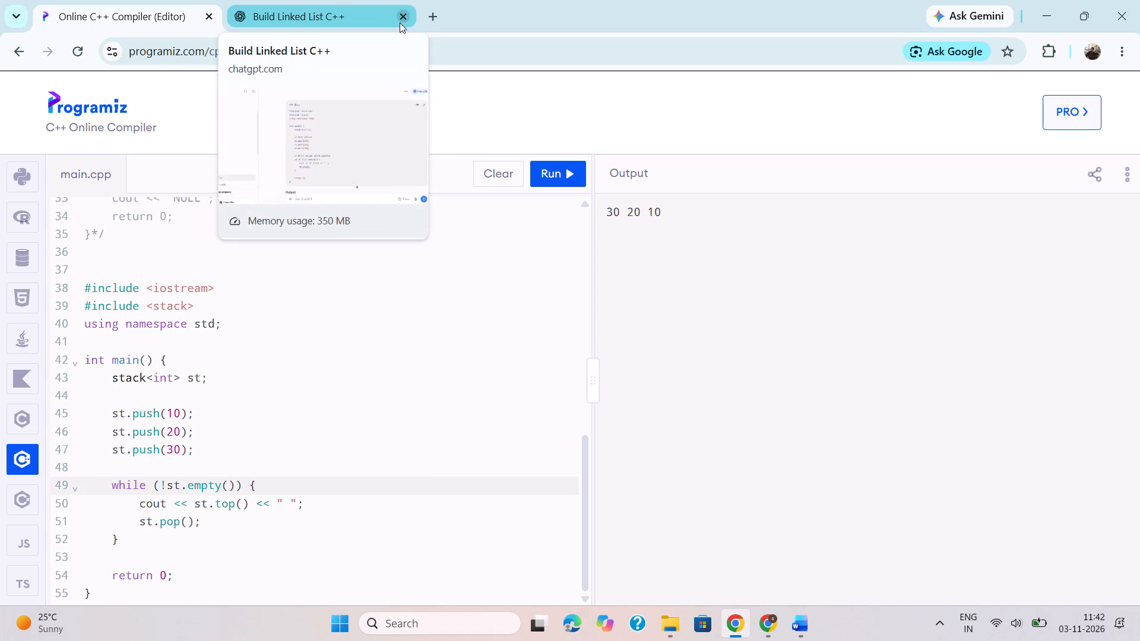
pyautogui.click(399, 15)
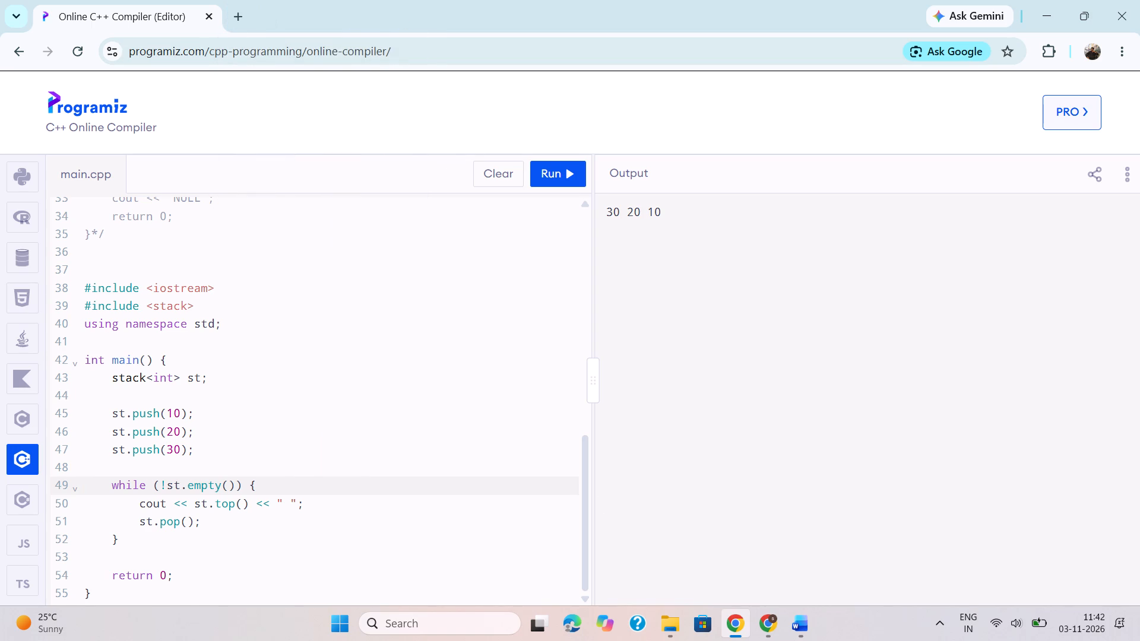
# Return to Word and apply the Heading 1 style to the mismatched "SCREENSHOT C" portion of the Authentic Screenshot Collection heading.
pyautogui.click(720, 563)
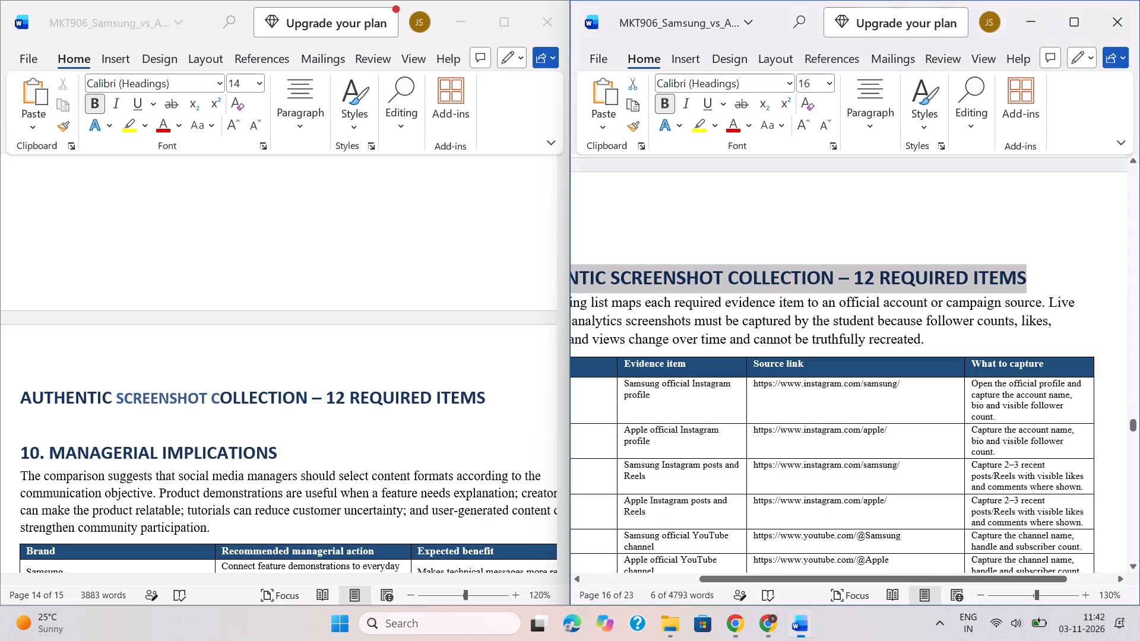
pyautogui.click(221, 399)
pyautogui.moveTo(221, 399); pyautogui.dragTo(150, 396)
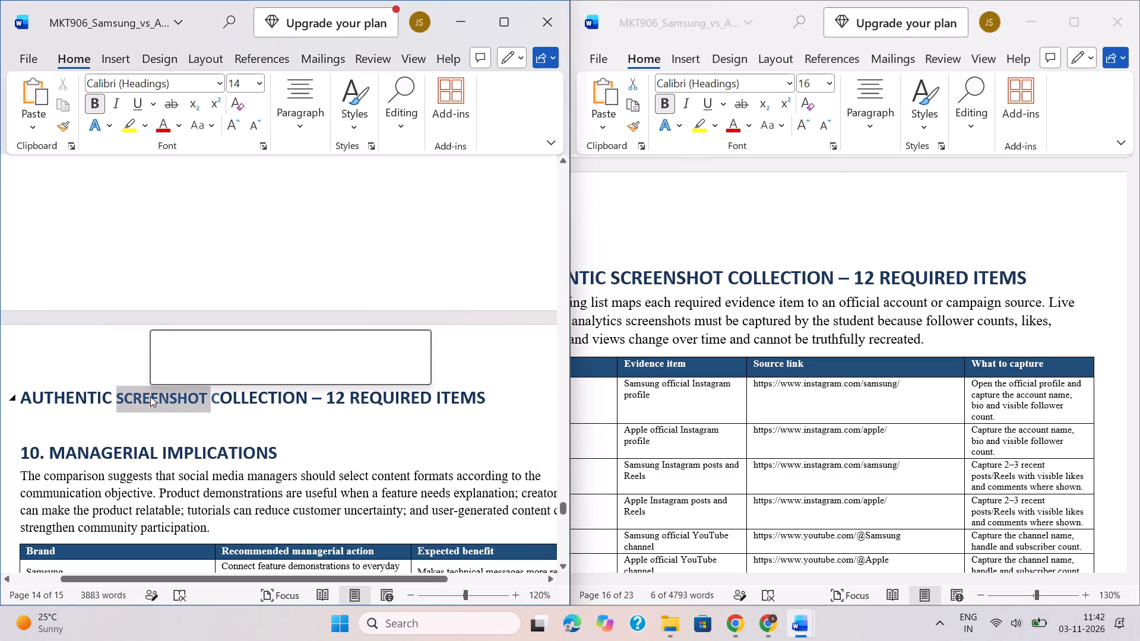
pyautogui.click(118, 399)
pyautogui.moveTo(118, 399); pyautogui.dragTo(198, 405)
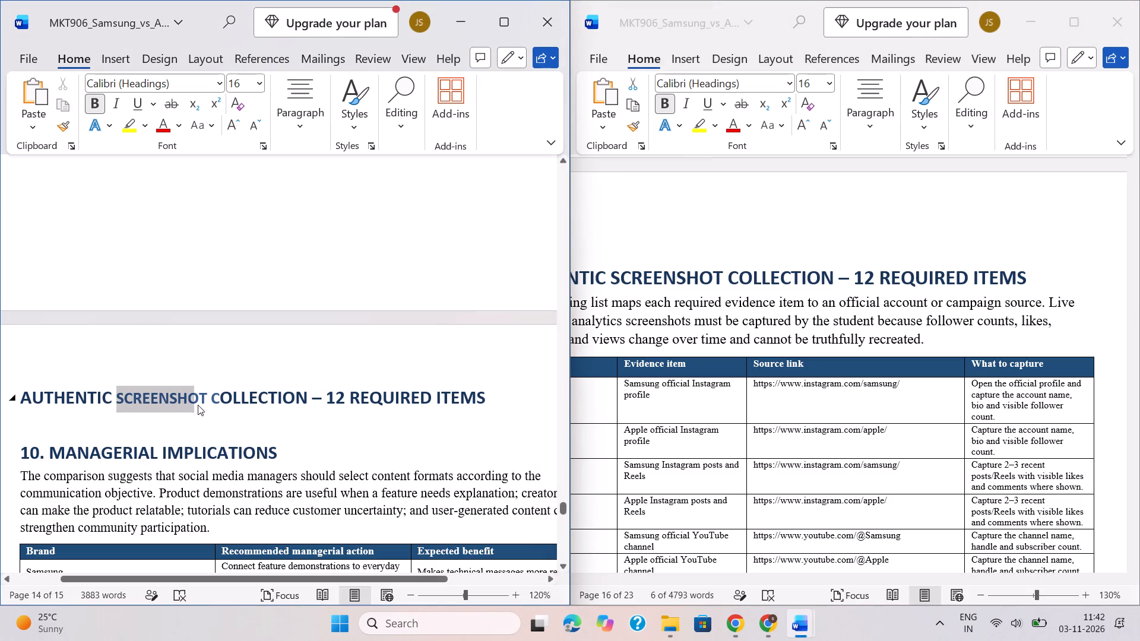
pyautogui.moveTo(198, 405); pyautogui.dragTo(221, 405)
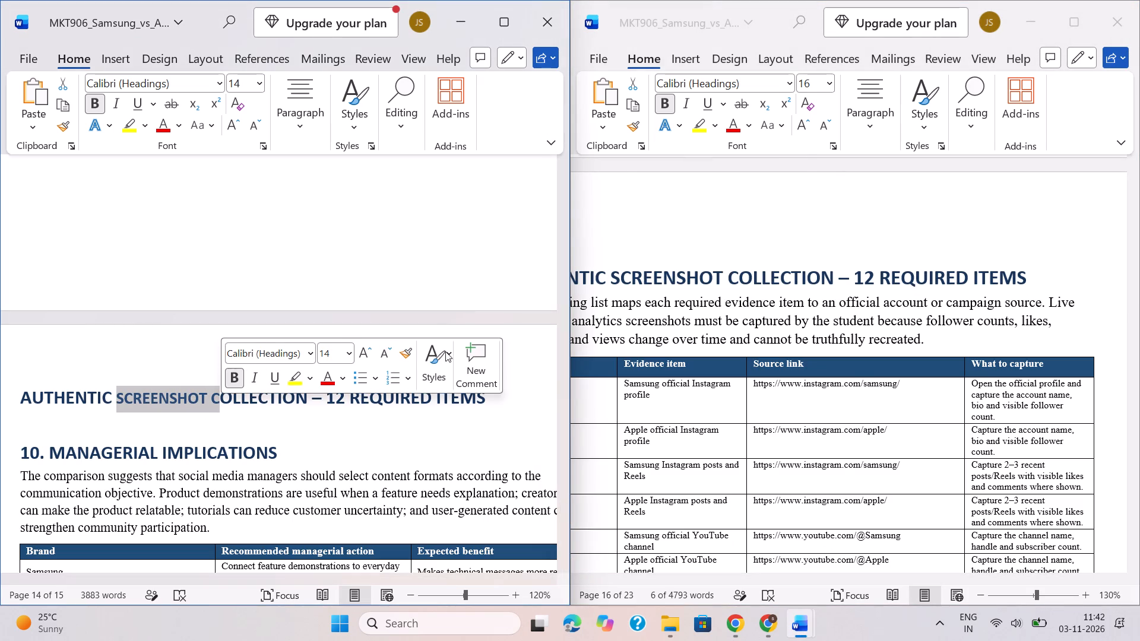
pyautogui.click(448, 353)
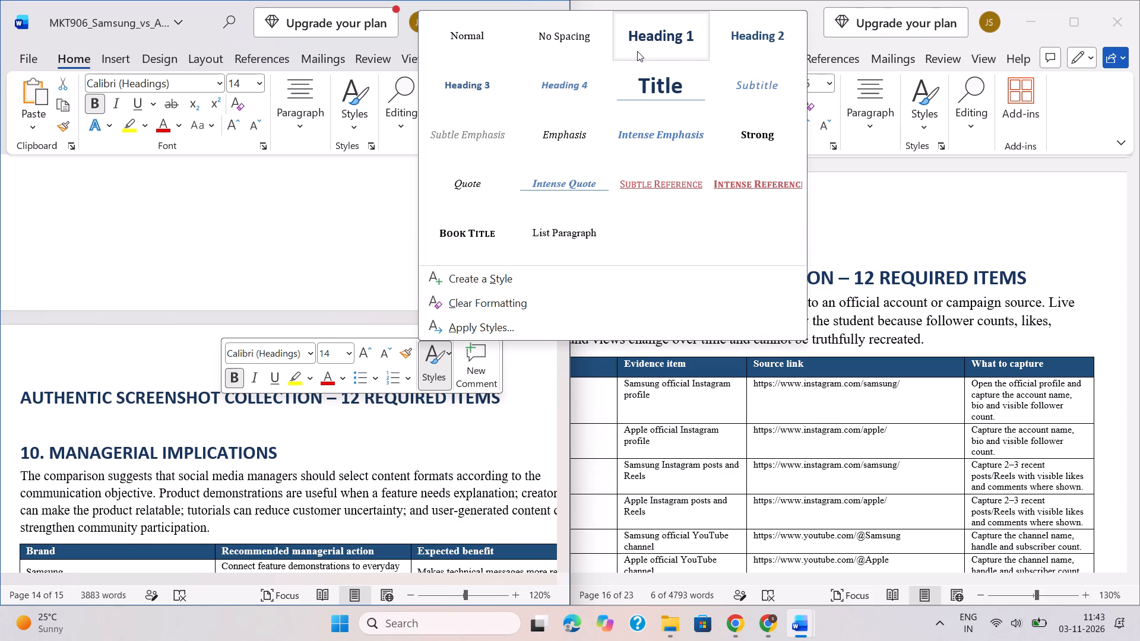
pyautogui.click(637, 51)
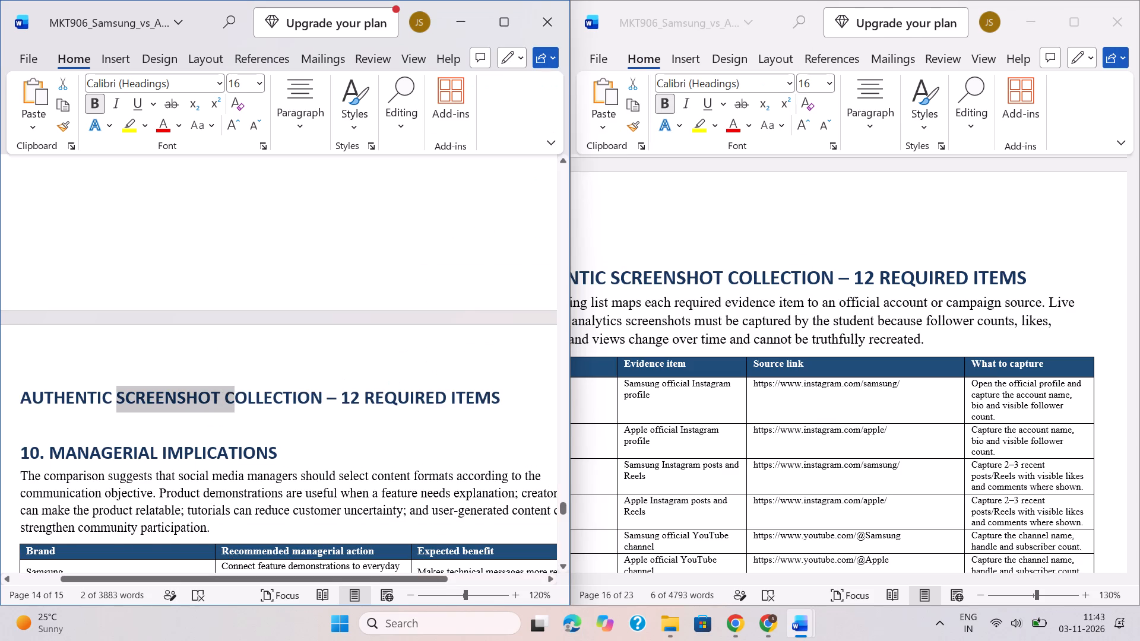
pyautogui.click(450, 285)
# Insert two blank lines directly below the Authentic Screenshot Collection heading, above "10. MANAGERIAL IMPLICATIONS".
pyautogui.scroll(-1, 372, 387)
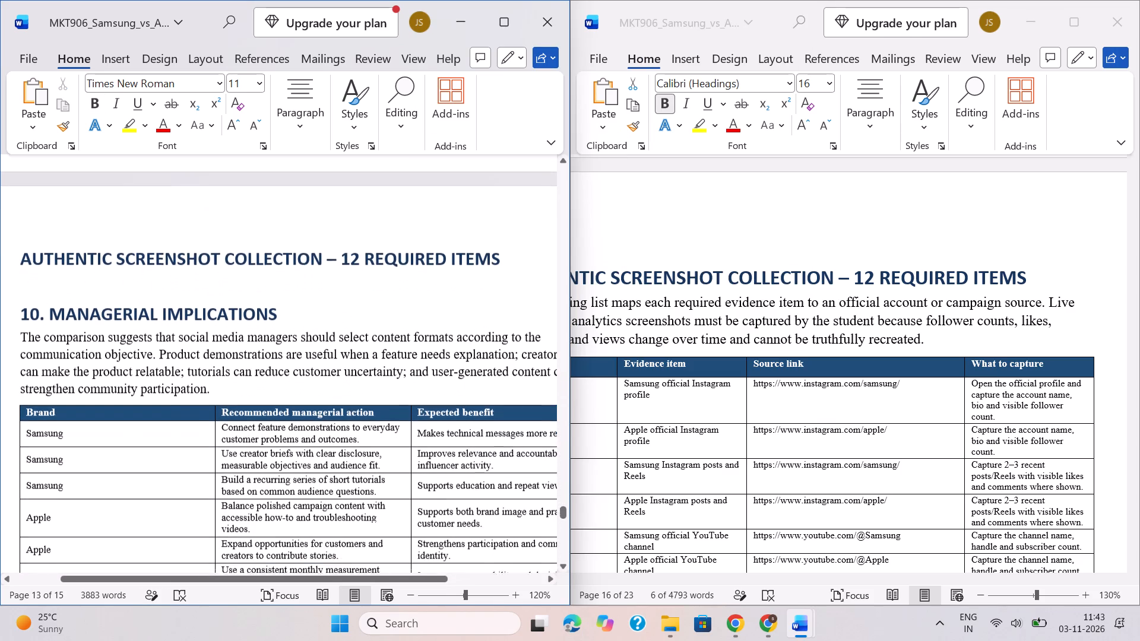
pyautogui.scroll(-1, 372, 387)
pyautogui.click(500, 268)
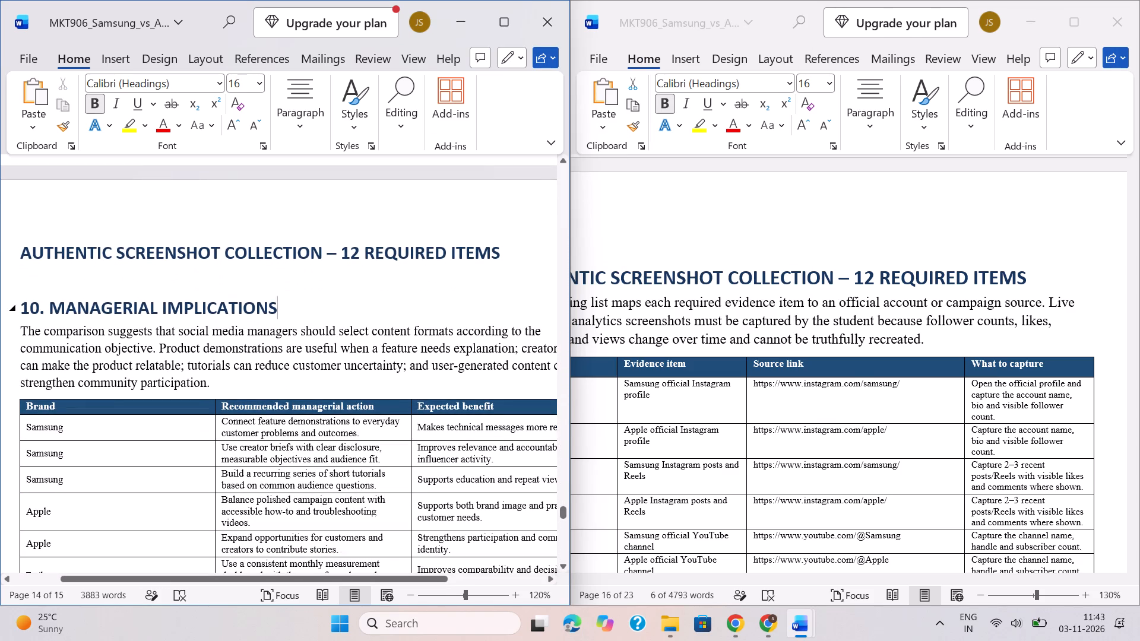
pyautogui.click(504, 253)
pyautogui.press('Return')
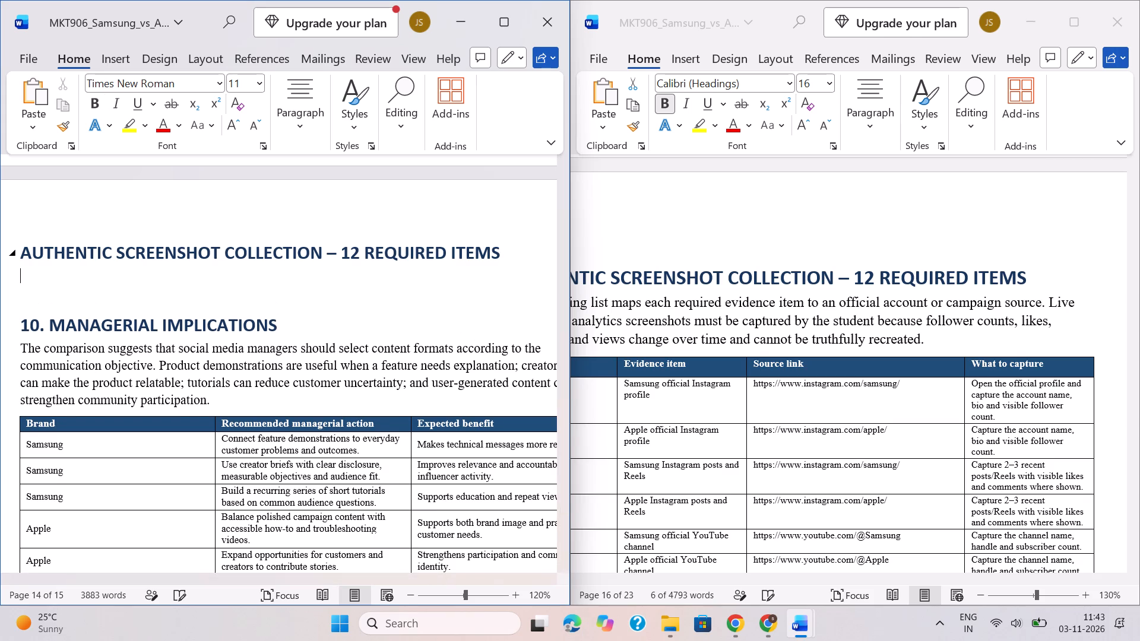
pyautogui.press('Return')
# Save the assignment document containing the newly formatted Authentic Screenshot Collection heading.
pyautogui.hscroll(1, 772, 288)
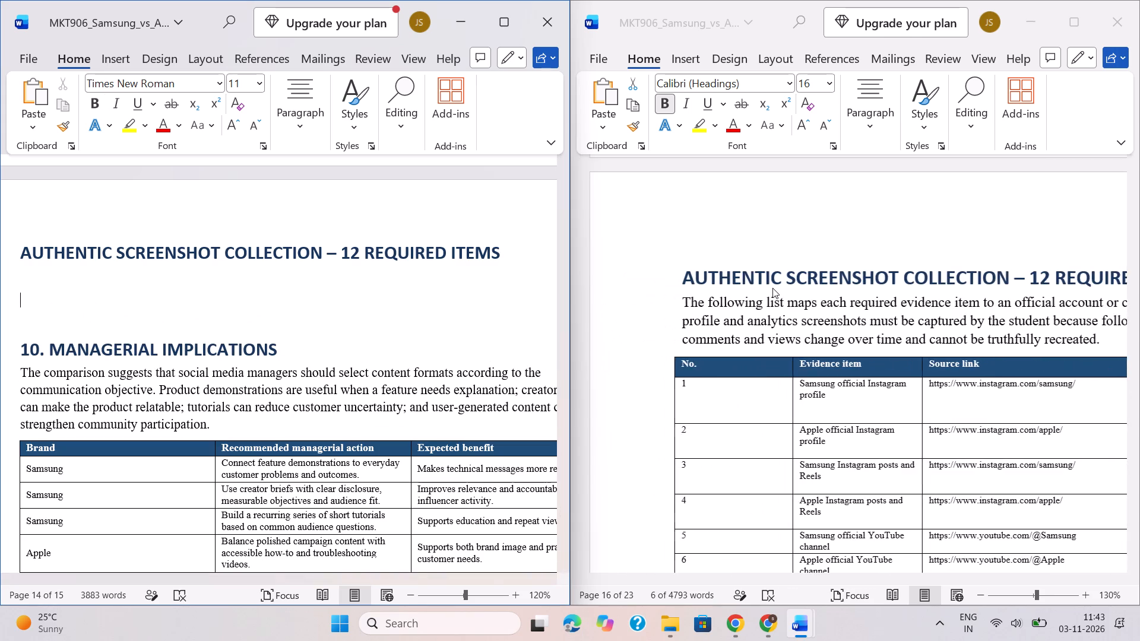
pyautogui.keyDown('ctrl'); pyautogui.scroll(-2, 772, 288); pyautogui.keyUp('ctrl')
pyautogui.scroll(1, 772, 288)
pyautogui.scroll(-1, 772, 288)
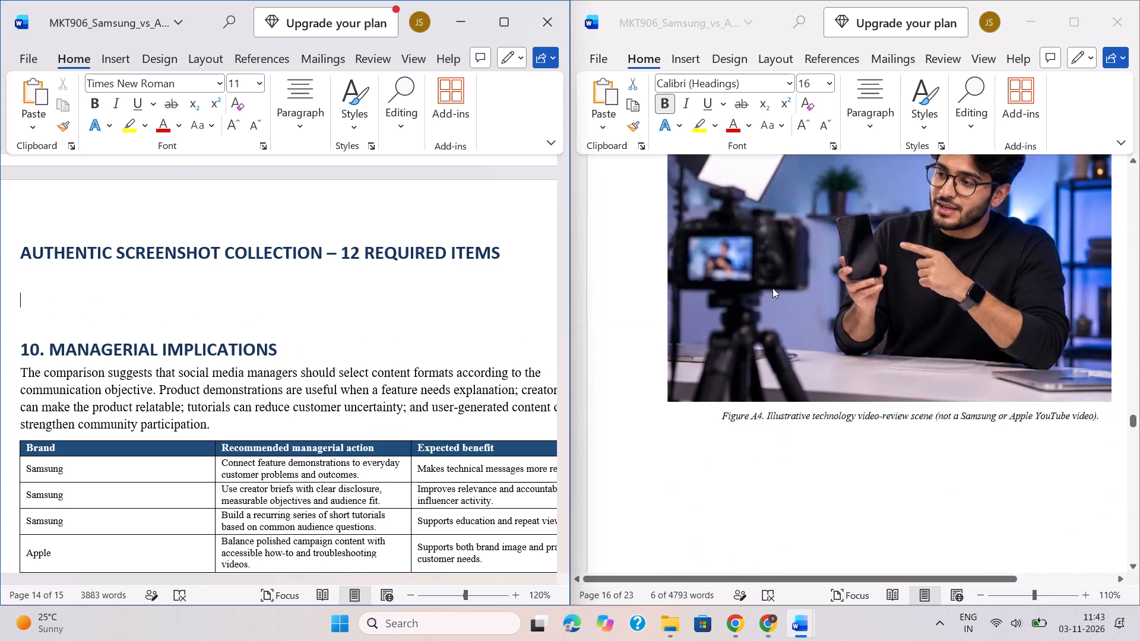
pyautogui.scroll(-1, 772, 288)
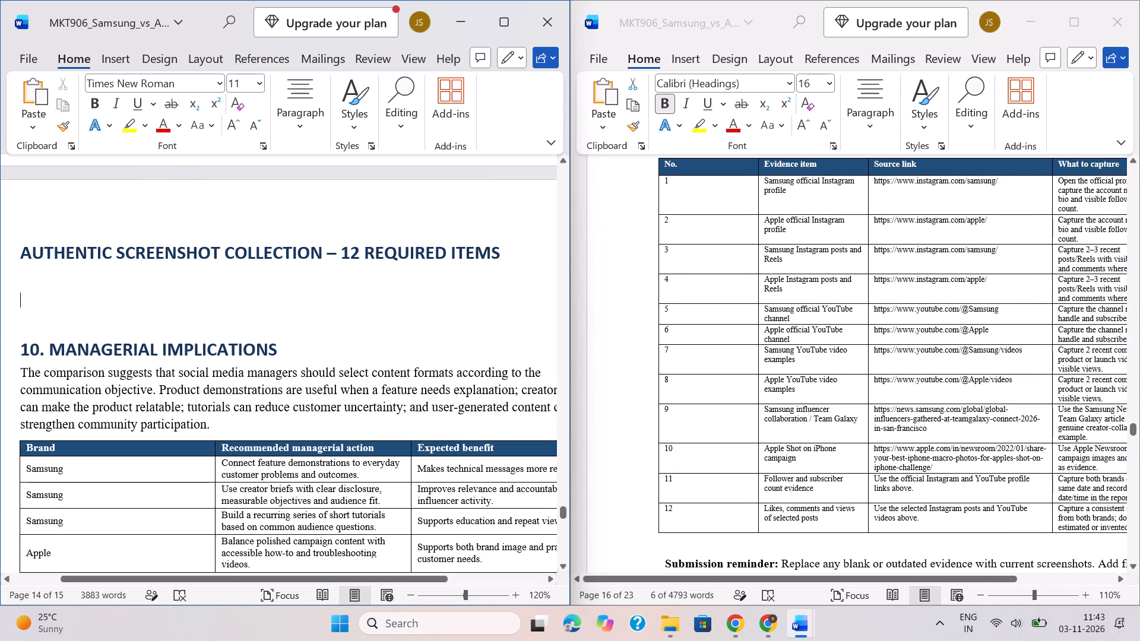
pyautogui.hotkey('ctrl', 's')
pyautogui.hotkey('ctrl', 's')
pyautogui.hotkey('ctrl', 'd')
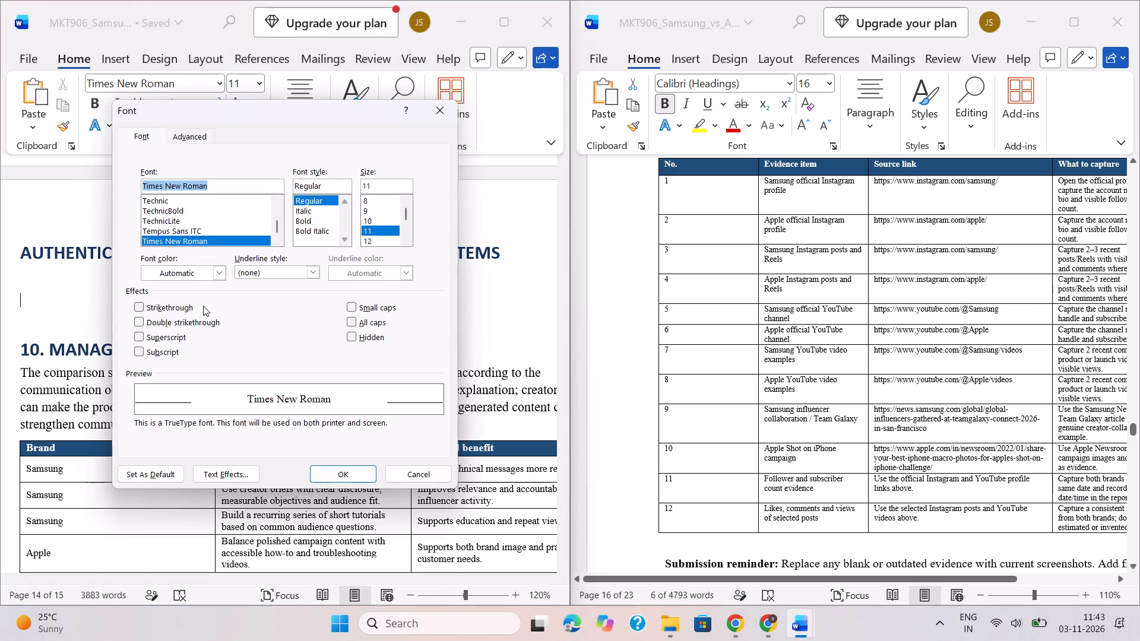
pyautogui.click(438, 111)
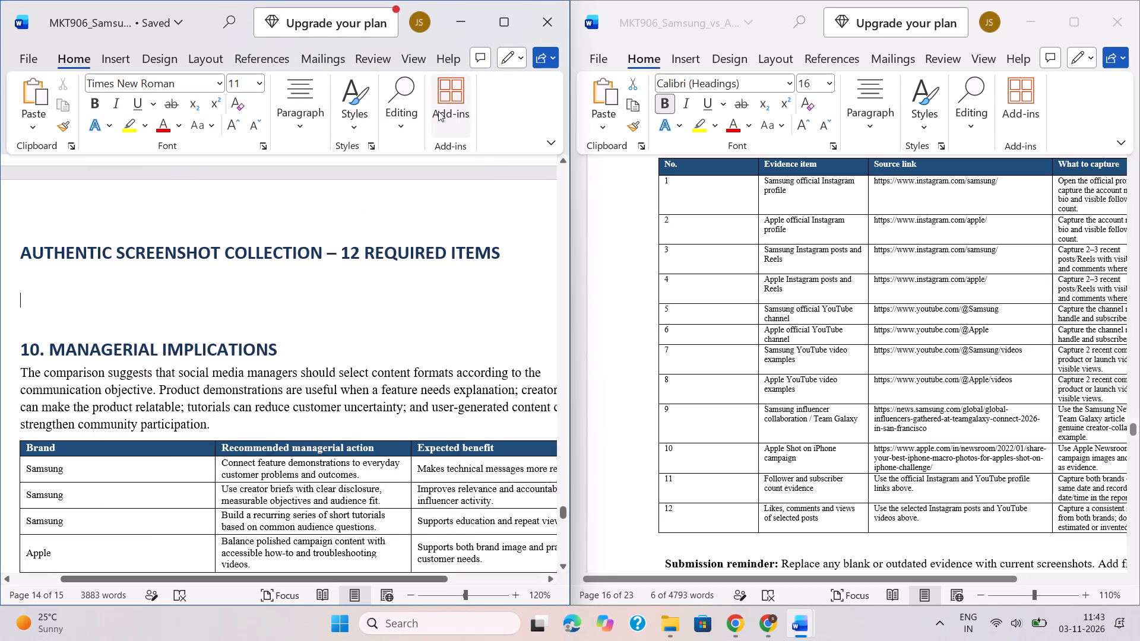
pyautogui.hotkey('ctrl', 's')
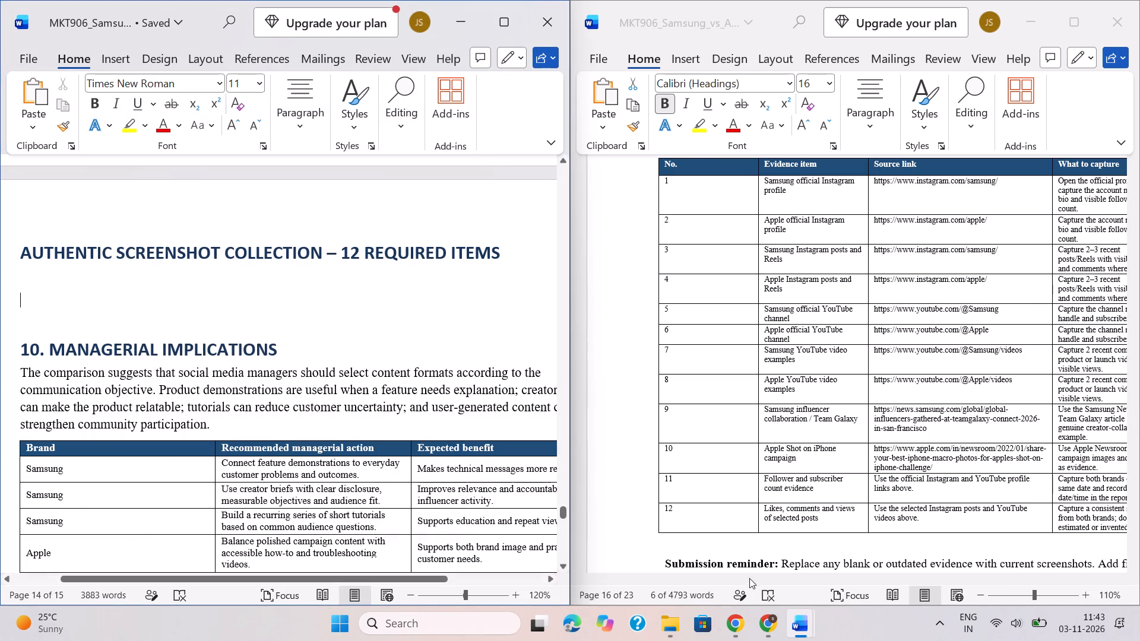
# Copy the introductory paragraph above the source document's evidence table and paste it below the assignment's Authentic Screenshot Collection heading, removing one blank line first.
pyautogui.hscroll(-1, 791, 445)
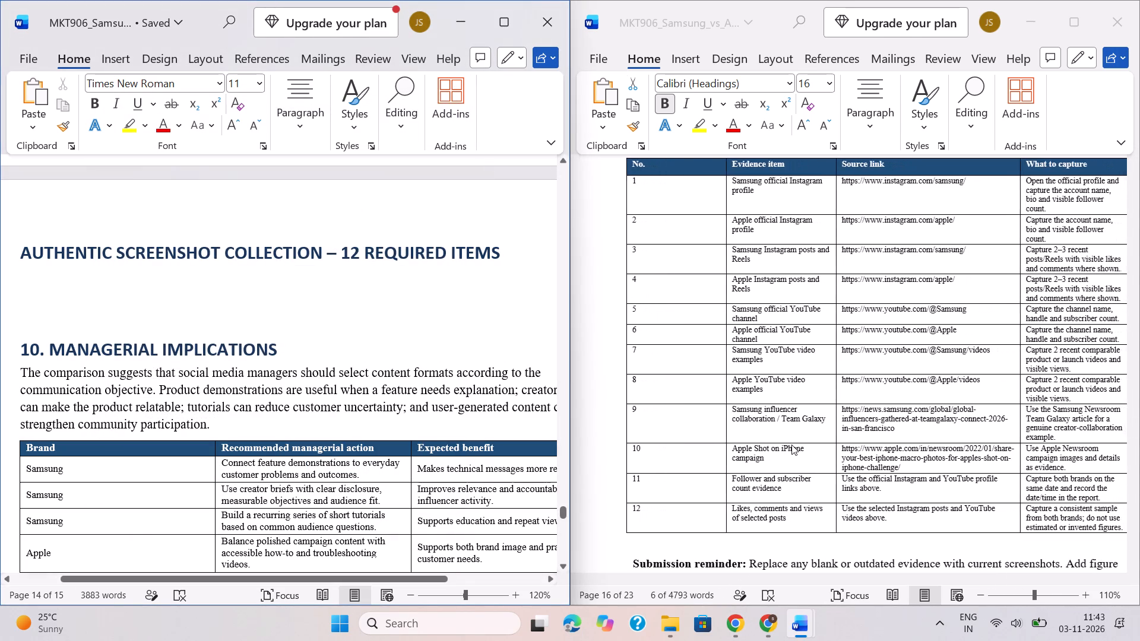
pyautogui.hscroll(-1, 791, 445)
pyautogui.scroll(1, 791, 445)
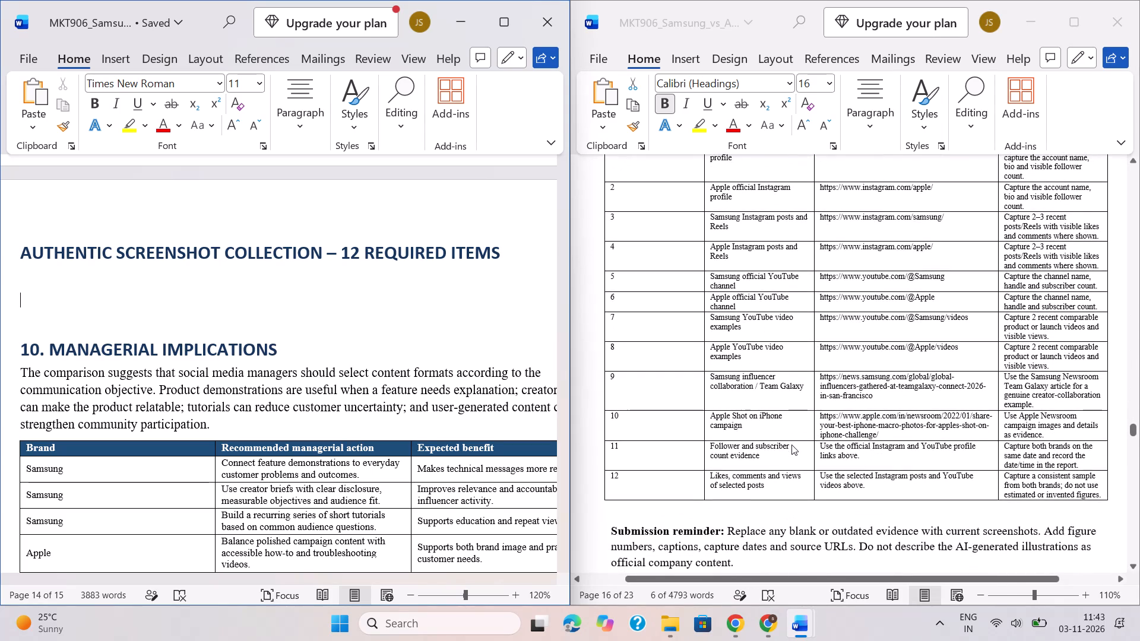
pyautogui.click(761, 392)
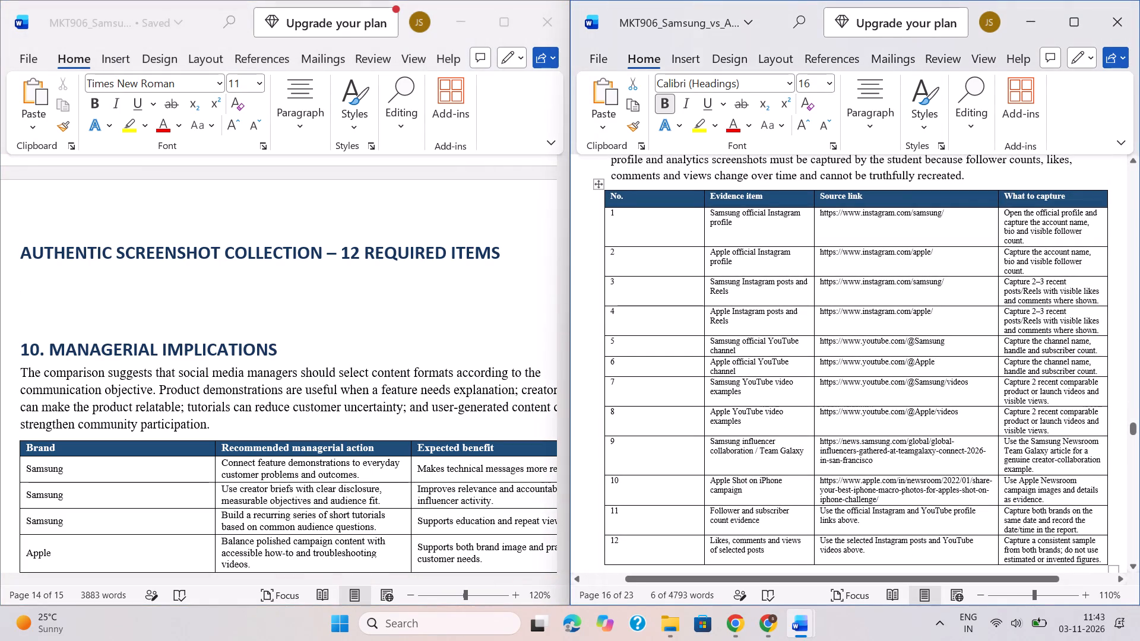
pyautogui.click(761, 392)
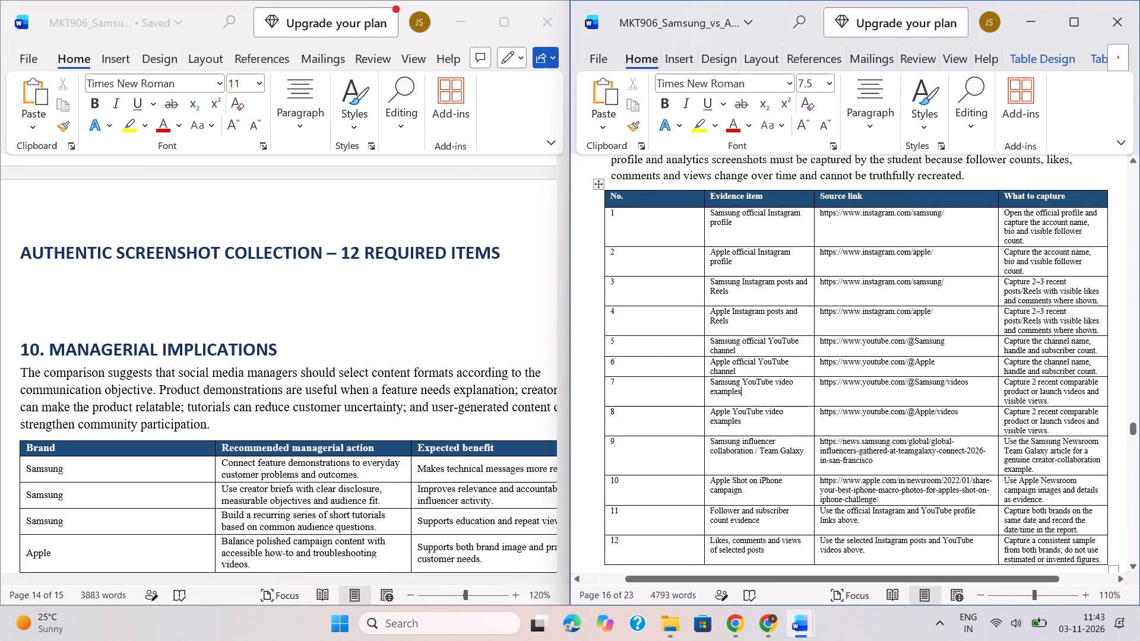
pyautogui.click(740, 310)
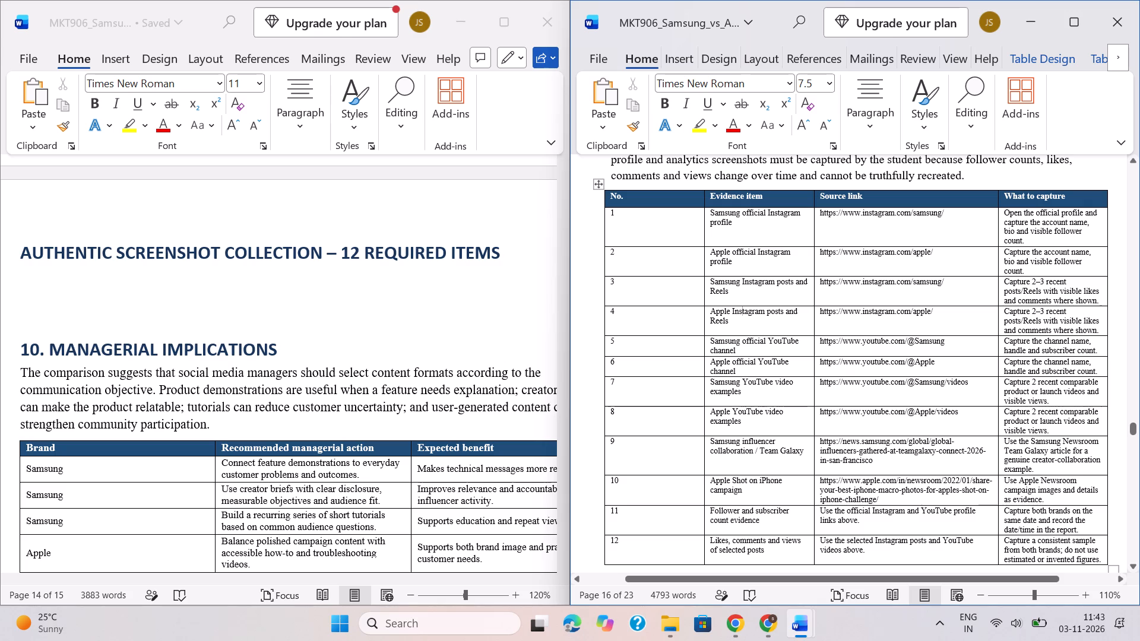
pyautogui.click(745, 321)
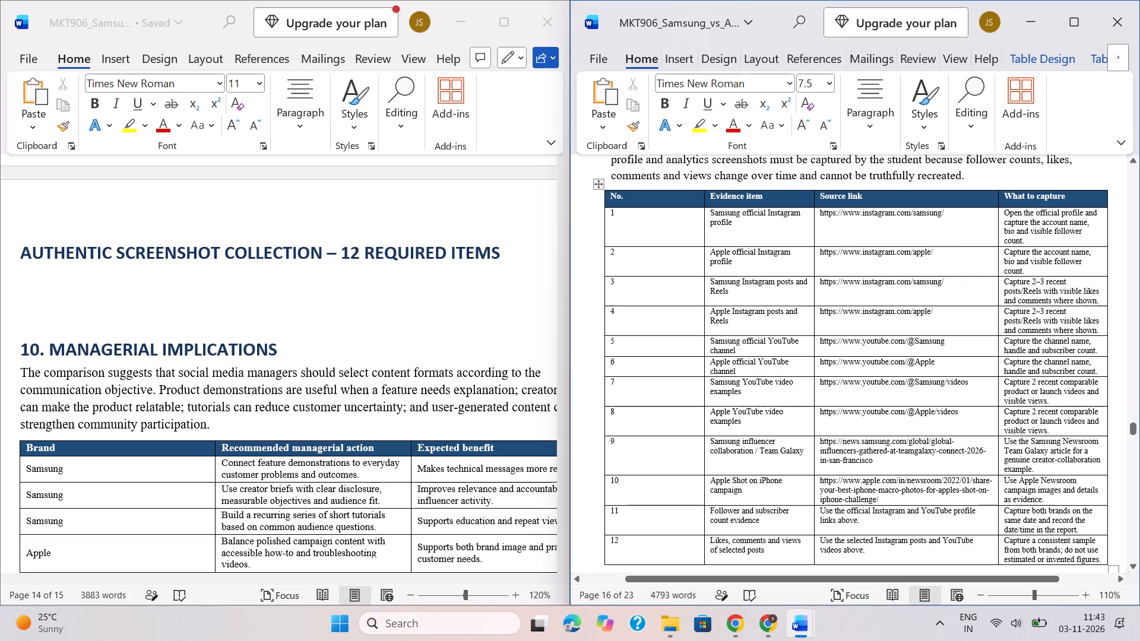
pyautogui.scroll(1, 676, 203)
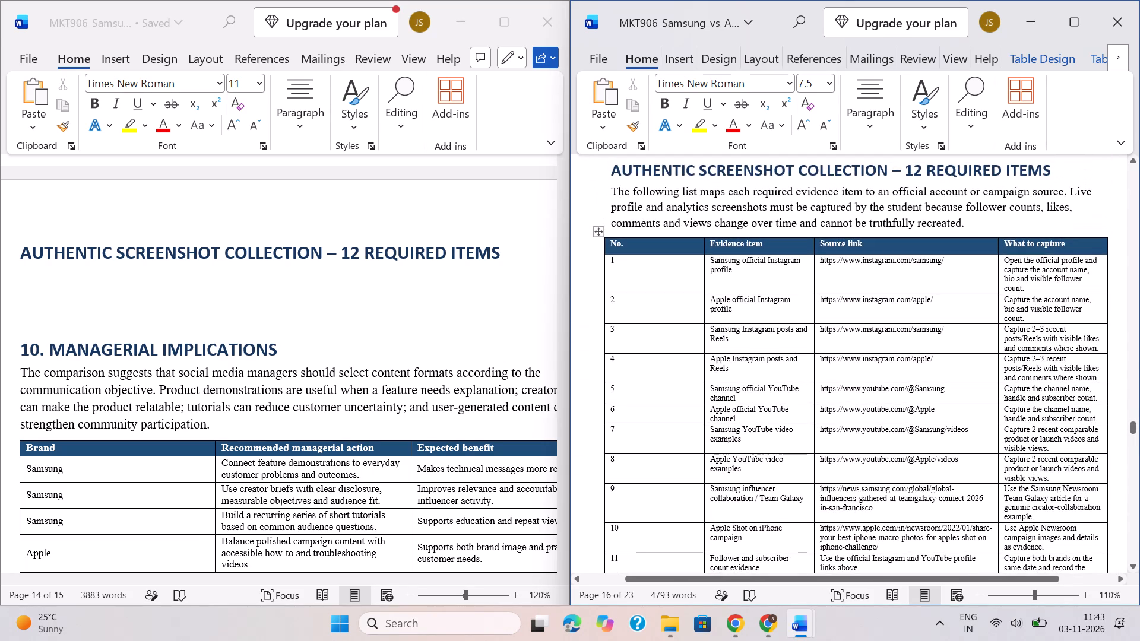
pyautogui.moveTo(974, 227); pyautogui.dragTo(785, 204)
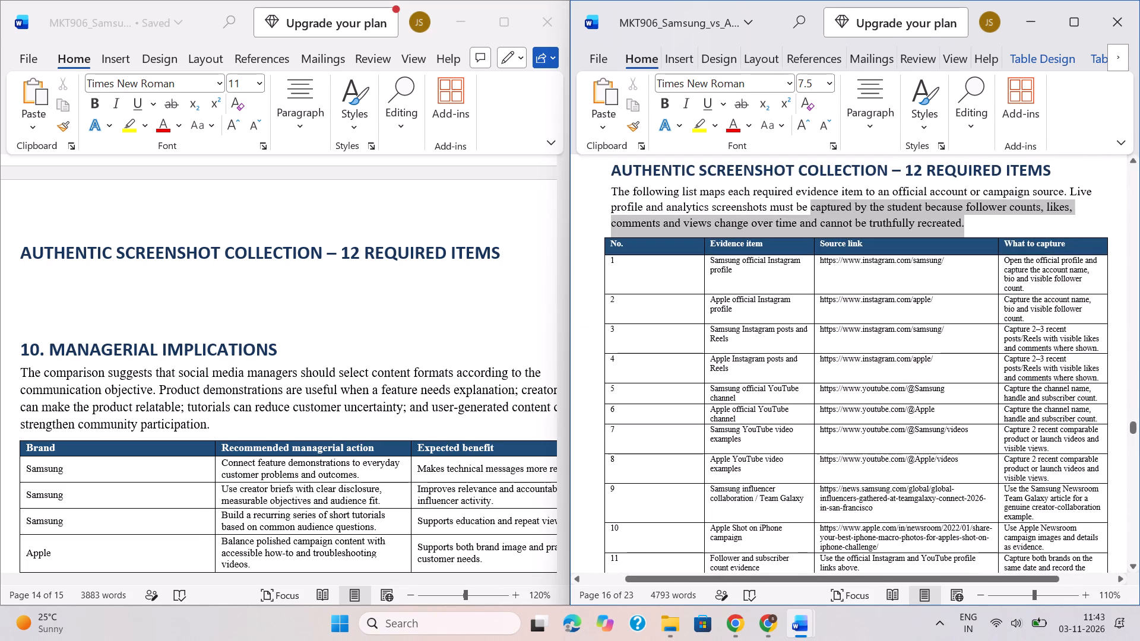
pyautogui.moveTo(785, 204); pyautogui.dragTo(615, 189)
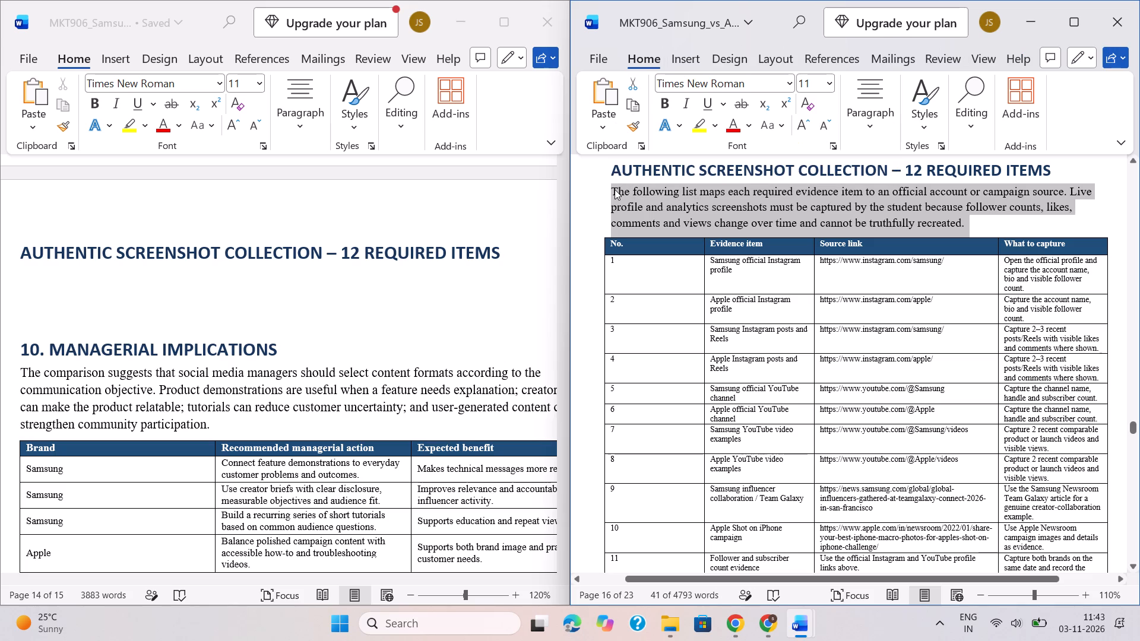
pyautogui.hotkey('ctrl', 'c')
pyautogui.click(69, 279)
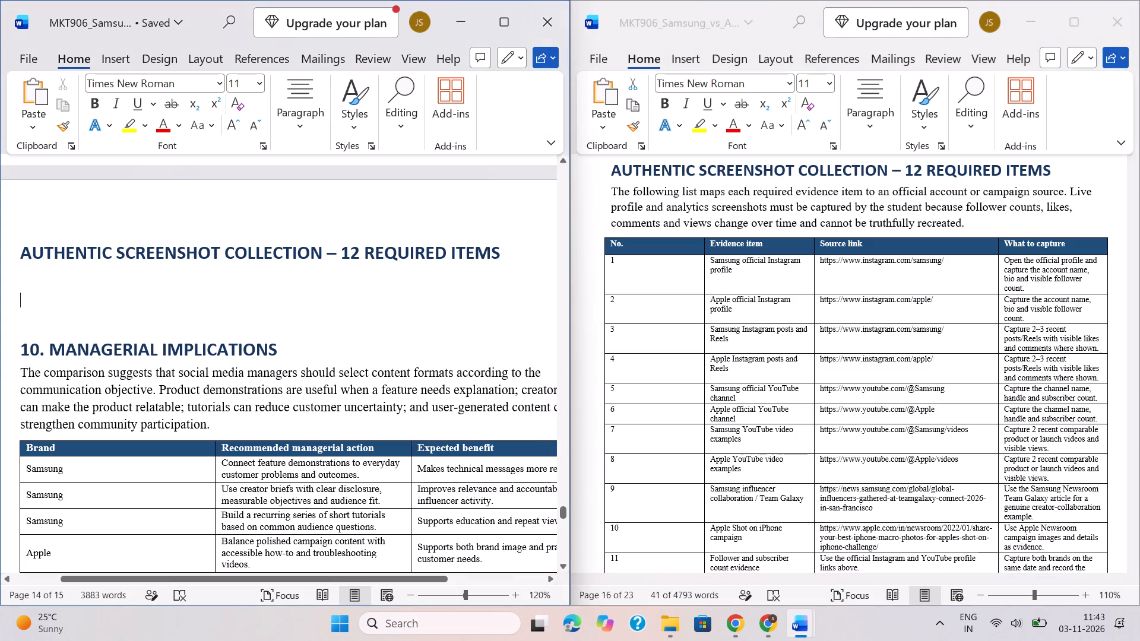
pyautogui.press('BackSpace')
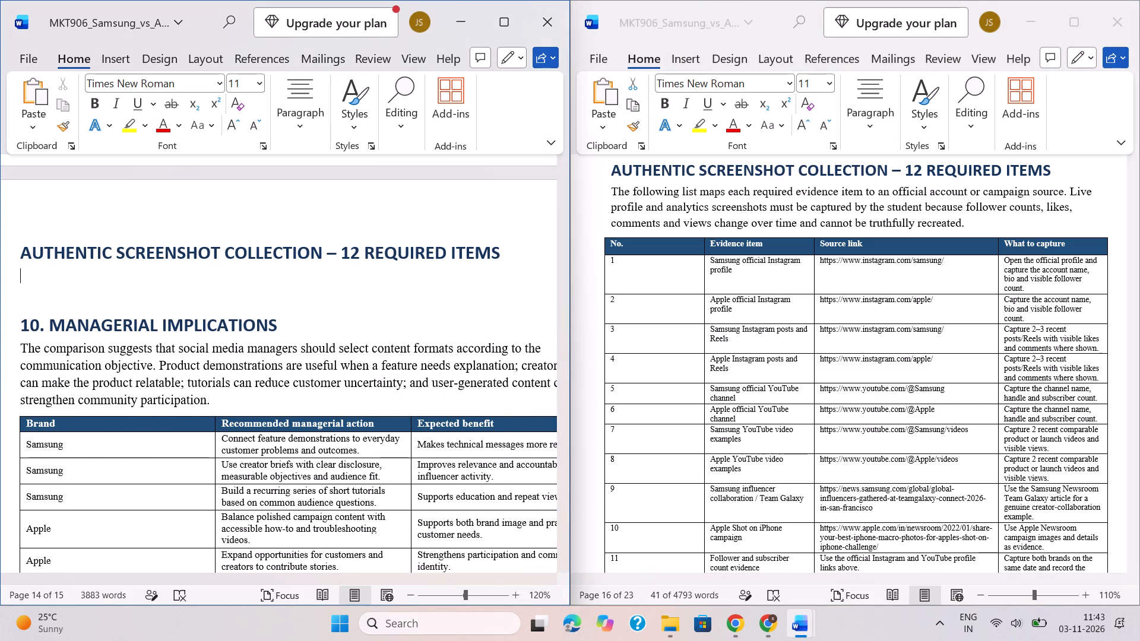
pyautogui.hotkey('ctrl', 'v')
pyautogui.scroll(-1, 248, 339)
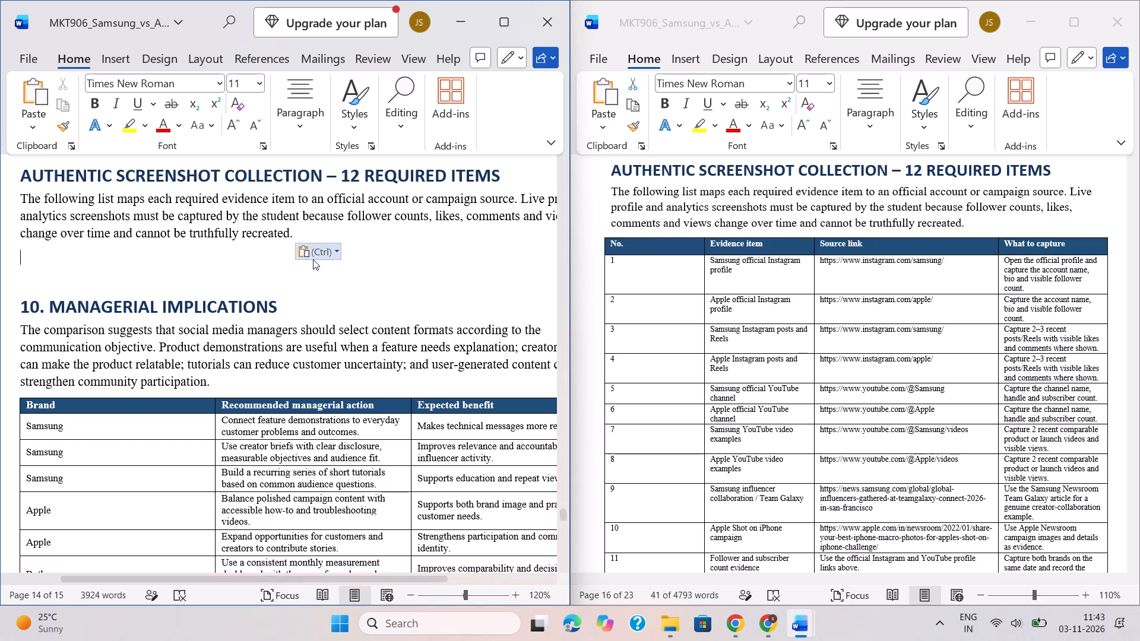
pyautogui.click(327, 253)
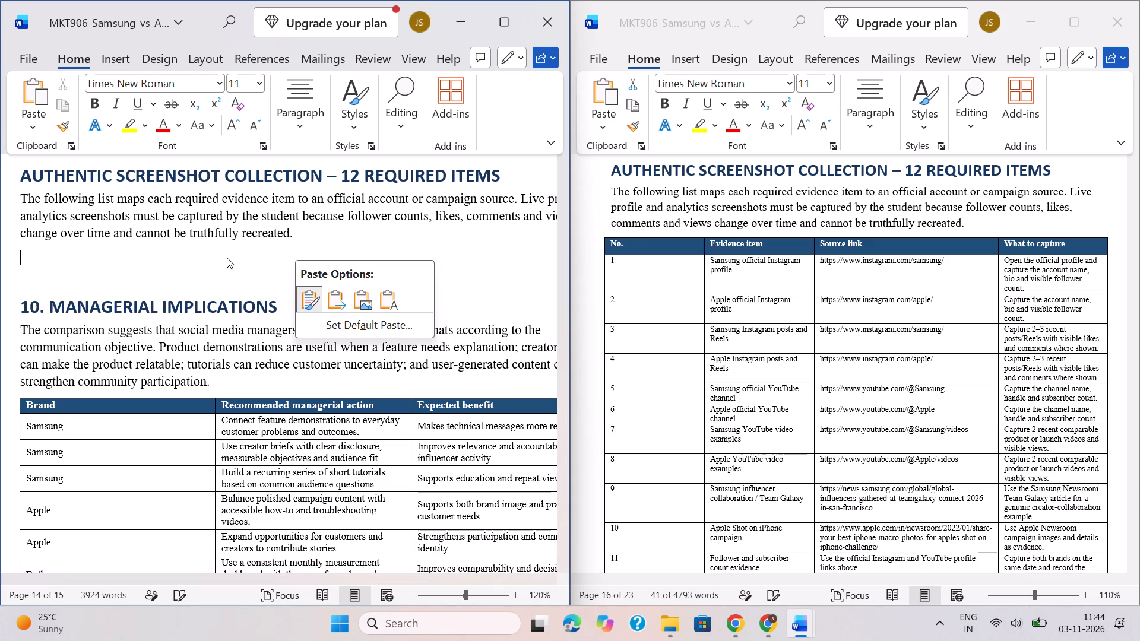
pyautogui.click(453, 267)
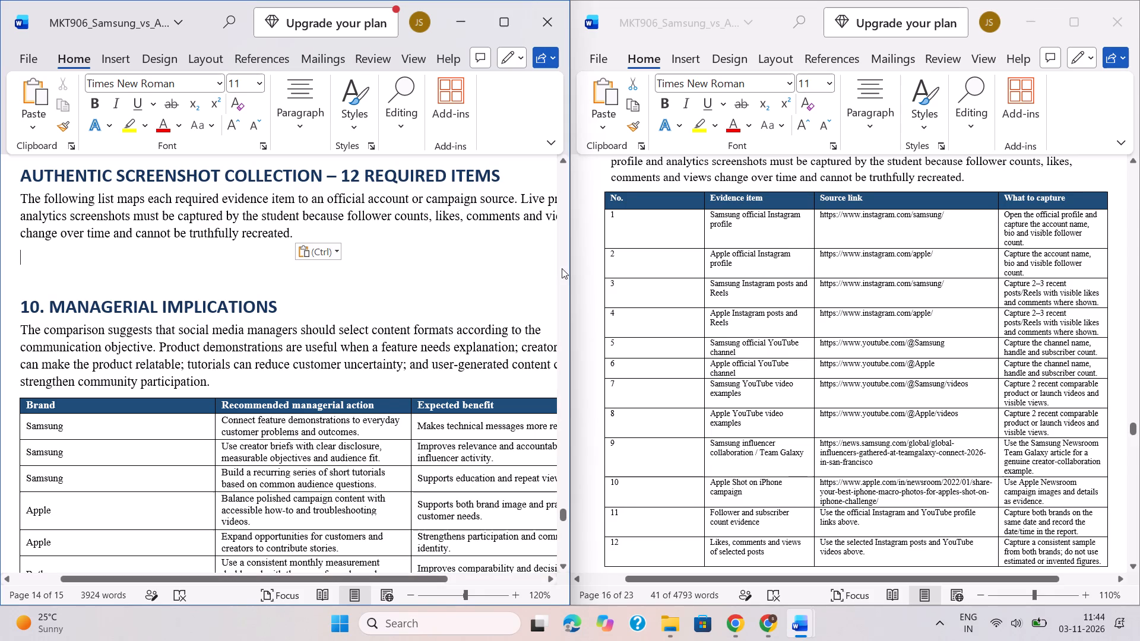
pyautogui.press('Print')
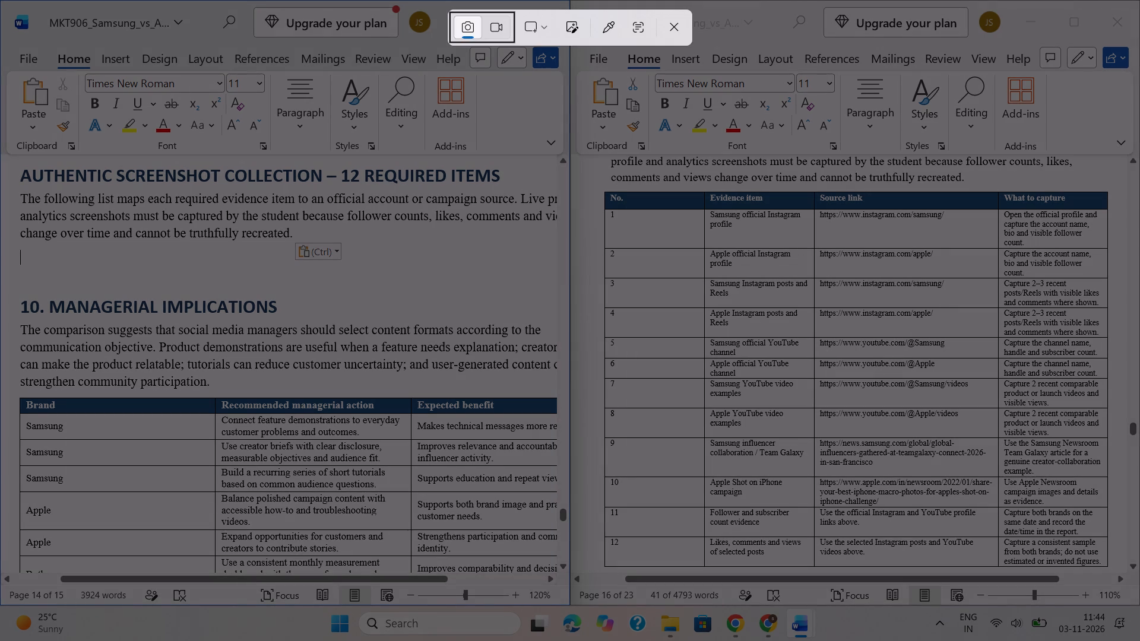
pyautogui.moveTo(0, 36); pyautogui.dragTo(776, 299)
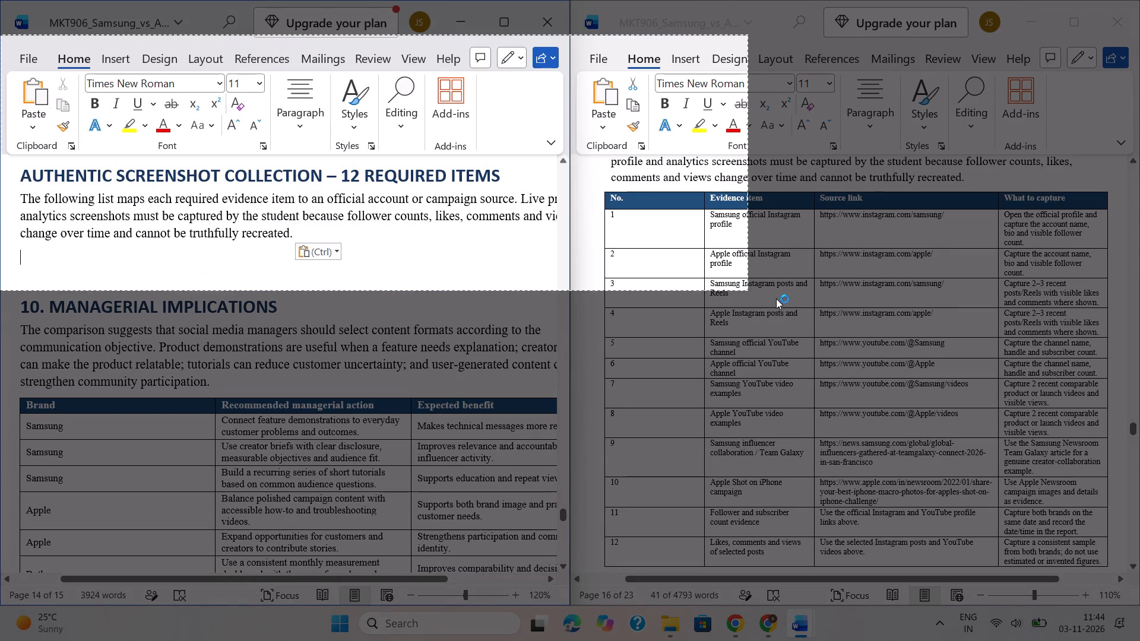
pyautogui.moveTo(776, 299); pyautogui.dragTo(1079, 551)
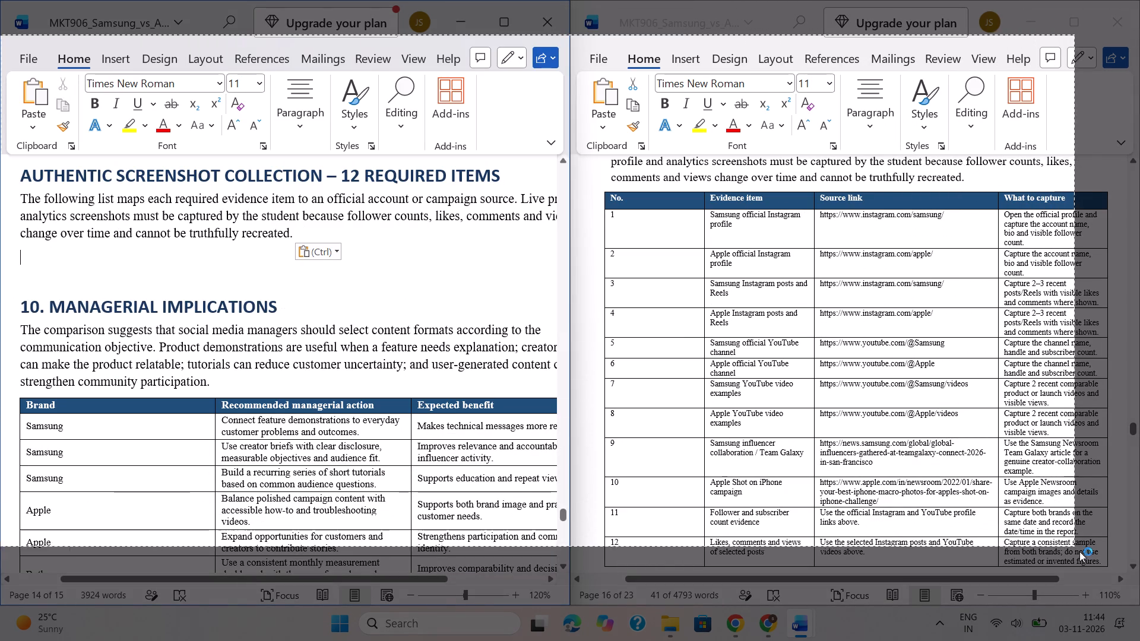
pyautogui.moveTo(1079, 551); pyautogui.dragTo(1139, 583)
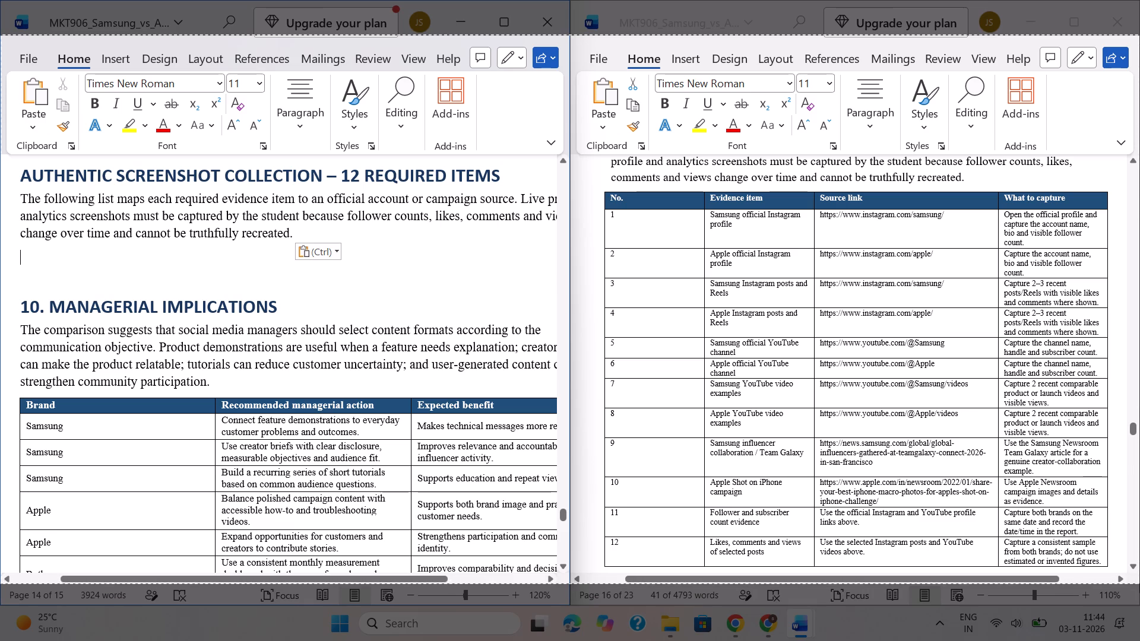
pyautogui.moveTo(1139, 583); pyautogui.dragTo(1139, 579)
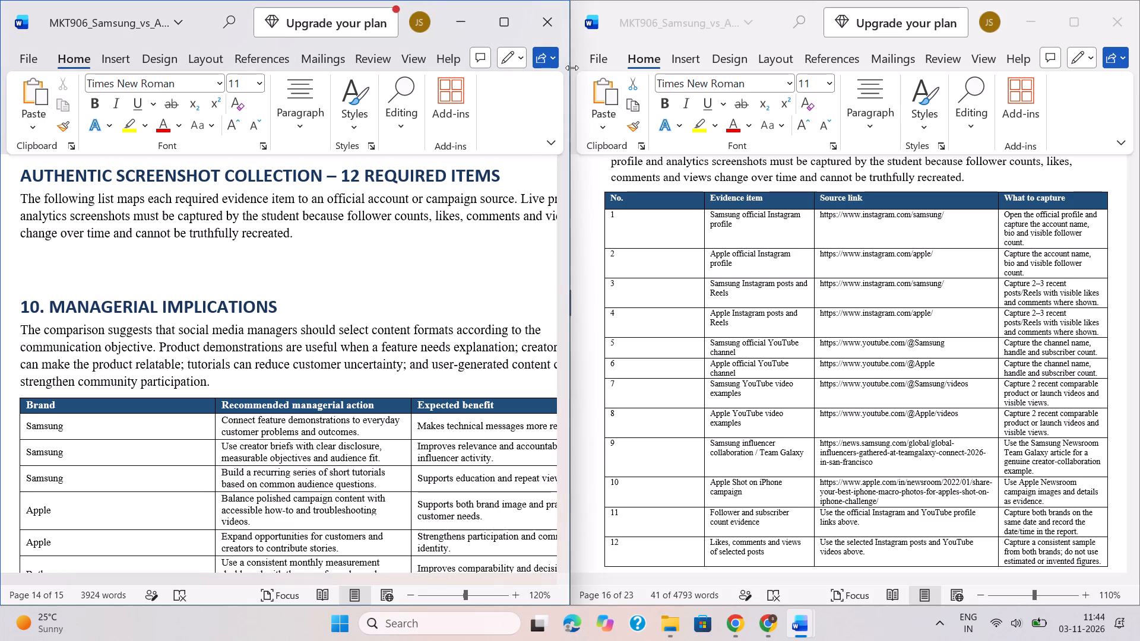
pyautogui.click(768, 630)
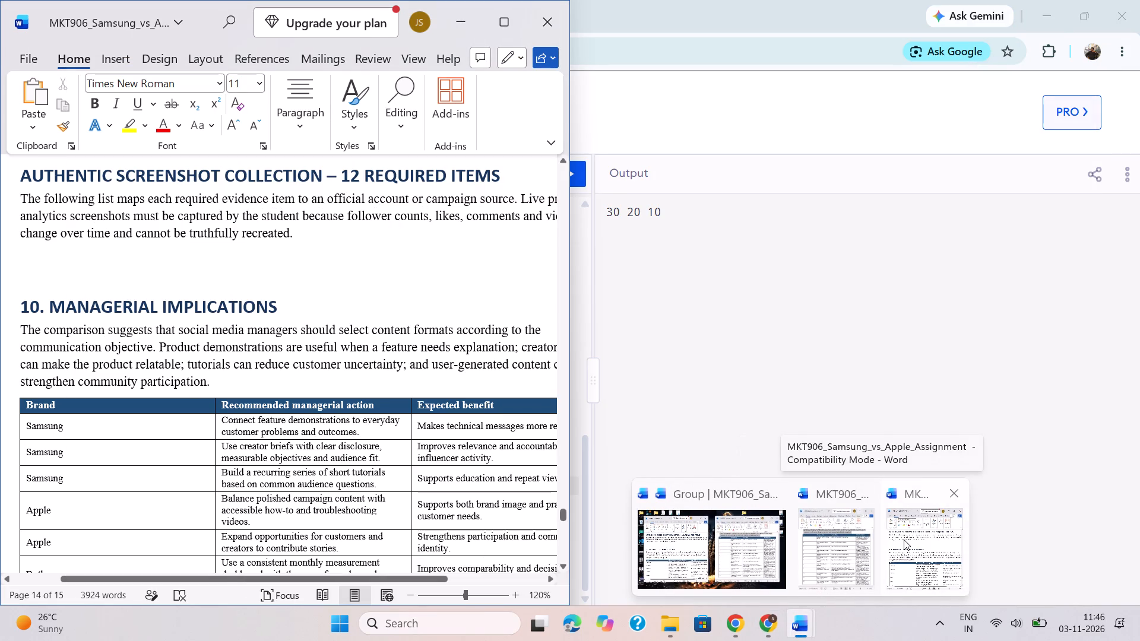
pyautogui.click(904, 540)
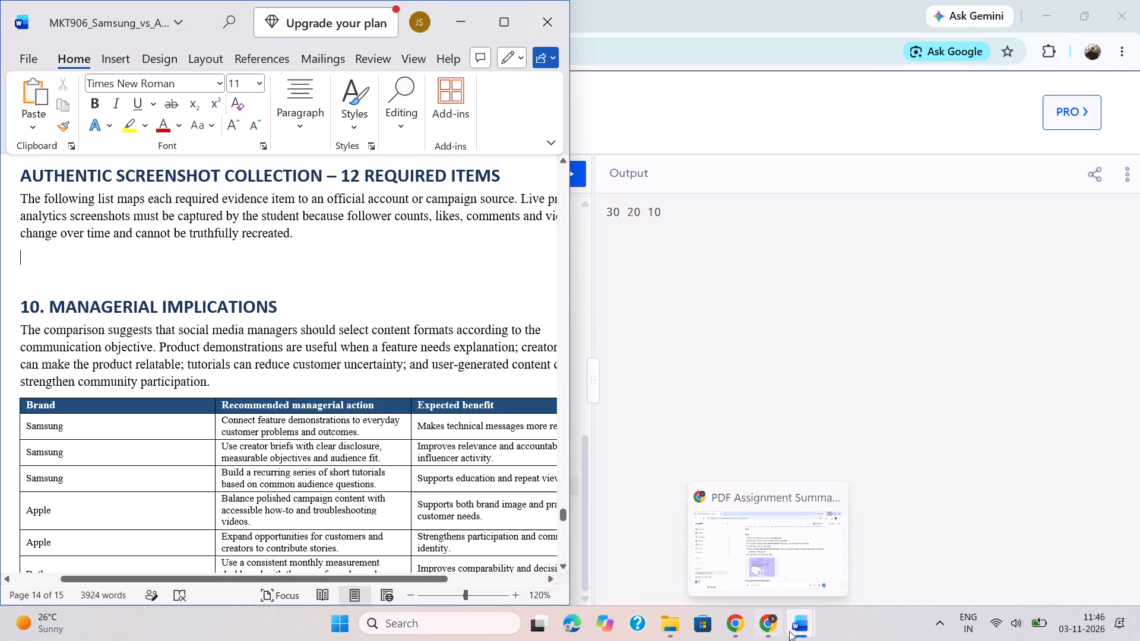
pyautogui.click(817, 553)
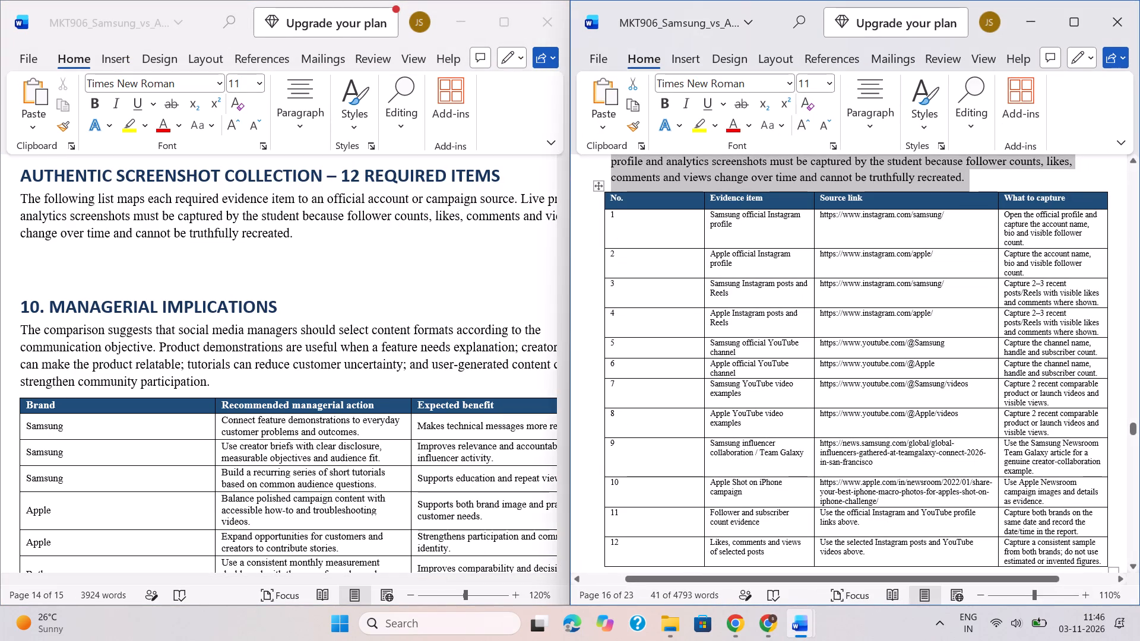
pyautogui.click(597, 183)
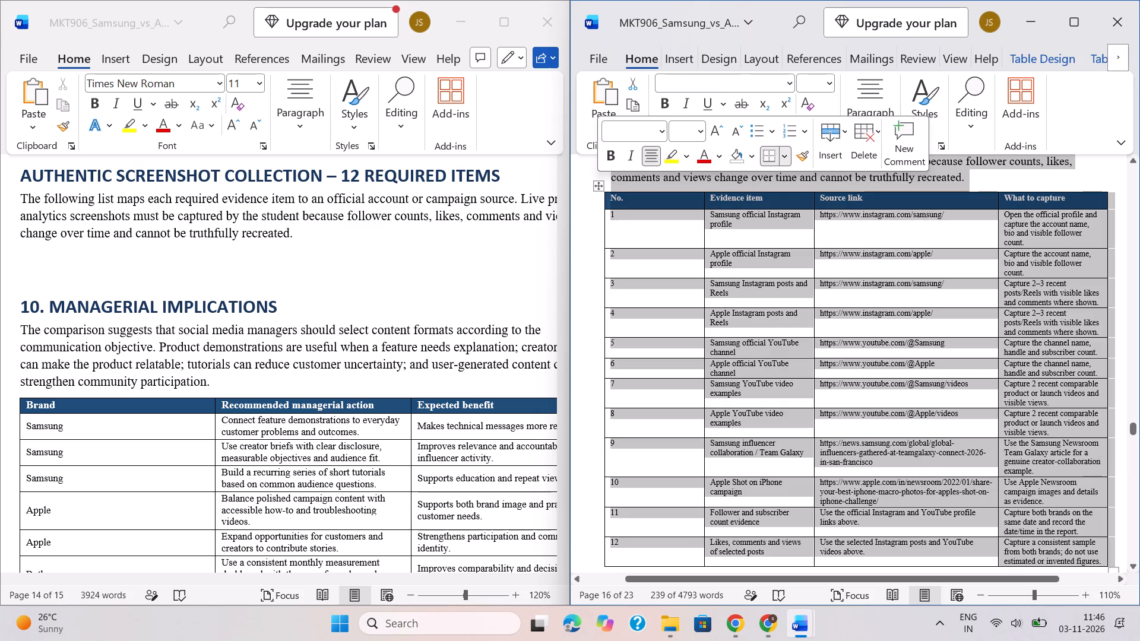
pyautogui.hotkey('ctrl', 'x')
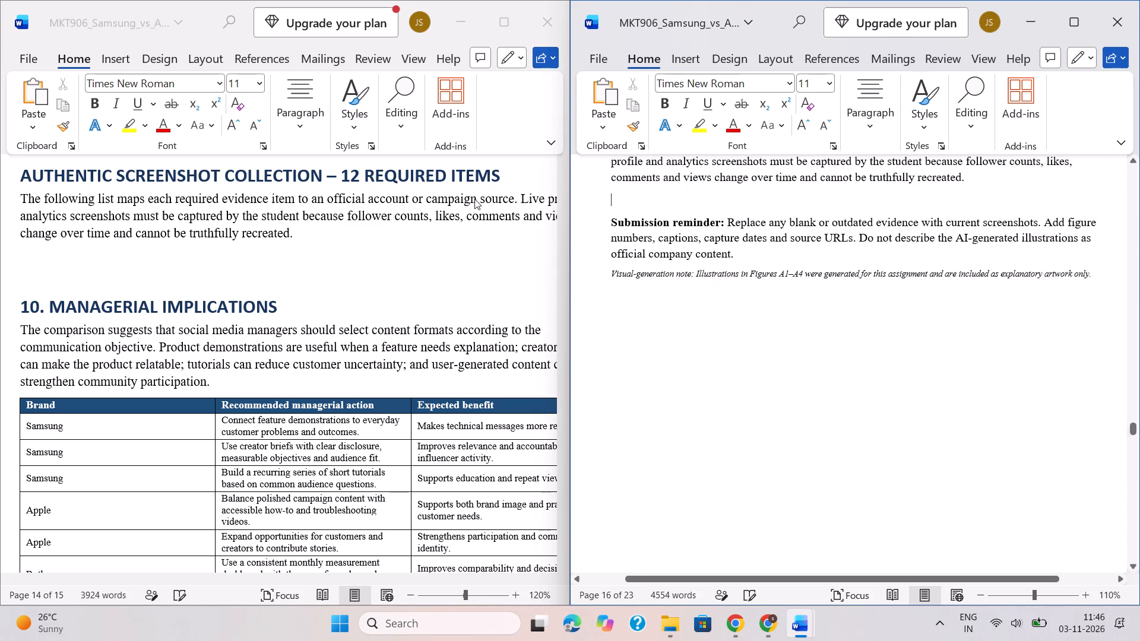
pyautogui.click(34, 266)
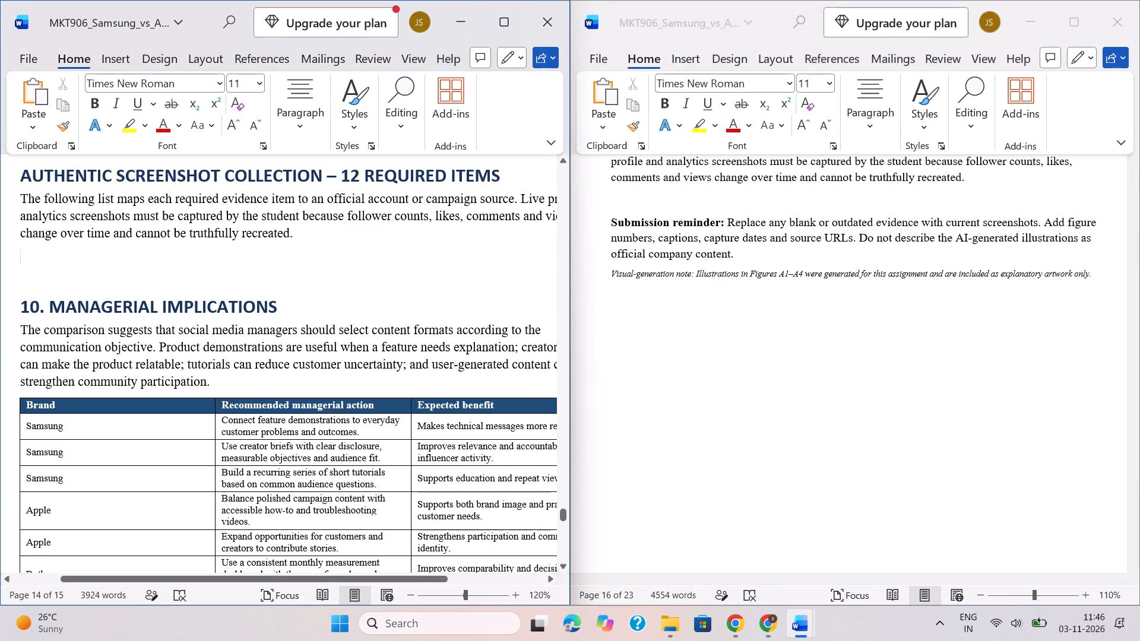
# Paste the evidence table below the assignment's Authentic Screenshot Collection introduction and check its columns and rows.
pyautogui.hotkey('ctrl', 'v')
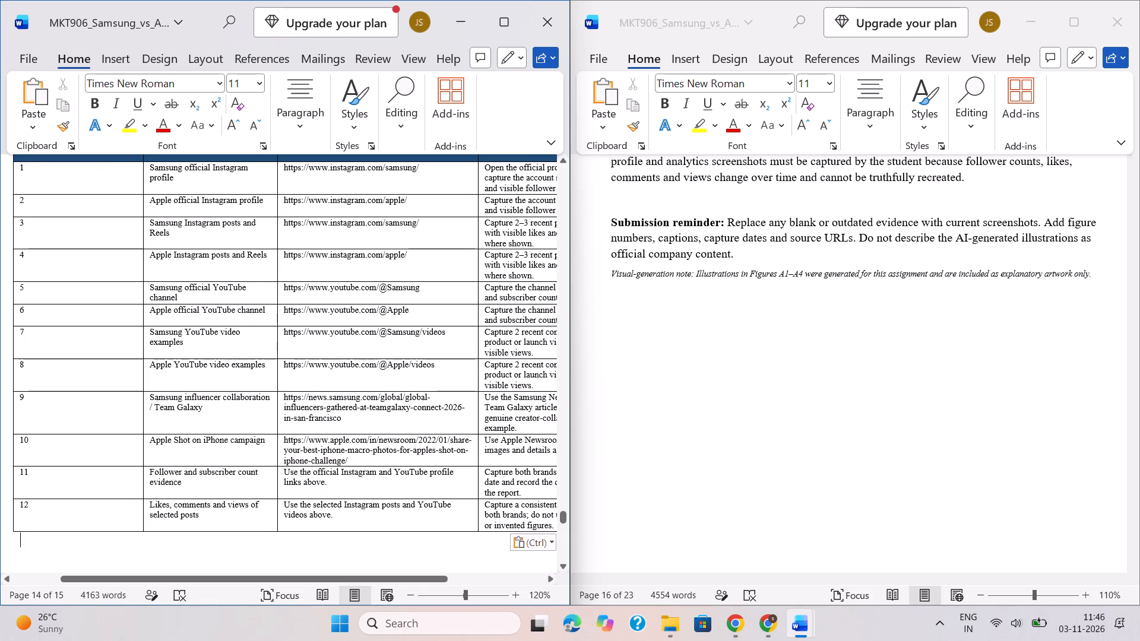
pyautogui.hscroll(-2, 128, 296)
pyautogui.hscroll(1, 128, 296)
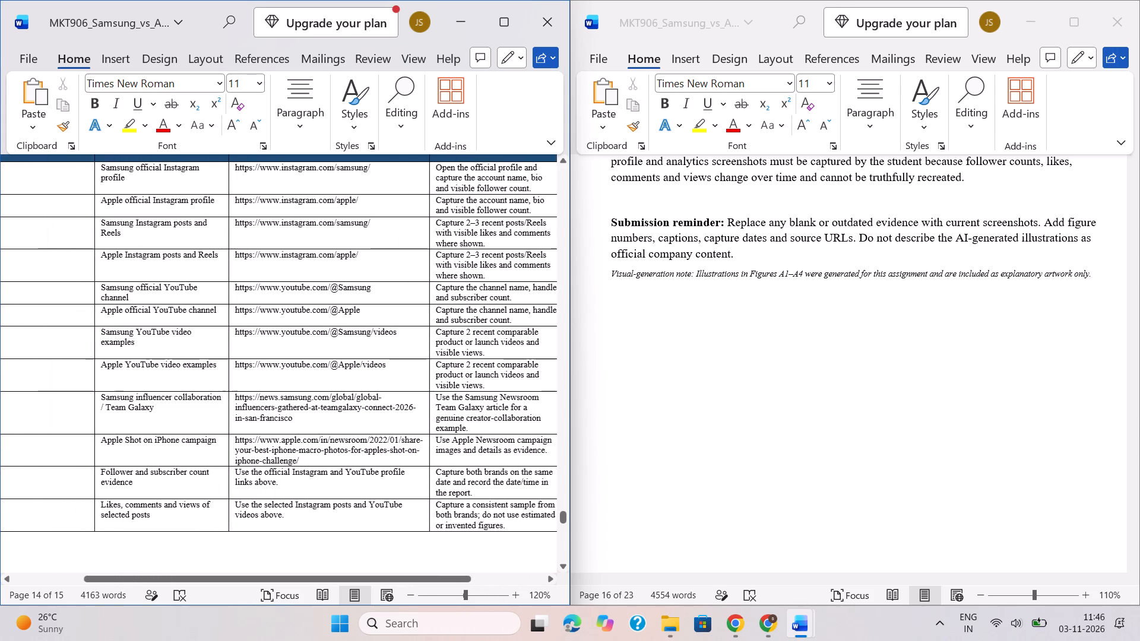
pyautogui.scroll(1, 128, 296)
pyautogui.scroll(-1, 128, 296)
pyautogui.hscroll(1, 128, 296)
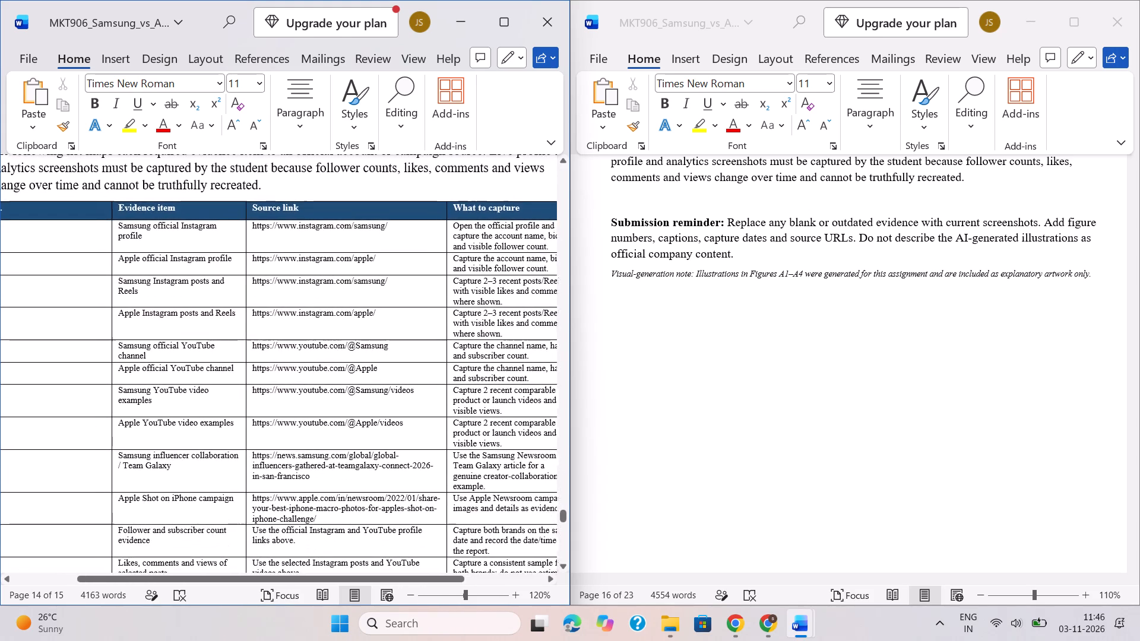
pyautogui.hscroll(1, 128, 296)
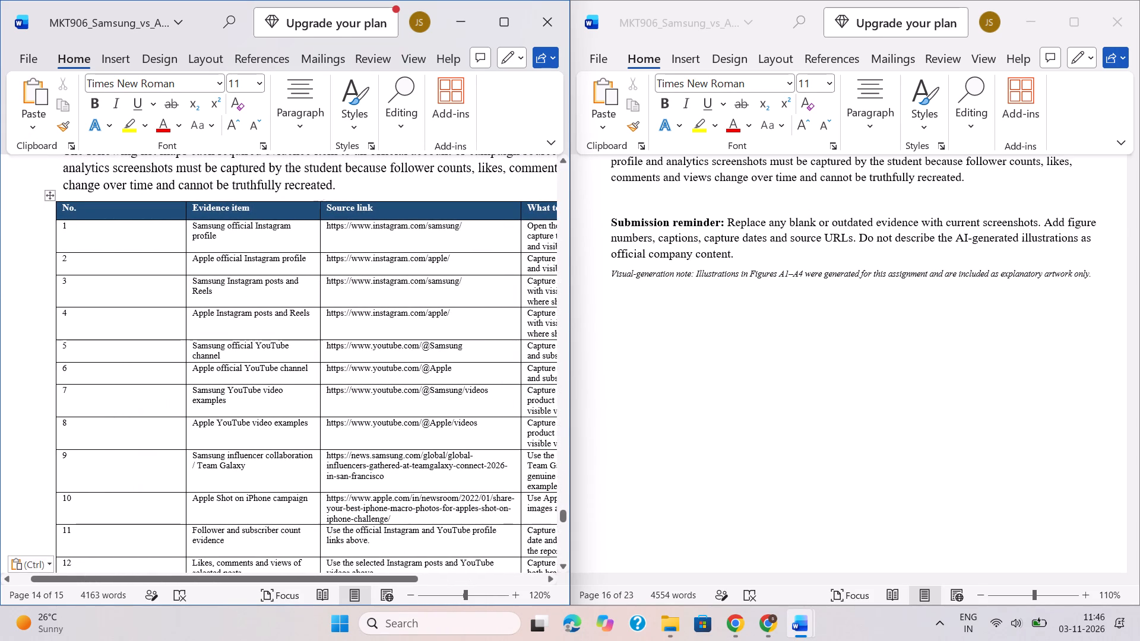
pyautogui.scroll(-1, 341, 191)
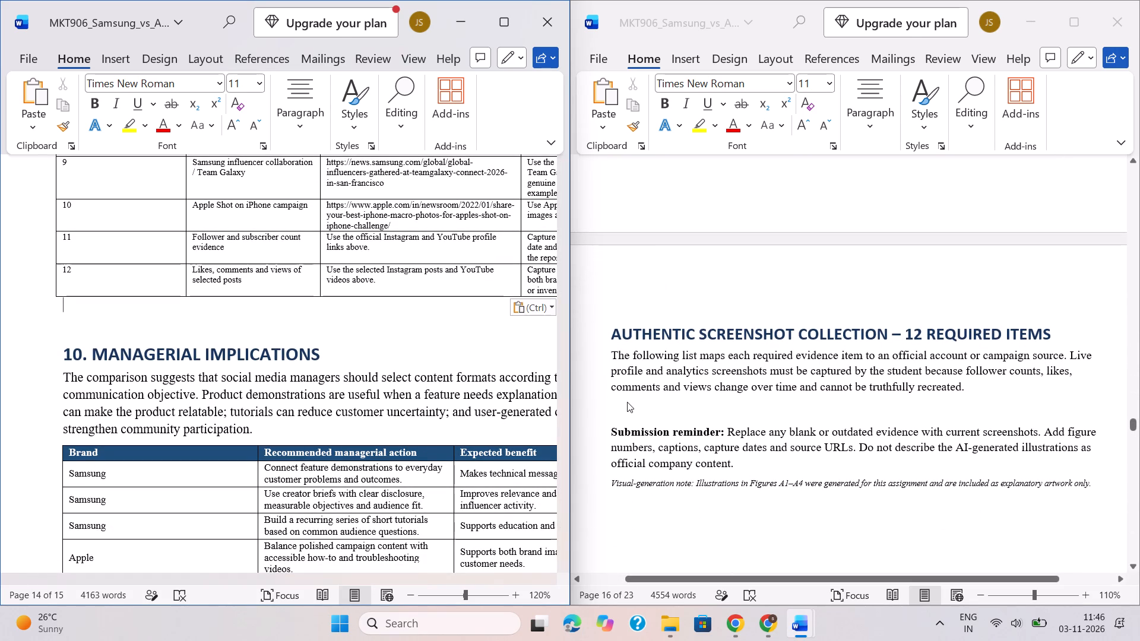
# Paste the evidence table back into the source document, between the Authentic Screenshot Collection introduction and the submission reminder.
pyautogui.click(627, 402)
pyautogui.hotkey('ctrl', 'v')
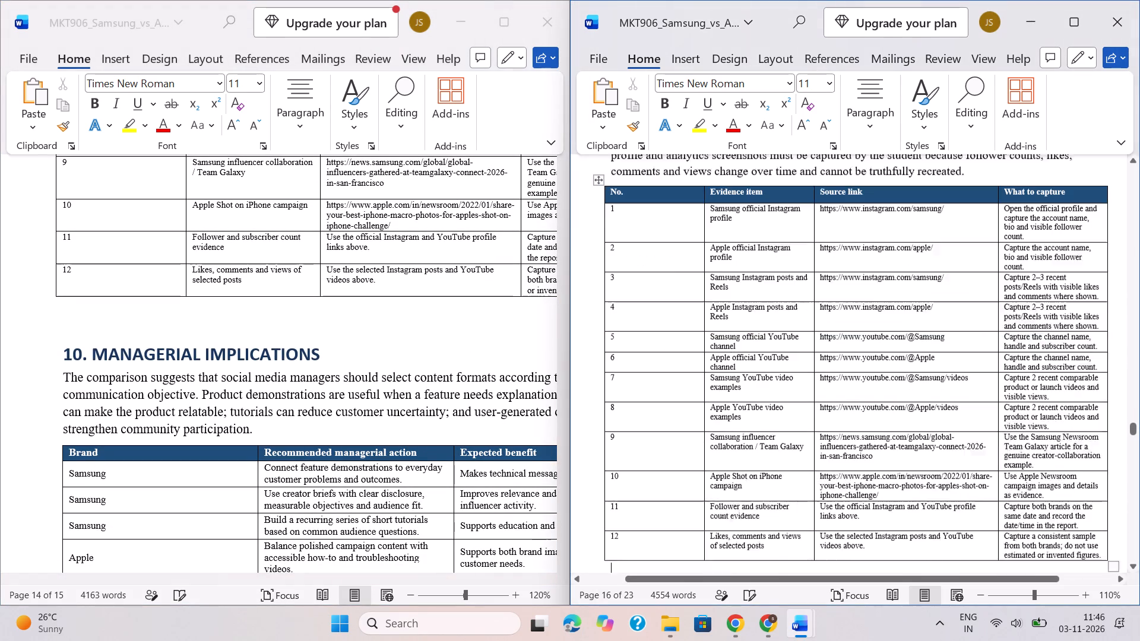
# Add two blank lines in the assignment between the pasted evidence table and the "10. Managerial Implications" heading.
pyautogui.scroll(-1, 627, 402)
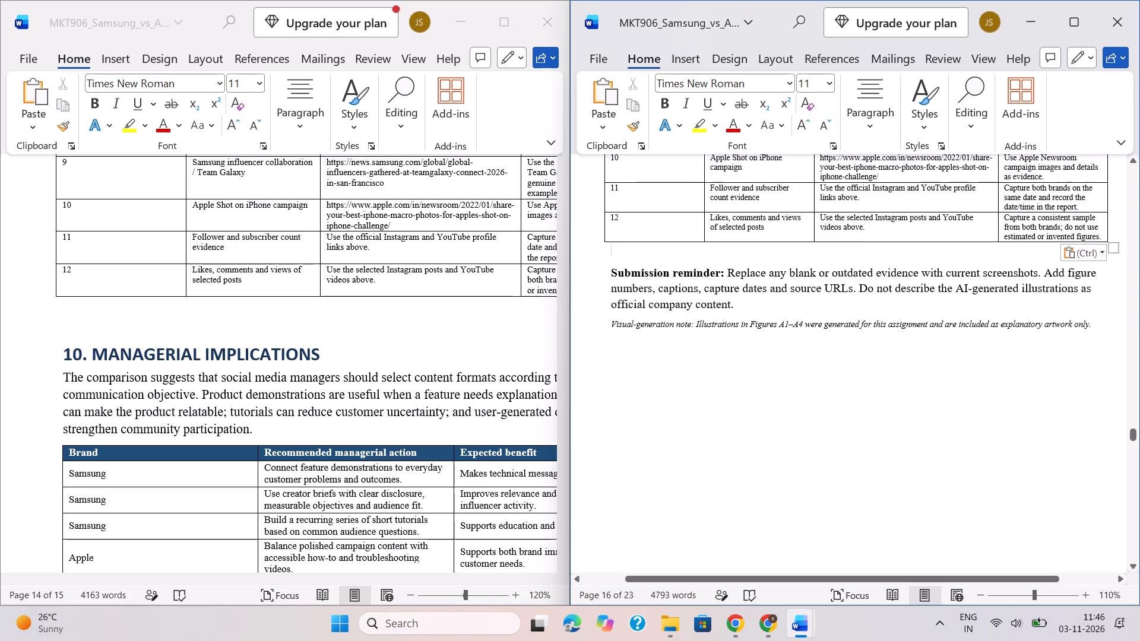
pyautogui.scroll(-3, 627, 402)
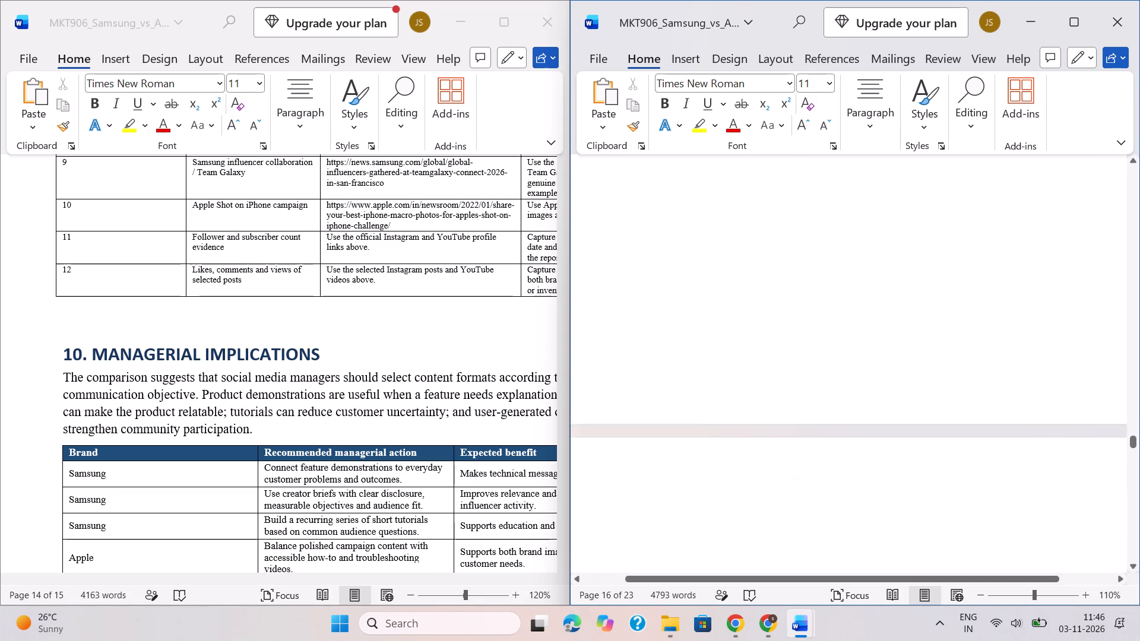
pyautogui.scroll(-1, 627, 402)
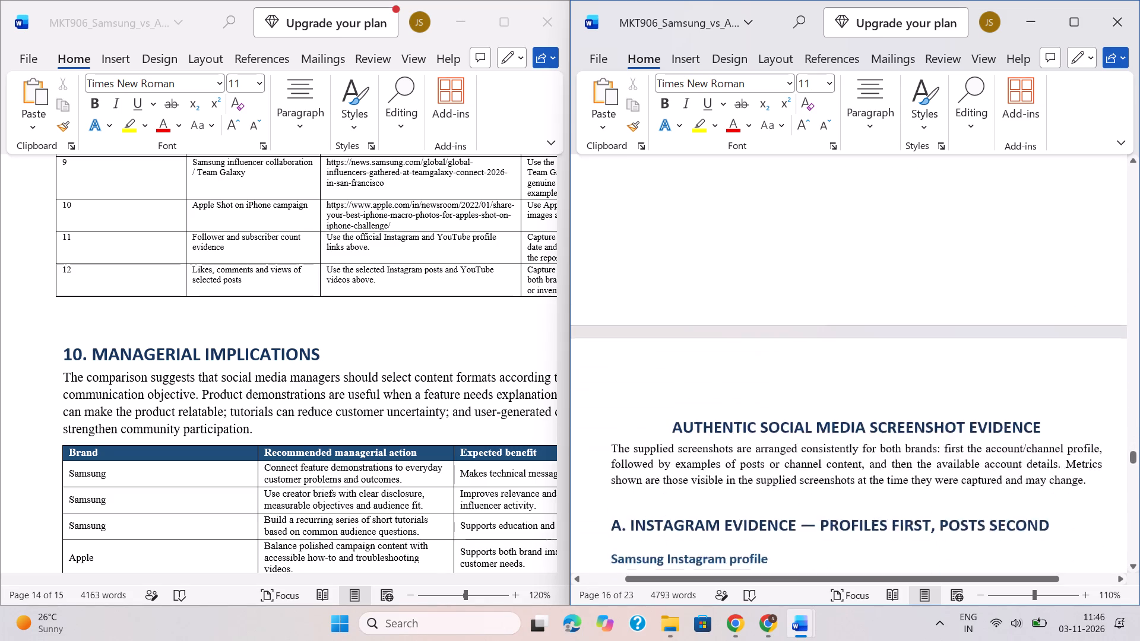
pyautogui.scroll(-1, 627, 402)
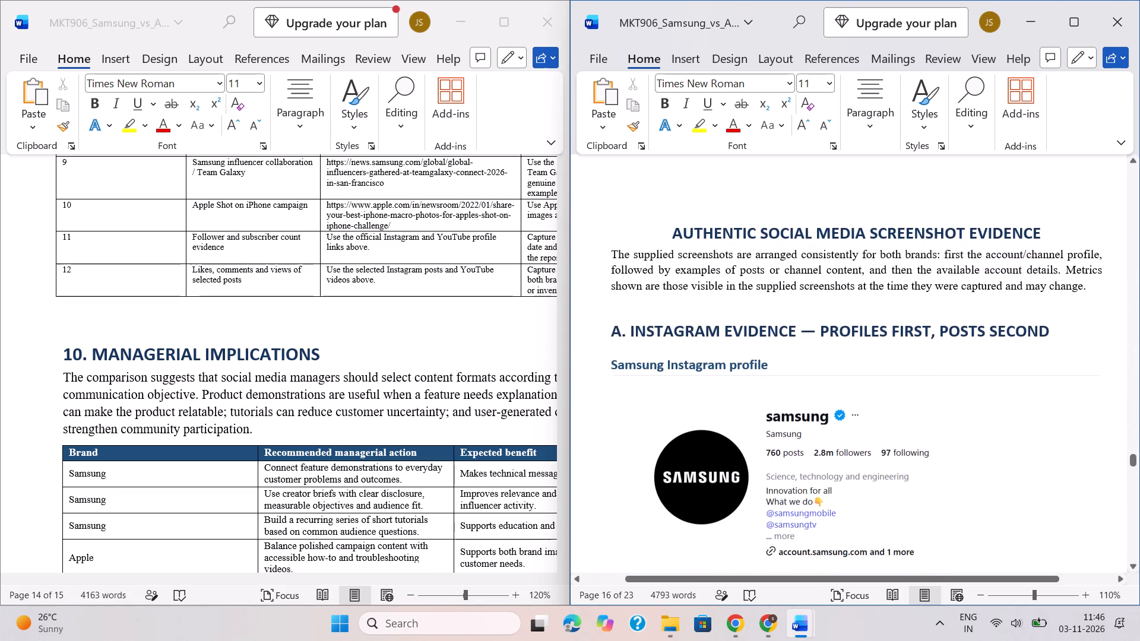
pyautogui.scroll(-1, 627, 402)
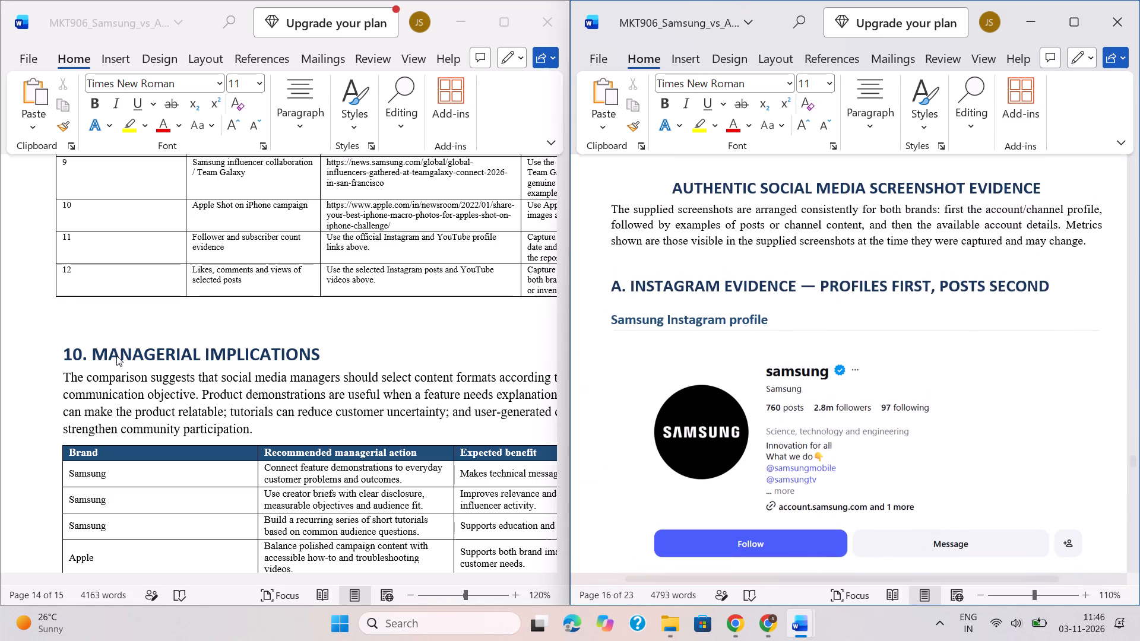
pyautogui.click(64, 319)
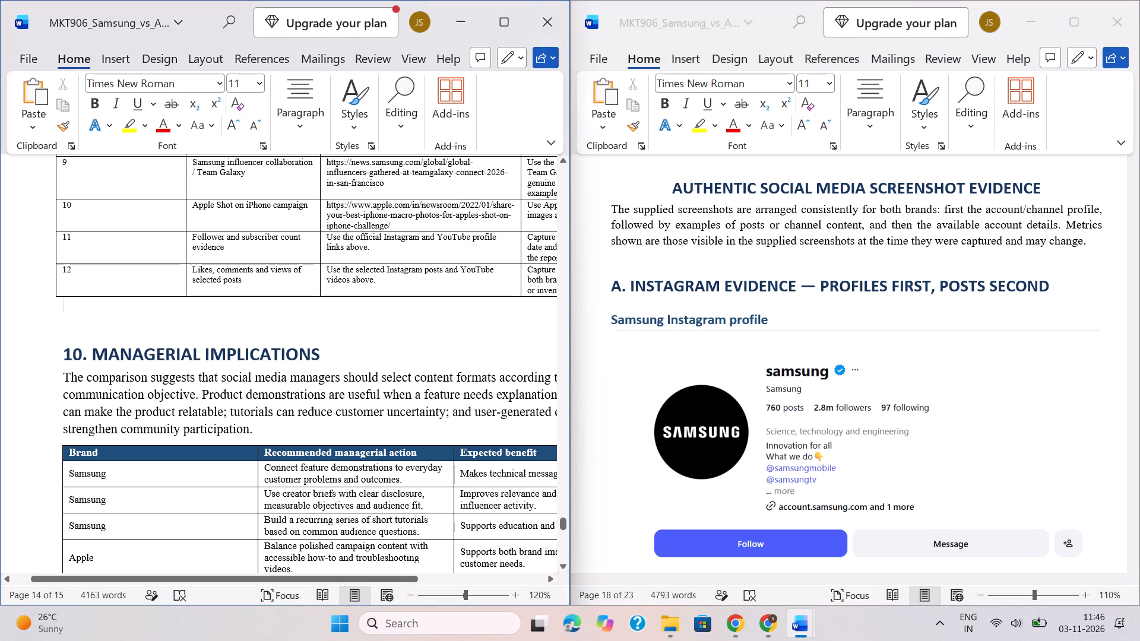
pyautogui.press('Return')
pyautogui.press('Return')
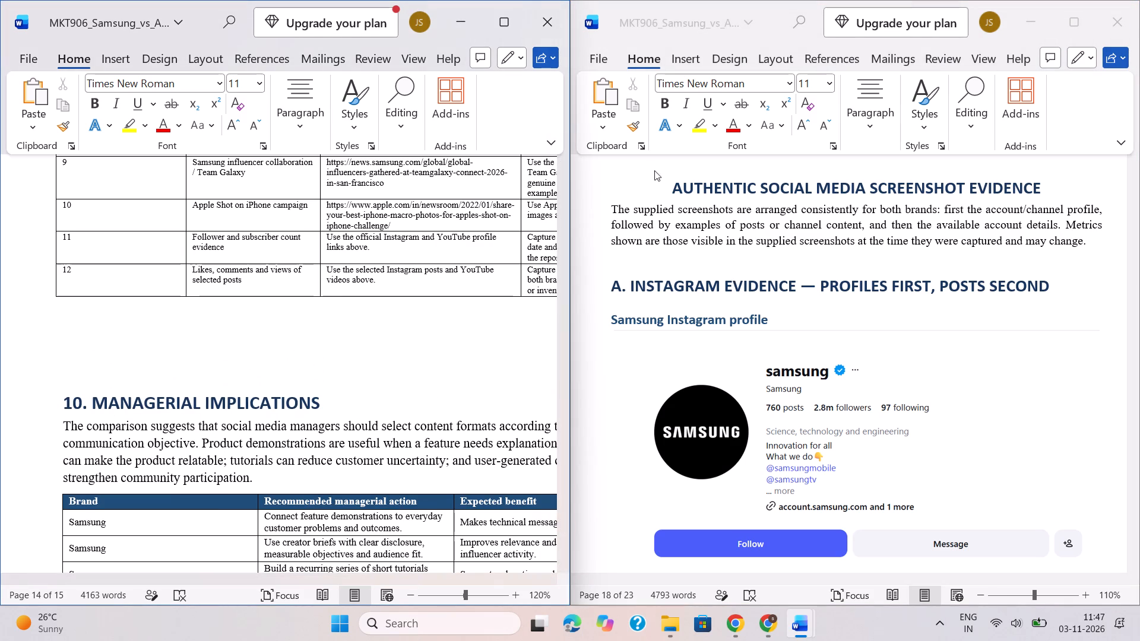
# Select the "Authentic Social Media Screenshot Evidence" heading in the source document.
pyautogui.moveTo(670, 189); pyautogui.dragTo(976, 189)
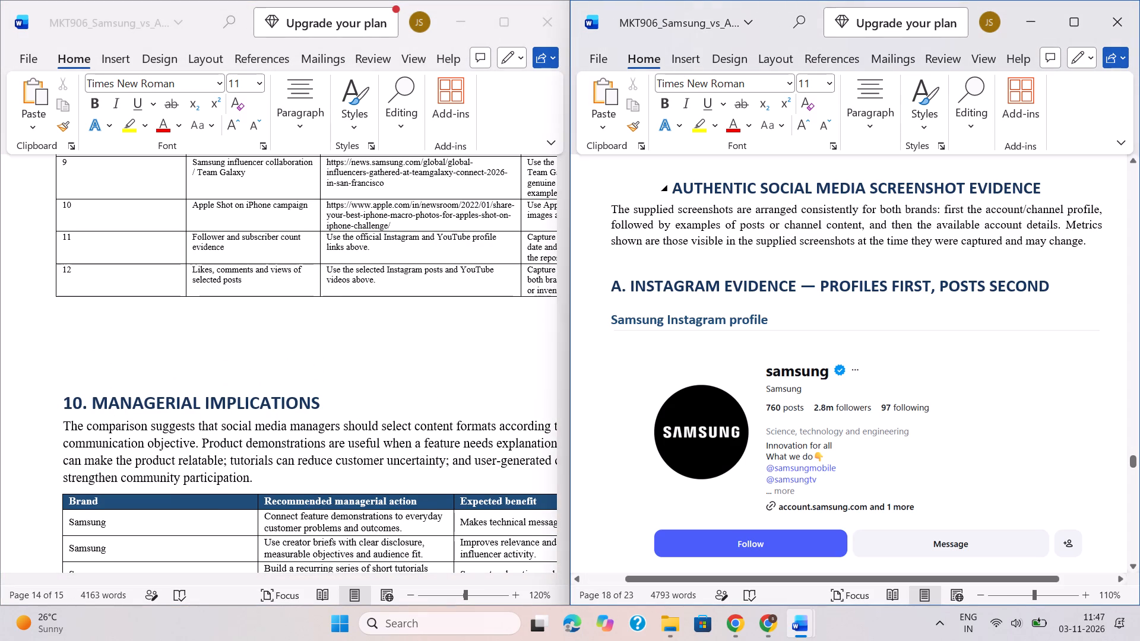
# Copy the source heading "AUTHENTIC SOCIAL MEDIA SCREENSHOT EVIDENCE" and paste it, indented by one tab, above the assignment's "10. Managerial Implications" heading.
pyautogui.moveTo(1040, 189); pyautogui.dragTo(671, 193)
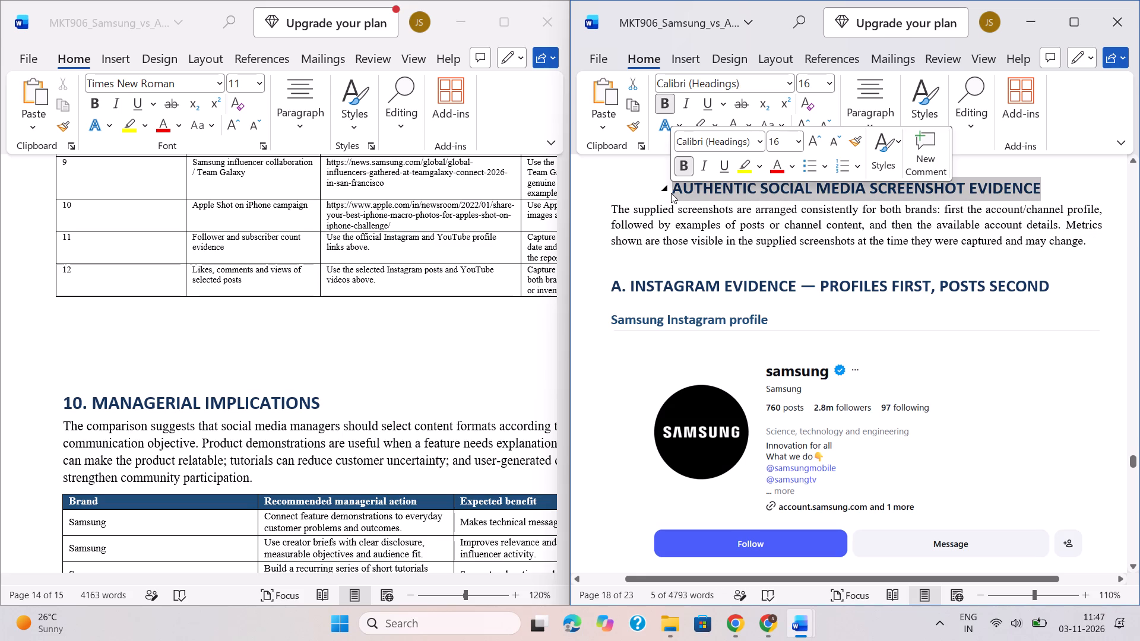
pyautogui.hotkey('ctrl', 'c')
pyautogui.click(124, 340)
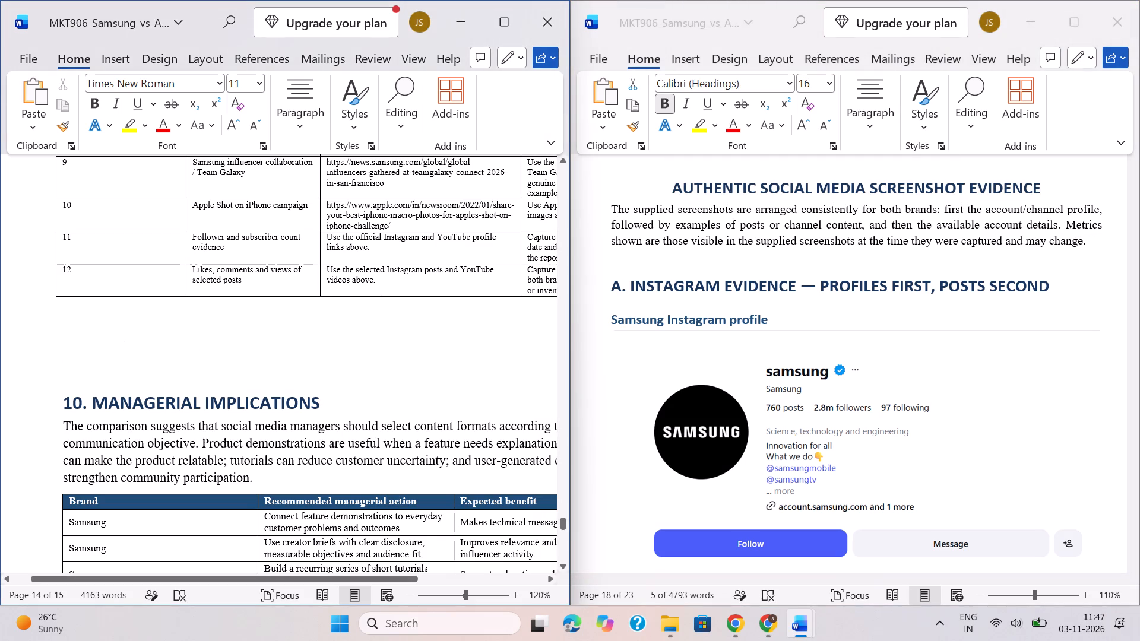
pyautogui.press('Tab')
pyautogui.hotkey('ctrl', 'v')
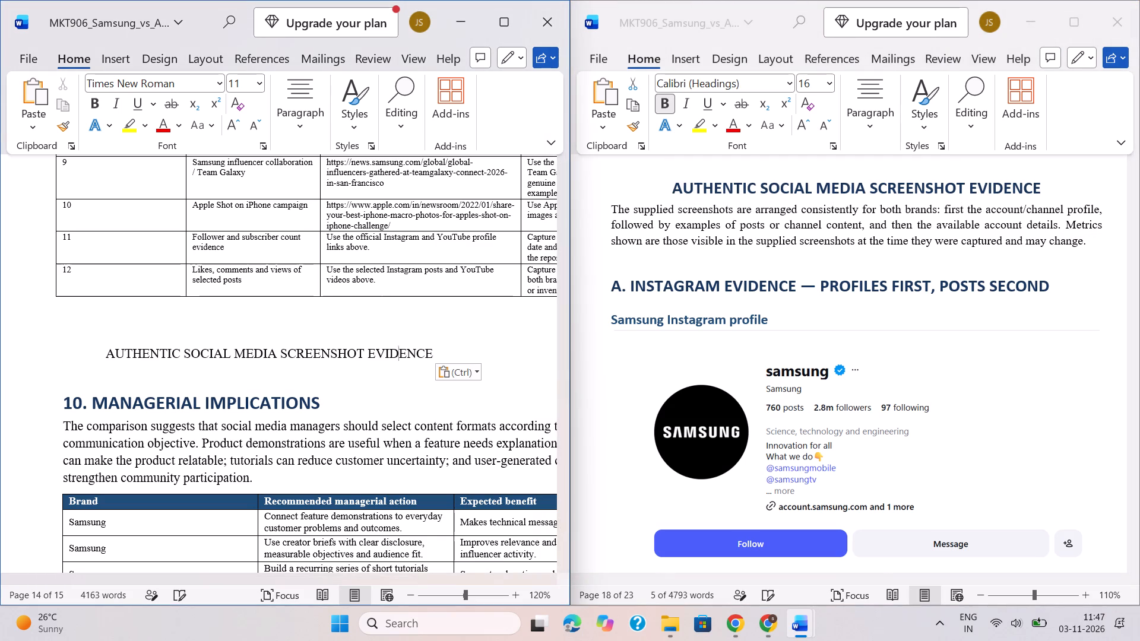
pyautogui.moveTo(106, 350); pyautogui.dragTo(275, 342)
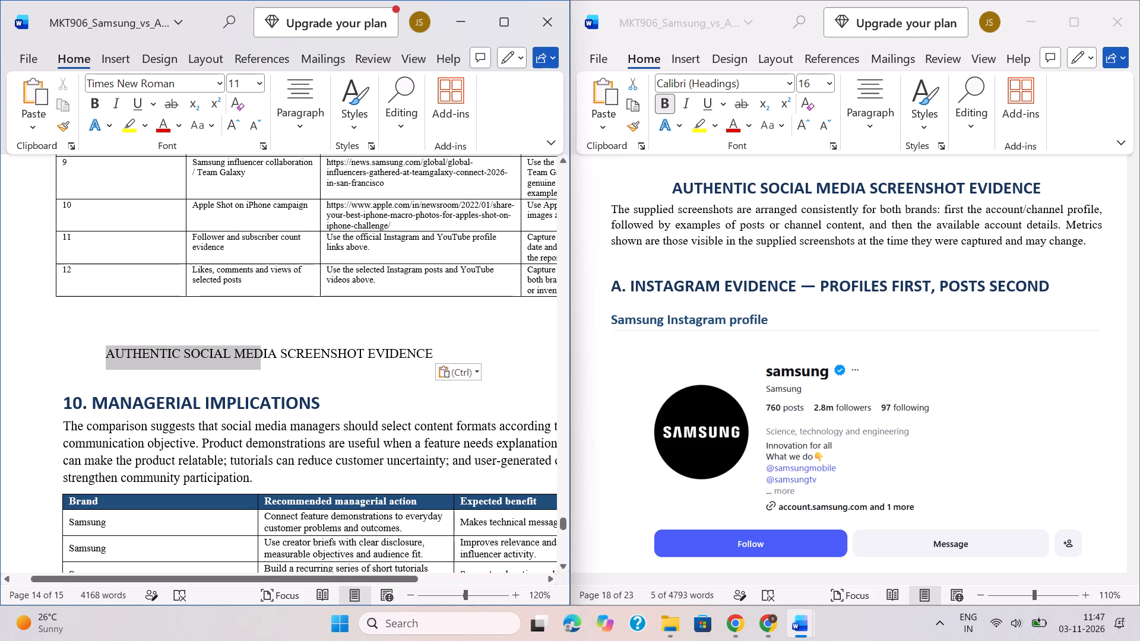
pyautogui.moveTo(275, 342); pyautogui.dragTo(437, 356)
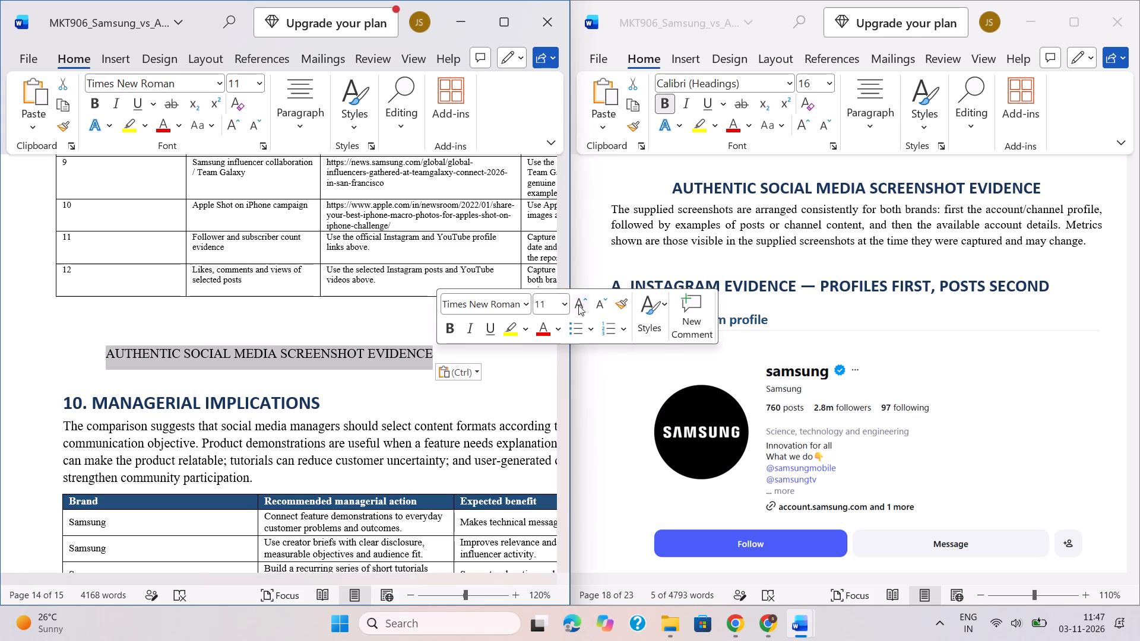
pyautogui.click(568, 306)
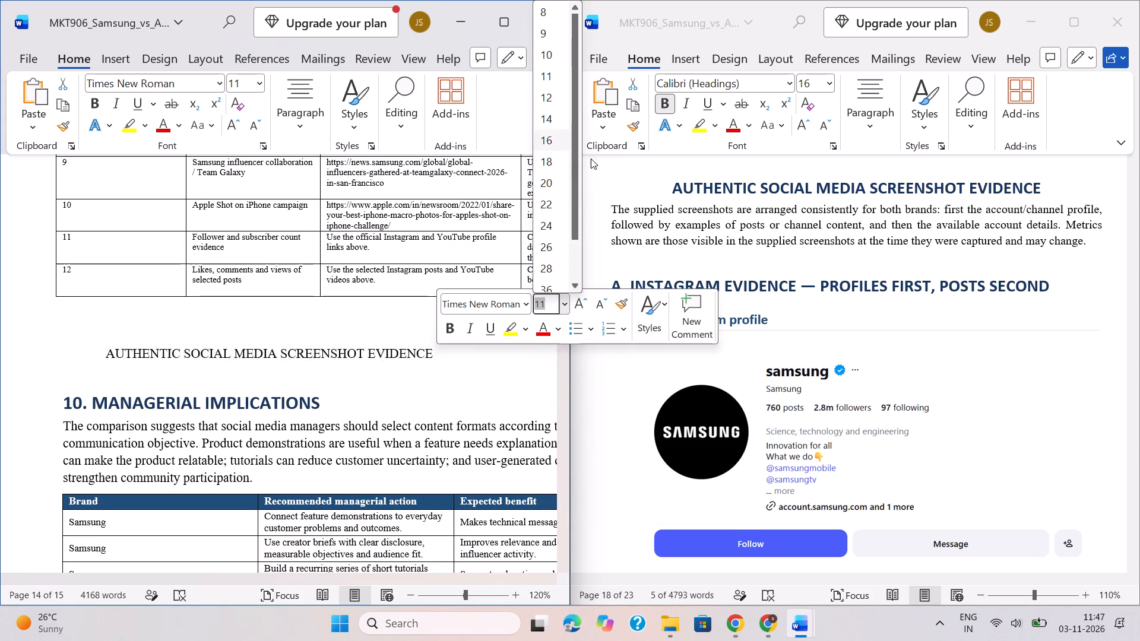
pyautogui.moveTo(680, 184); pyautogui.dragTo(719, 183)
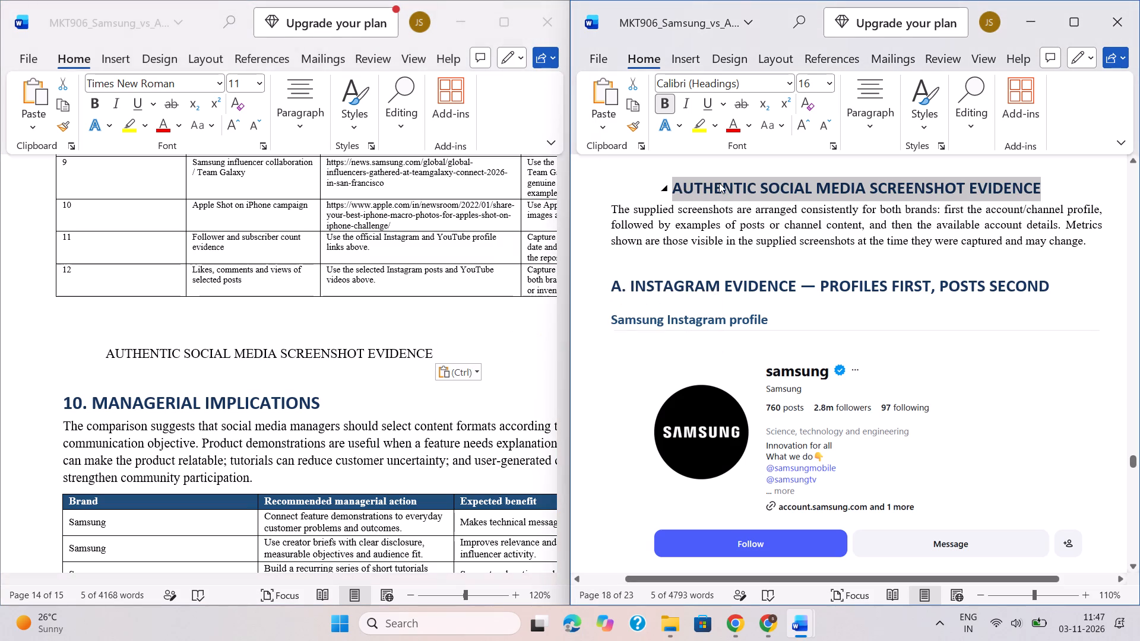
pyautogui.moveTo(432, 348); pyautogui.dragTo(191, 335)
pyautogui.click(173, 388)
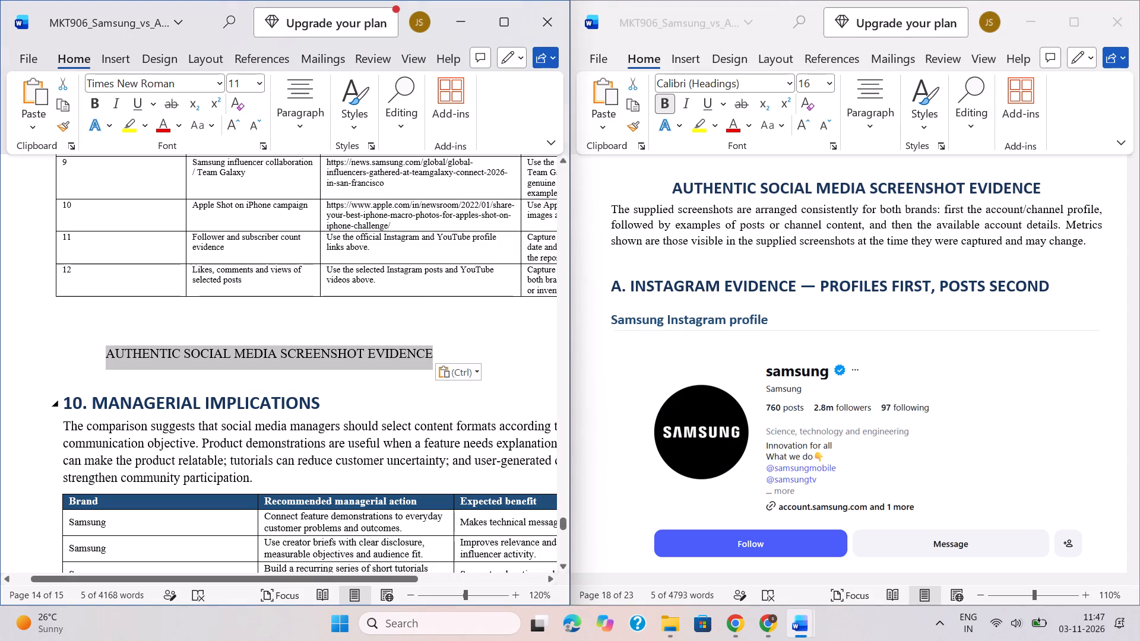
# Set the font size of the pasted "AUTHENTIC SOCIAL MEDIA SCREENSHOT EVIDENCE" heading to 16.
pyautogui.moveTo(104, 350); pyautogui.dragTo(428, 344)
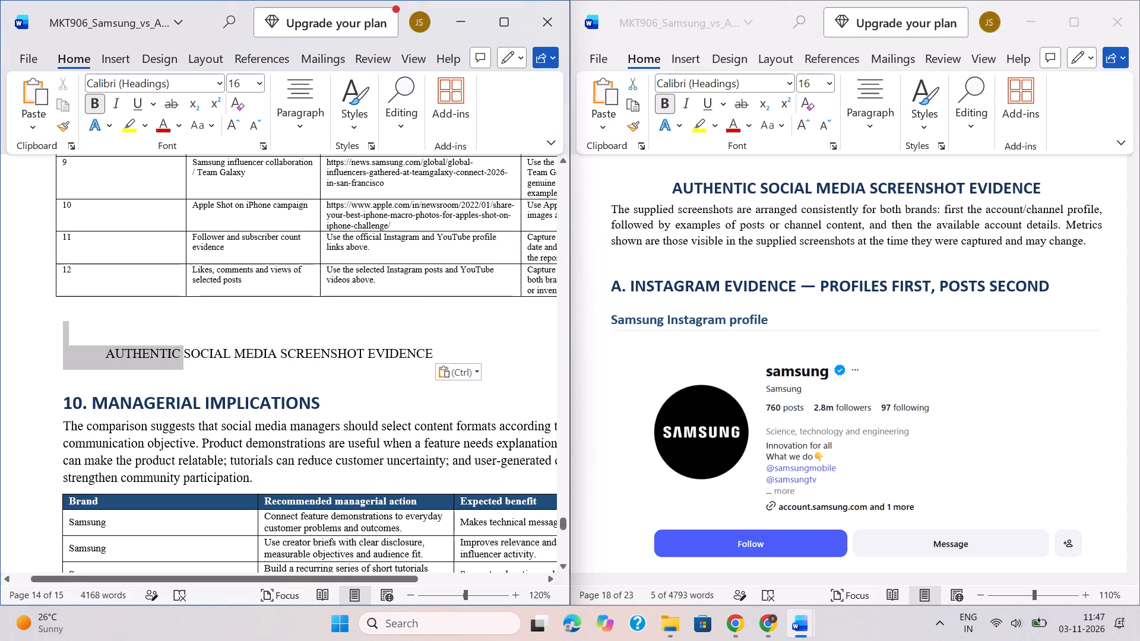
pyautogui.moveTo(428, 344); pyautogui.dragTo(433, 354)
pyautogui.click(559, 310)
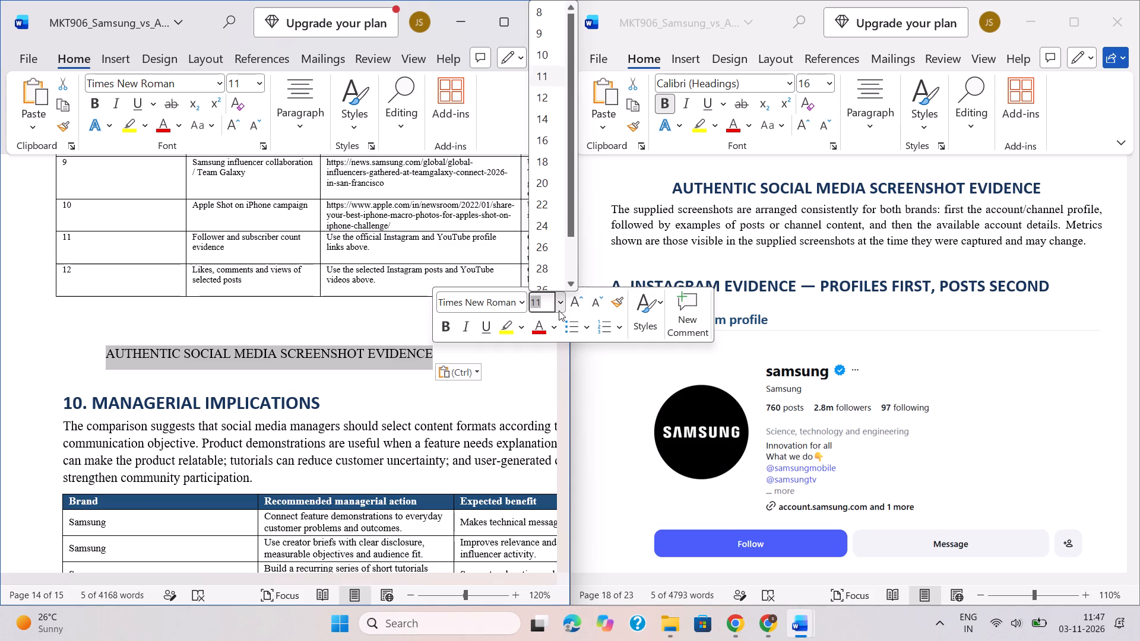
pyautogui.click(548, 141)
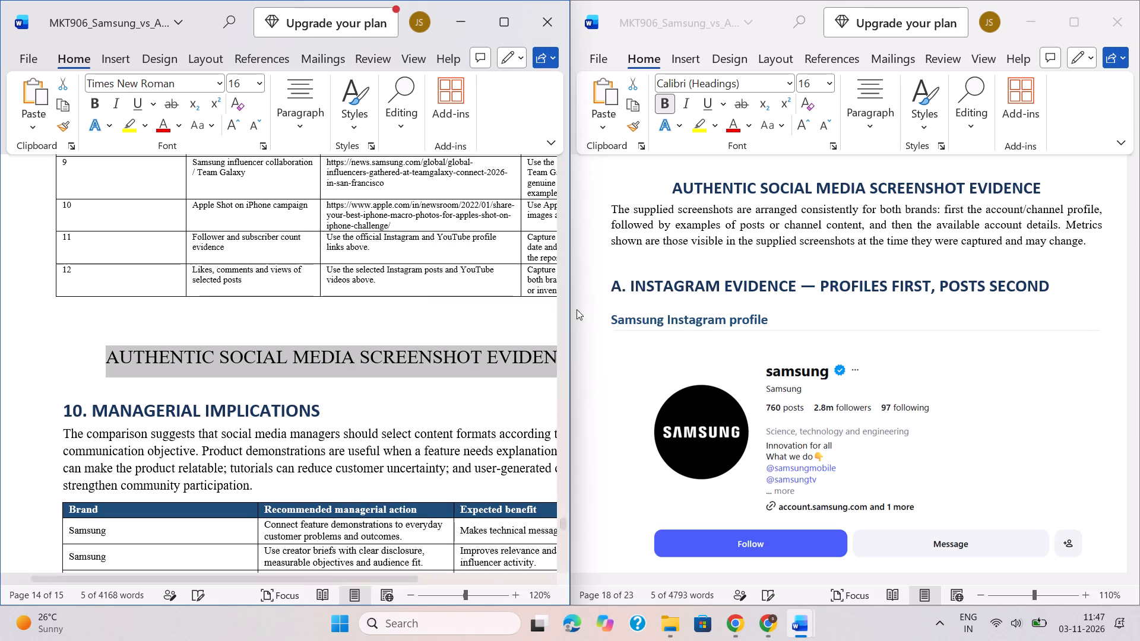
pyautogui.hscroll(-2, 498, 357)
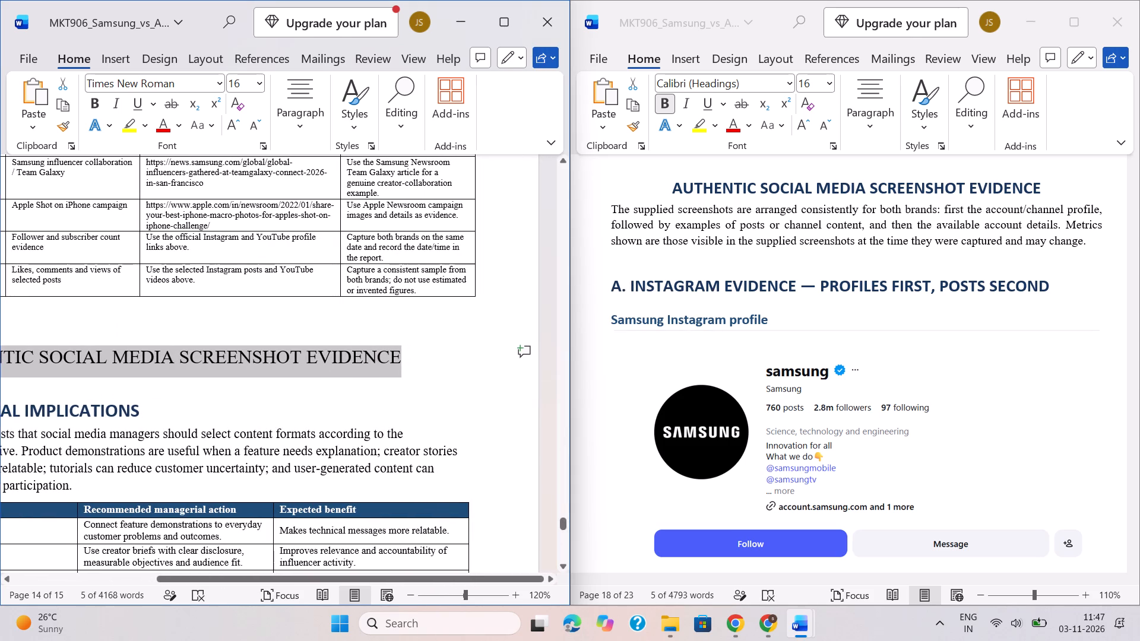
# Apply the Heading 1 style to the pasted "AUTHENTIC SOCIAL MEDIA SCREENSHOT EVIDENCE" heading in the assignment.
pyautogui.click(348, 127)
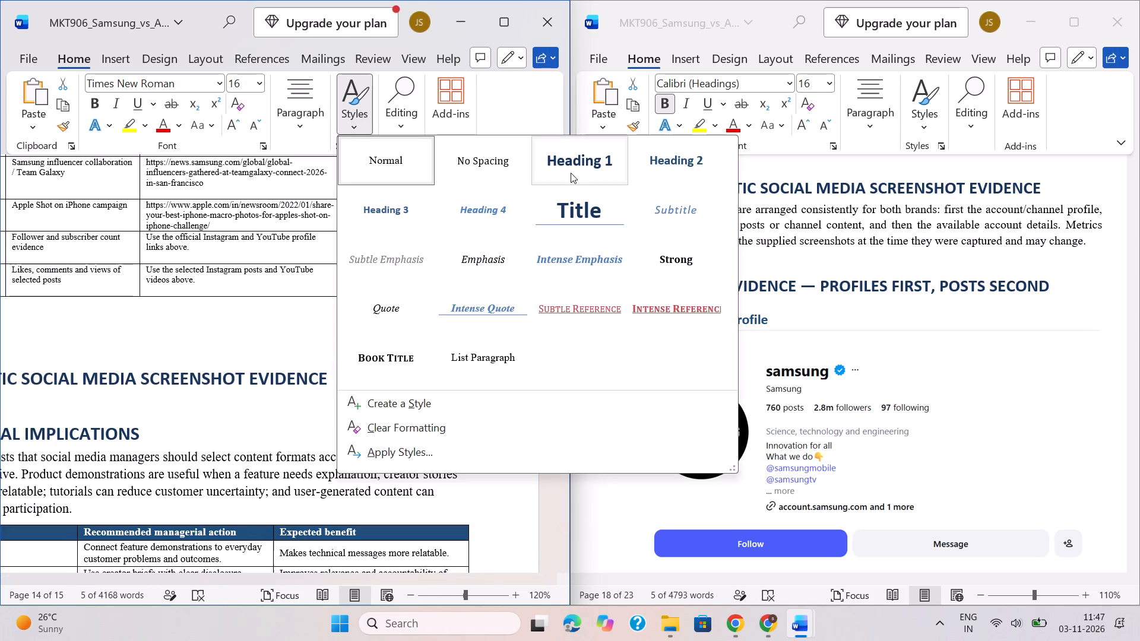
pyautogui.click(571, 173)
pyautogui.hscroll(2, 315, 360)
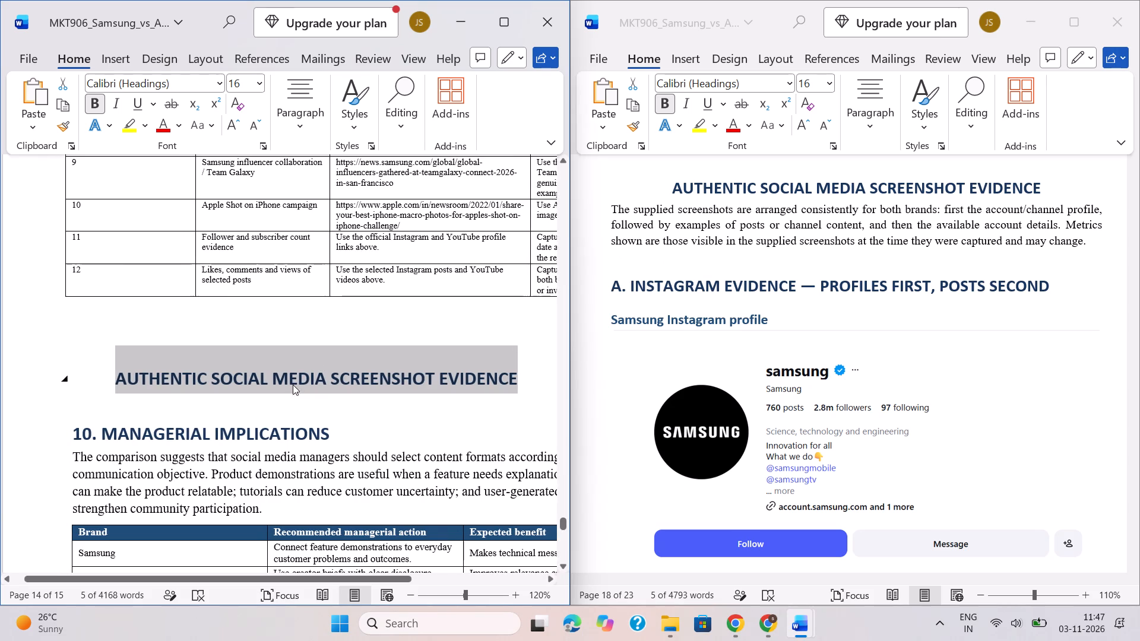
pyautogui.click(283, 399)
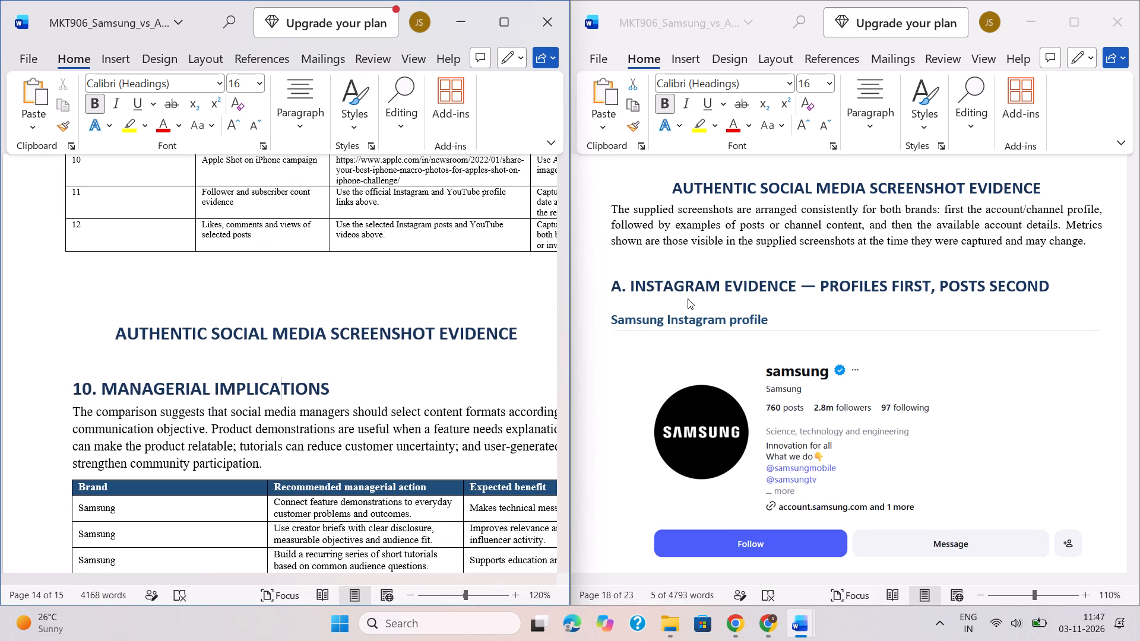
# Place the cursor at the source document's "Samsung Instagram profile" heading and examine the Instagram profile screenshots below it.
pyautogui.scroll(-1, 688, 299)
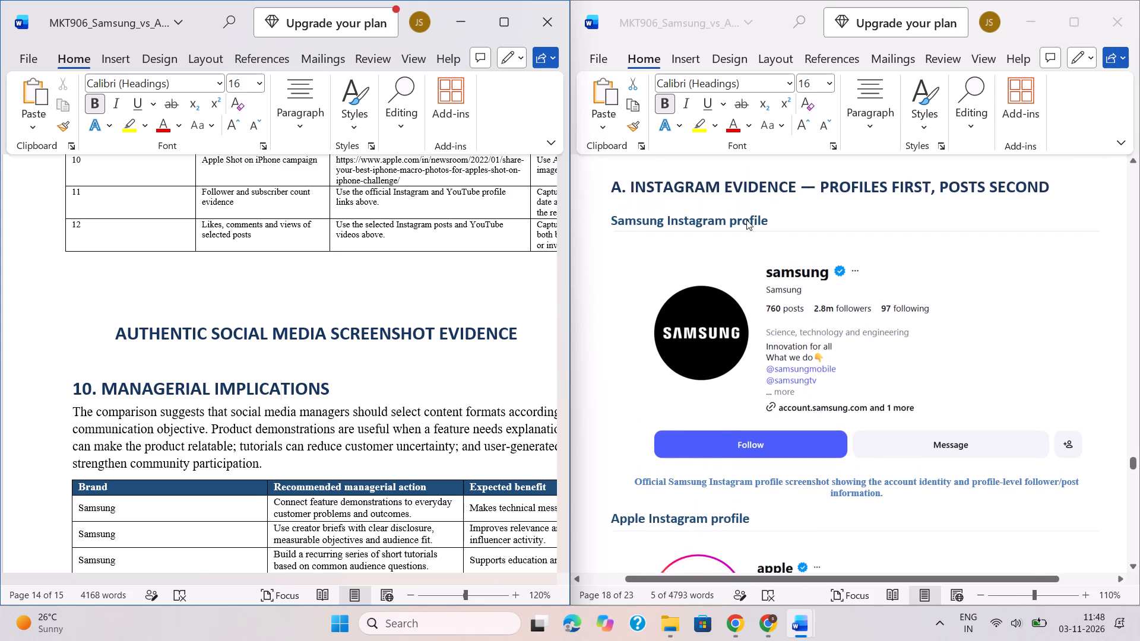
pyautogui.click(764, 219)
pyautogui.click(774, 219)
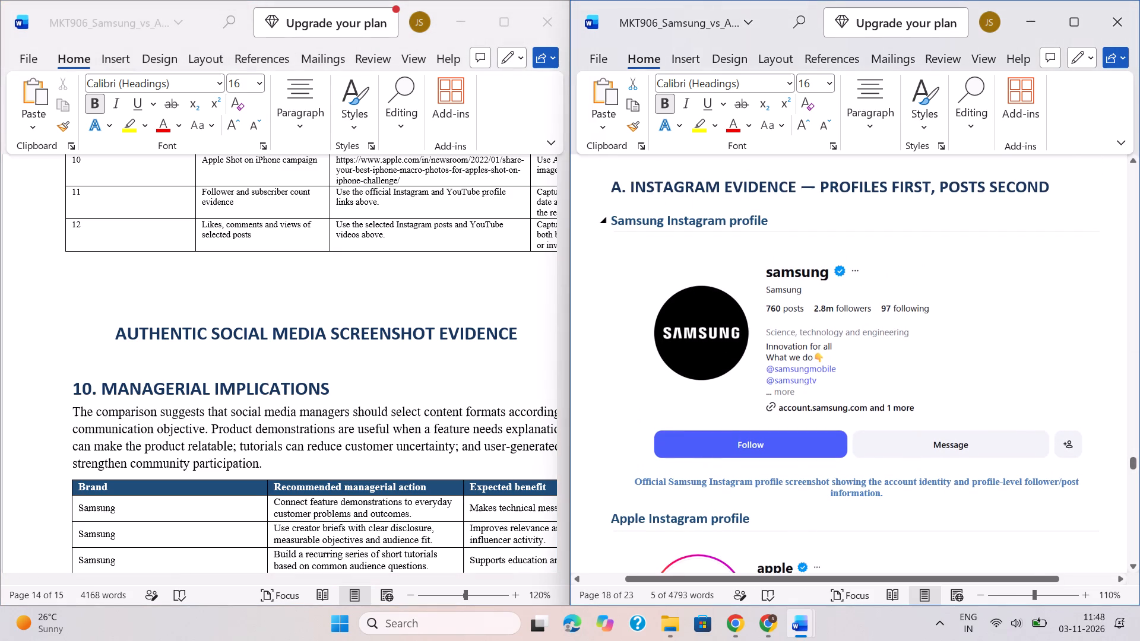
pyautogui.scroll(-1, 771, 219)
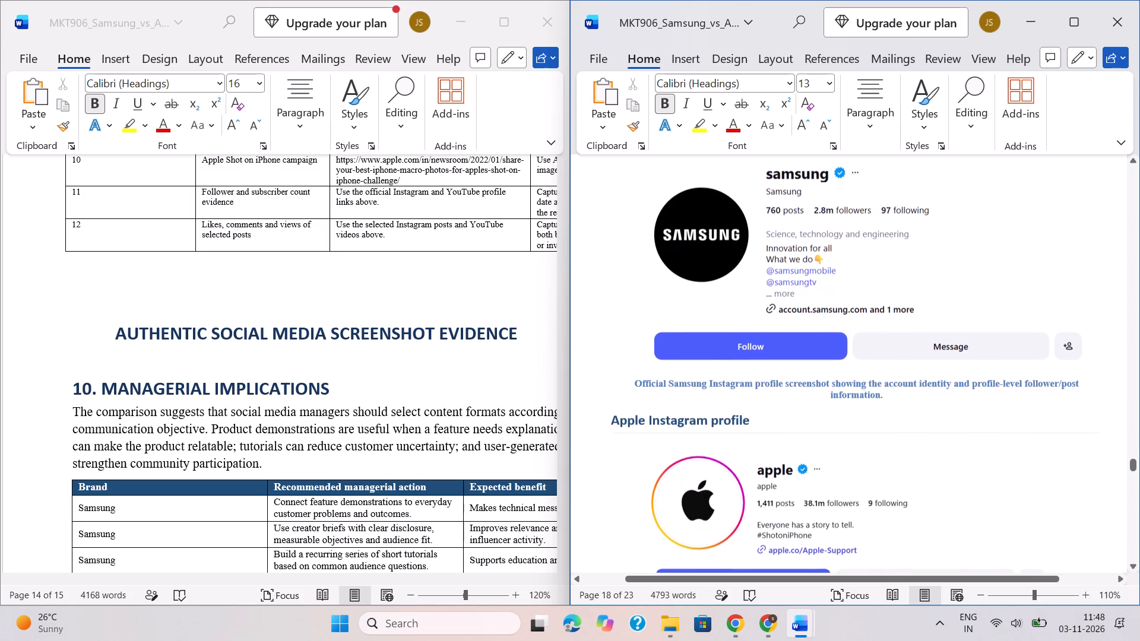
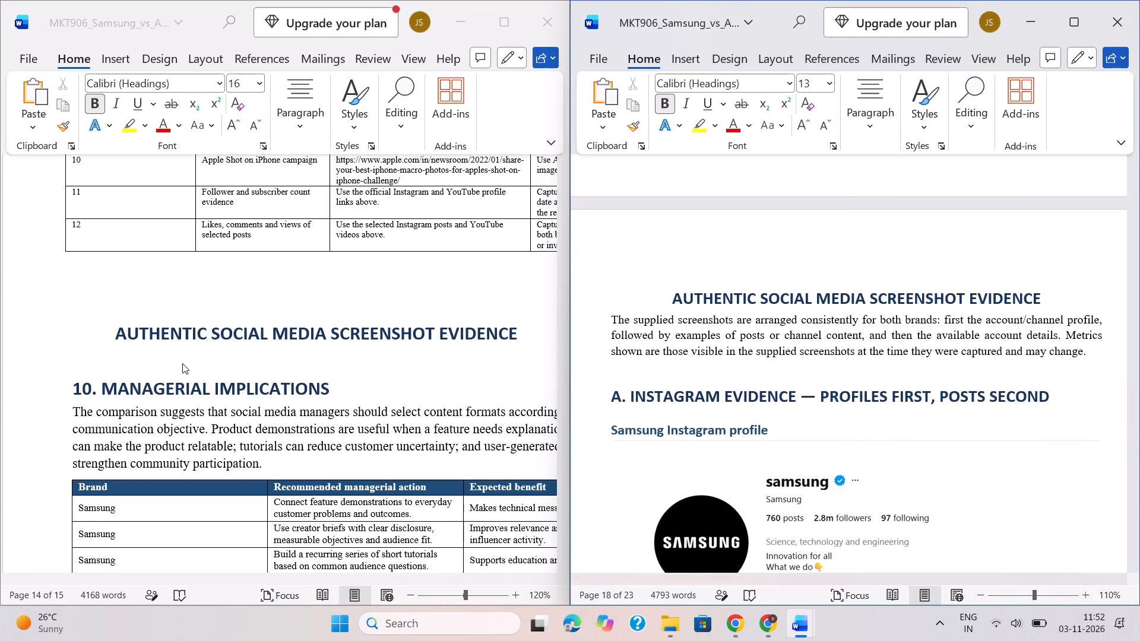
# Add two blank lines below the assignment's "AUTHENTIC SOCIAL MEDIA SCREENSHOT EVIDENCE" heading.
pyautogui.click(516, 341)
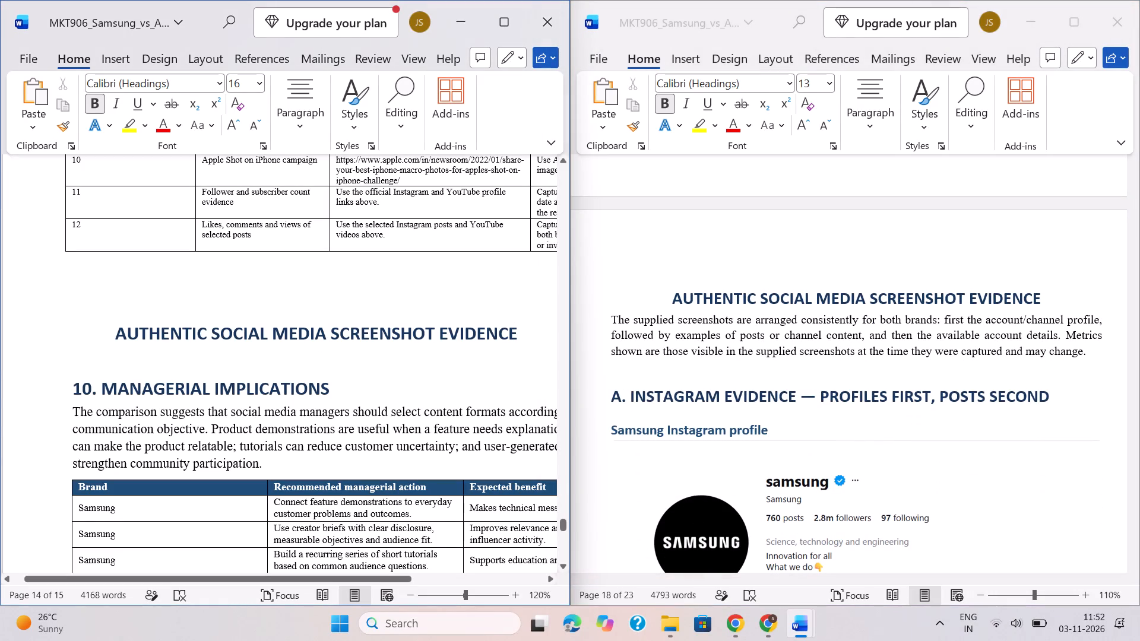
pyautogui.click(157, 366)
pyautogui.click(106, 368)
pyautogui.click(89, 361)
pyautogui.click(515, 336)
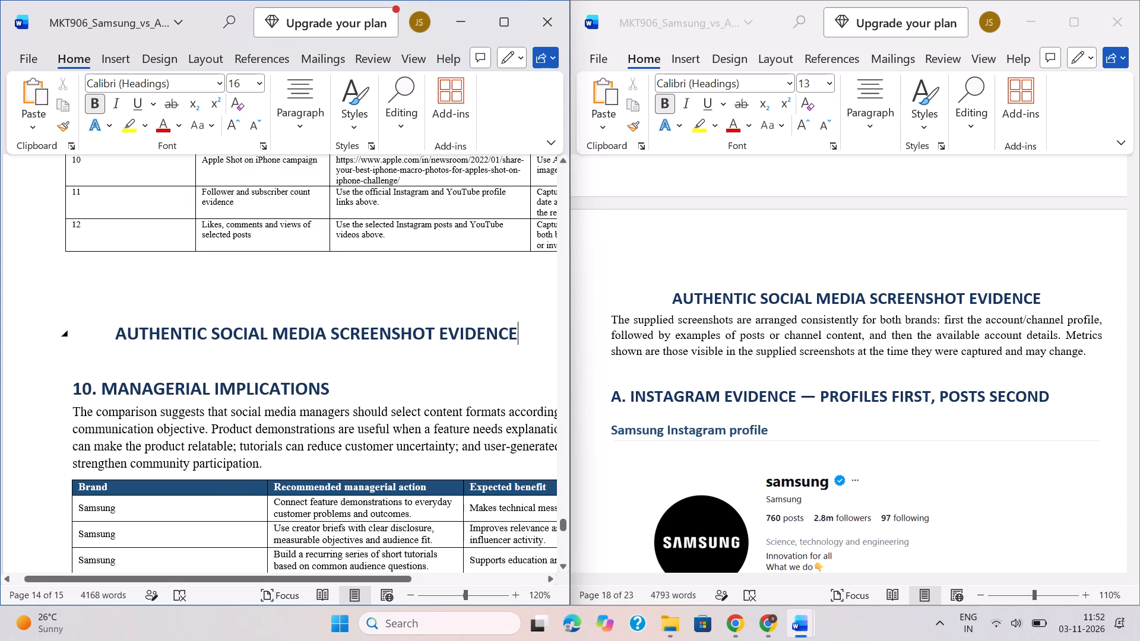
pyautogui.press('Return')
pyautogui.press('Return')
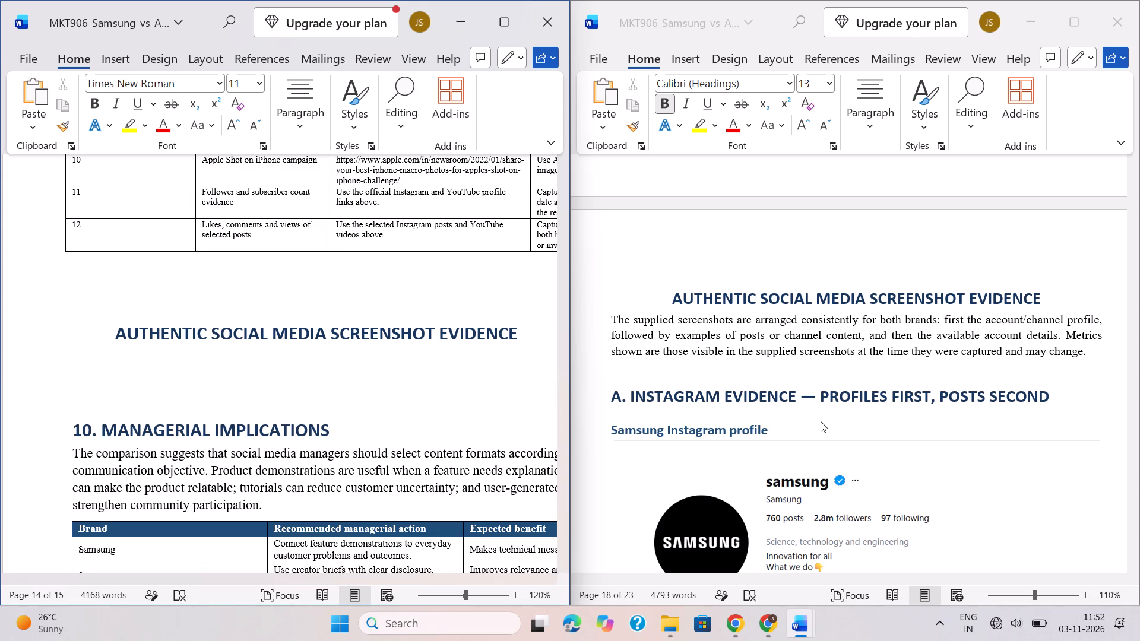
# Copy "A. INSTAGRAM EVIDENCE" from the source document's heading and paste it above the assignment's "10. Managerial Implications" heading.
pyautogui.moveTo(795, 394); pyautogui.dragTo(629, 395)
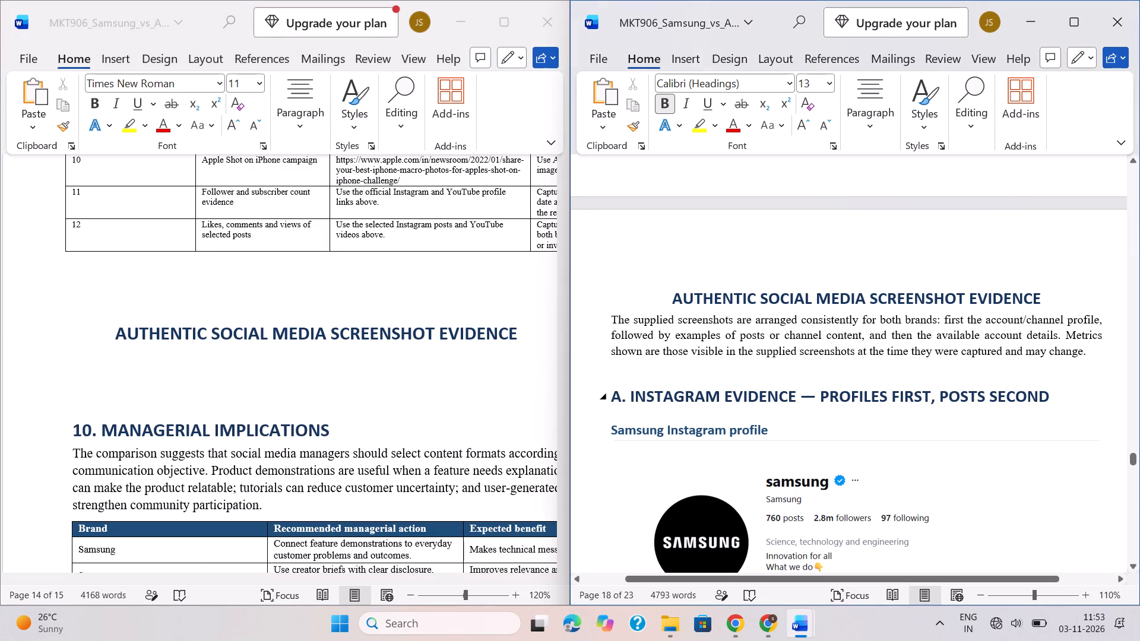
pyautogui.moveTo(629, 395); pyautogui.dragTo(623, 396)
pyautogui.moveTo(613, 399); pyautogui.dragTo(725, 399)
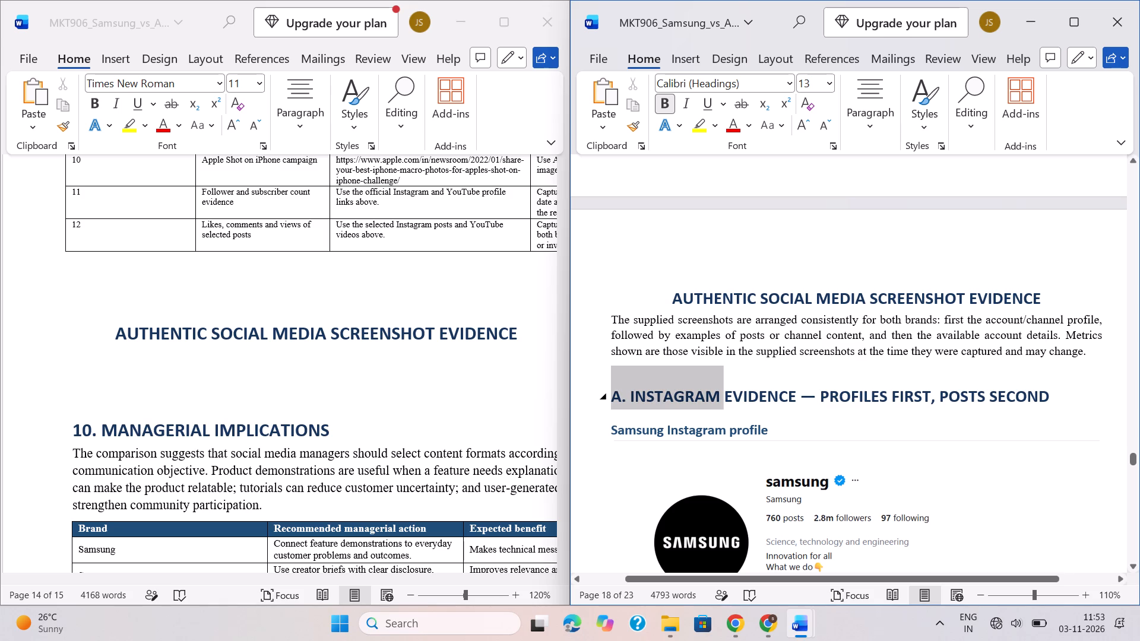
pyautogui.moveTo(725, 399); pyautogui.dragTo(724, 399)
pyautogui.moveTo(724, 399); pyautogui.dragTo(798, 404)
pyautogui.hotkey('ctrl', 'c')
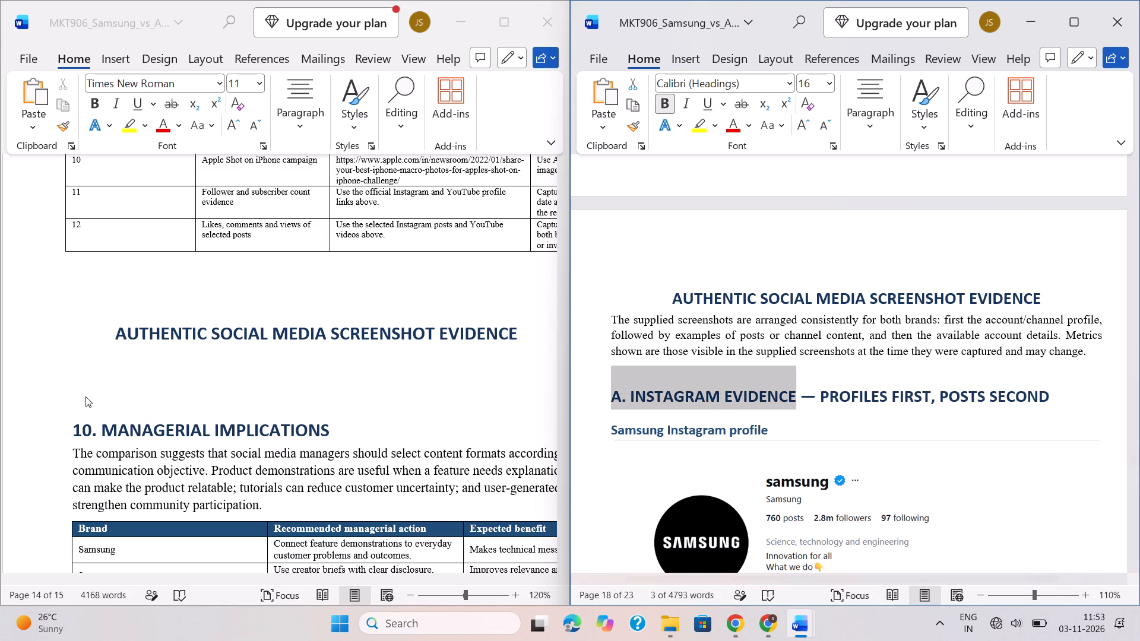
pyautogui.click(82, 396)
pyautogui.hotkey('ctrl', 'v')
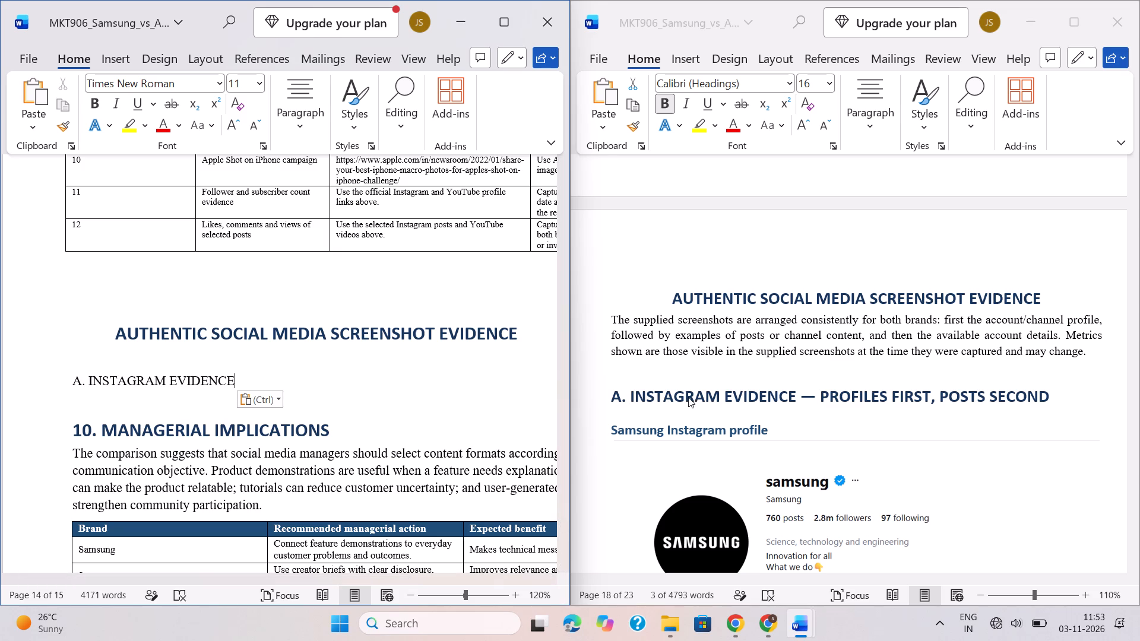
# Format the pasted "A. INSTAGRAM EVIDENCE" line in bold Calibri (Headings) and apply the Heading 1 style.
pyautogui.moveTo(688, 397); pyautogui.dragTo(746, 392)
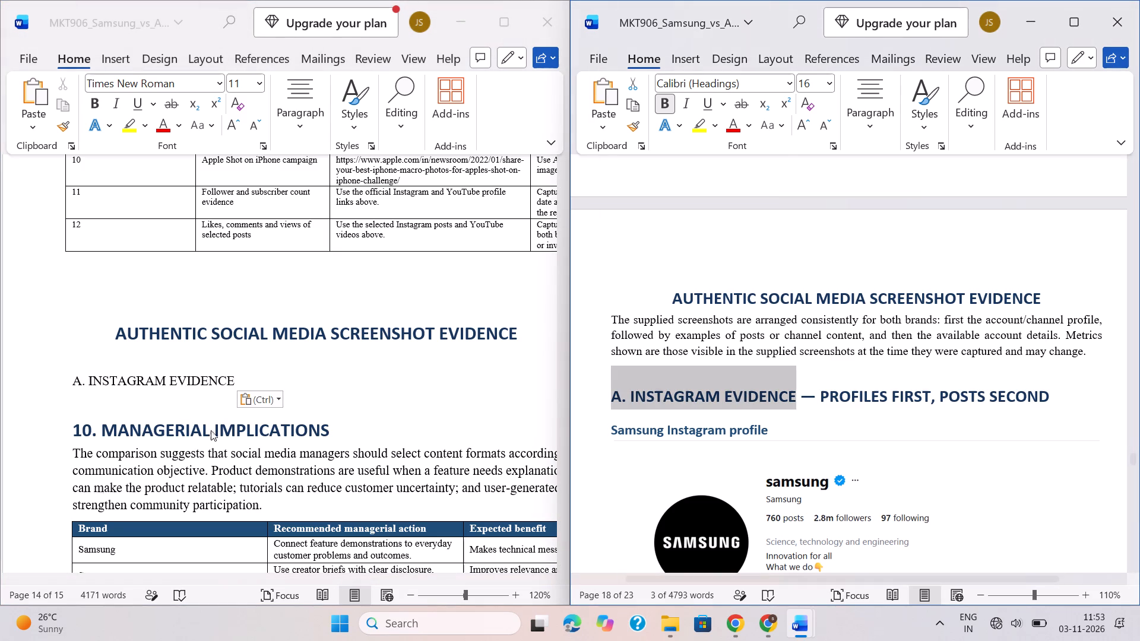
pyautogui.moveTo(234, 382); pyautogui.dragTo(73, 385)
pyautogui.moveTo(73, 385); pyautogui.dragTo(227, 383)
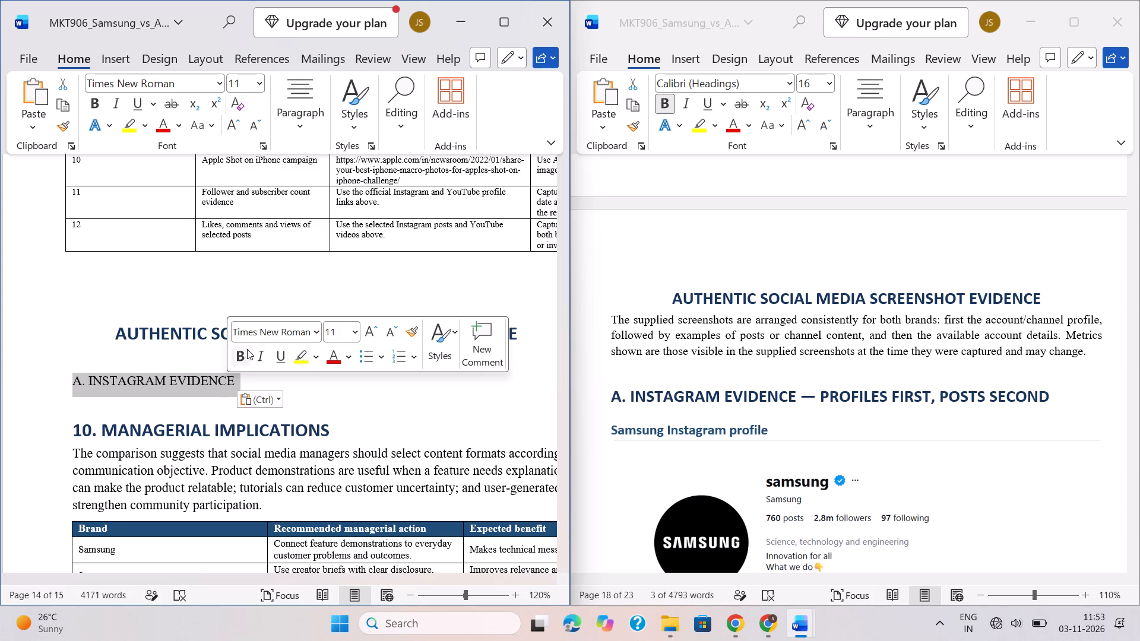
pyautogui.click(240, 355)
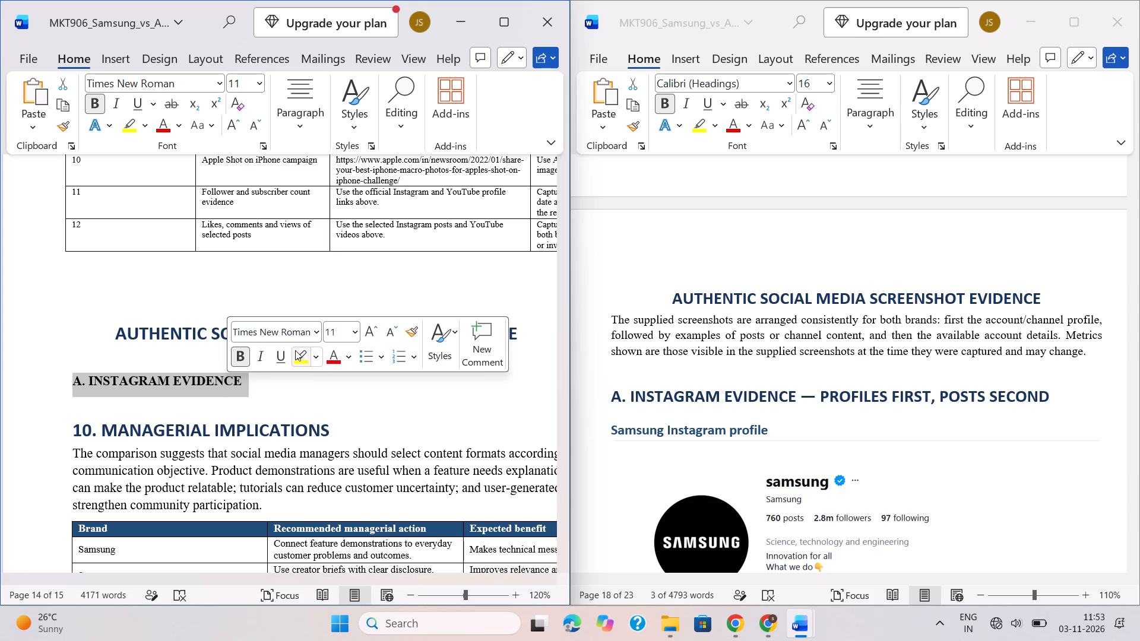
pyautogui.click(313, 332)
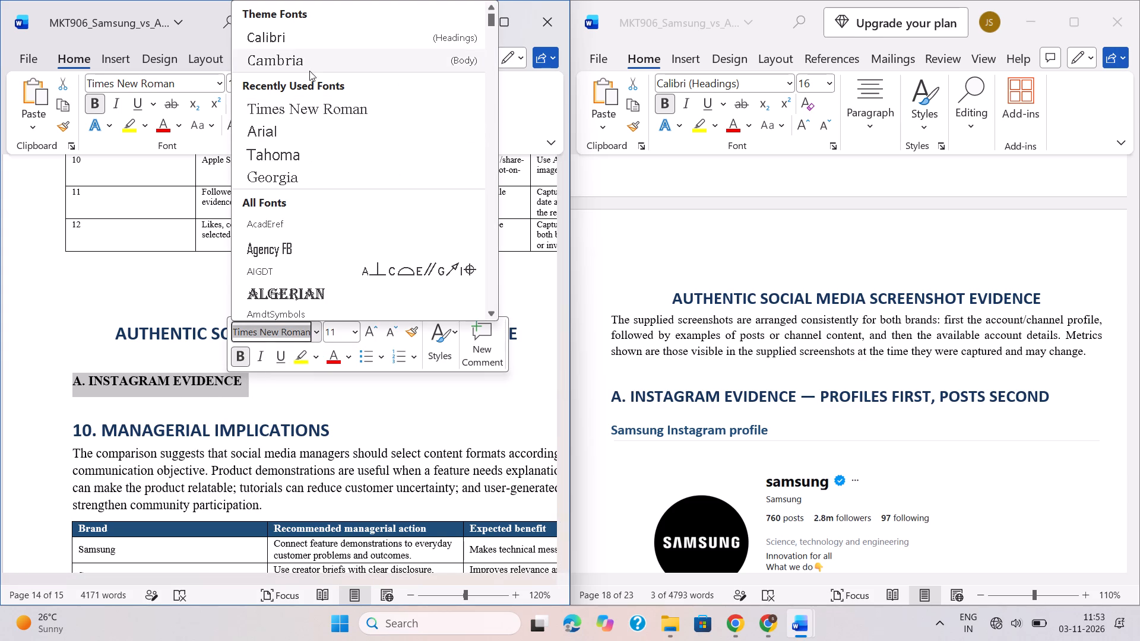
pyautogui.click(290, 42)
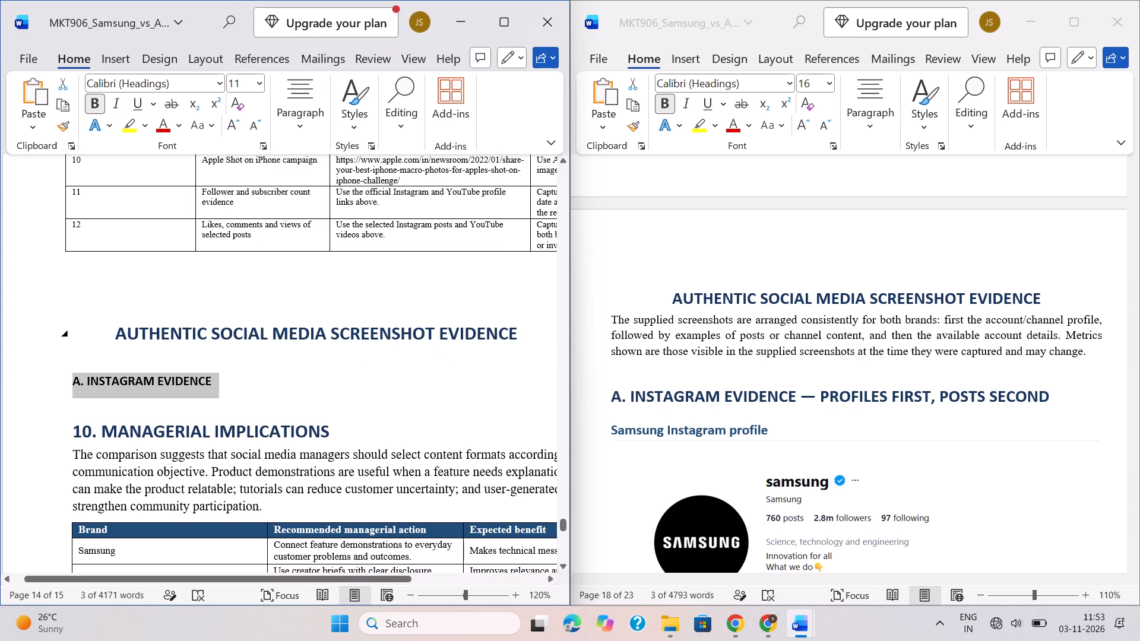
pyautogui.click(346, 132)
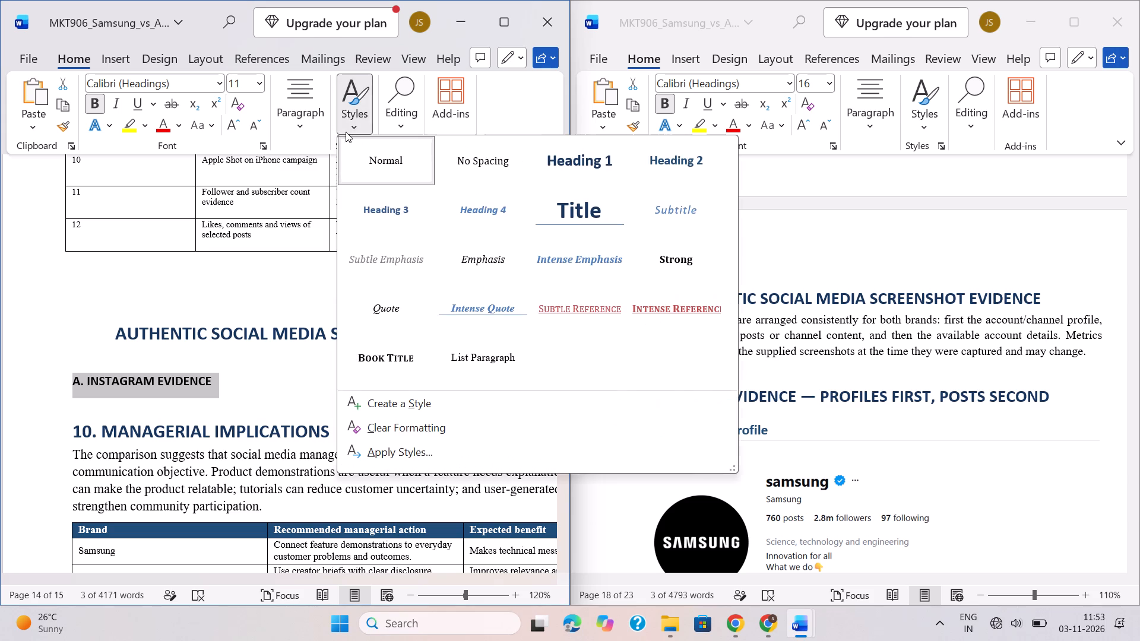
pyautogui.click(588, 180)
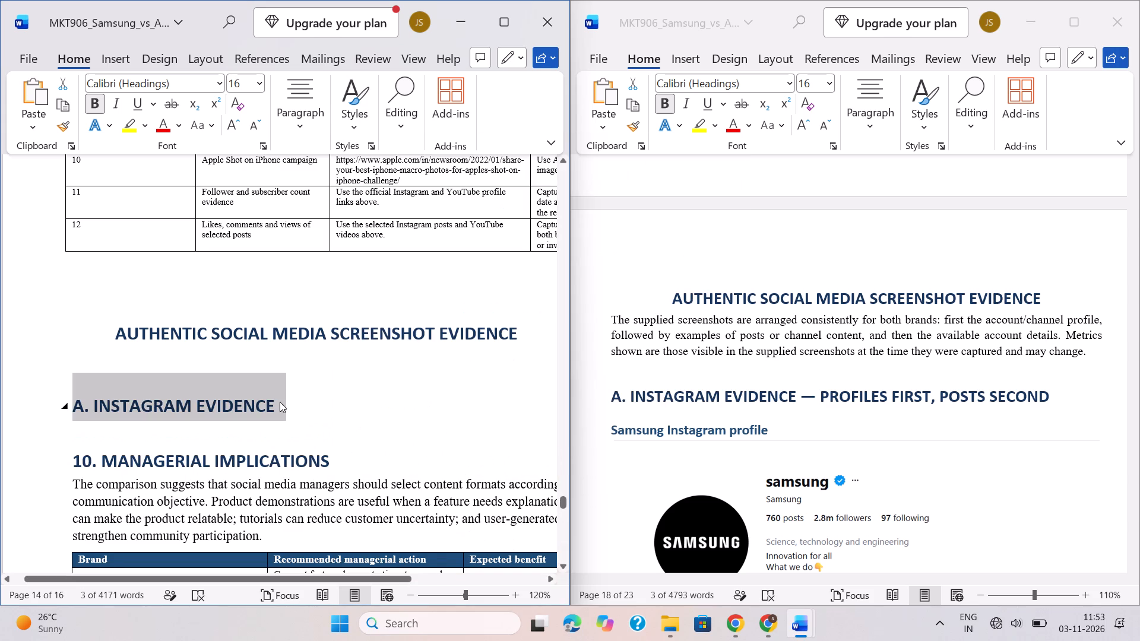
# Delete the blank line between the "AUTHENTIC SOCIAL MEDIA SCREENSHOT EVIDENCE" and "A. INSTAGRAM EVIDENCE" headings.
pyautogui.click(175, 376)
pyautogui.click(72, 374)
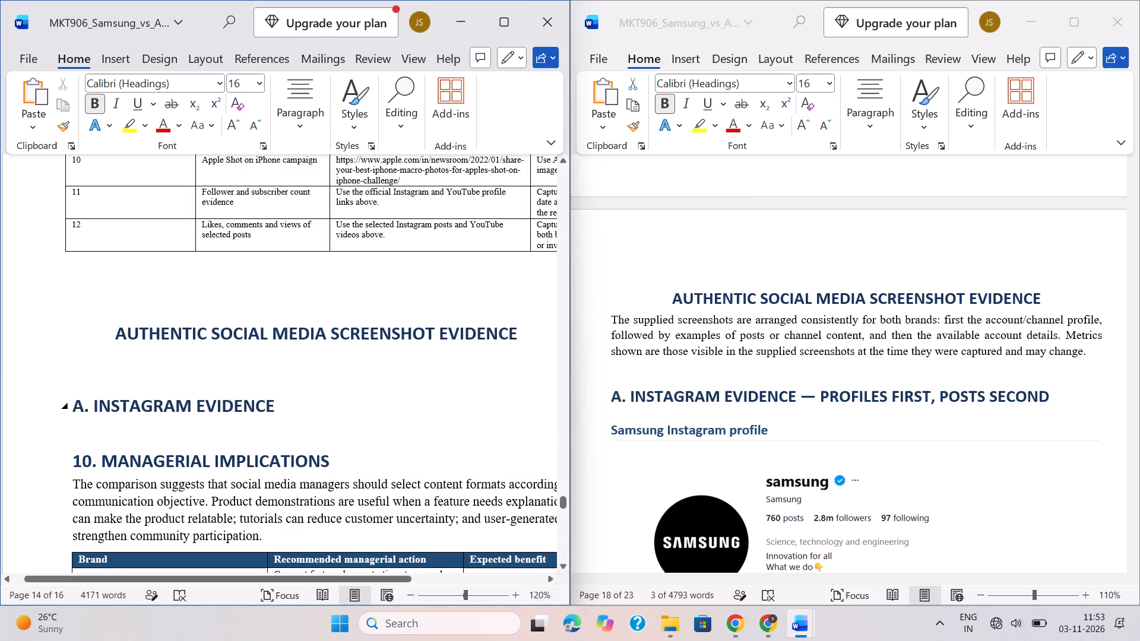
pyautogui.press('Up')
pyautogui.press('BackSpace')
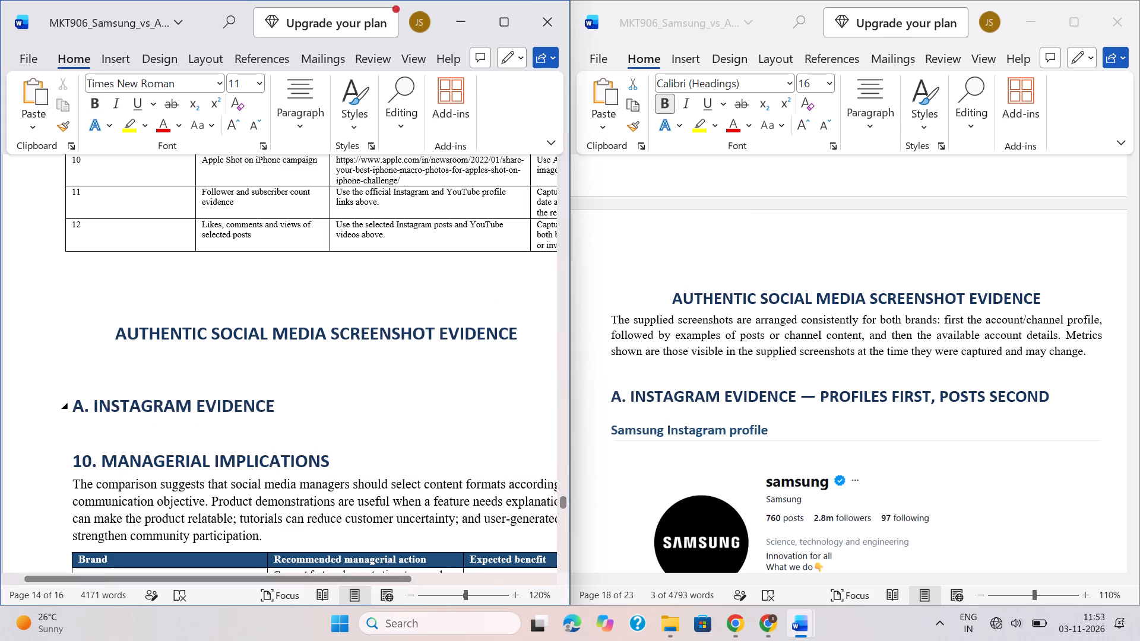
pyautogui.press('Down')
pyautogui.press('Up')
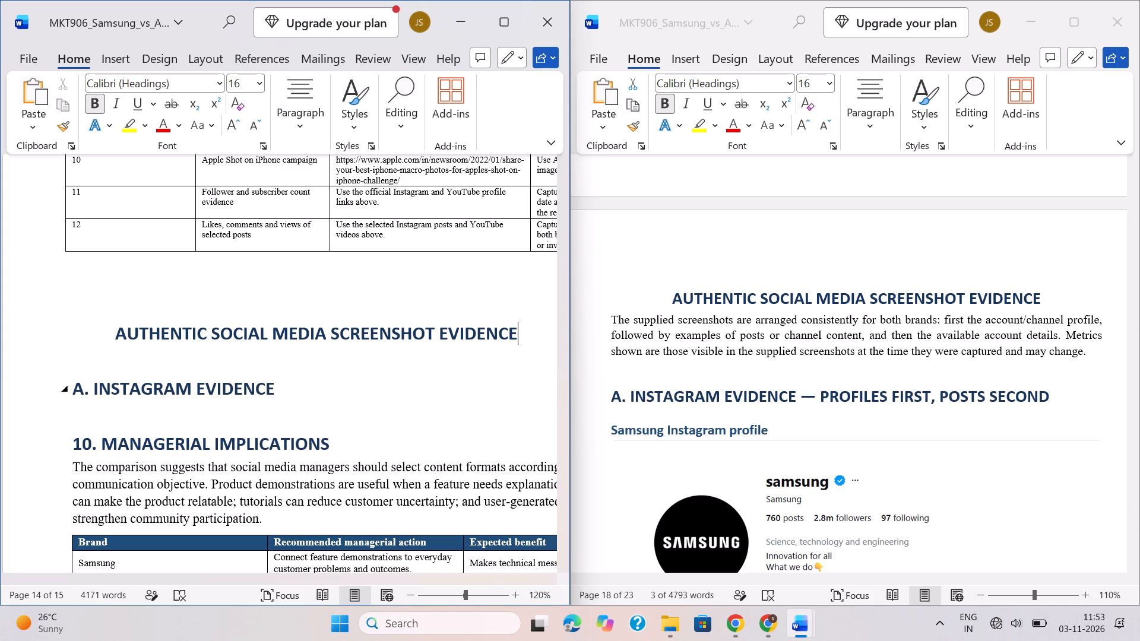
# Add three blank lines between the "A. INSTAGRAM EVIDENCE" and "10. Managerial Implications" headings.
pyautogui.scroll(-1, 72, 374)
pyautogui.scroll(1, 136, 249)
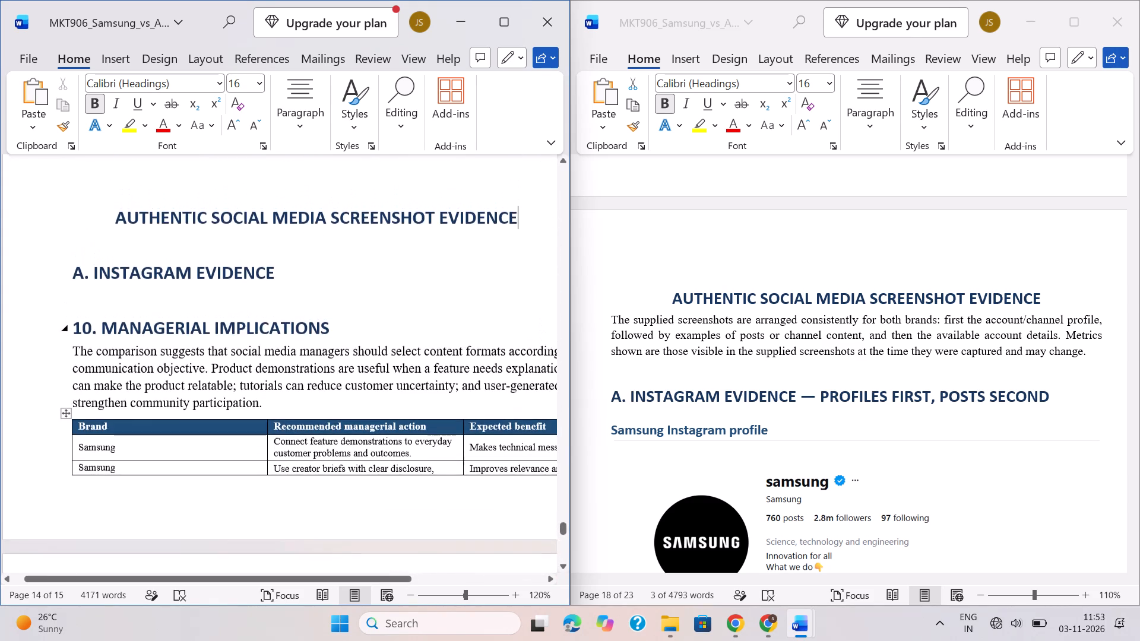
pyautogui.click(254, 298)
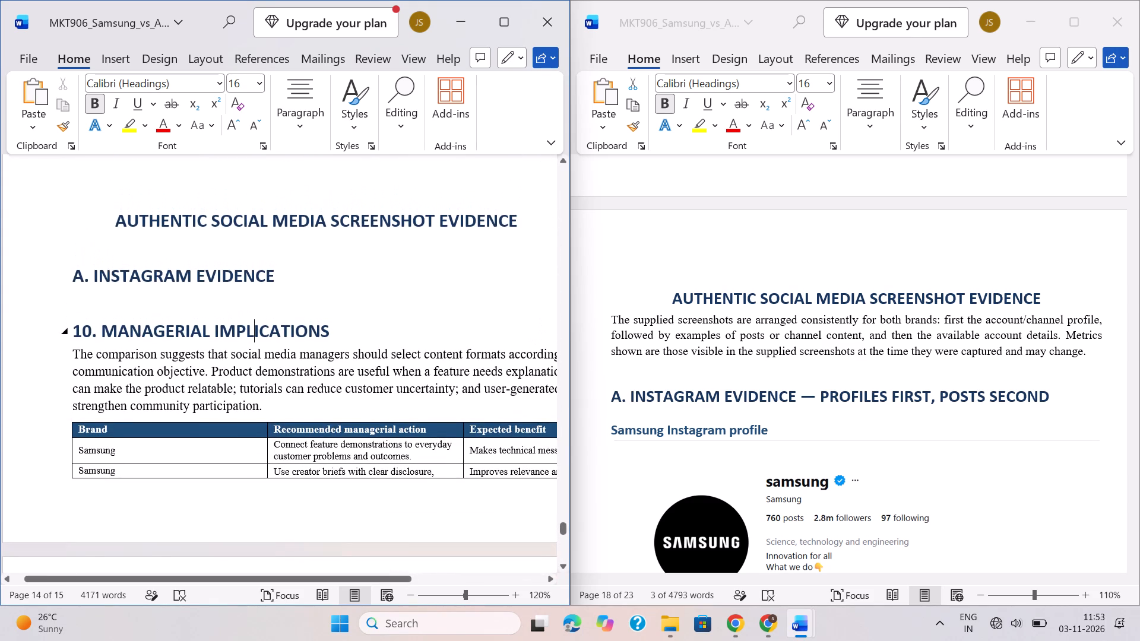
pyautogui.click(290, 276)
pyautogui.press('Return')
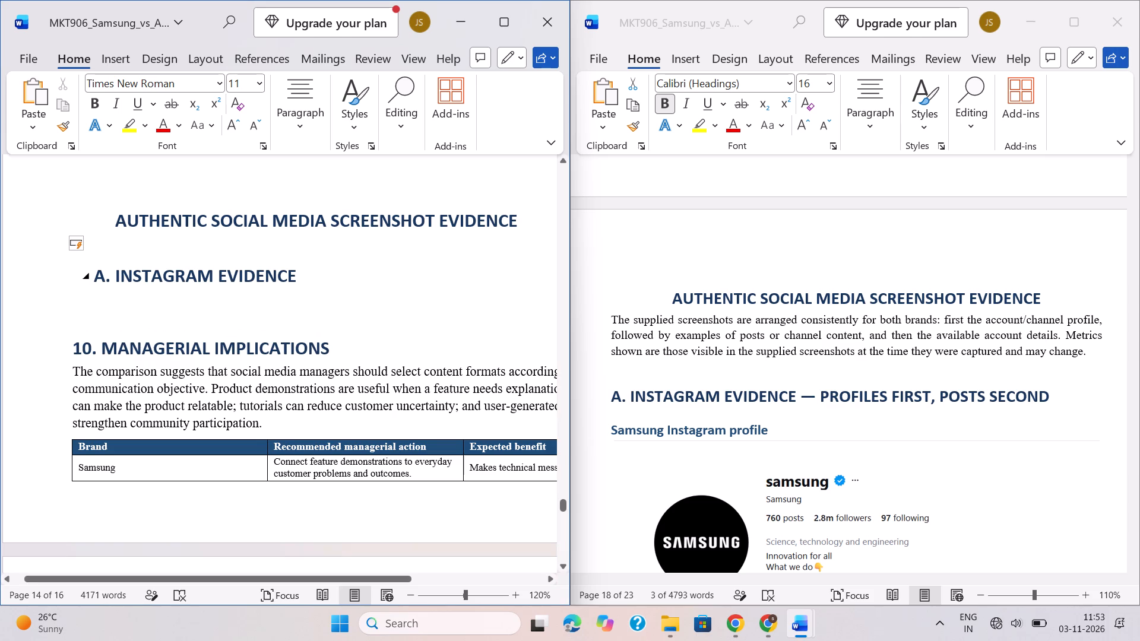
pyautogui.press('Return')
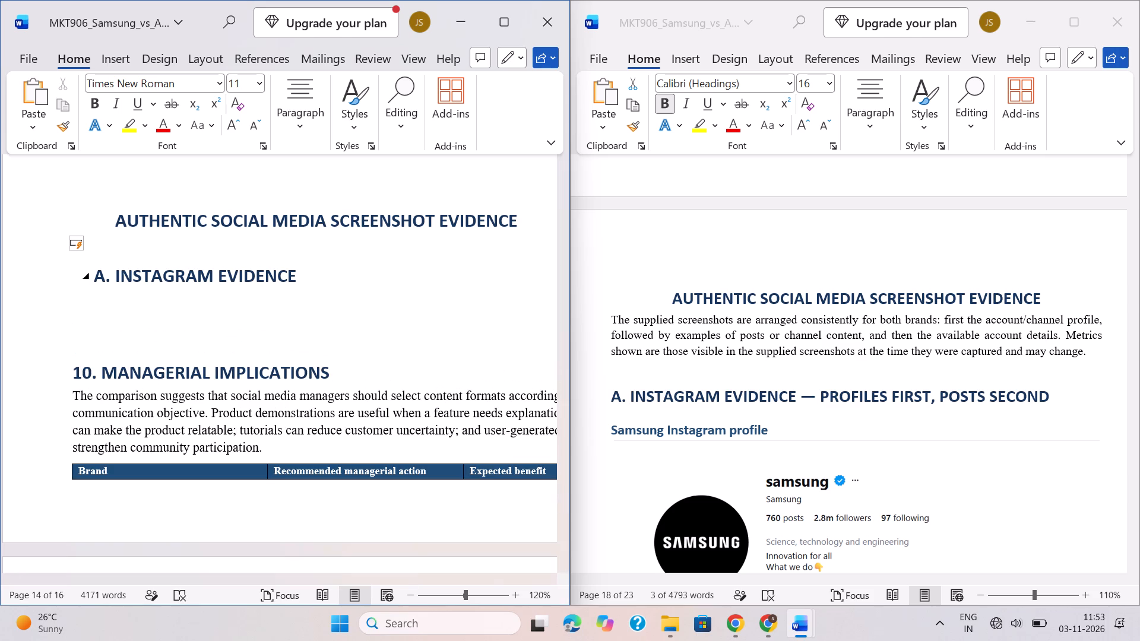
pyautogui.scroll(-1, 340, 293)
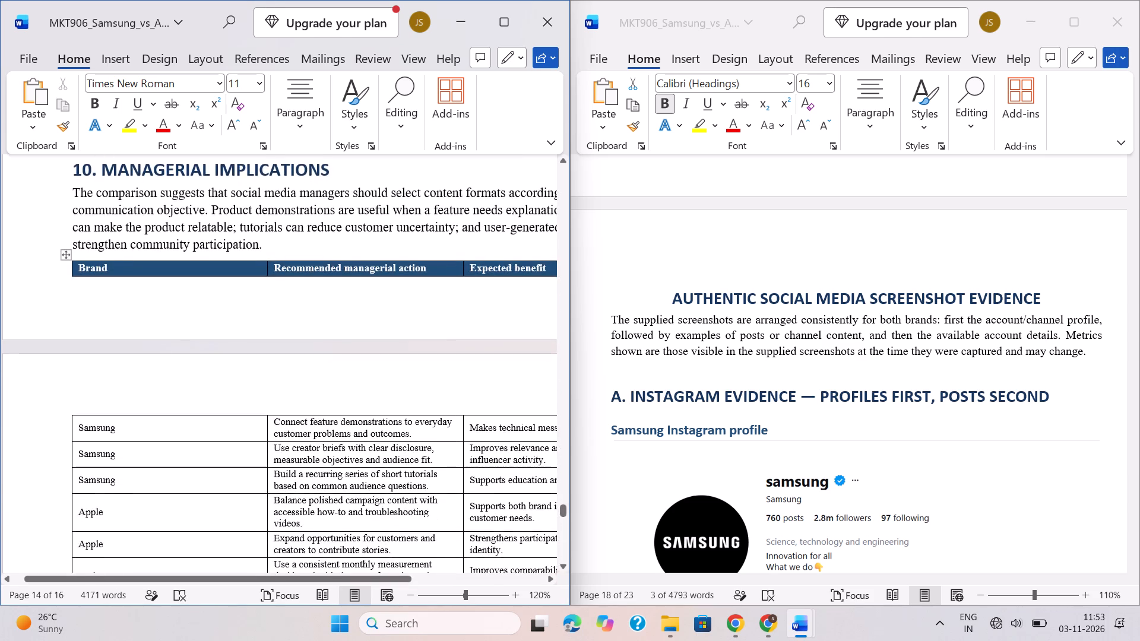
pyautogui.press('Return')
# Review the layout around the assignment's evidence table and new headings, and the source's Instagram profile screenshots.
pyautogui.scroll(1, 359, 317)
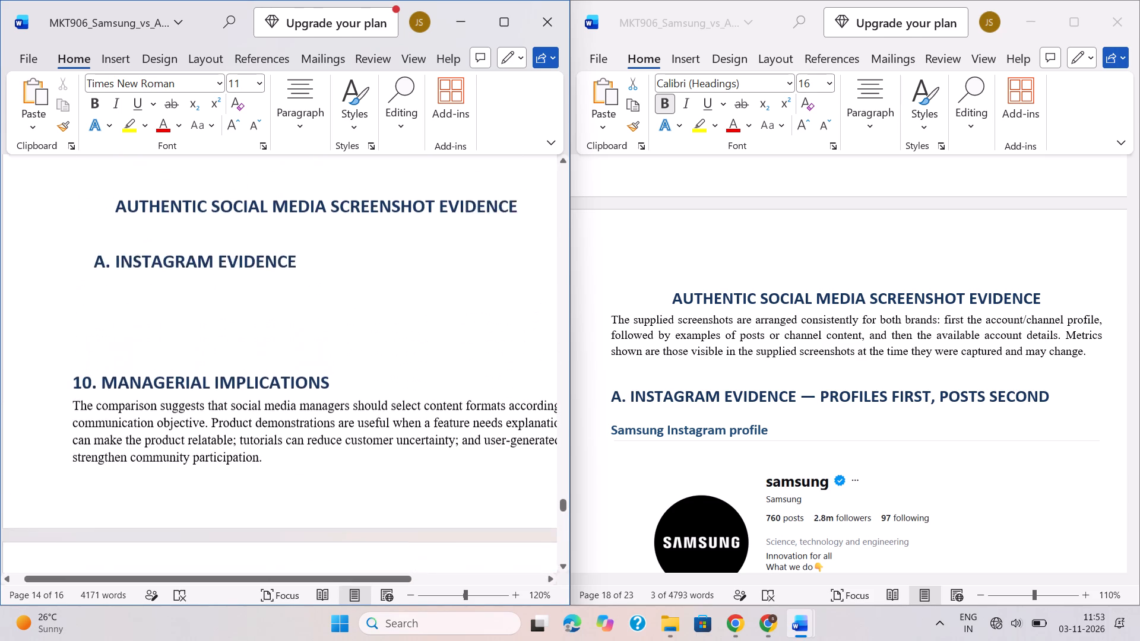
pyautogui.scroll(1, 367, 341)
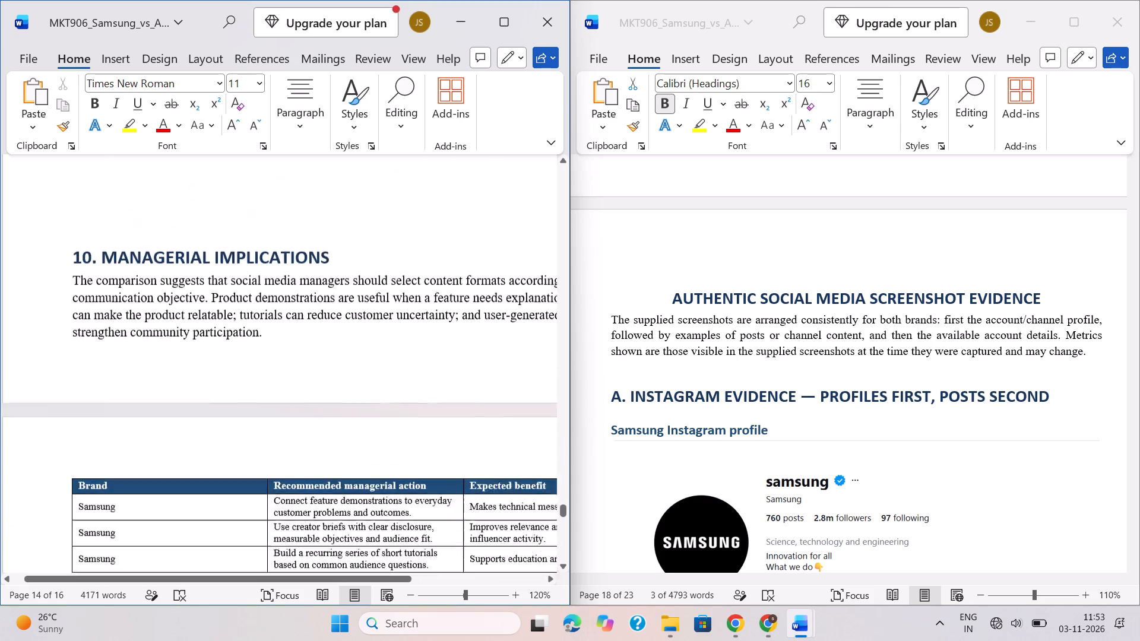
pyautogui.scroll(1, 367, 341)
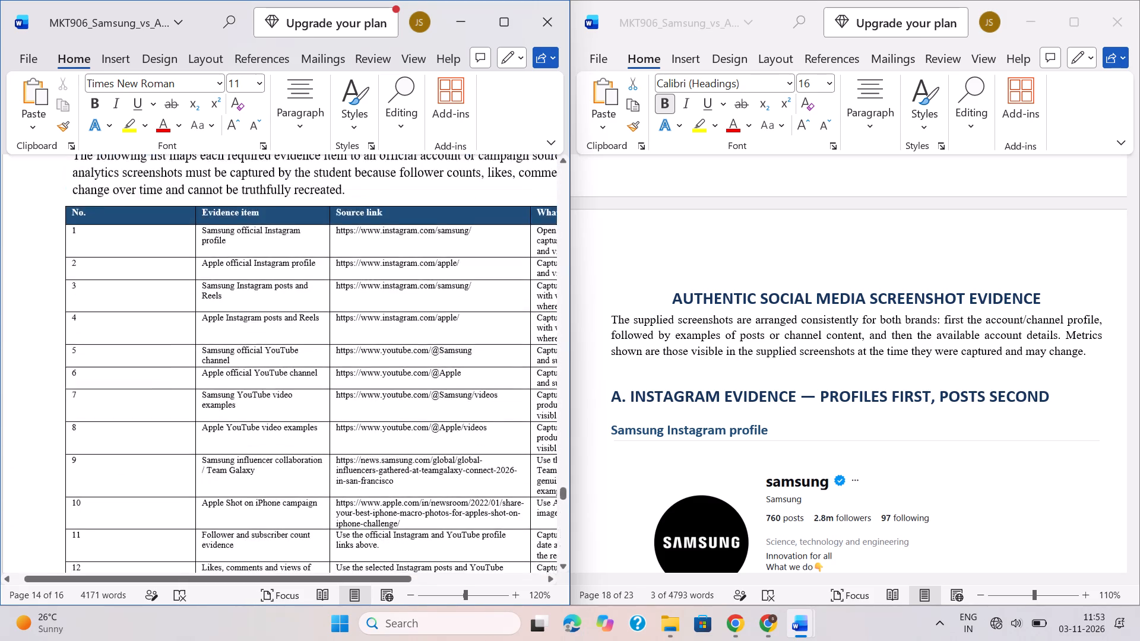
pyautogui.scroll(1, 367, 341)
pyautogui.scroll(-1, 348, 304)
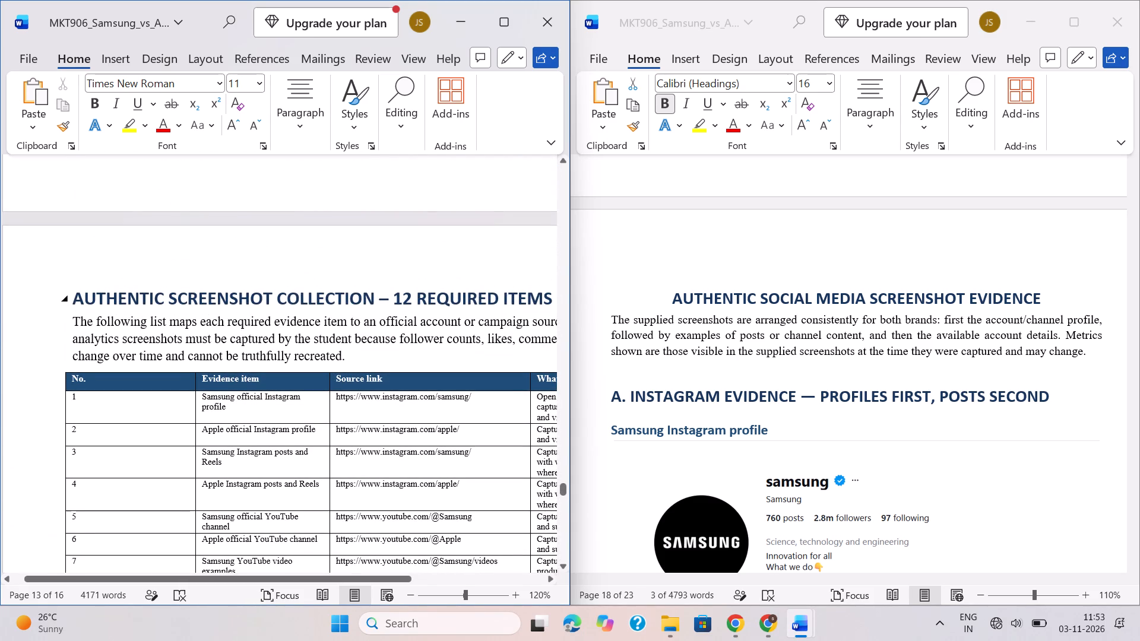
pyautogui.scroll(-1, 348, 304)
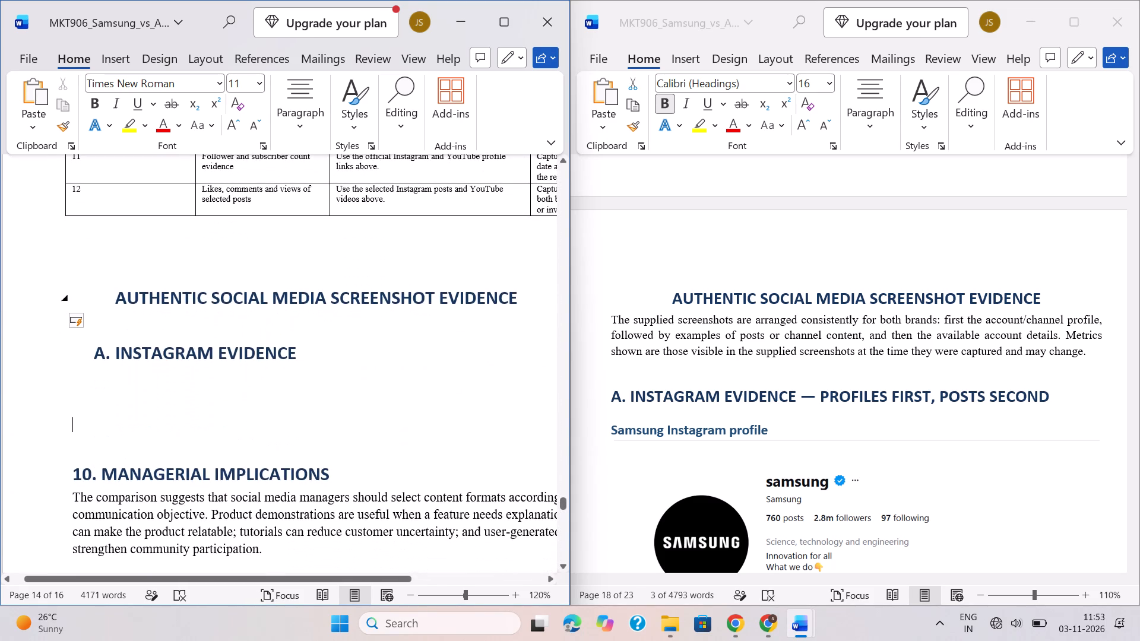
pyautogui.scroll(-1, 318, 367)
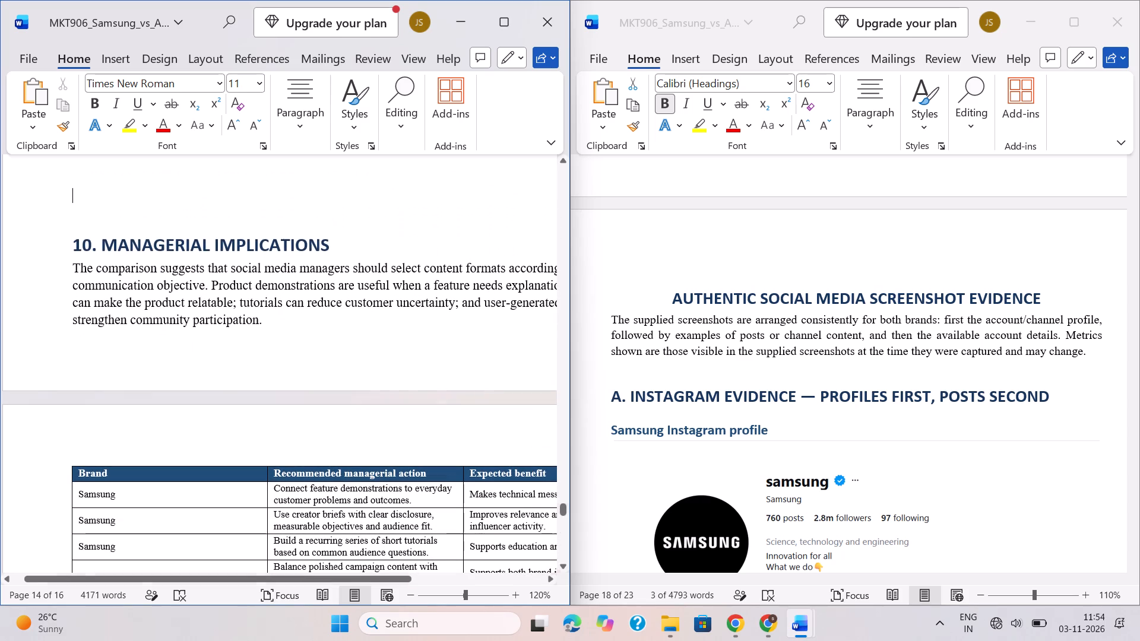
pyautogui.scroll(-1, 683, 326)
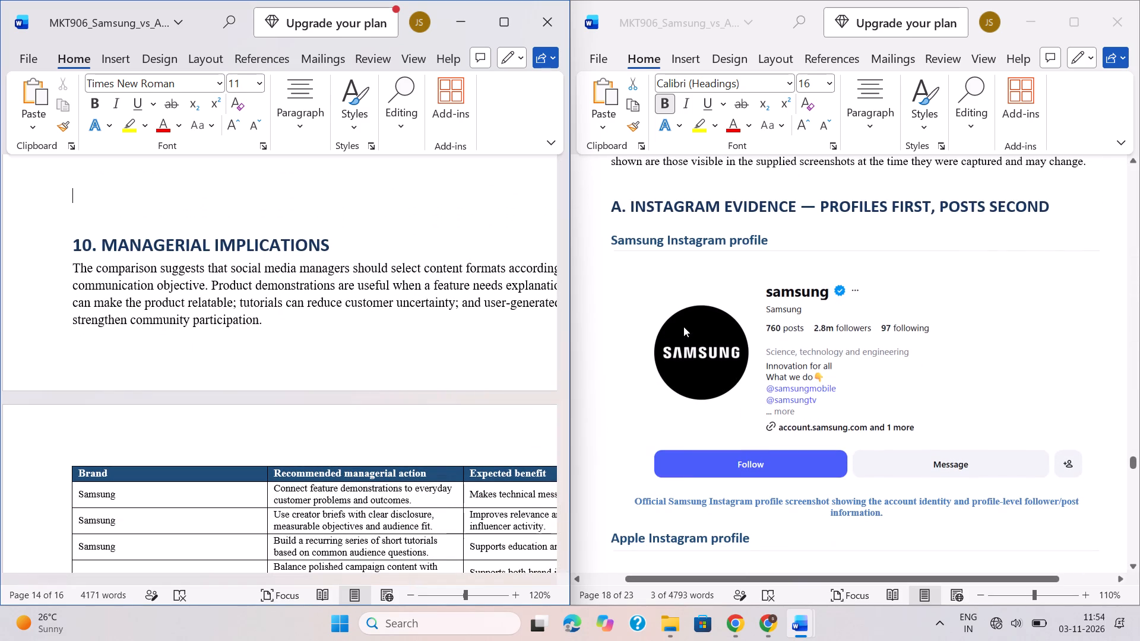
pyautogui.scroll(1, 683, 326)
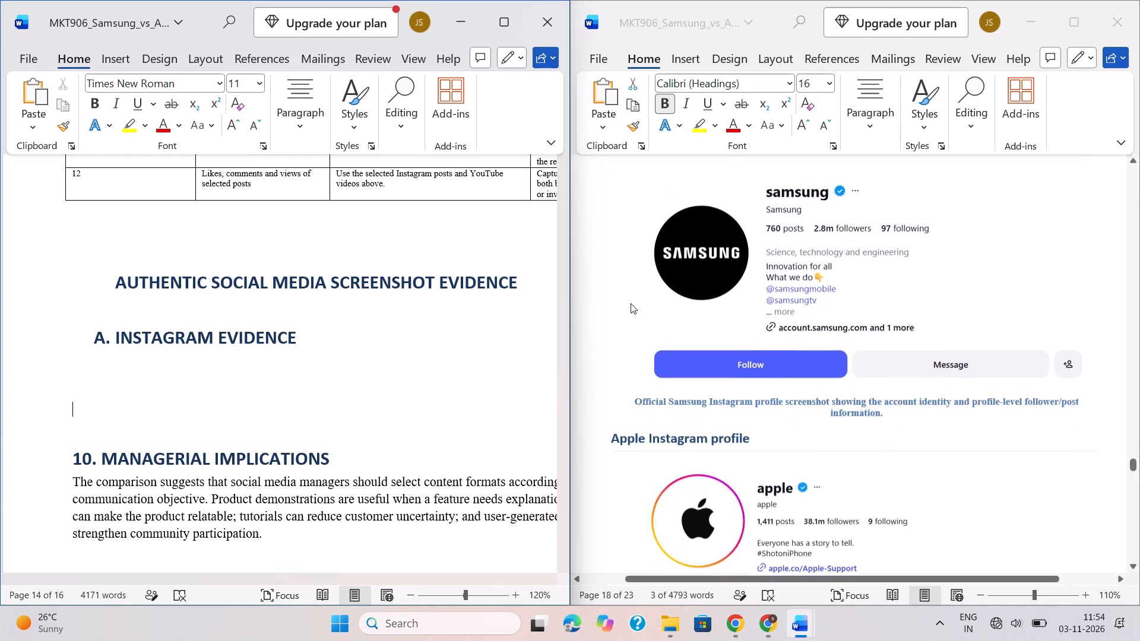
# Delete the extra blank line between the assignment's evidence table and the "AUTHENTIC SOCIAL MEDIA SCREENSHOT EVIDENCE" heading.
pyautogui.click(175, 250)
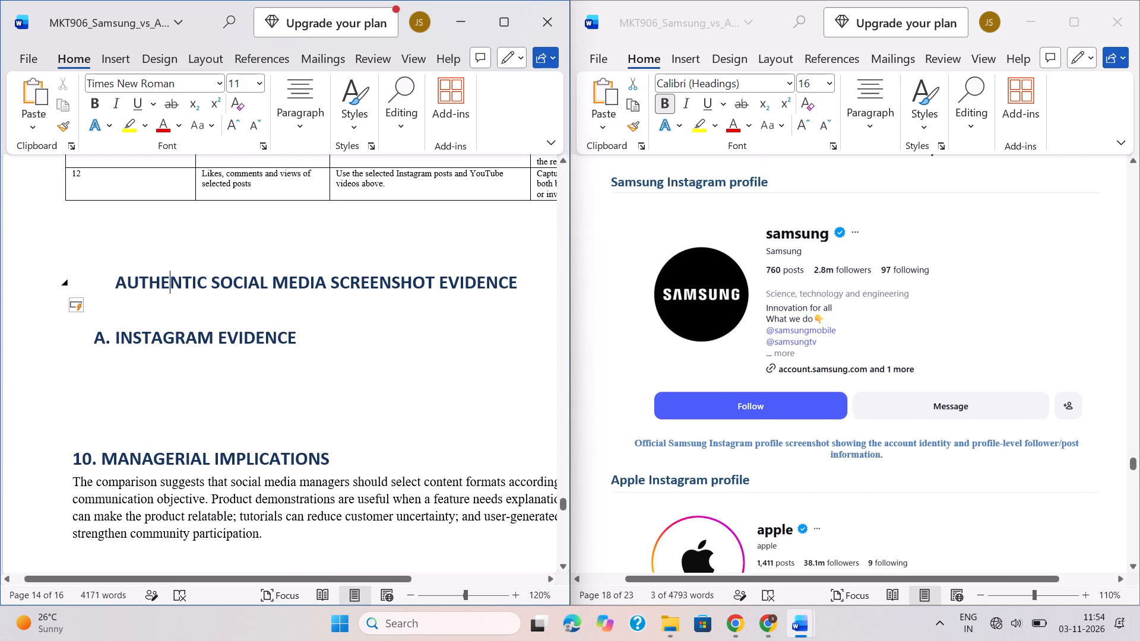
pyautogui.press('Up')
pyautogui.press('BackSpace')
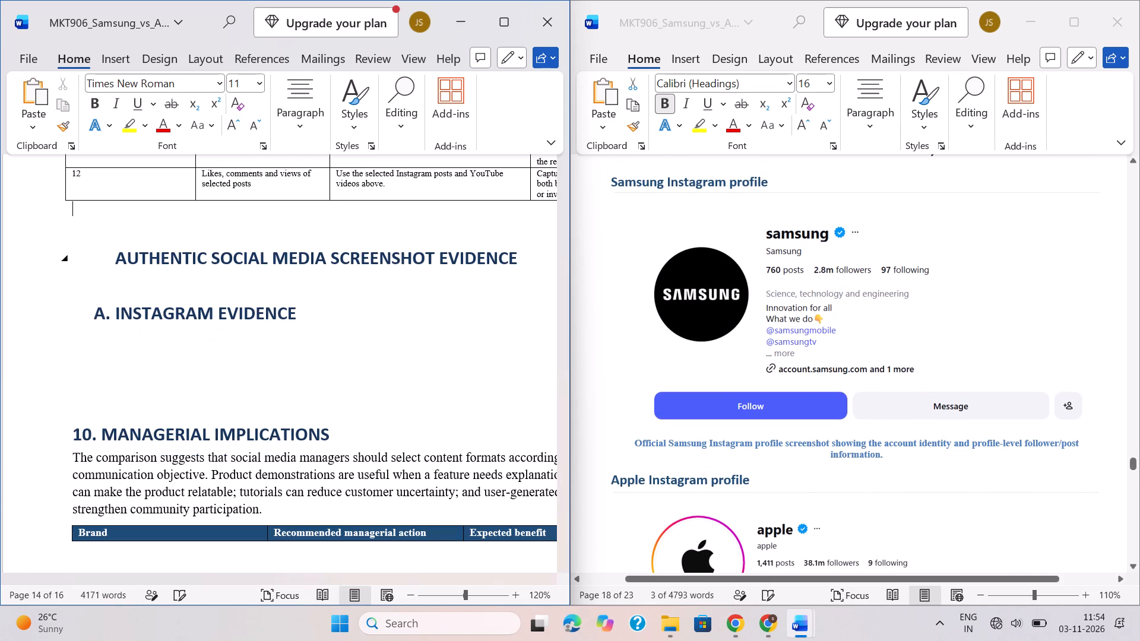
pyautogui.press('Up')
pyautogui.press('Down')
pyautogui.press('BackSpace')
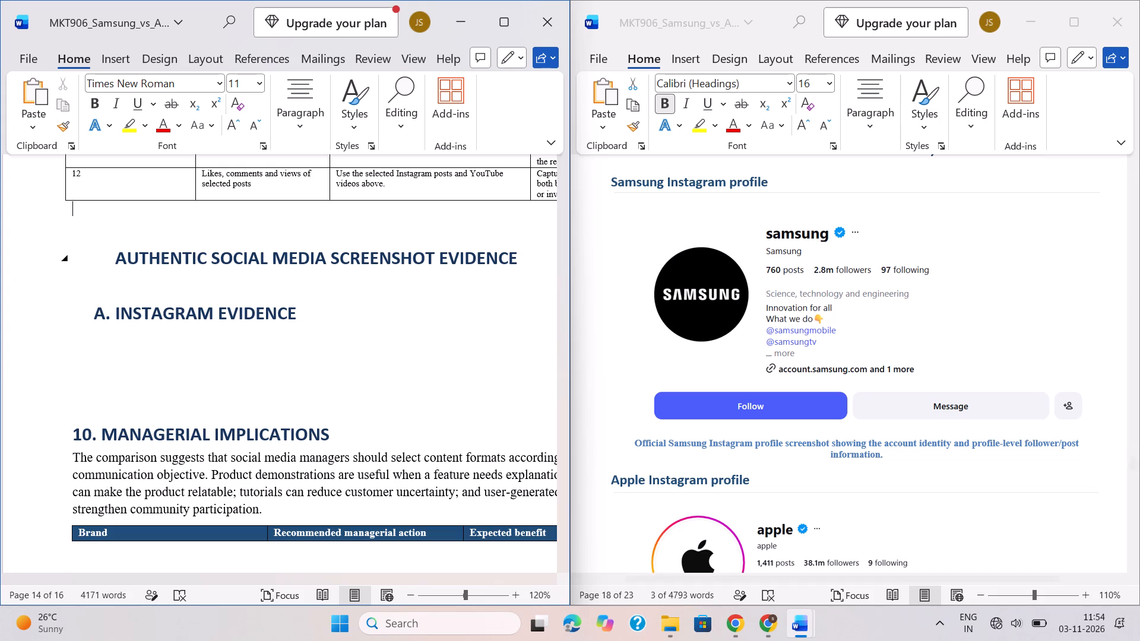
pyautogui.press('Down')
pyautogui.press('Up')
pyautogui.press('BackSpace')
pyautogui.press('BackSpace')
pyautogui.press('Down')
pyautogui.press('Up')
pyautogui.click(103, 290)
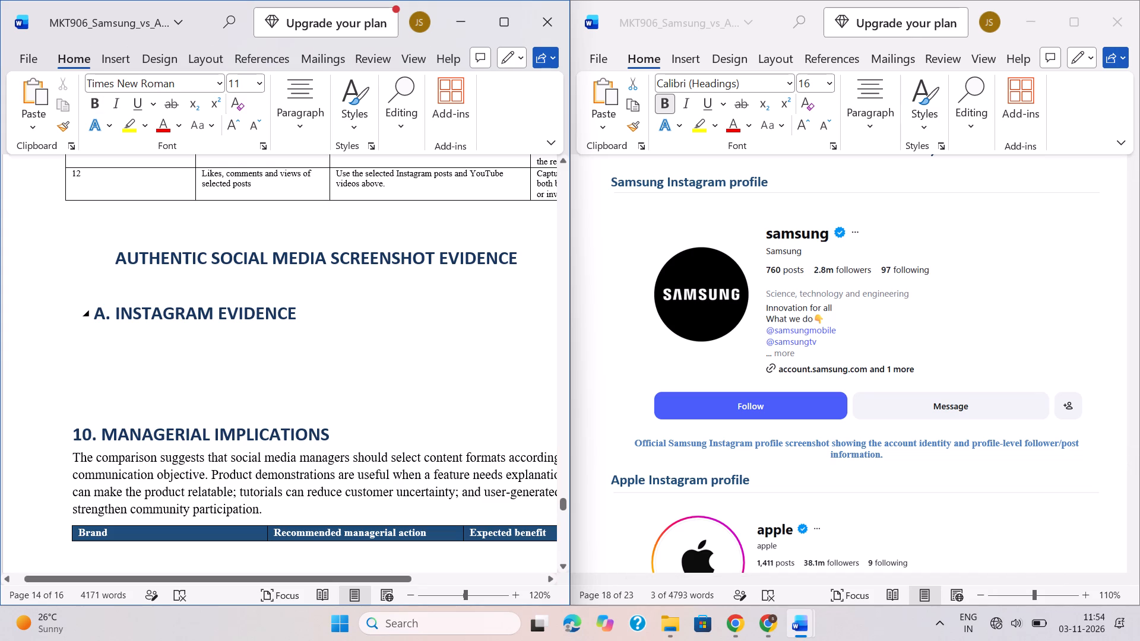
pyautogui.press('Up')
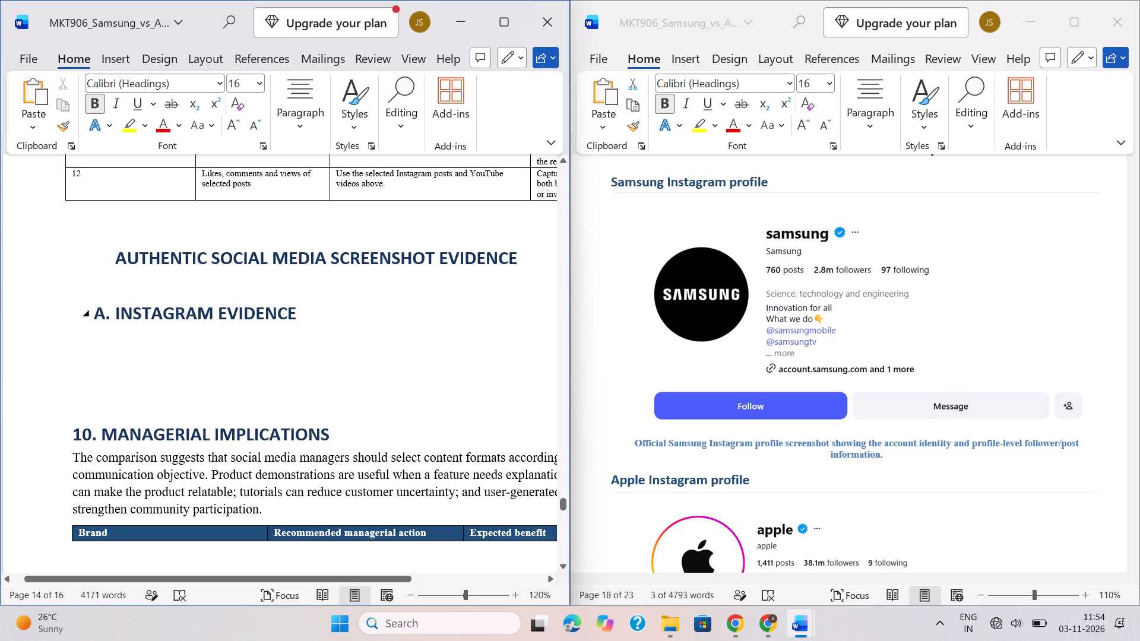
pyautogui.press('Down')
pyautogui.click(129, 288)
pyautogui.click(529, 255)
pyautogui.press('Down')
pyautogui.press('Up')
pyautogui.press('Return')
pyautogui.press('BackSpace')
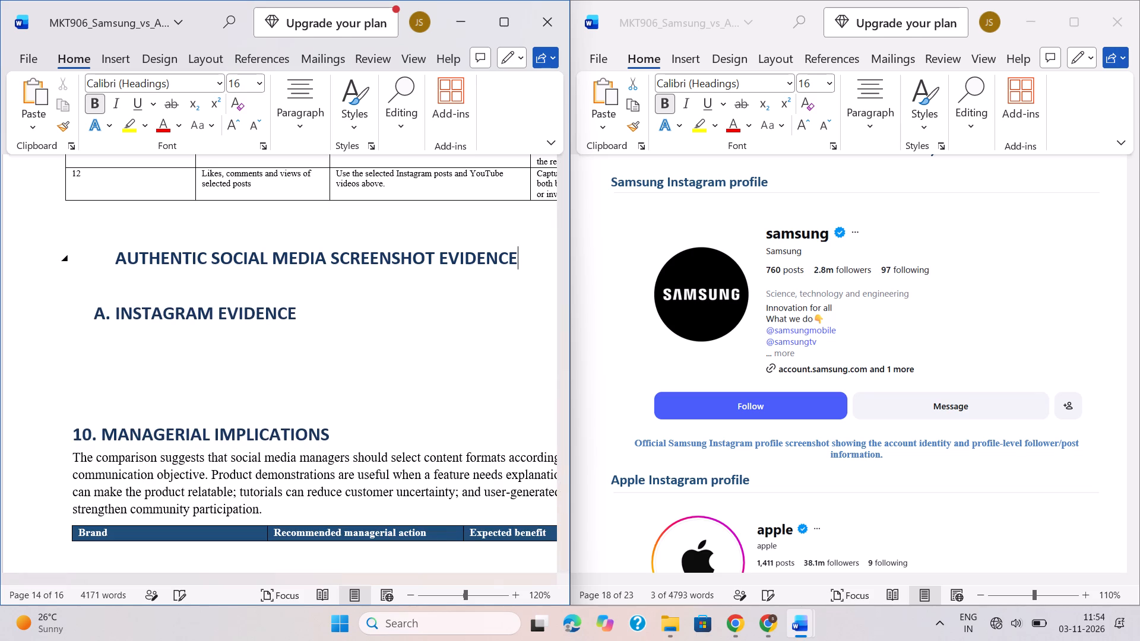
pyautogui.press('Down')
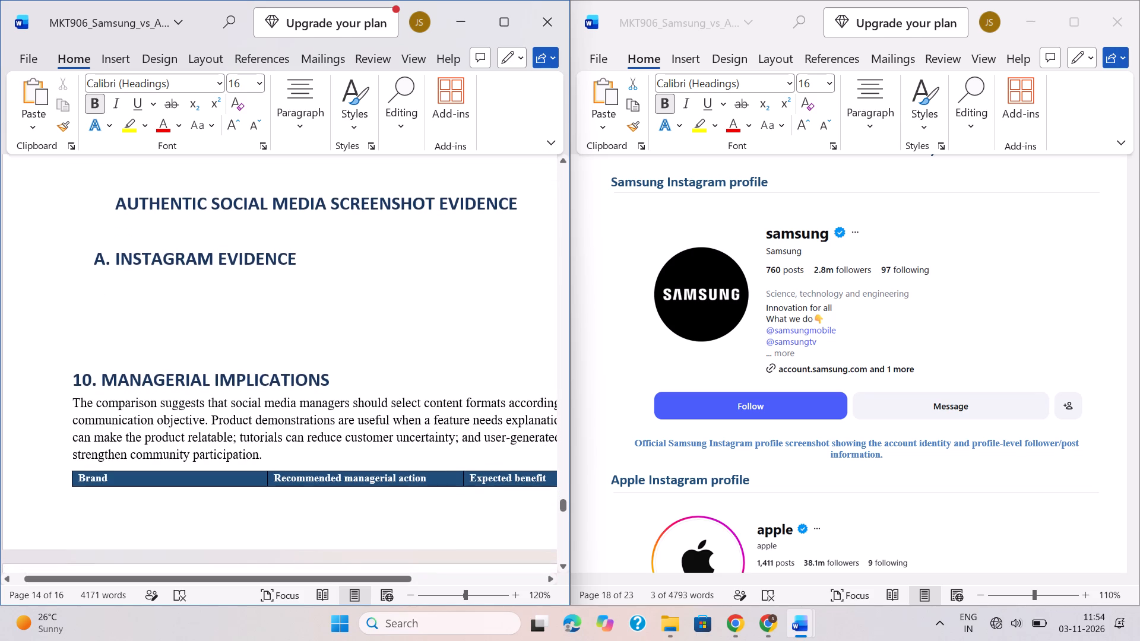
# Add four blank lines above the "10. MANAGERIAL IMPLICATIONS" heading in the assignment.
pyautogui.scroll(-1, 336, 347)
pyautogui.click(235, 205)
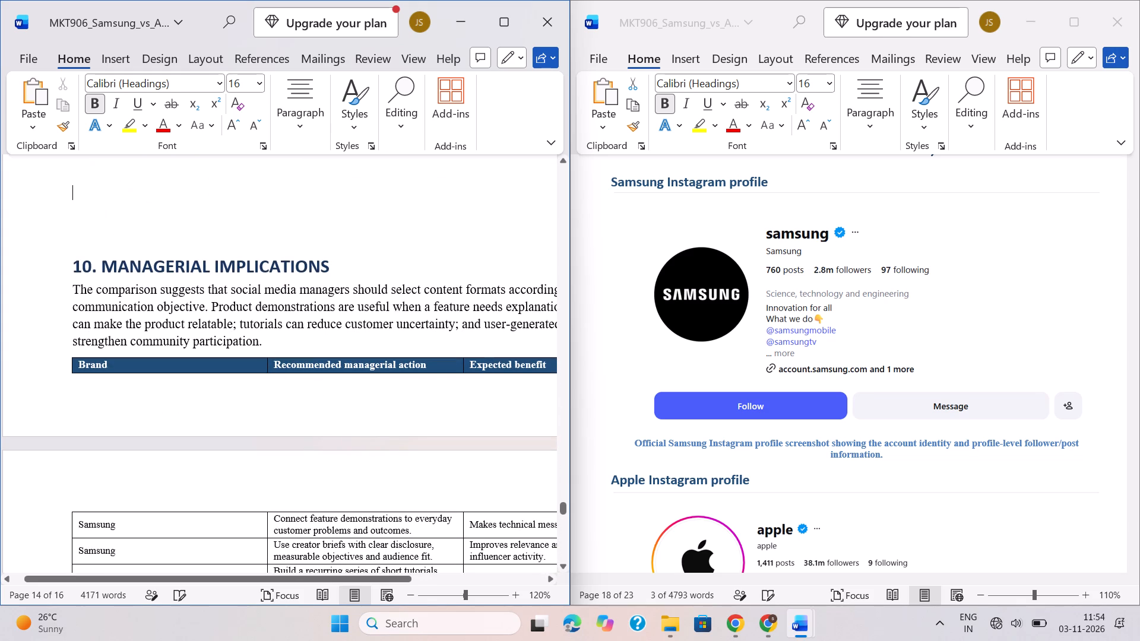
pyautogui.press('Return')
pyautogui.press('Return')
pyautogui.press('Return')
pyautogui.press('Return')
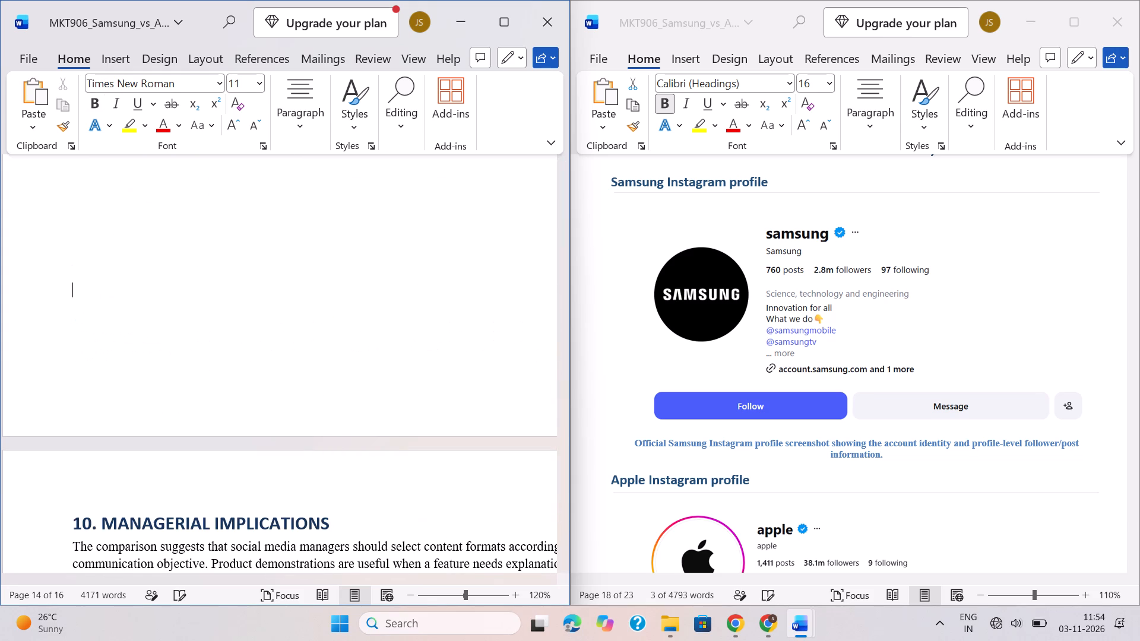
# Copy the source document's introductory paragraph under "AUTHENTIC SOCIAL MEDIA SCREENSHOT EVIDENCE", starting "The supplied screenshots are arranged consistently".
pyautogui.scroll(-2, 235, 205)
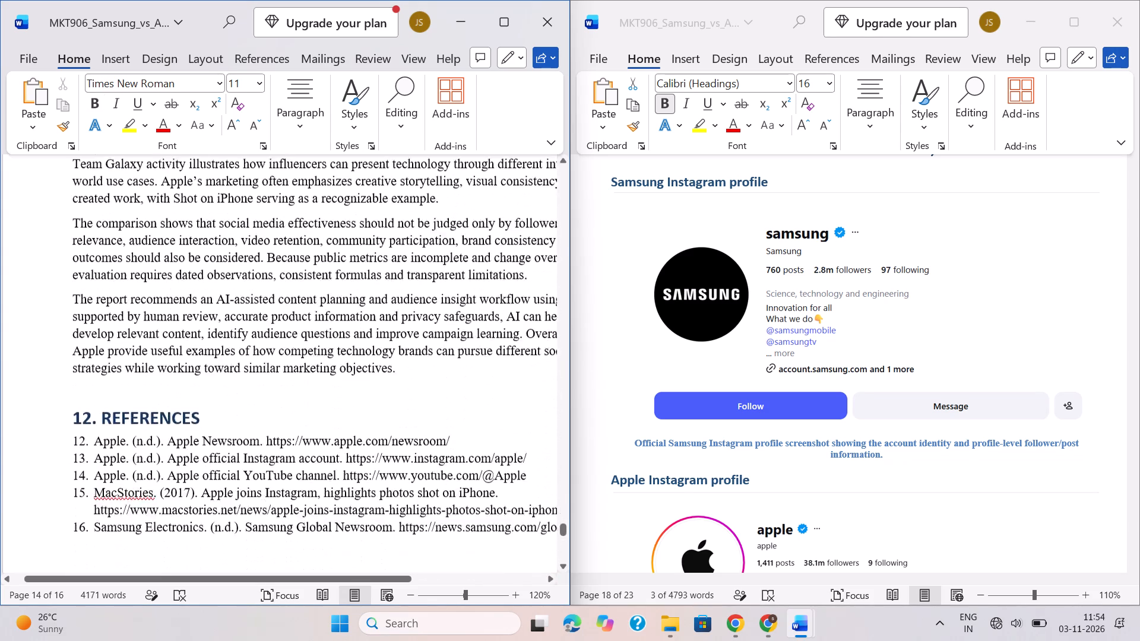
pyautogui.scroll(-2, 235, 205)
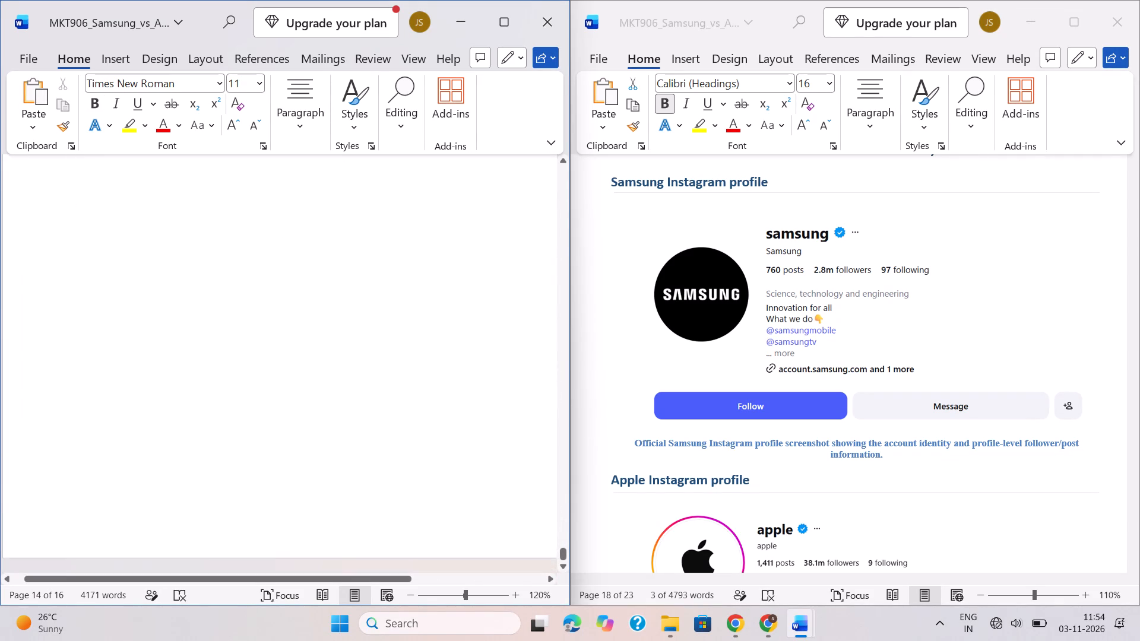
pyautogui.scroll(2, 235, 205)
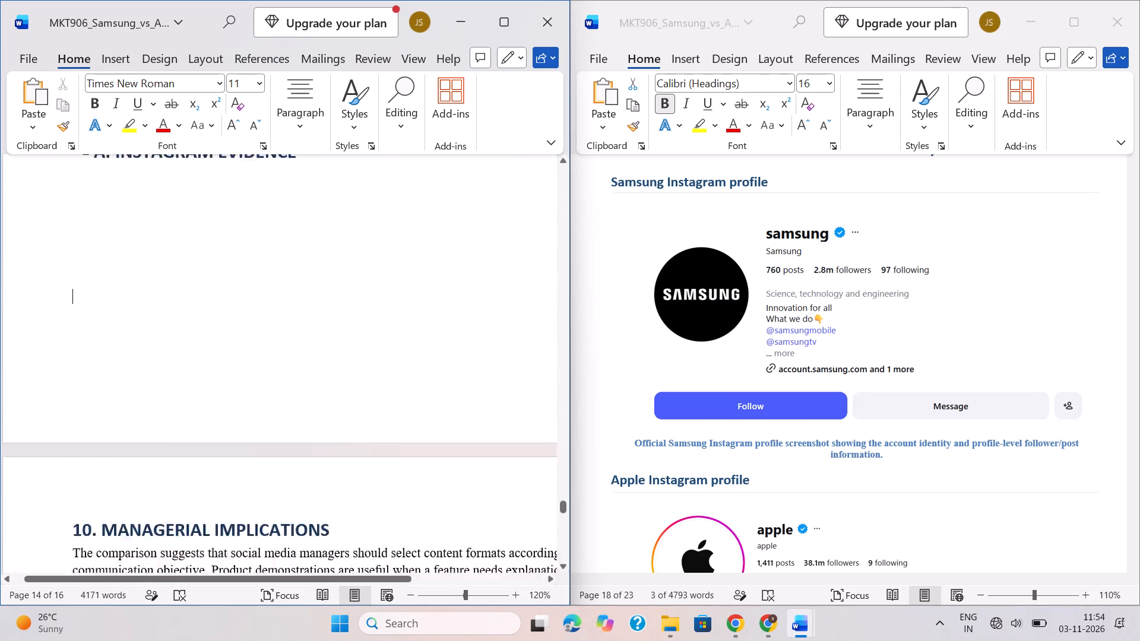
pyautogui.scroll(1, 235, 205)
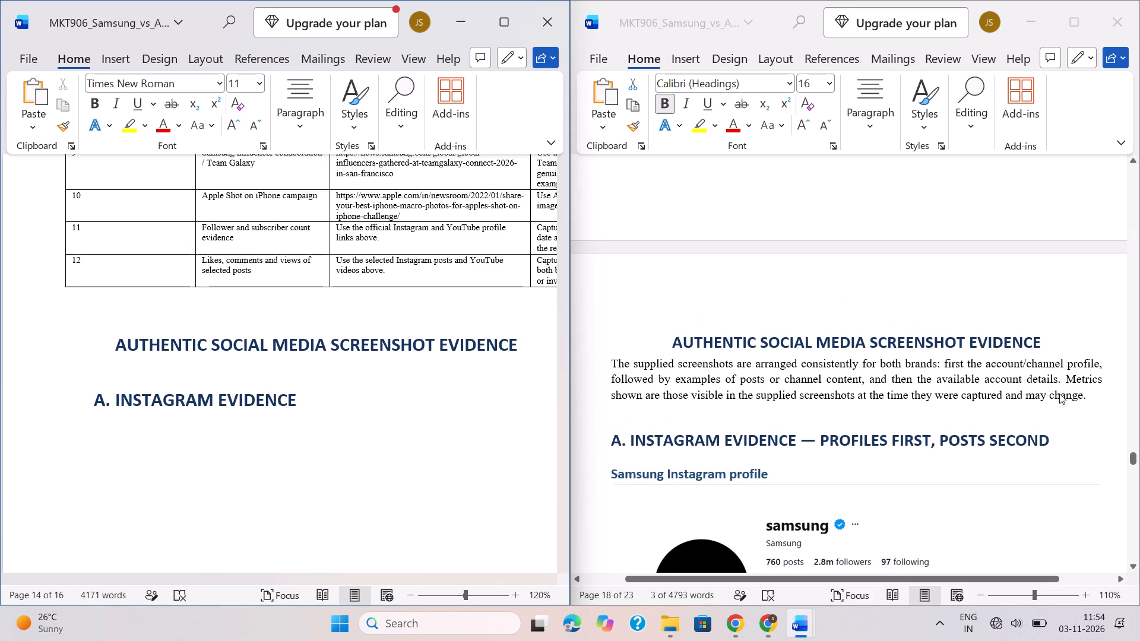
pyautogui.moveTo(1088, 394); pyautogui.dragTo(718, 387)
pyautogui.click(718, 387)
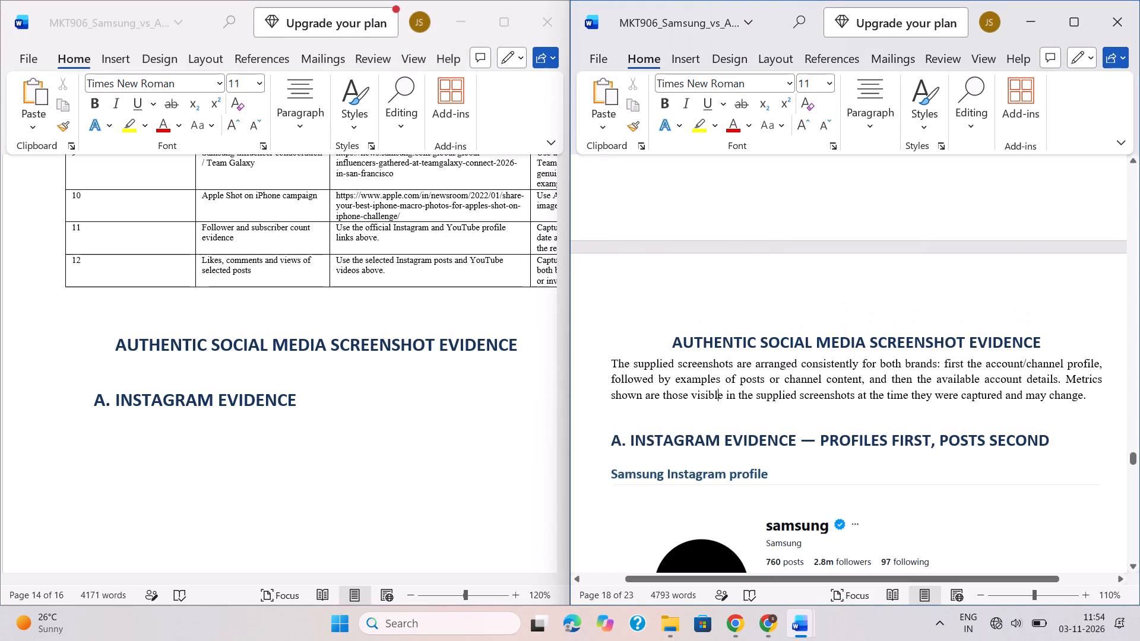
pyautogui.moveTo(606, 363); pyautogui.dragTo(1120, 398)
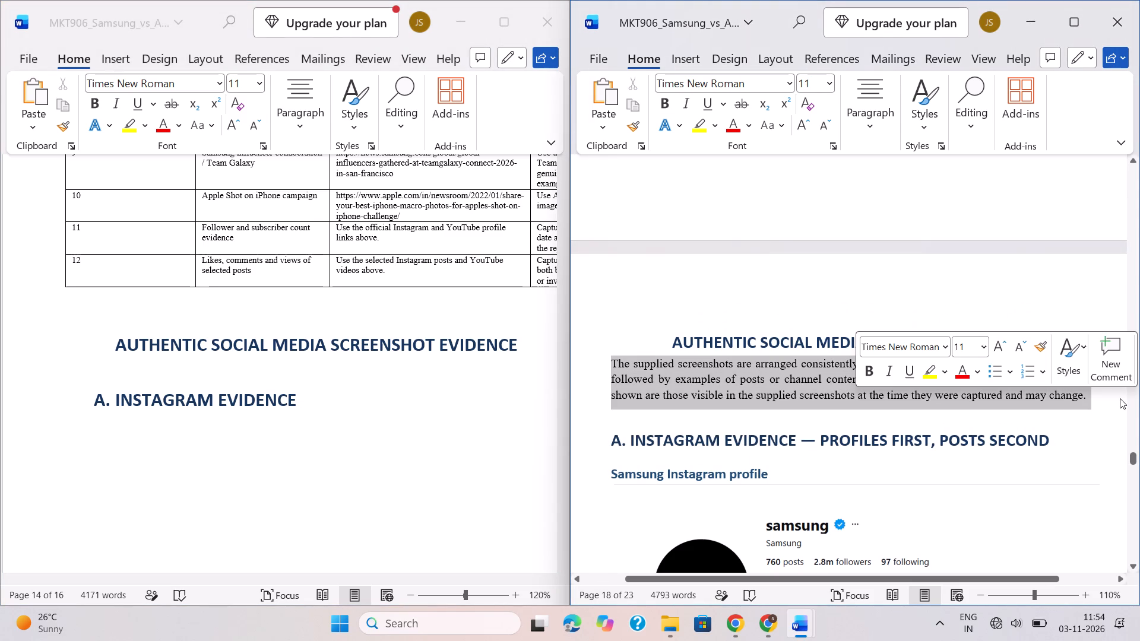
pyautogui.hotkey('shift', 'Left')
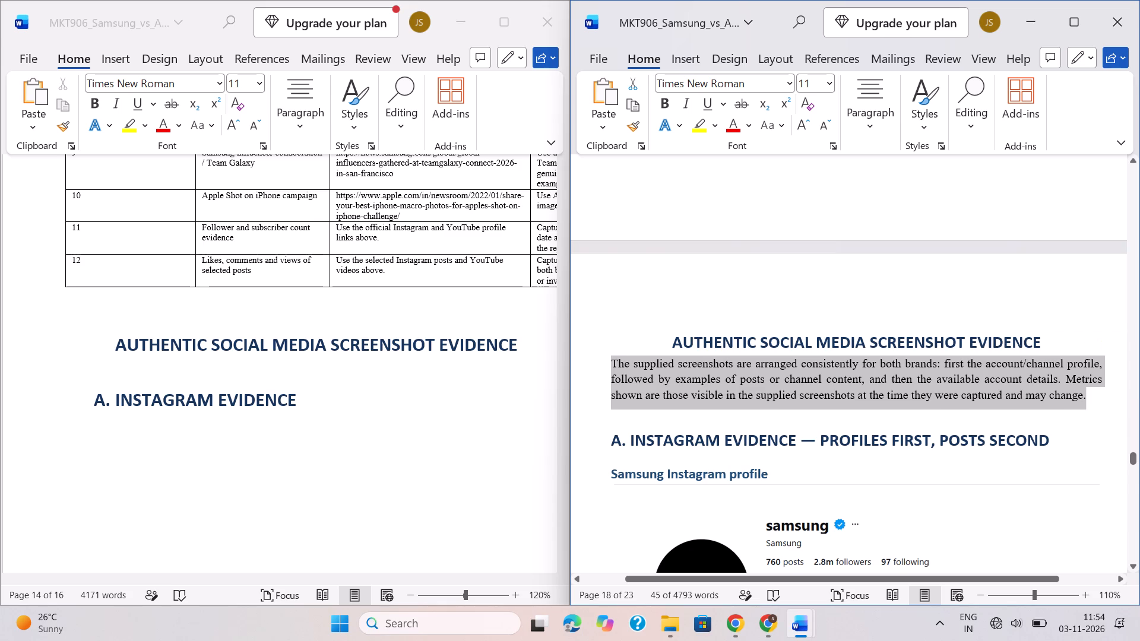
pyautogui.hotkey('ctrl', 'c')
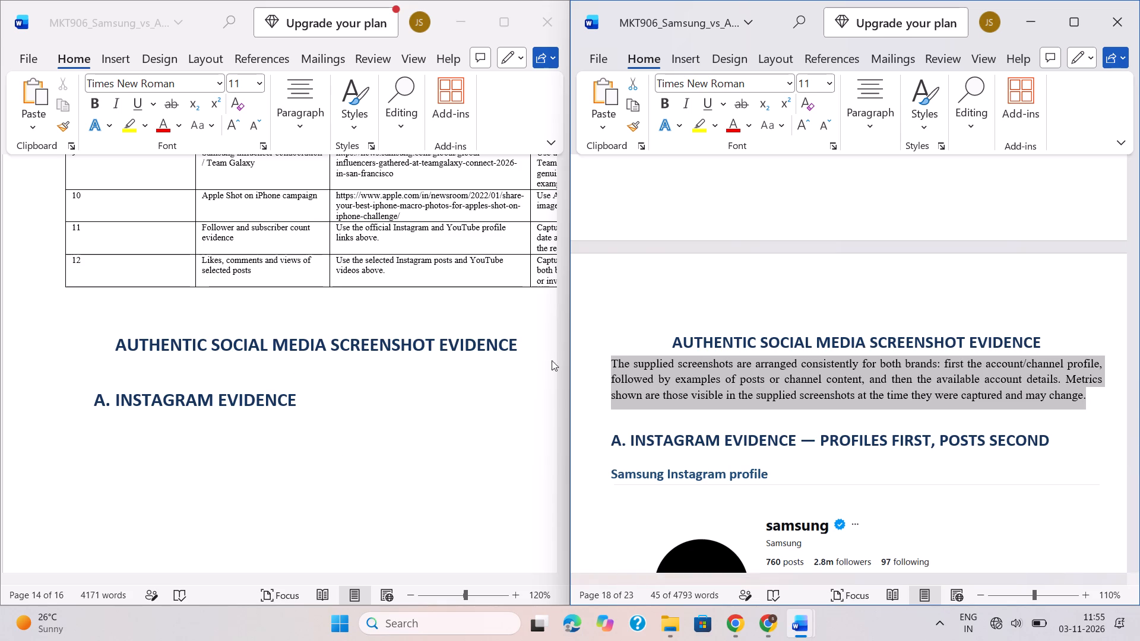
# Insert a blank line below the assignment's "AUTHENTIC SOCIAL MEDIA SCREENSHOT EVIDENCE" heading.
pyautogui.click(547, 347)
pyautogui.click(528, 347)
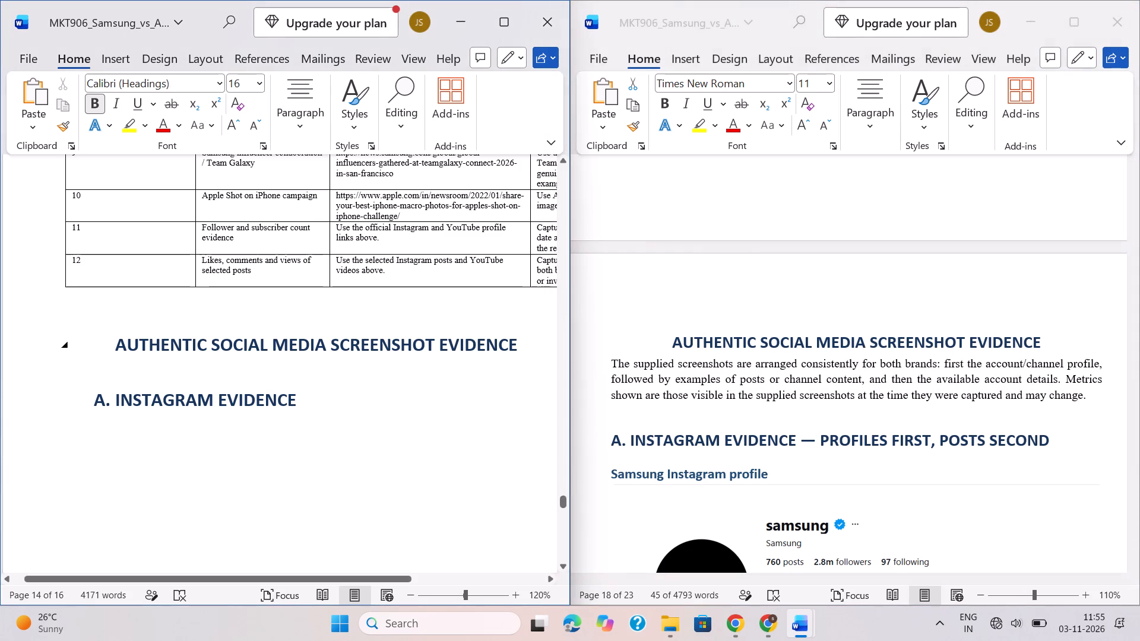
pyautogui.press('Return')
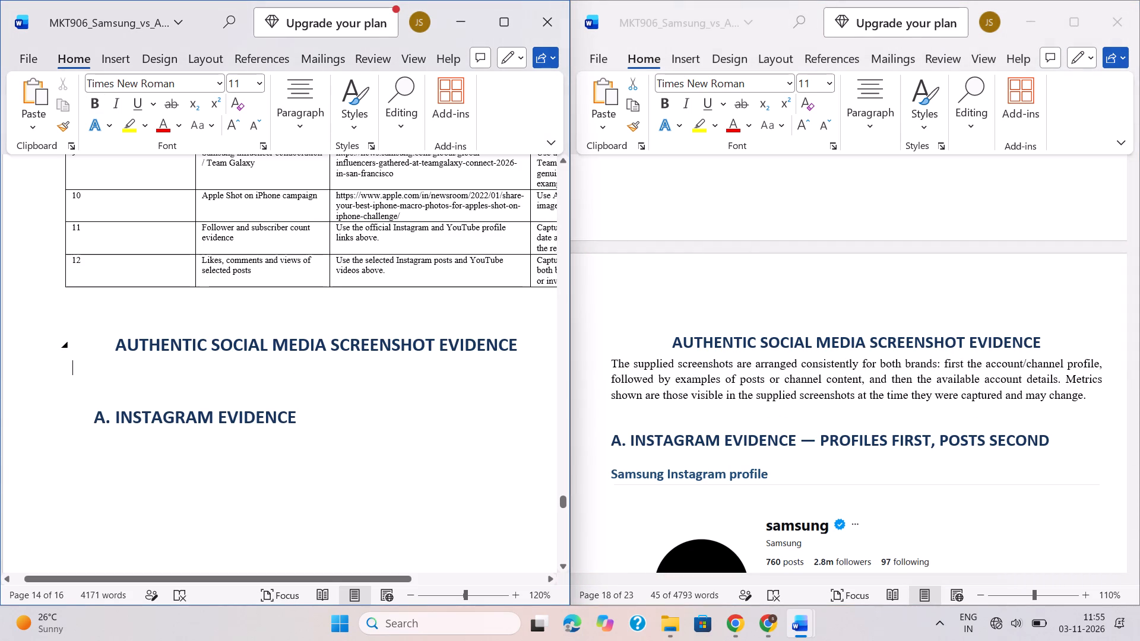
# Indent the "AUTHENTIC SOCIAL MEDIA SCREENSHOT EVIDENCE" heading by one more tab stop.
pyautogui.click(112, 340)
pyautogui.press('Tab')
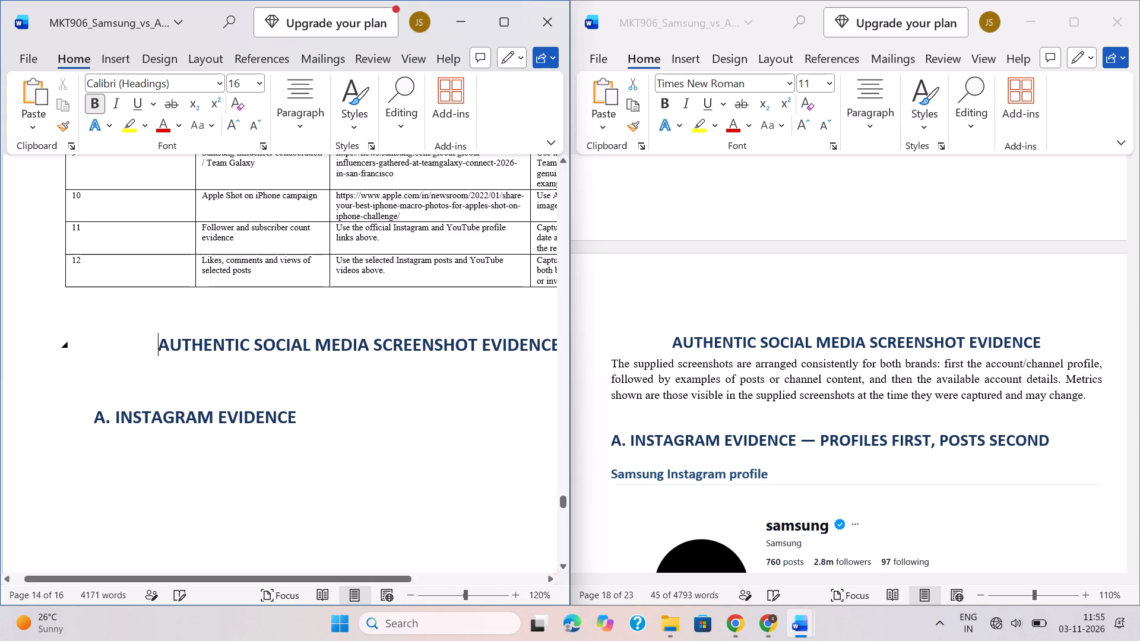
# Maximize the assignment window and paste the copied paragraph on a new line above the "A. INSTAGRAM EVIDENCE" heading.
pyautogui.click(509, 24)
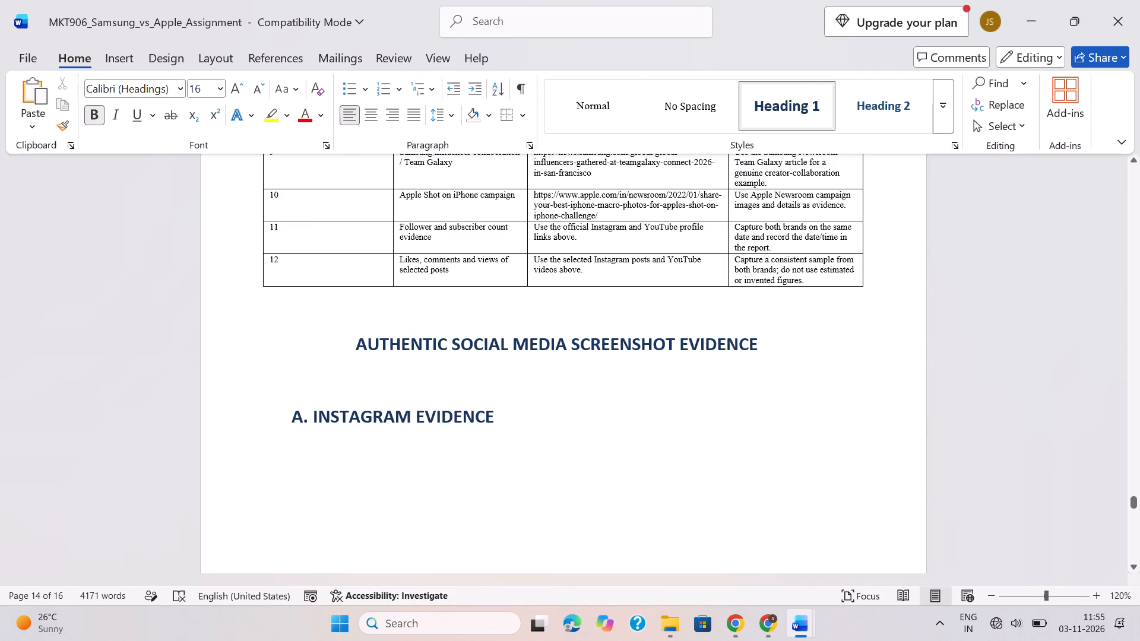
pyautogui.click(362, 396)
pyautogui.click(340, 386)
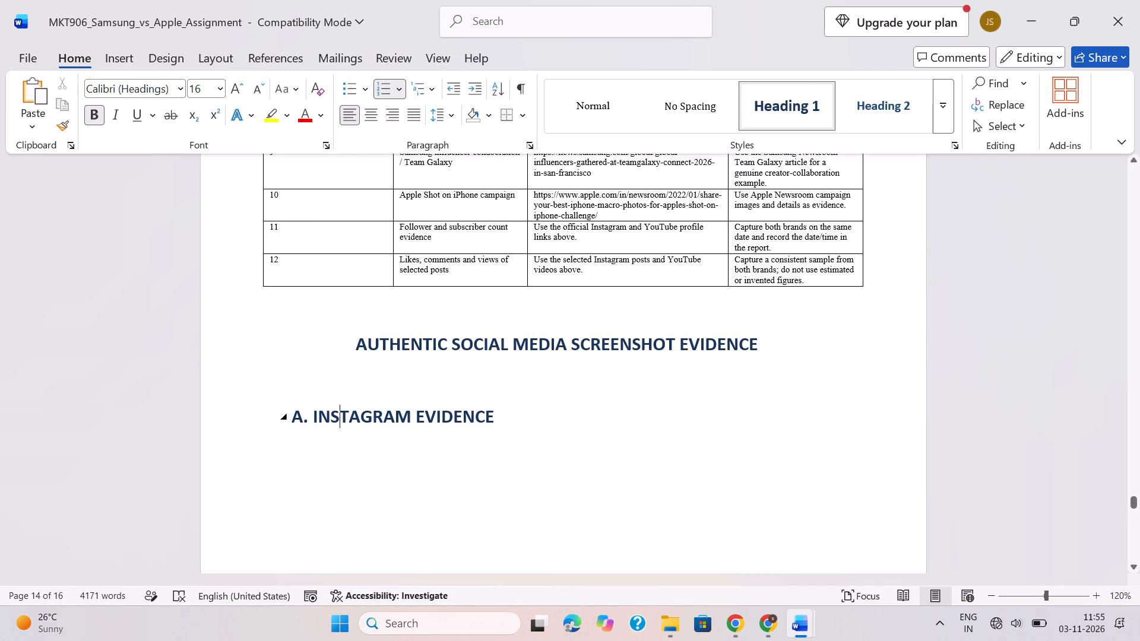
pyautogui.click(337, 381)
pyautogui.press('Return')
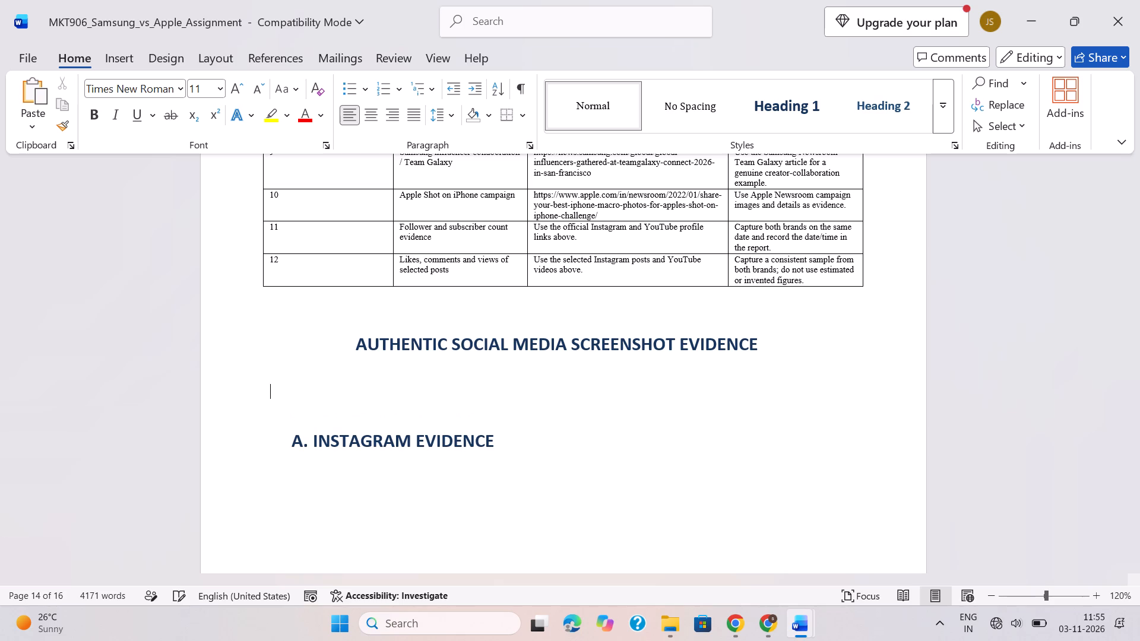
pyautogui.hotkey('ctrl', 'v')
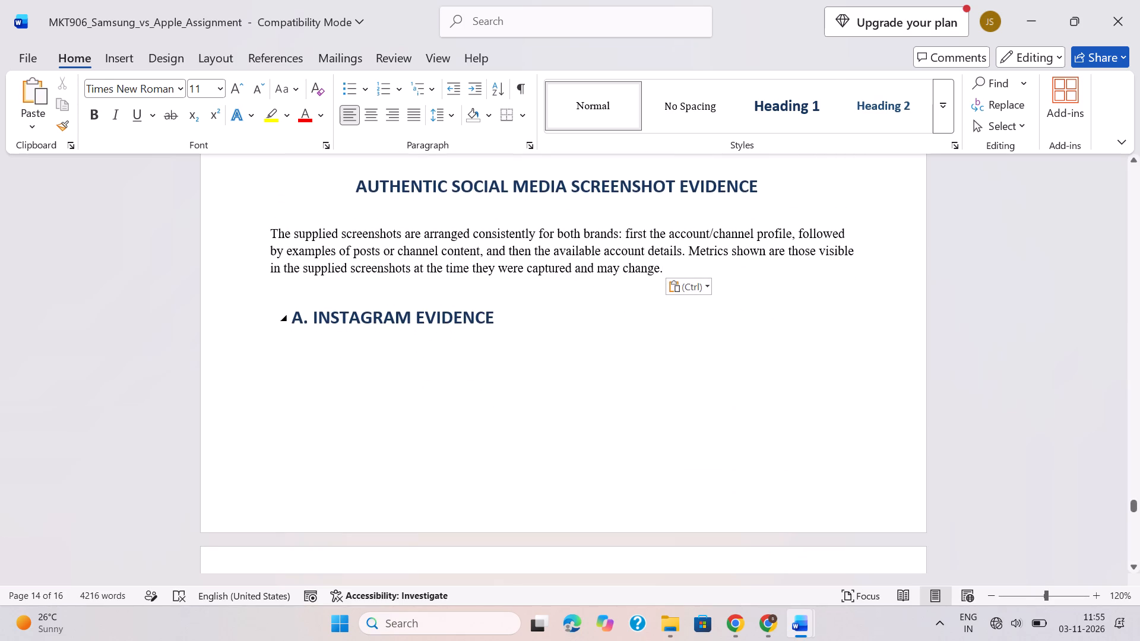
pyautogui.press('Right')
pyautogui.press('Down')
pyautogui.press('Up')
pyautogui.press('Up')
pyautogui.press('Down')
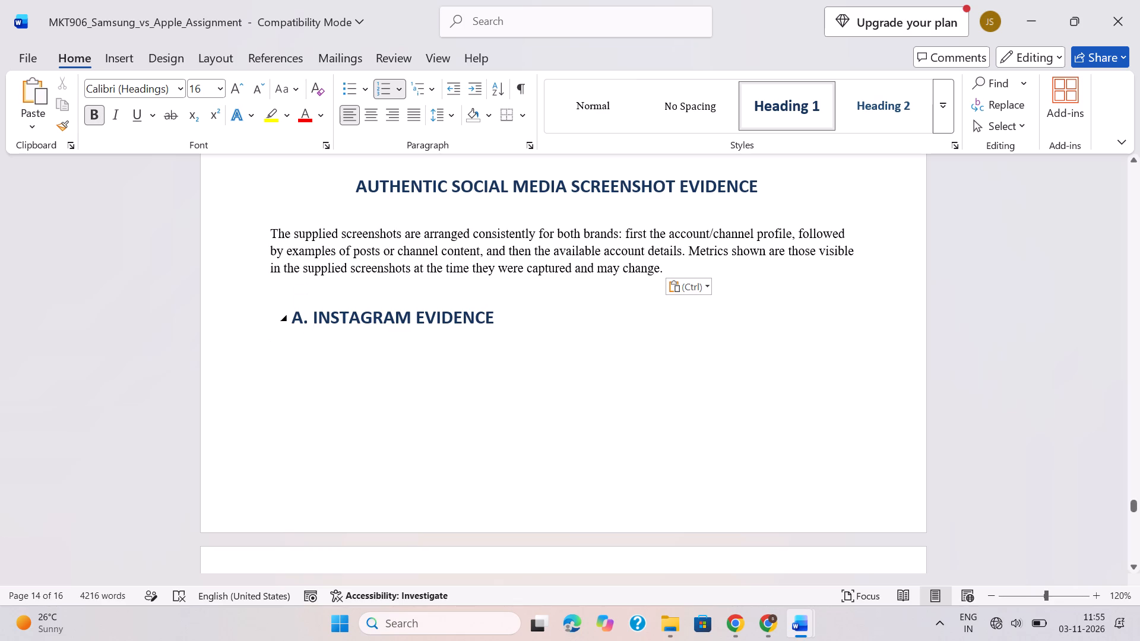
# Insert a blank line above the "AUTHENTIC SCREENSHOT COLLECTION – 12 REQUIRED ITEMS" heading.
pyautogui.scroll(-1, 466, 375)
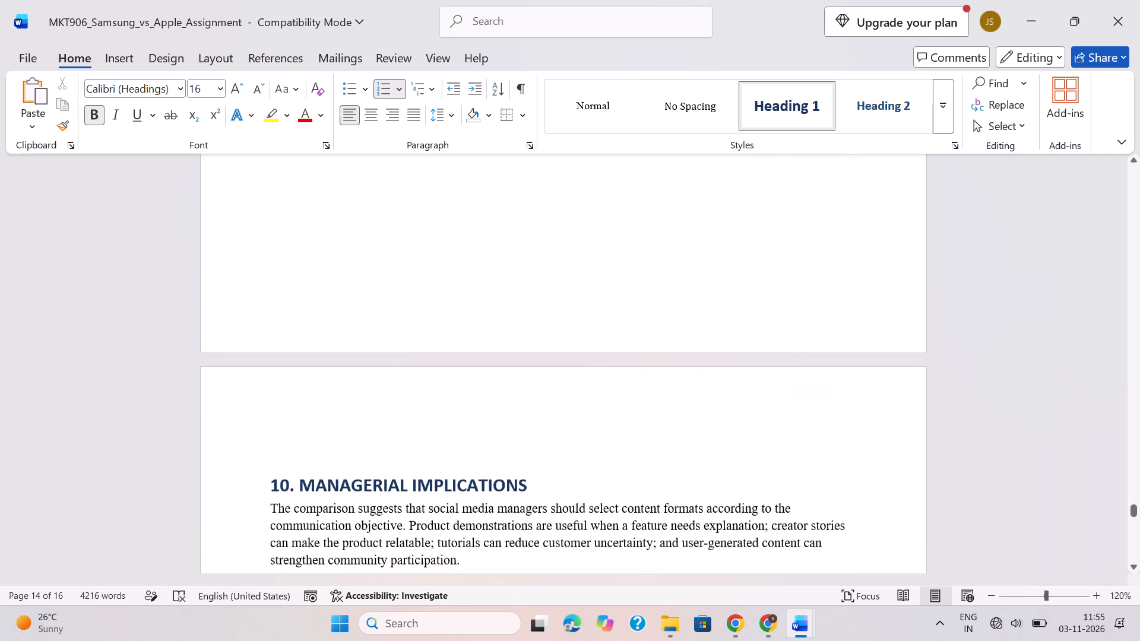
pyautogui.scroll(2, 457, 367)
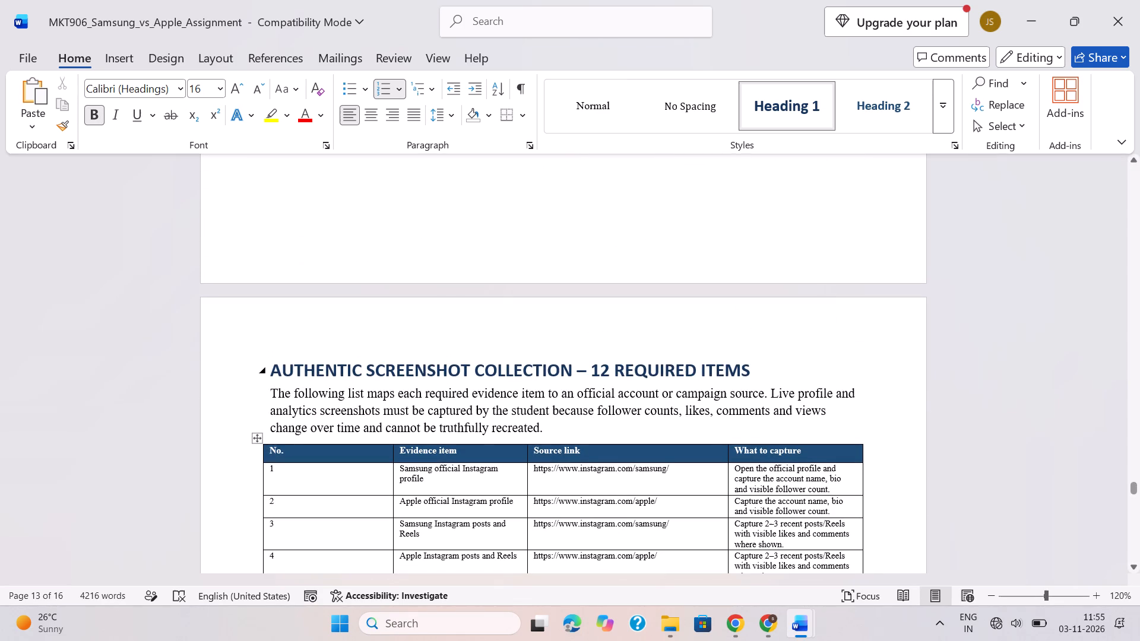
pyautogui.click(272, 366)
pyautogui.press('Return')
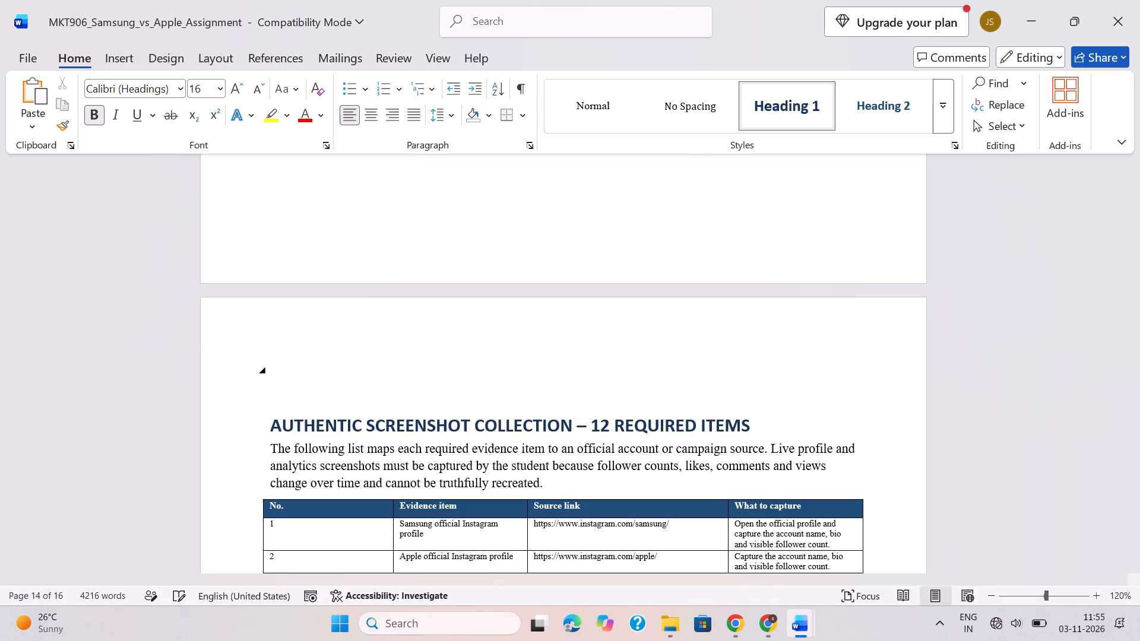
# Delete the blank heading line above "AUTHENTIC SCREENSHOT COLLECTION – 12 REQUIRED ITEMS".
pyautogui.press('BackSpace')
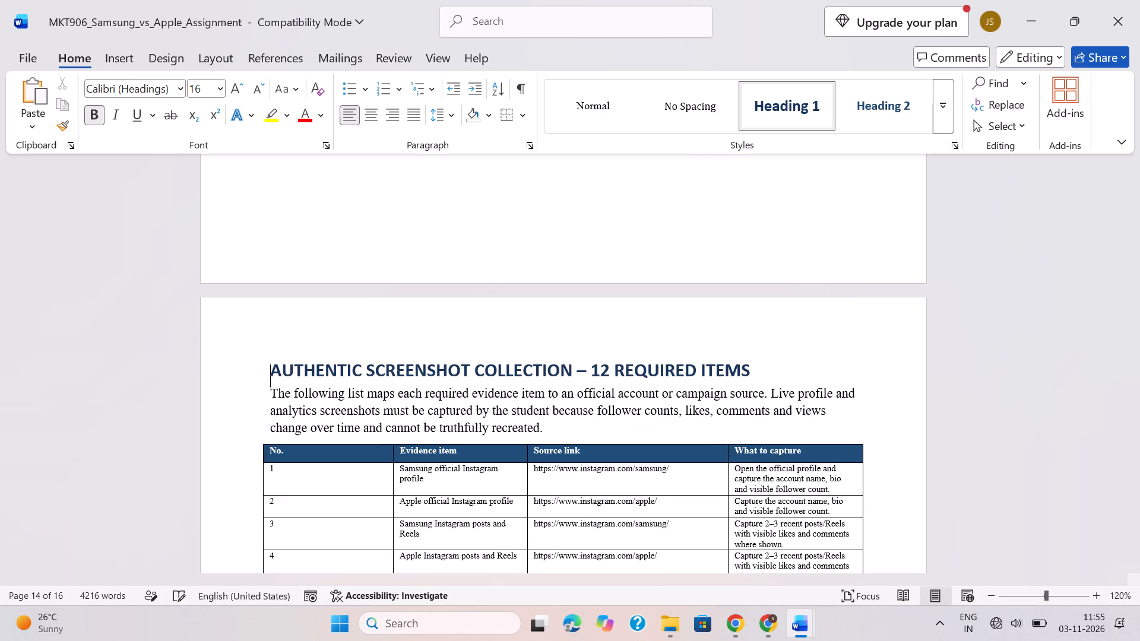
# Indent the "ADDITIONAL VISUAL EVIDENCE GALLERY" heading by one tab.
pyautogui.scroll(1, 277, 358)
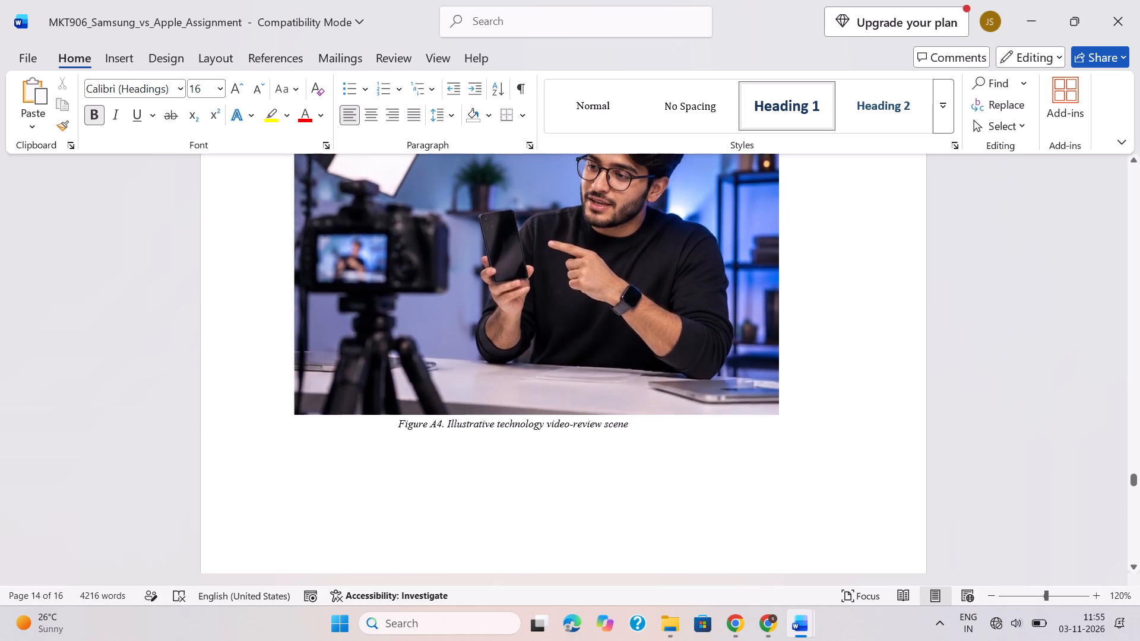
pyautogui.scroll(2, 277, 358)
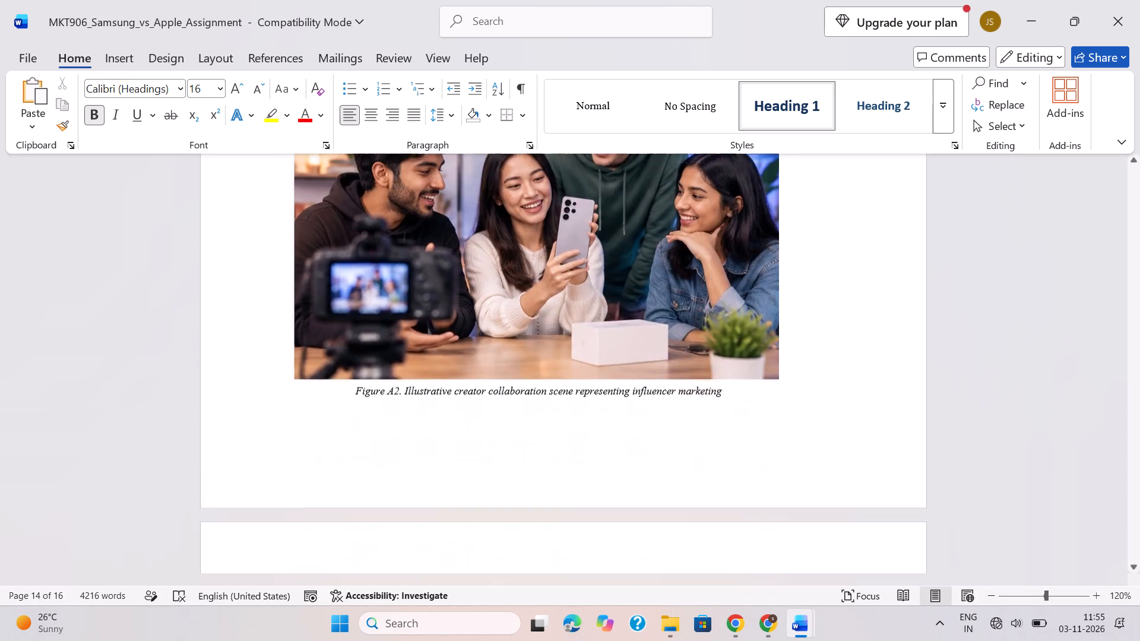
pyautogui.scroll(1, 277, 358)
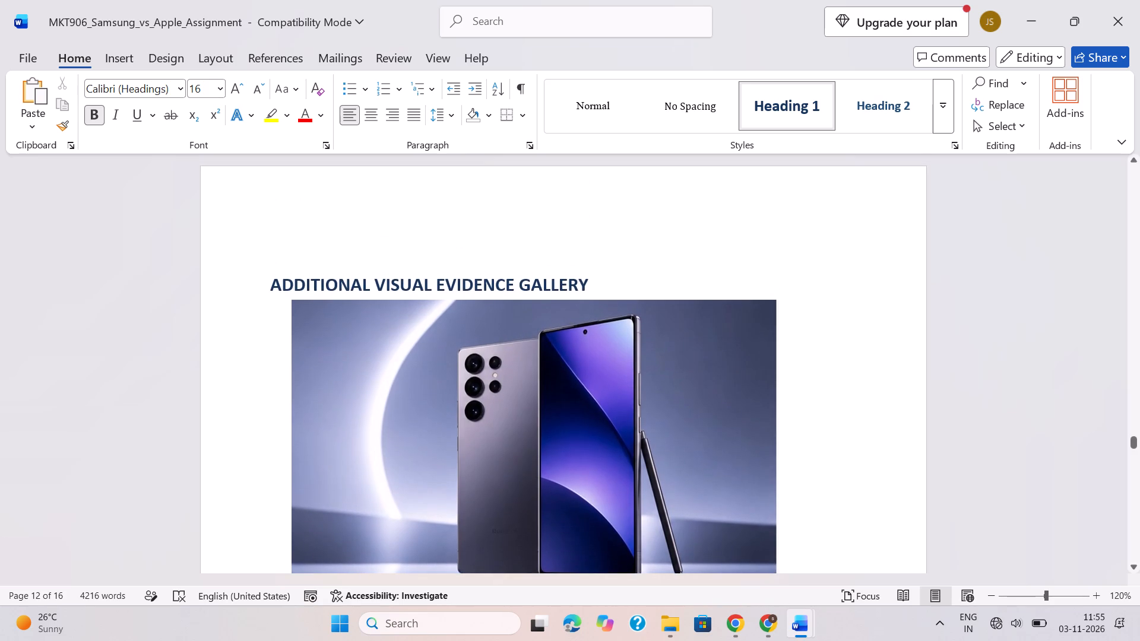
pyautogui.scroll(1, 239, 278)
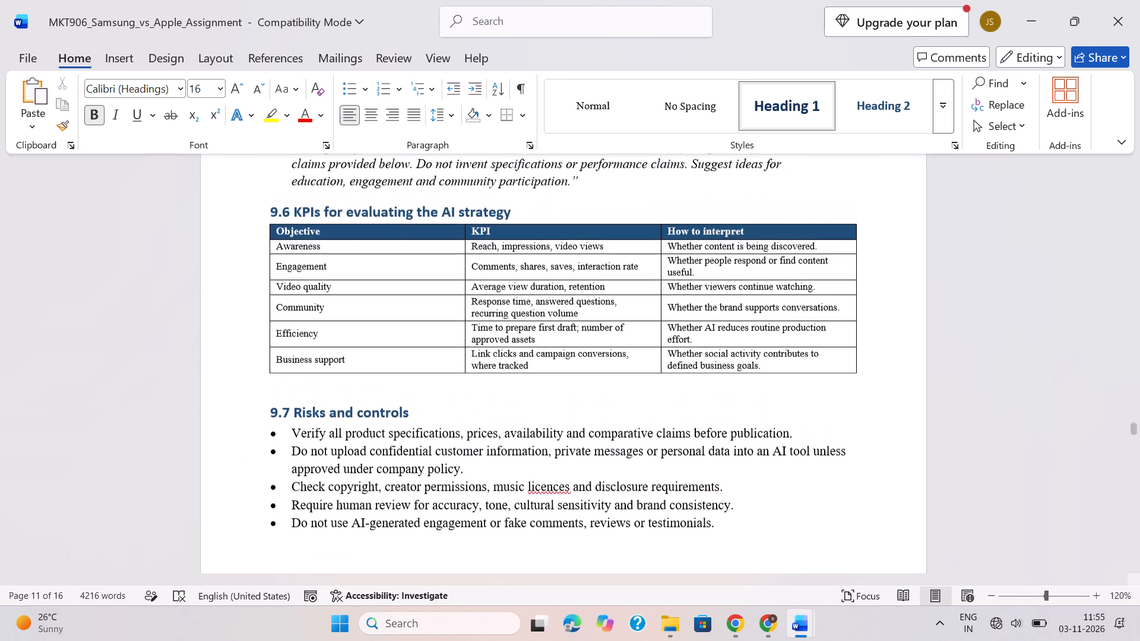
pyautogui.scroll(-1, 239, 278)
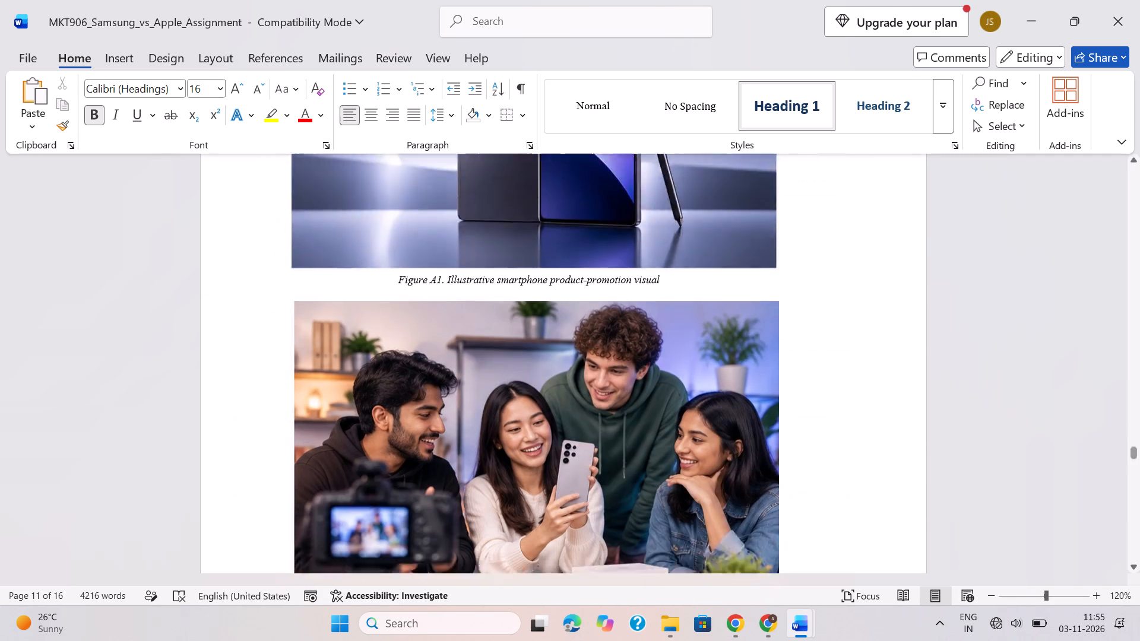
pyautogui.scroll(-1, 239, 278)
pyautogui.scroll(1, 286, 236)
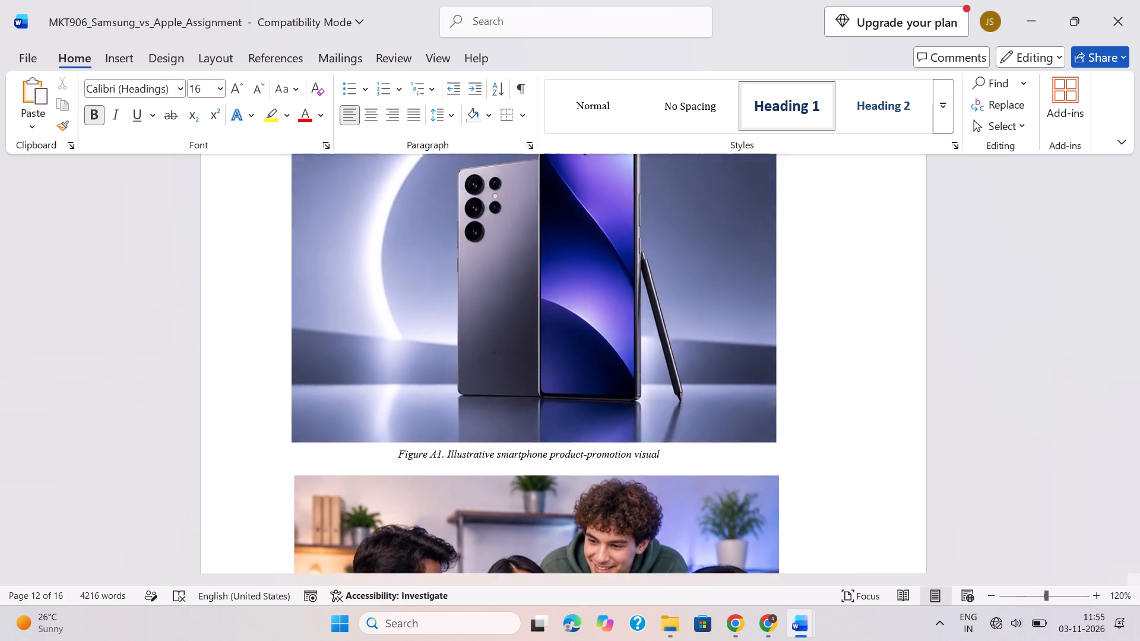
pyautogui.scroll(1, 286, 236)
pyautogui.click(271, 291)
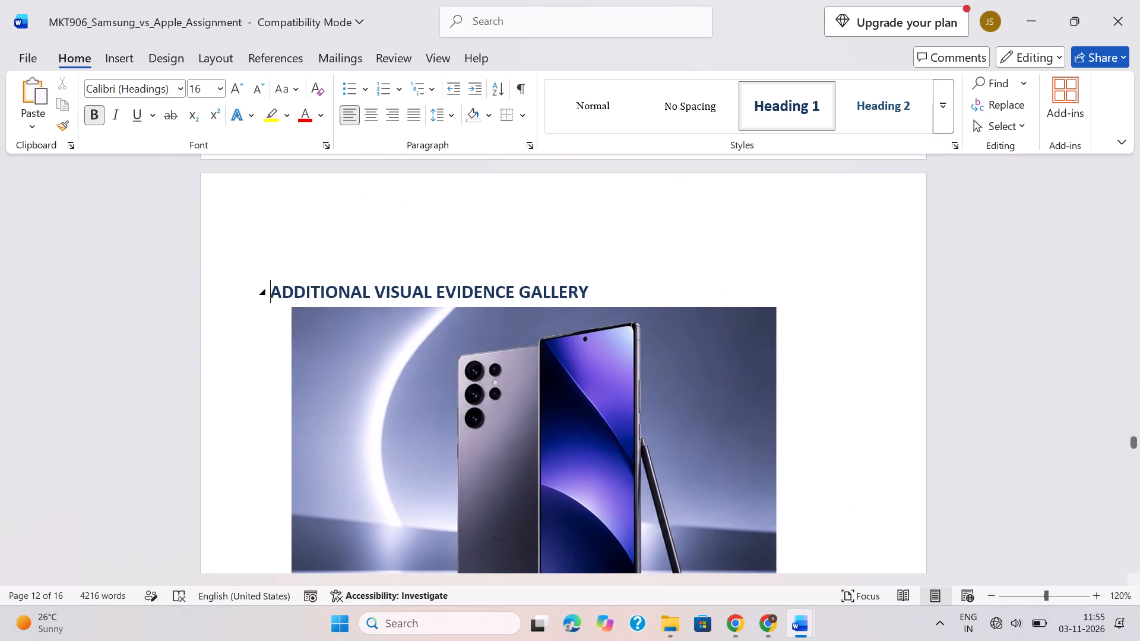
pyautogui.press('Tab')
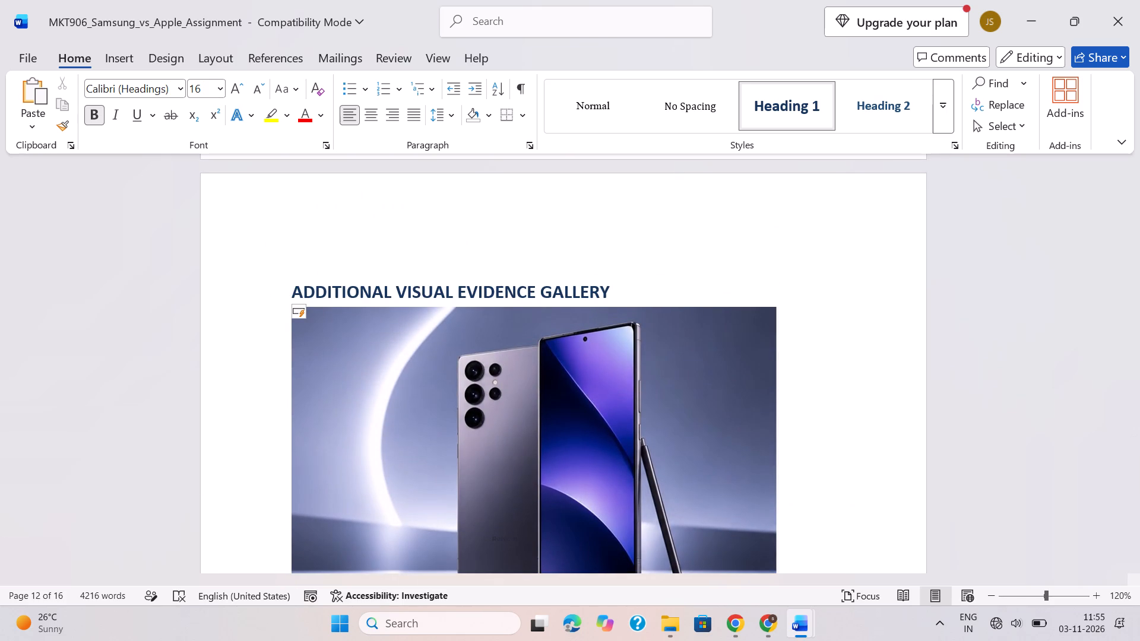
# Remove the indent from the "ADDITIONAL VISUAL EVIDENCE GALLERY" heading and delete the extra blank lines above it.
pyautogui.press('BackSpace')
pyautogui.press('Up')
pyautogui.press('BackSpace')
pyautogui.press('BackSpace')
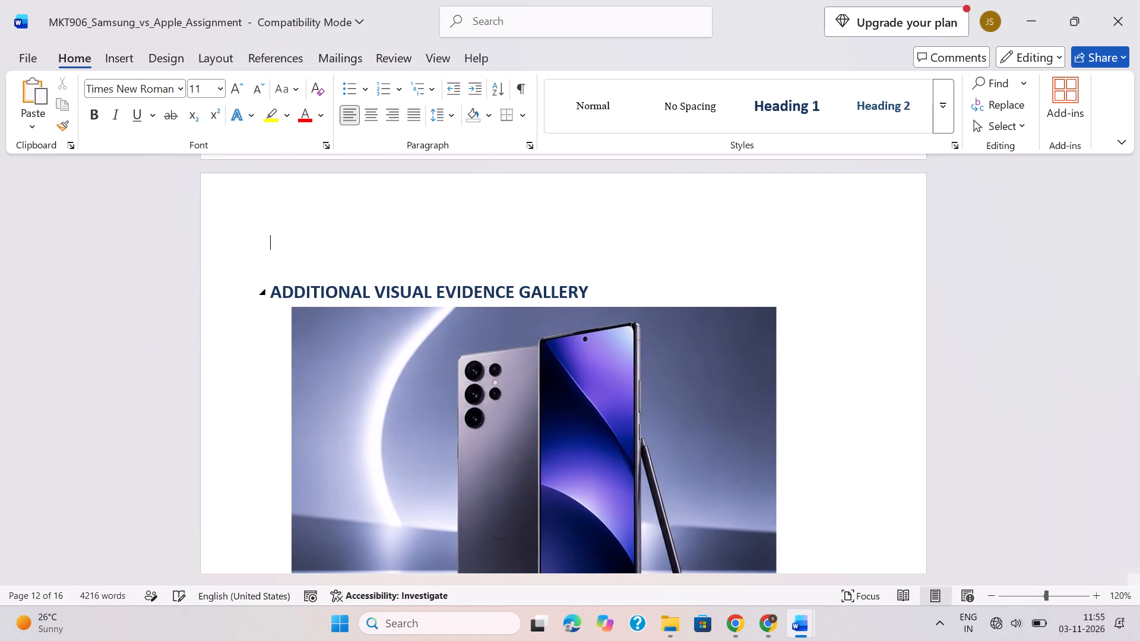
pyautogui.press('BackSpace')
pyautogui.press('Down')
pyautogui.press('Up')
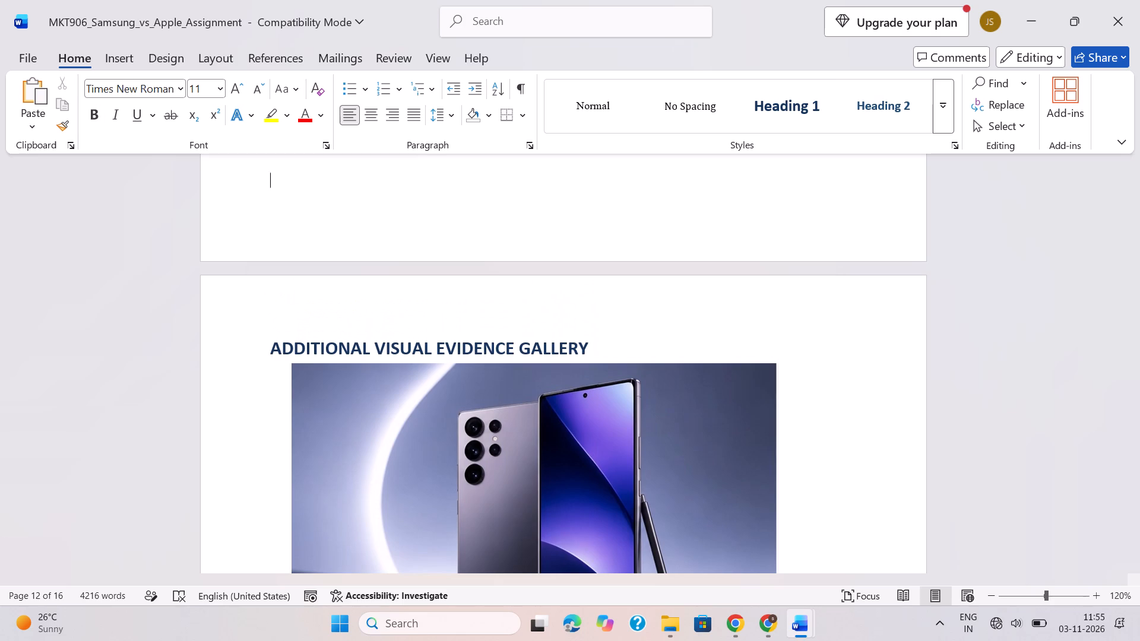
pyautogui.press('Down')
# Review the assignment's comparison tables, charts, AI strategy section and screenshot evidence pages around the "10. MANAGERIAL IMPLICATIONS" heading.
pyautogui.scroll(1, 271, 291)
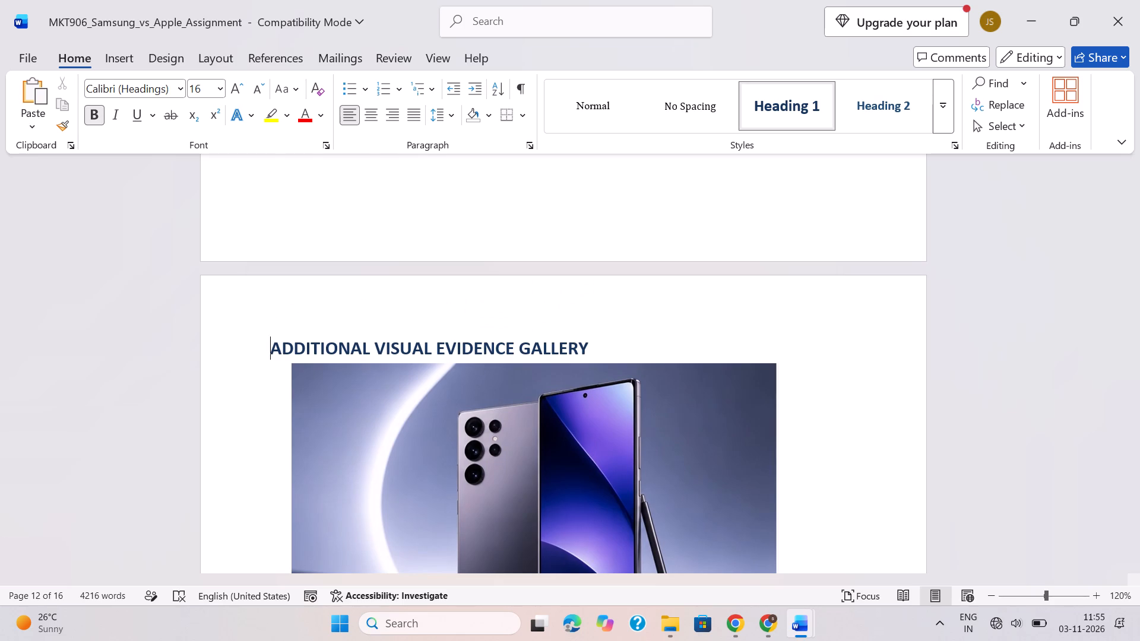
pyautogui.scroll(1, 299, 255)
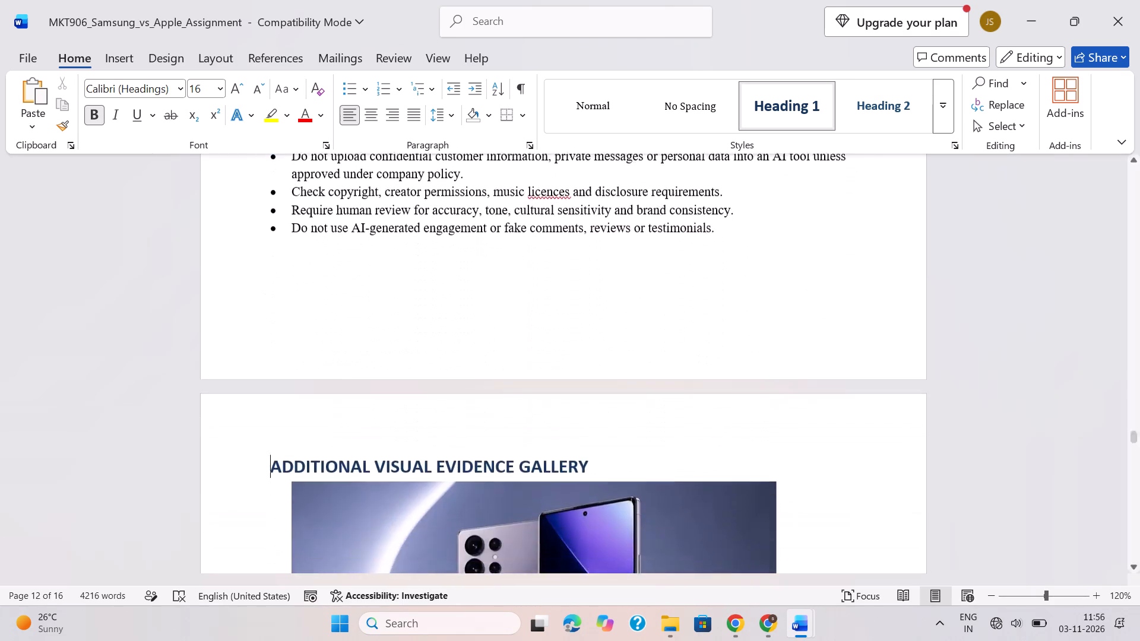
pyautogui.scroll(1, 299, 255)
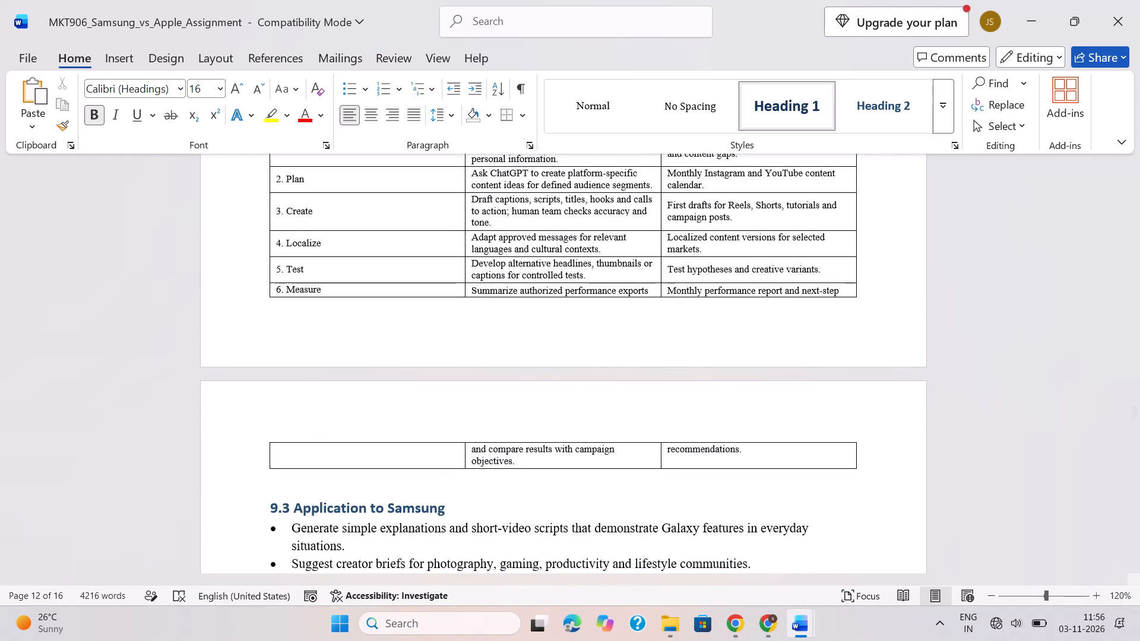
pyautogui.scroll(2, 309, 308)
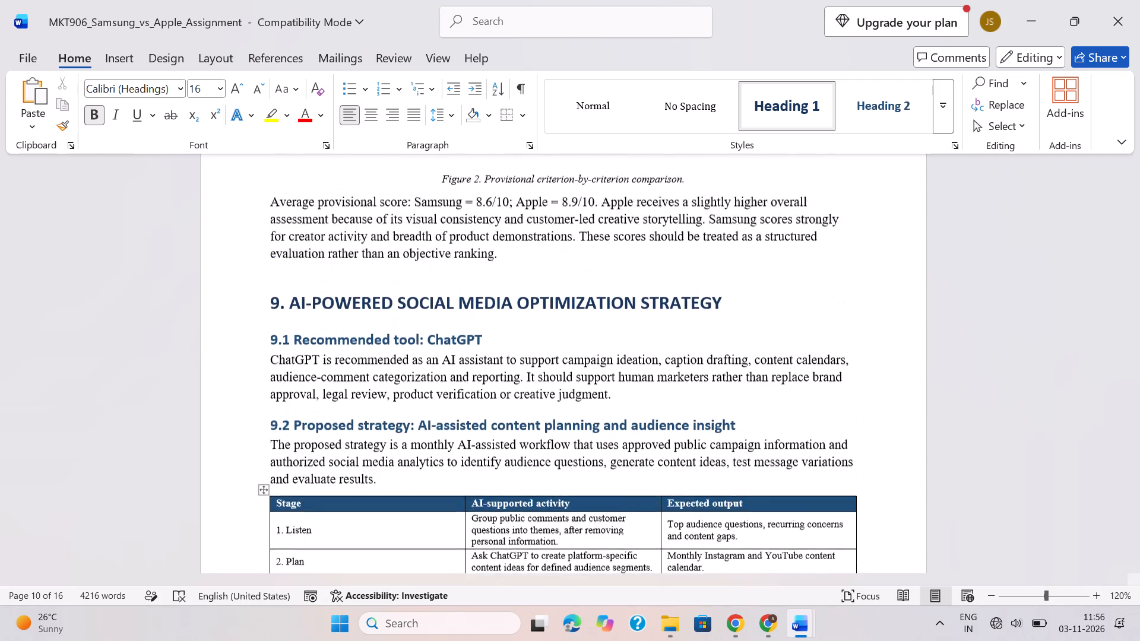
pyautogui.scroll(1, 309, 308)
pyautogui.scroll(1, 318, 378)
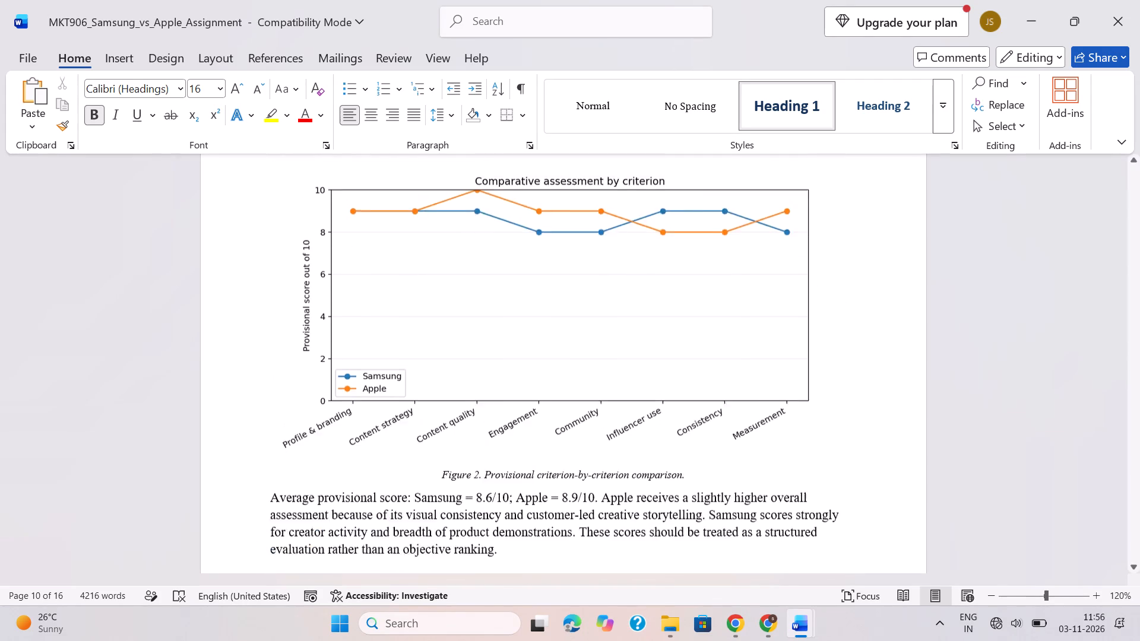
pyautogui.scroll(1, 318, 378)
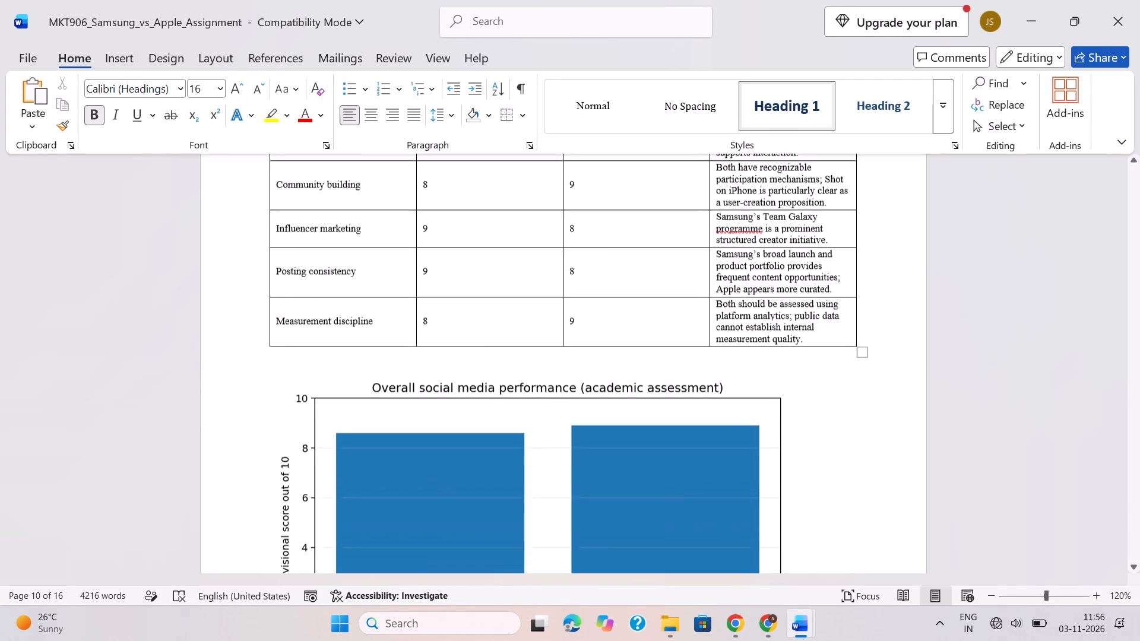
pyautogui.scroll(1, 318, 378)
pyautogui.scroll(-3, 318, 378)
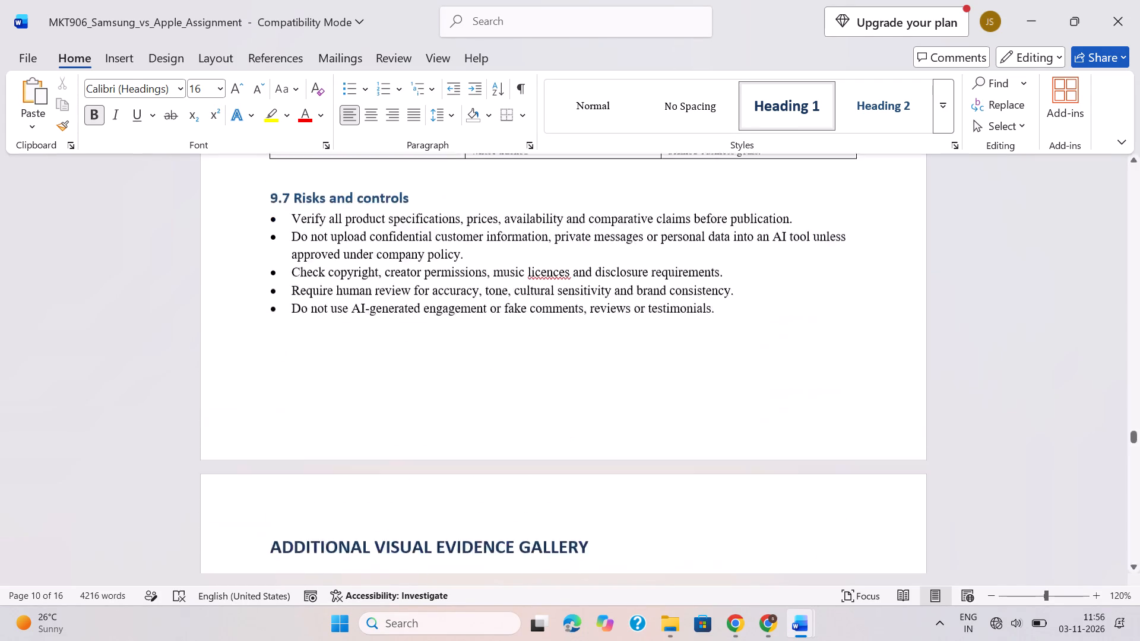
pyautogui.scroll(-1, 318, 378)
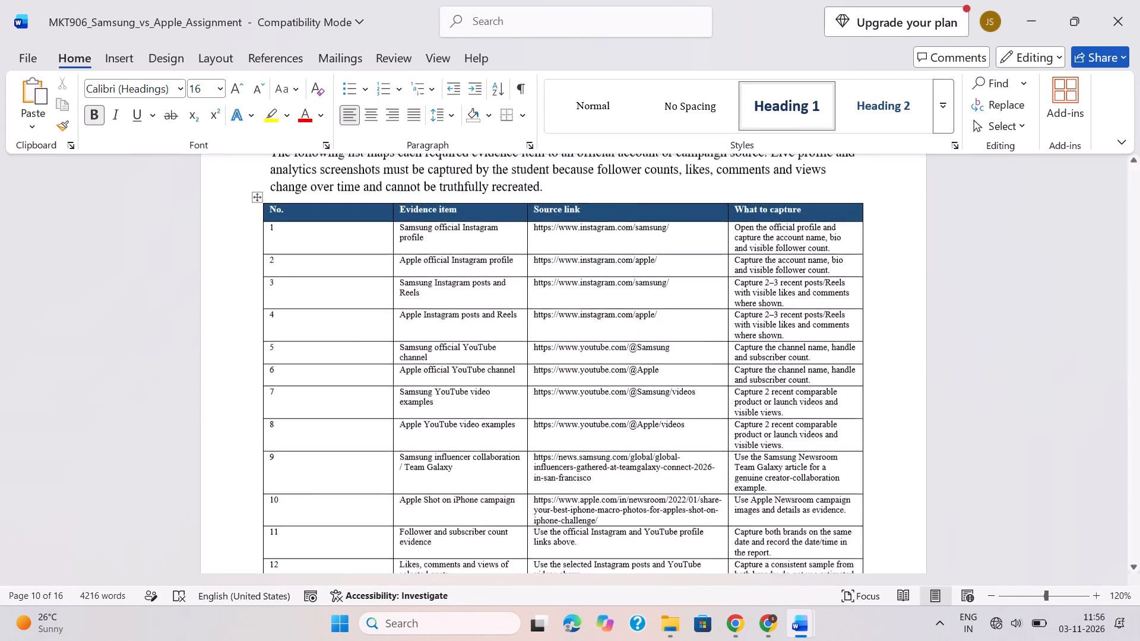
pyautogui.scroll(-1, 318, 378)
pyautogui.scroll(1, 318, 378)
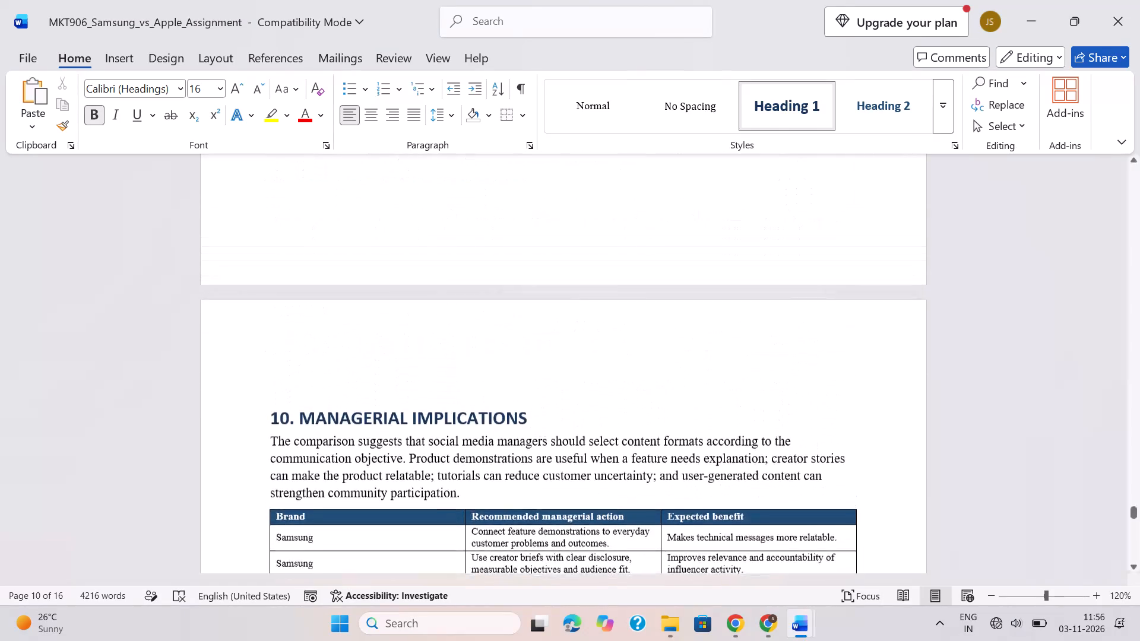
pyautogui.scroll(1, 318, 378)
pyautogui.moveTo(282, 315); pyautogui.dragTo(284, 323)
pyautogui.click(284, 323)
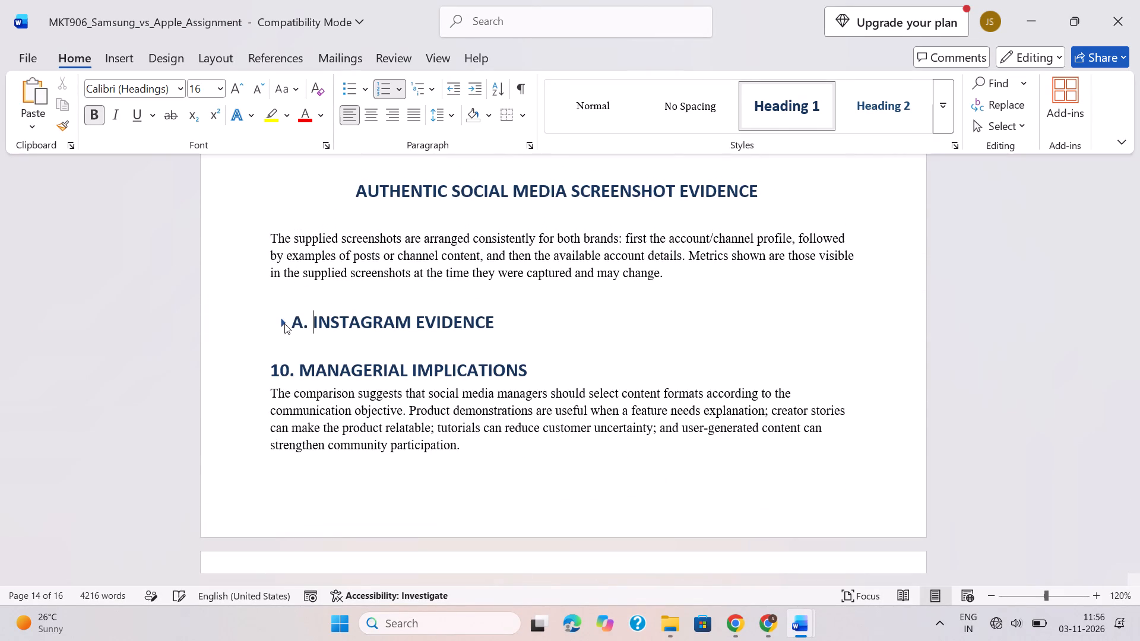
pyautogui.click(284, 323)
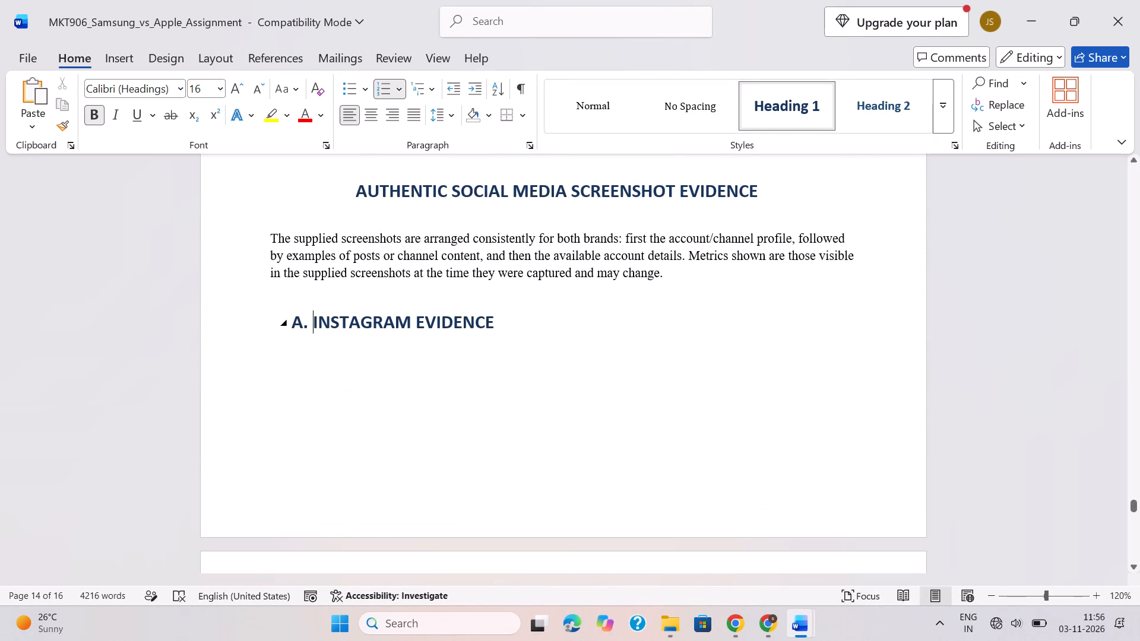
# Copy the Samsung Instagram profile screenshot from the source document, returning to the space under the assignment's "INSTAGRAM EVIDENCE" heading.
pyautogui.click(501, 357)
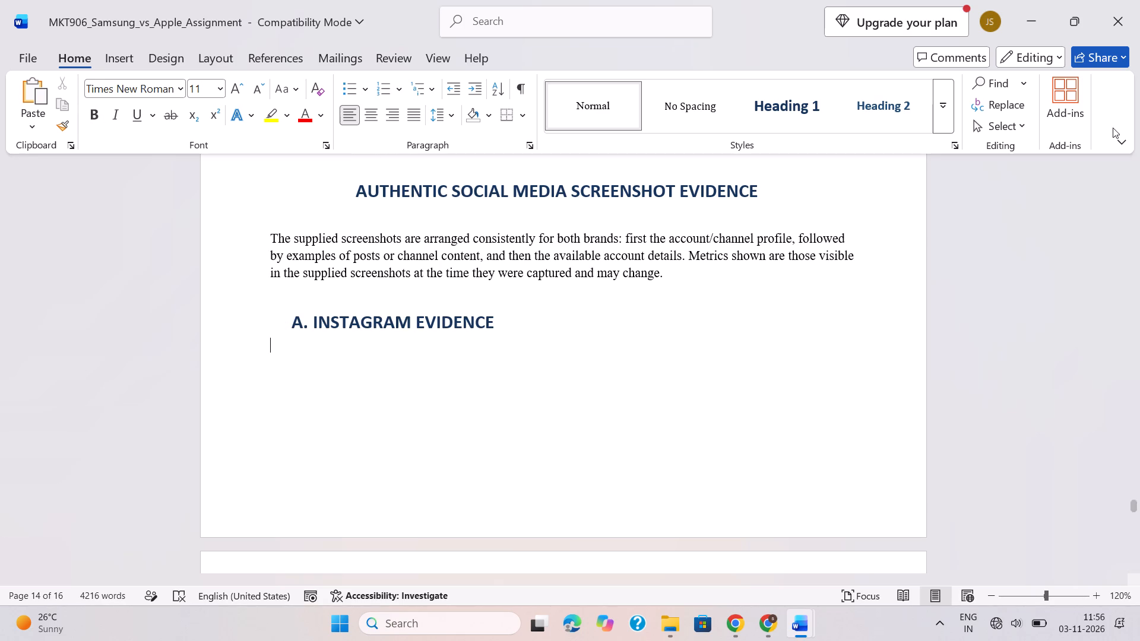
pyautogui.click(983, 62)
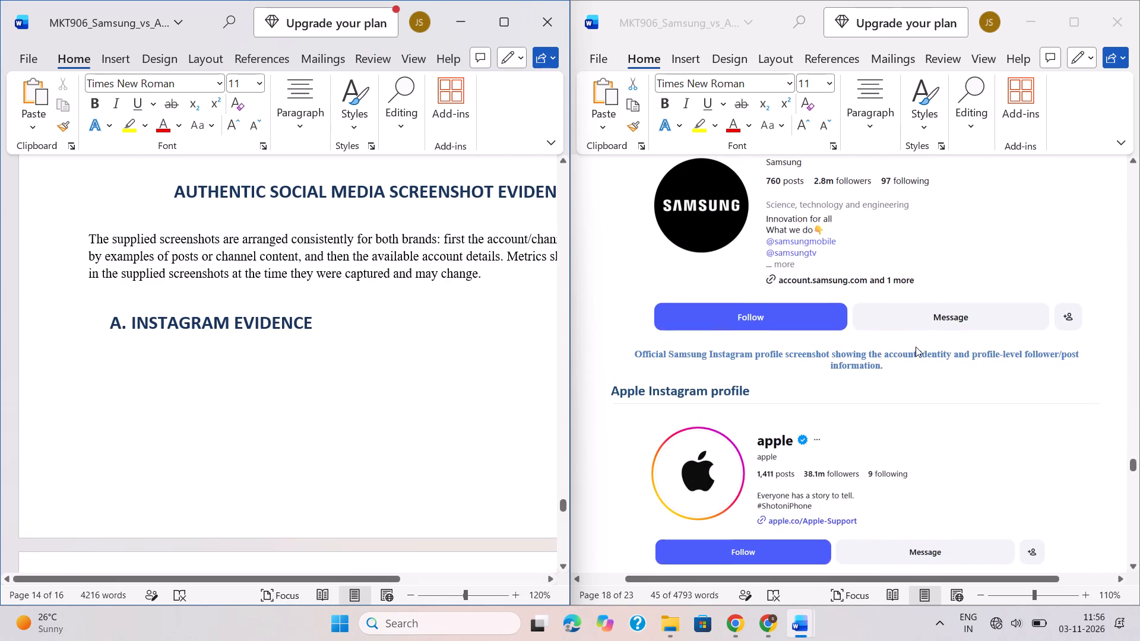
pyautogui.click(874, 325)
pyautogui.click(806, 307)
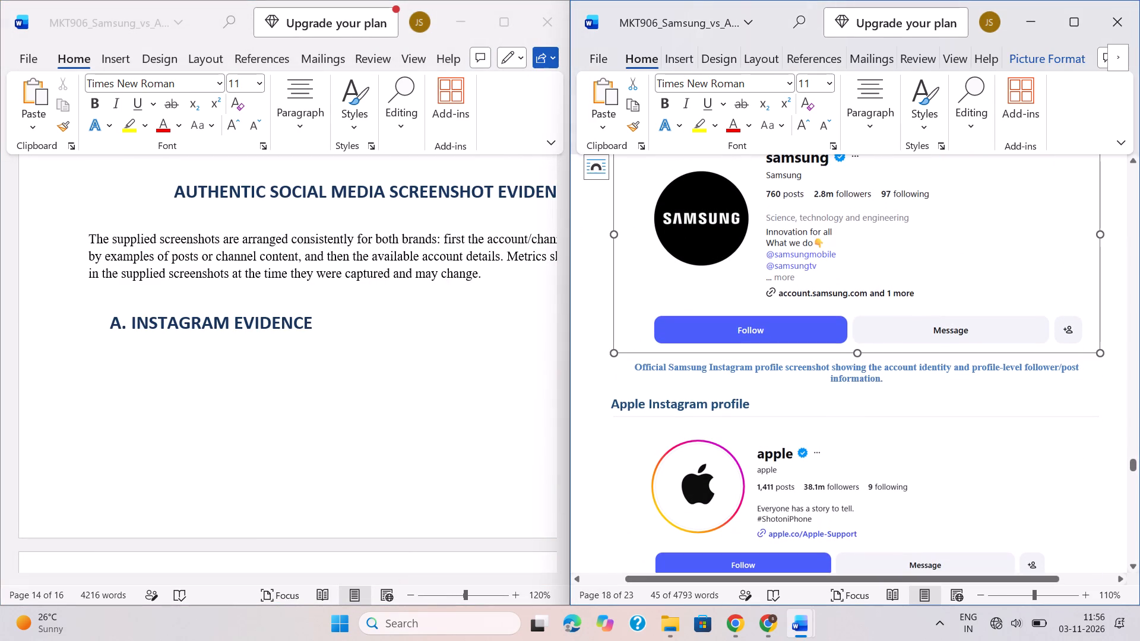
pyautogui.hotkey('ctrl', 'c')
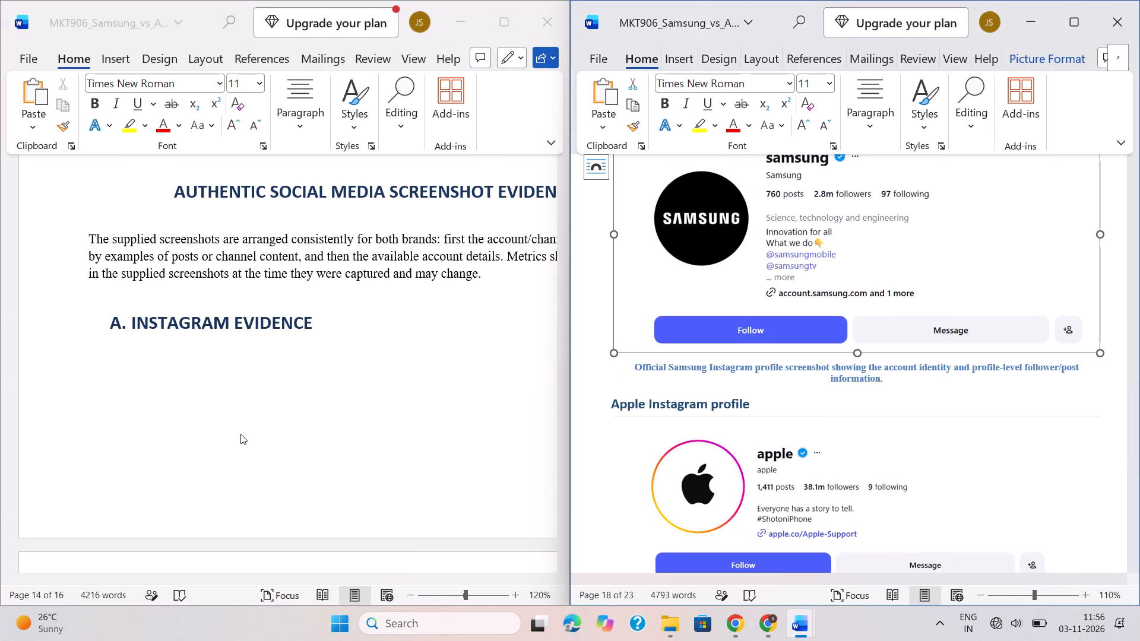
pyautogui.click(181, 384)
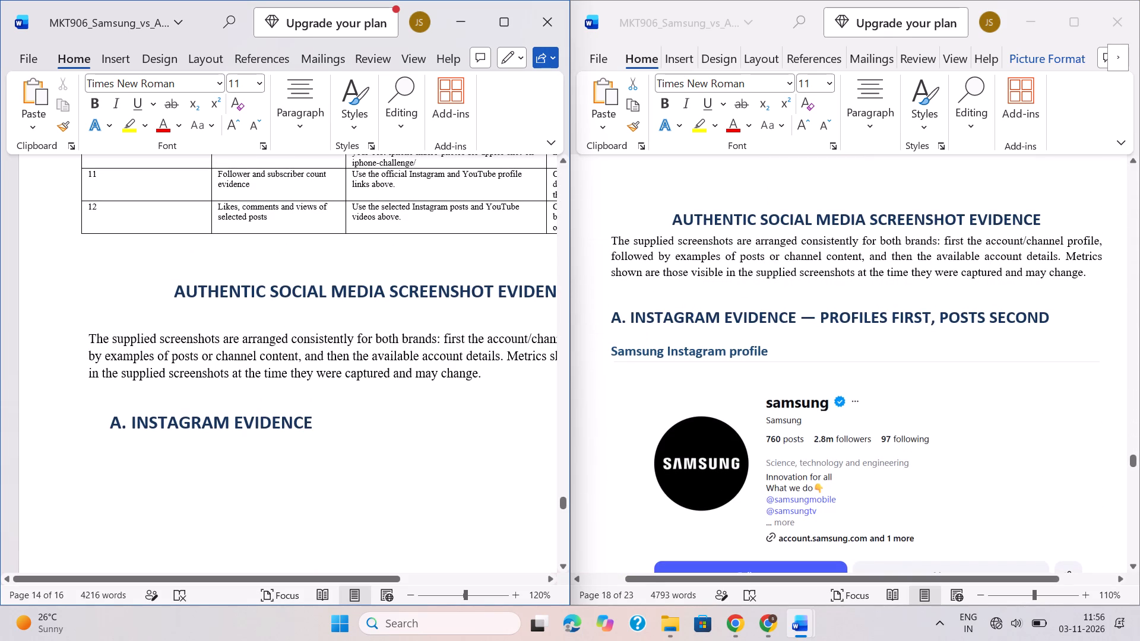
# Remove the "A." list numbering from the assignment's "INSTAGRAM EVIDENCE" heading.
pyautogui.click(97, 423)
pyautogui.click(97, 423)
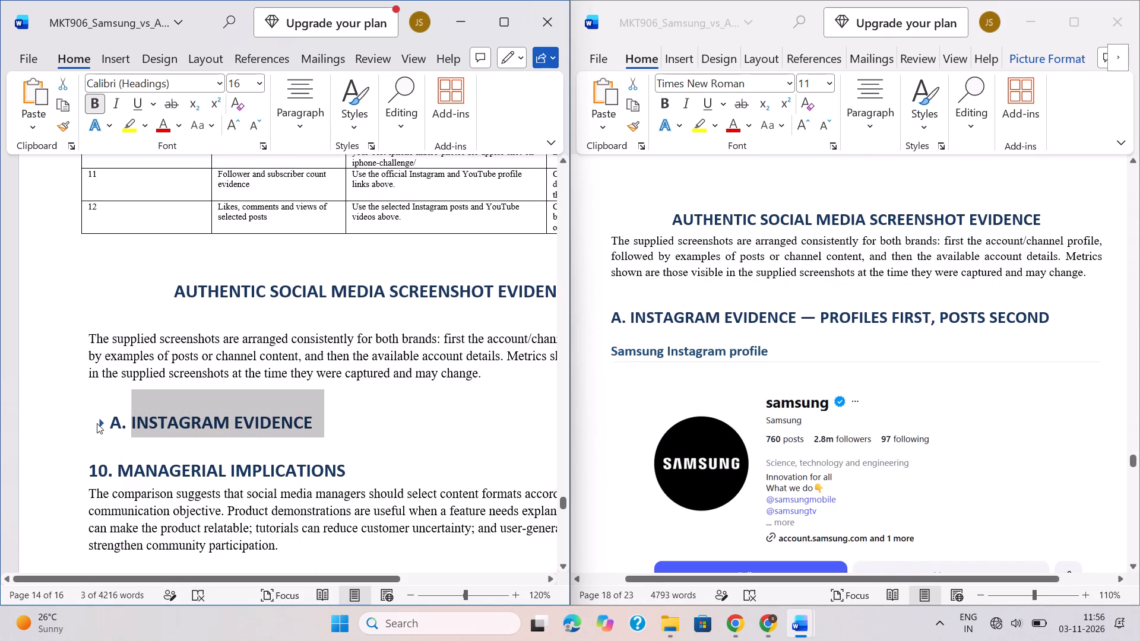
pyautogui.click(91, 419)
pyautogui.press('BackSpace')
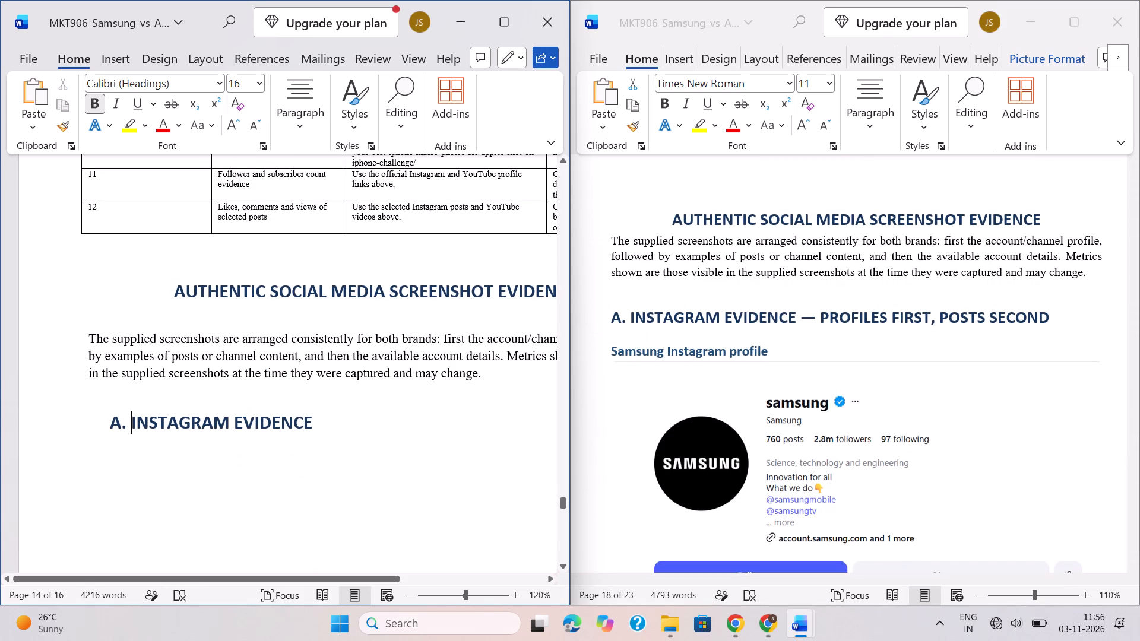
pyautogui.press('BackSpace')
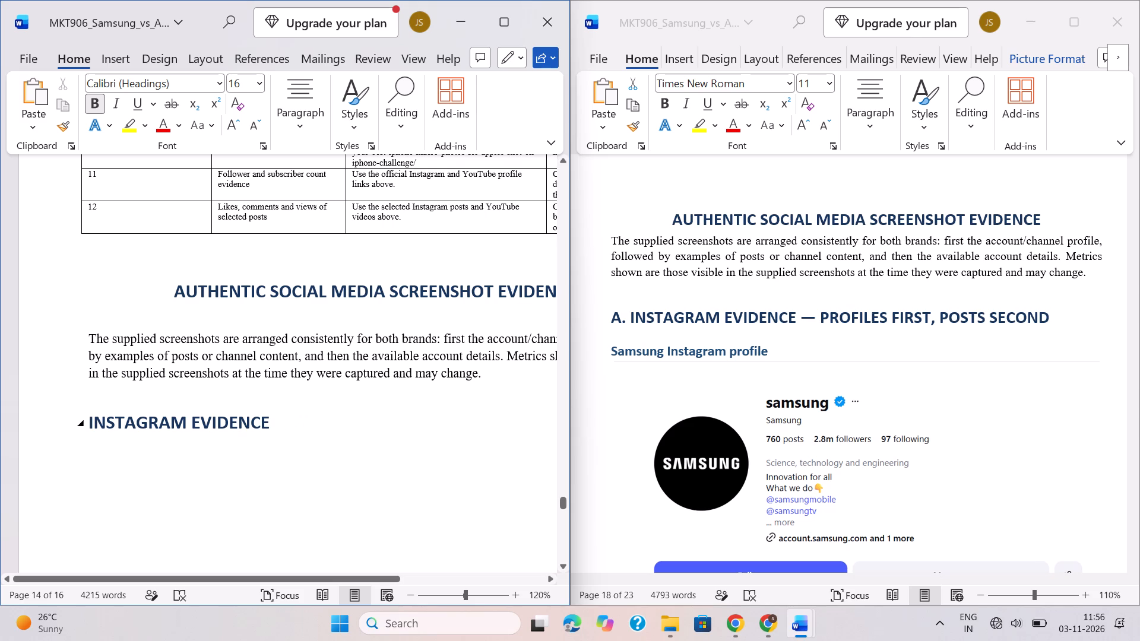
# Paste the Samsung Instagram profile screenshot below the "INSTAGRAM EVIDENCE" heading and add a new line after it.
pyautogui.click(277, 407)
pyautogui.press('Down')
pyautogui.hotkey('ctrl', 'v')
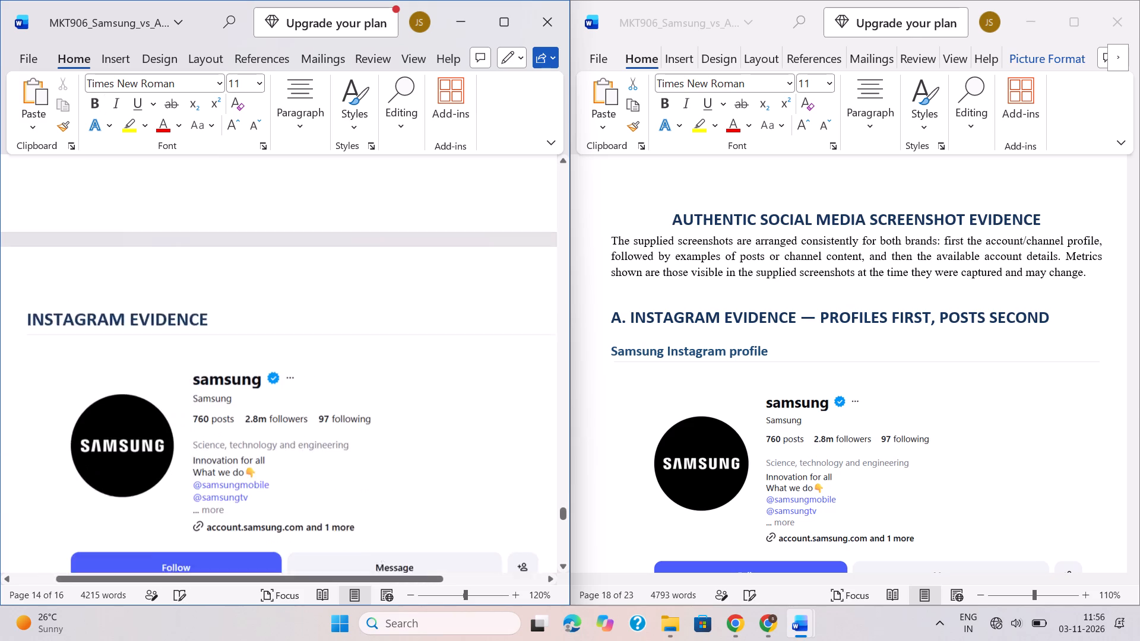
pyautogui.scroll(1, 278, 428)
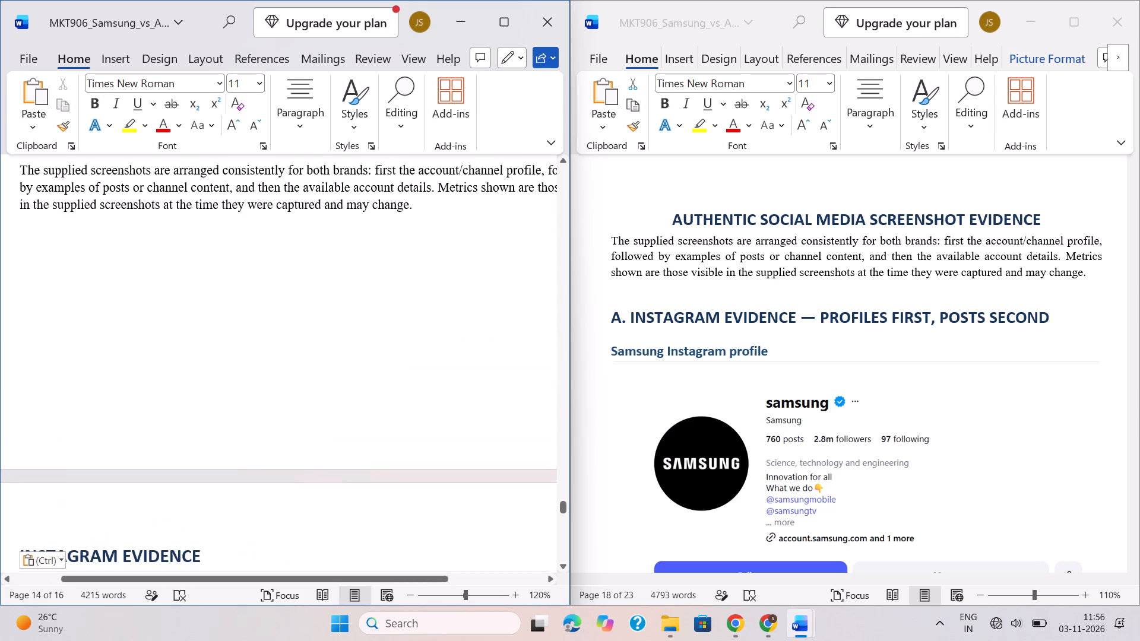
pyautogui.scroll(-1, 280, 429)
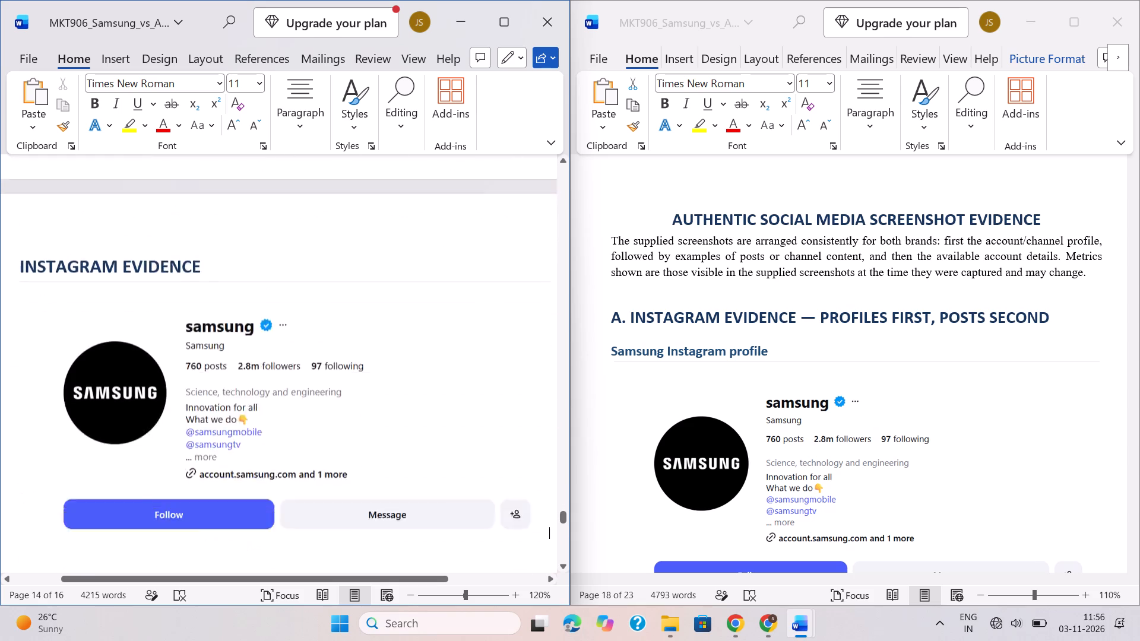
pyautogui.scroll(-1, 280, 429)
pyautogui.scroll(1, 182, 326)
pyautogui.scroll(-1, 86, 365)
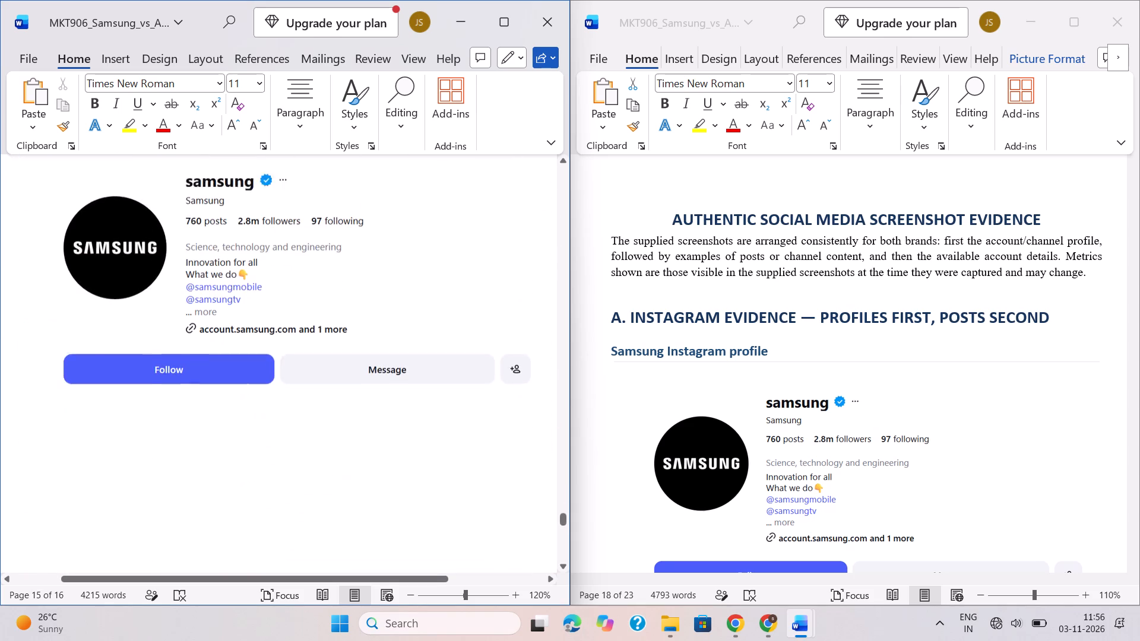
pyautogui.scroll(-1, 86, 365)
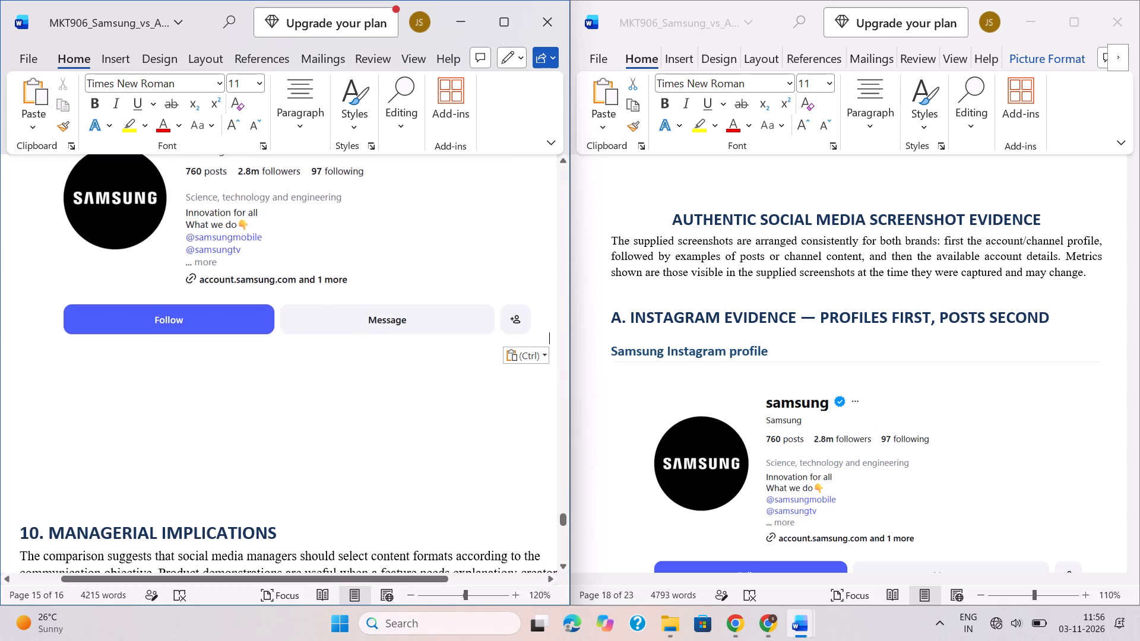
pyautogui.press('Return')
# Add the line "Samsung Instagram profile" between the "INSTAGRAM EVIDENCE" heading and the Samsung profile screenshot.
pyautogui.scroll(1, 458, 338)
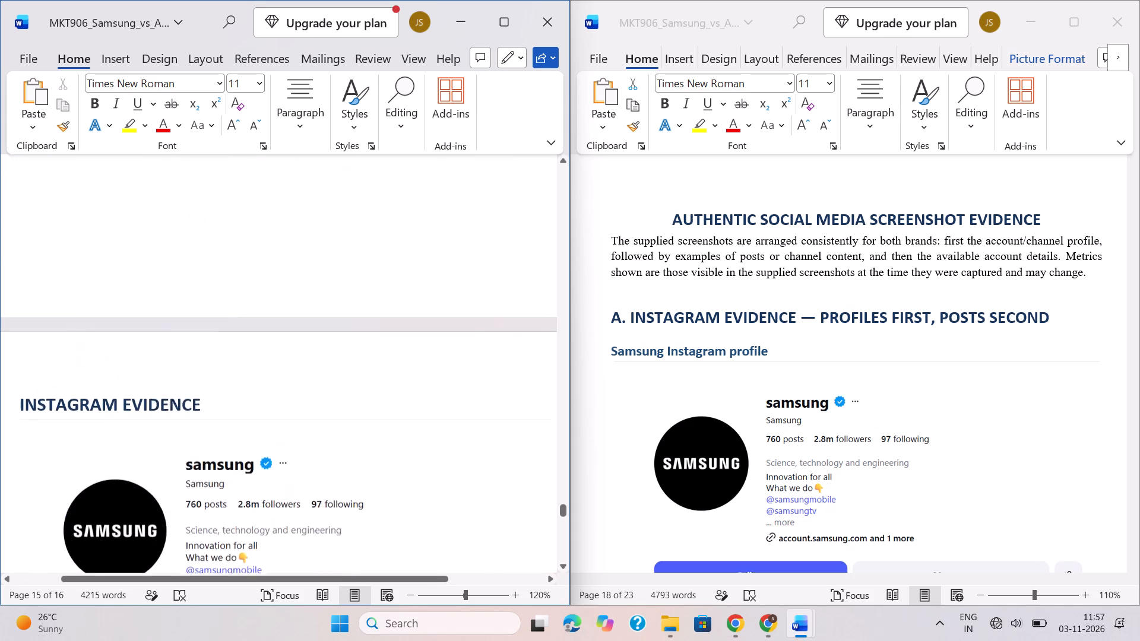
pyautogui.scroll(1, 458, 338)
pyautogui.click(223, 465)
pyautogui.press('Return')
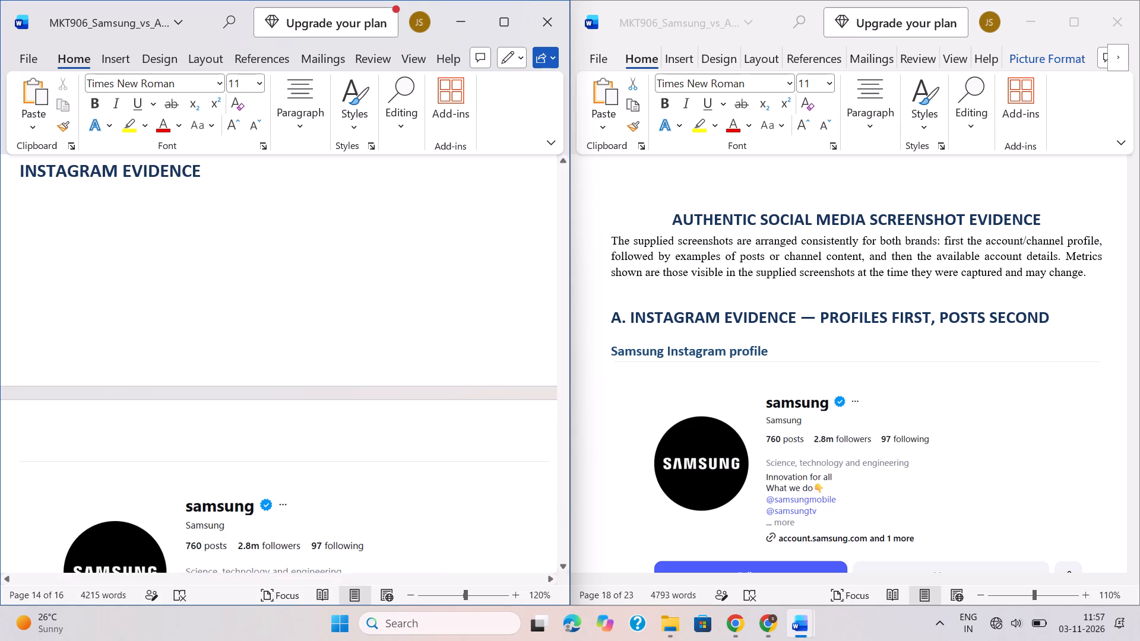
pyautogui.scroll(-1, 223, 465)
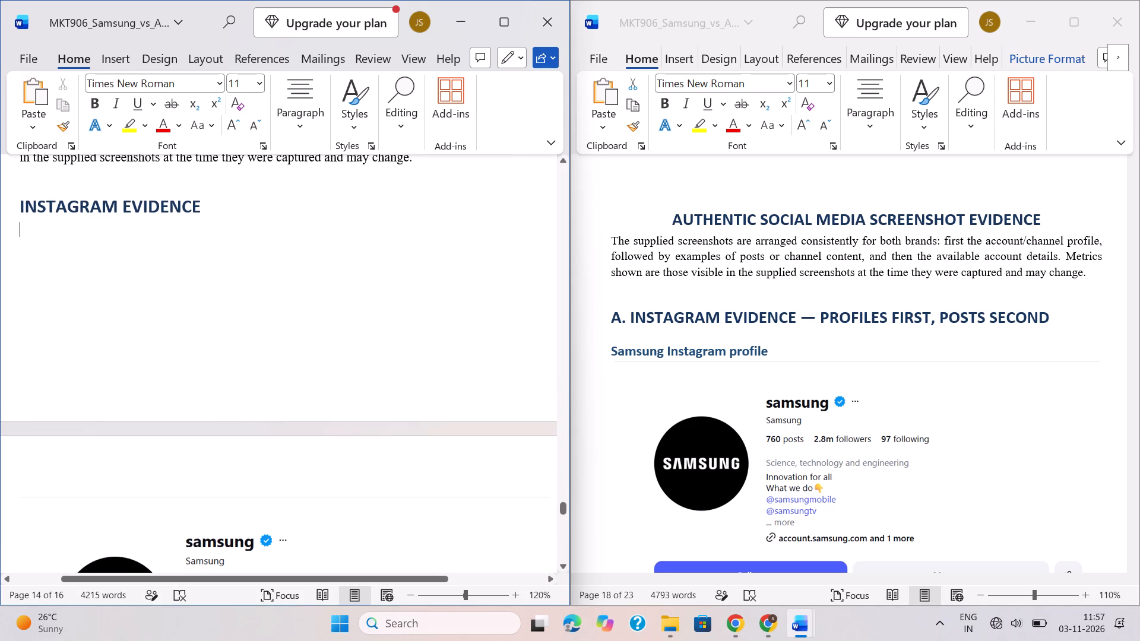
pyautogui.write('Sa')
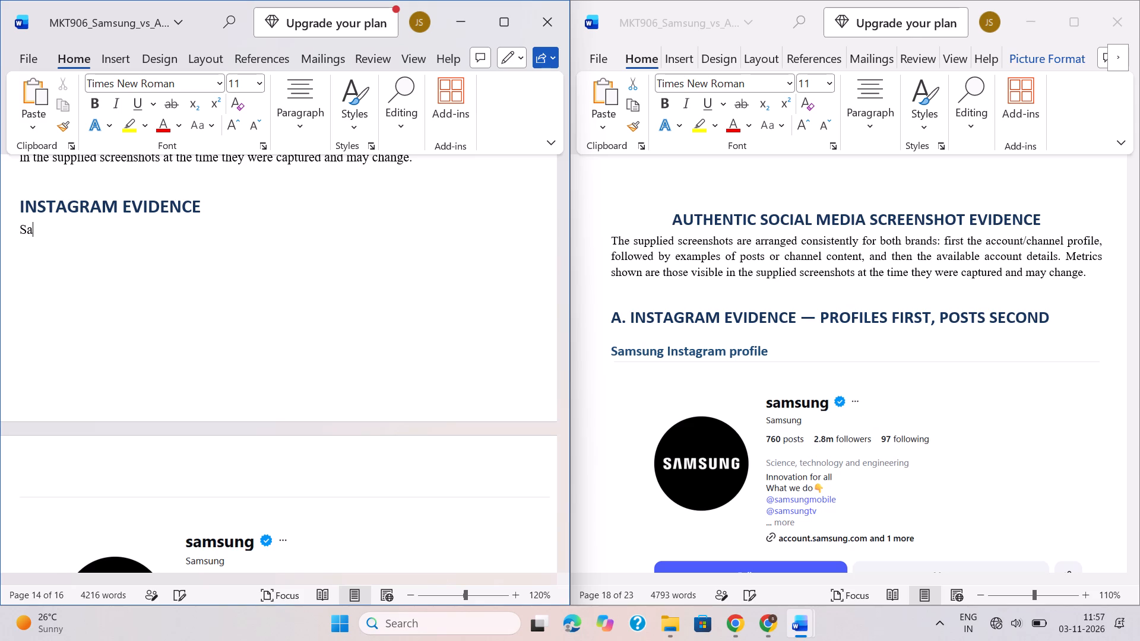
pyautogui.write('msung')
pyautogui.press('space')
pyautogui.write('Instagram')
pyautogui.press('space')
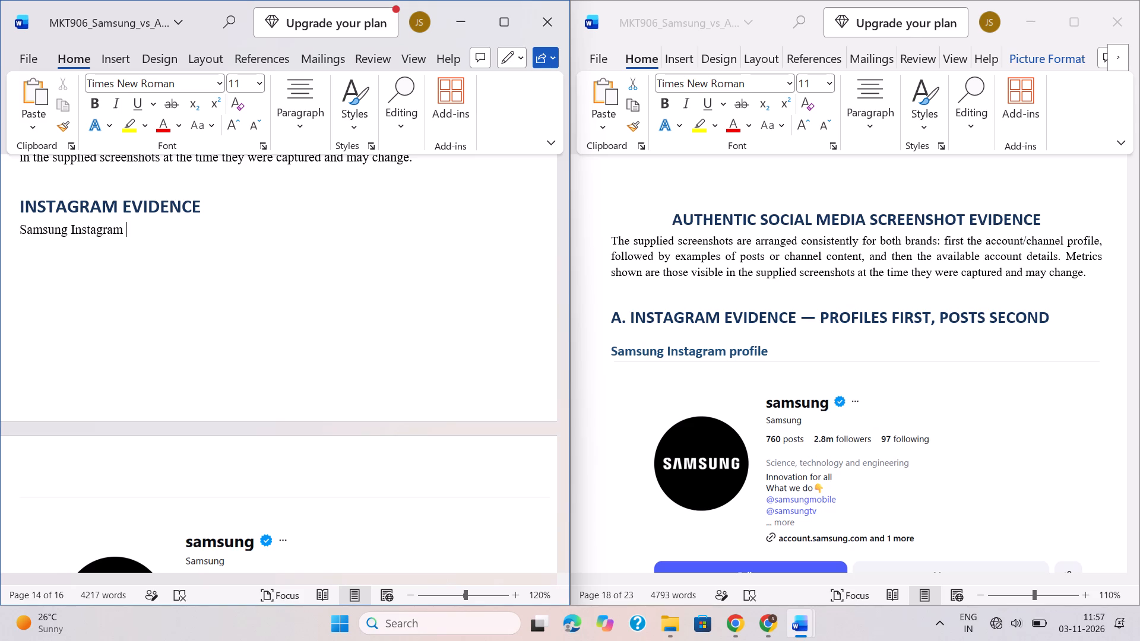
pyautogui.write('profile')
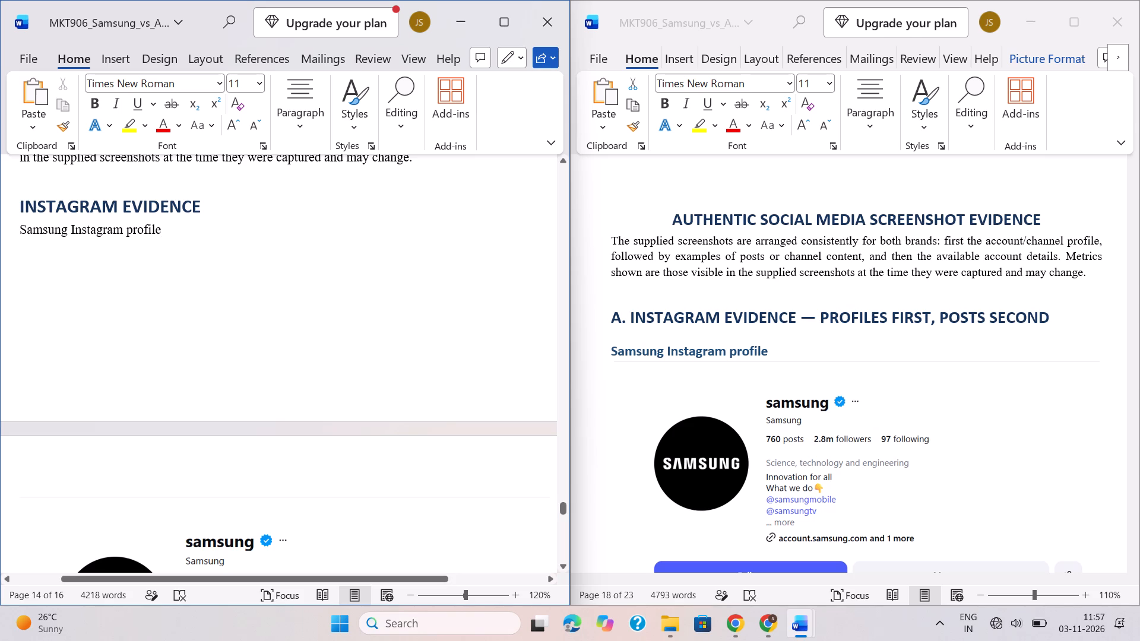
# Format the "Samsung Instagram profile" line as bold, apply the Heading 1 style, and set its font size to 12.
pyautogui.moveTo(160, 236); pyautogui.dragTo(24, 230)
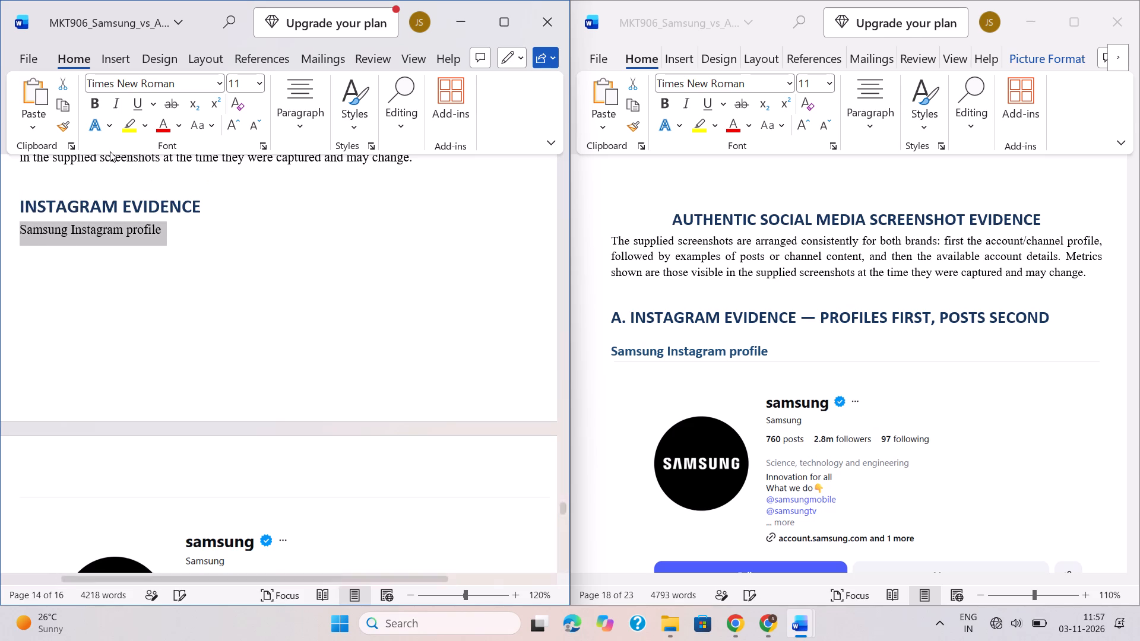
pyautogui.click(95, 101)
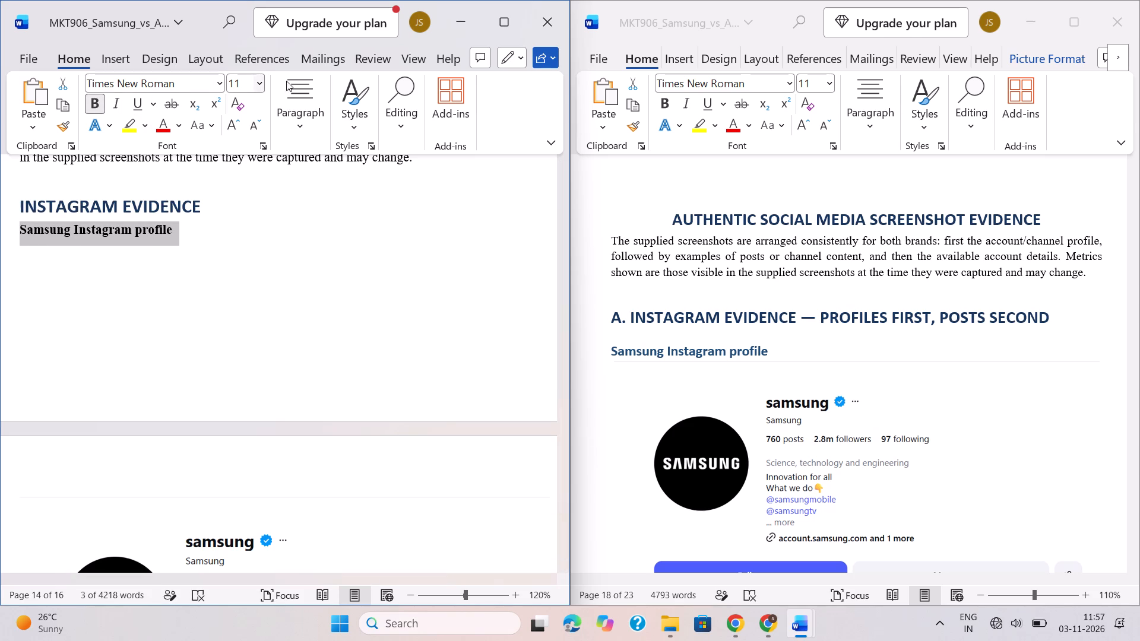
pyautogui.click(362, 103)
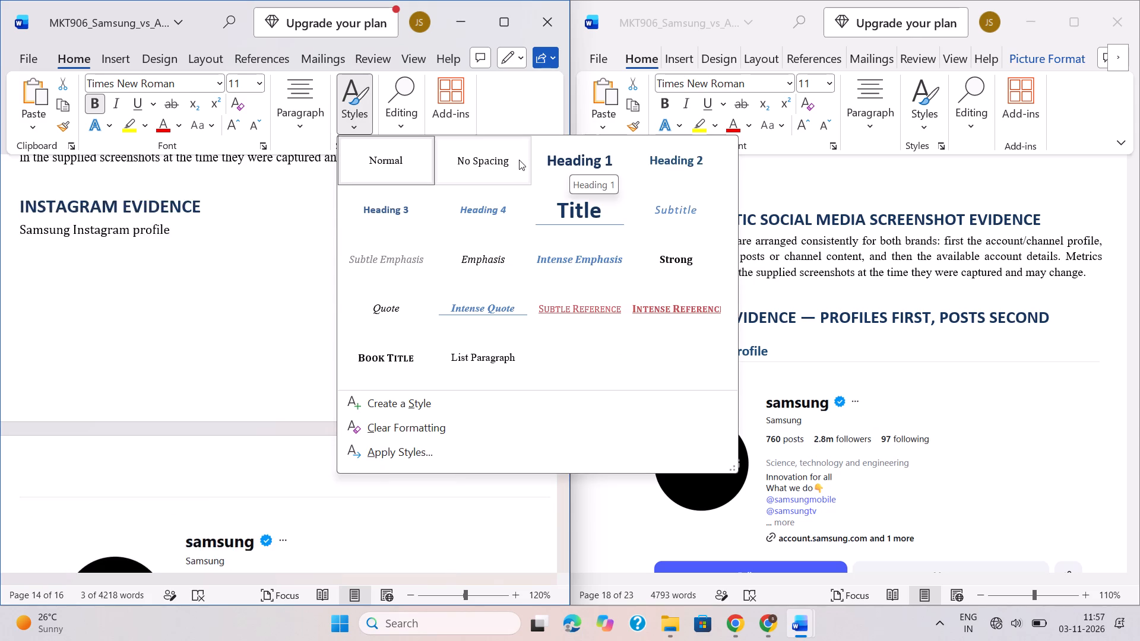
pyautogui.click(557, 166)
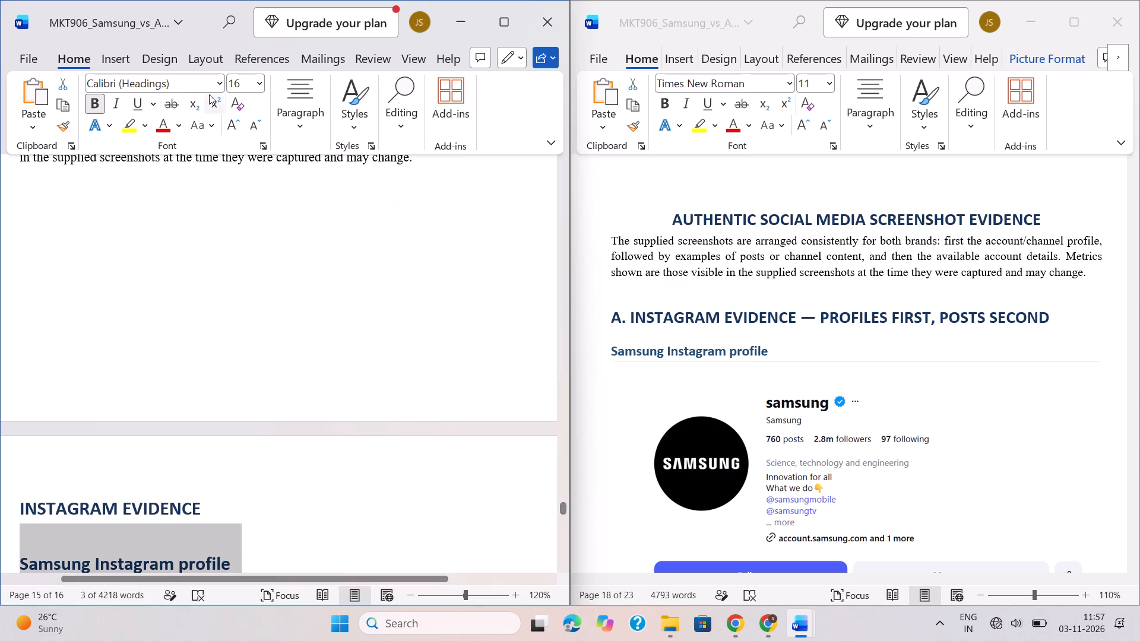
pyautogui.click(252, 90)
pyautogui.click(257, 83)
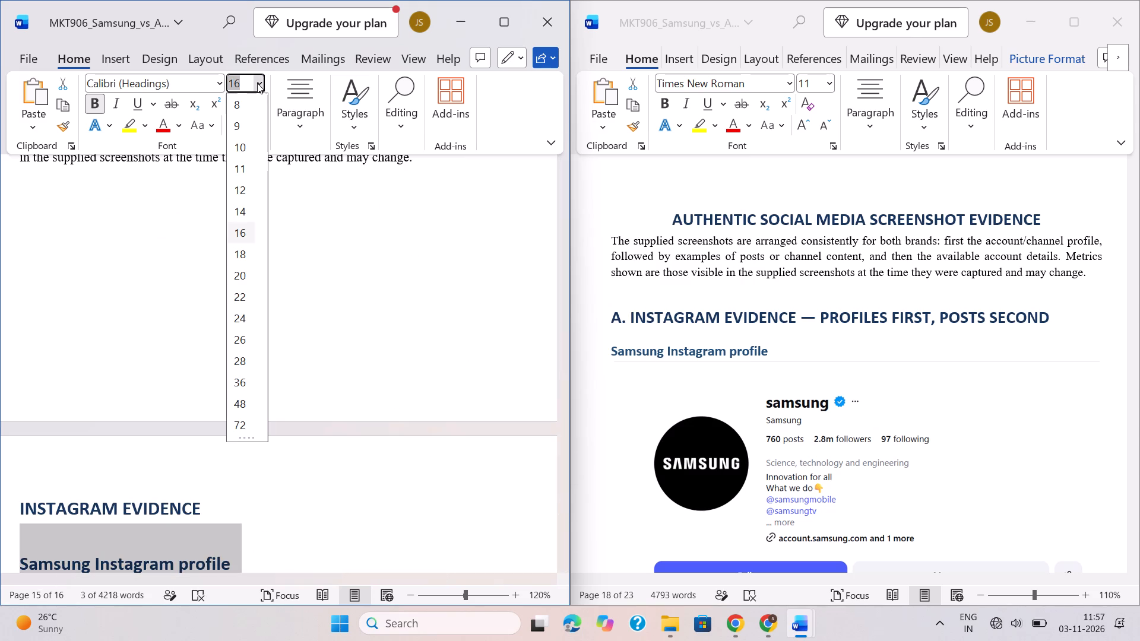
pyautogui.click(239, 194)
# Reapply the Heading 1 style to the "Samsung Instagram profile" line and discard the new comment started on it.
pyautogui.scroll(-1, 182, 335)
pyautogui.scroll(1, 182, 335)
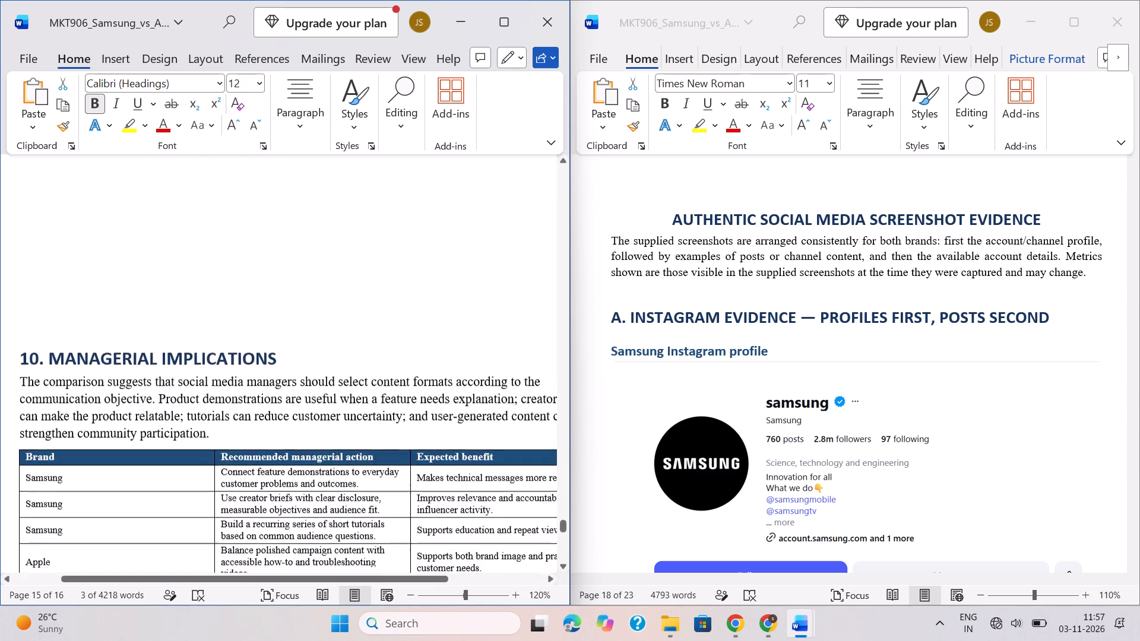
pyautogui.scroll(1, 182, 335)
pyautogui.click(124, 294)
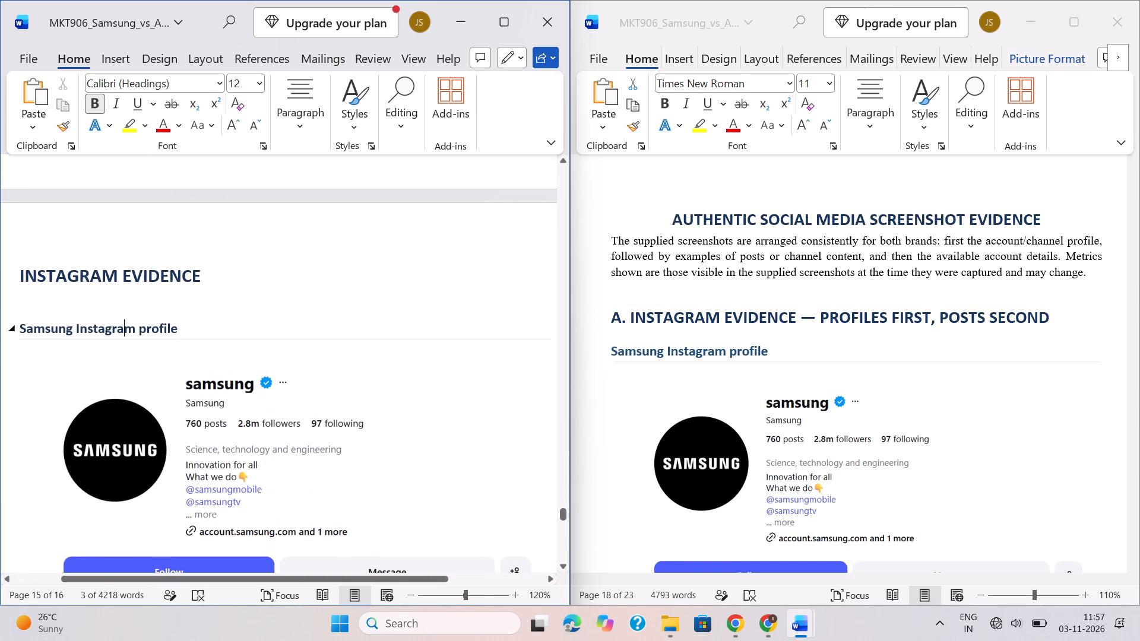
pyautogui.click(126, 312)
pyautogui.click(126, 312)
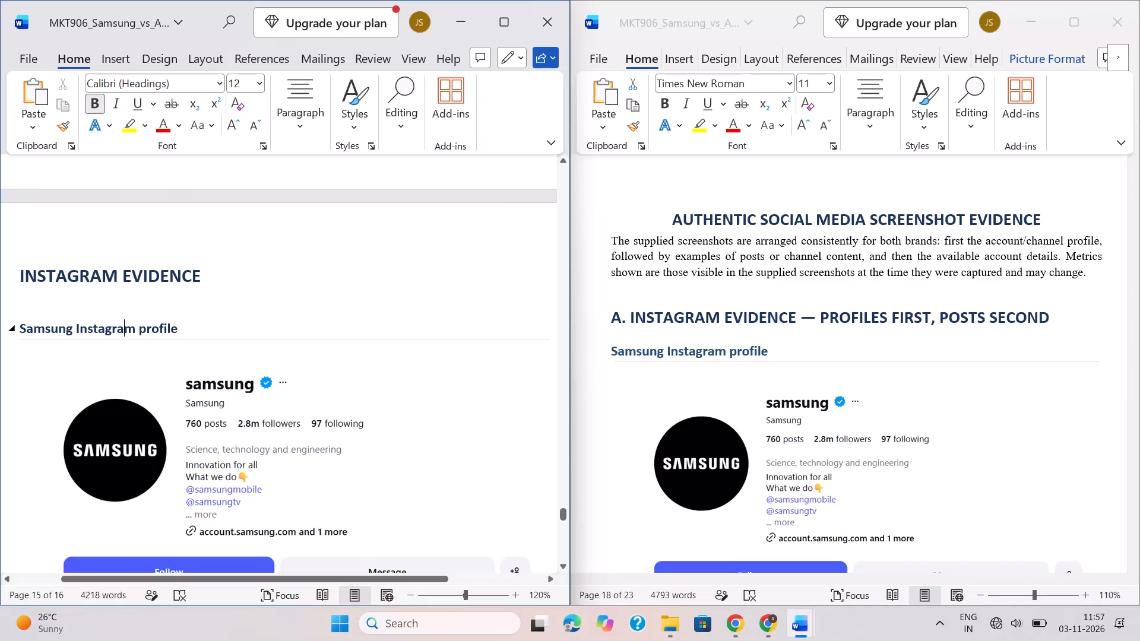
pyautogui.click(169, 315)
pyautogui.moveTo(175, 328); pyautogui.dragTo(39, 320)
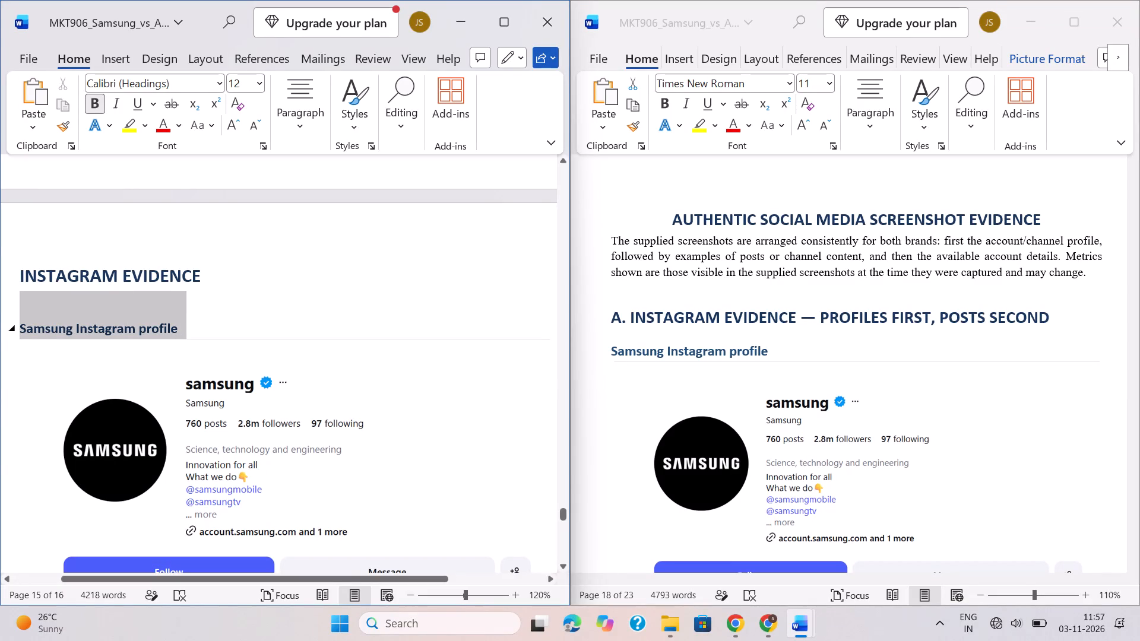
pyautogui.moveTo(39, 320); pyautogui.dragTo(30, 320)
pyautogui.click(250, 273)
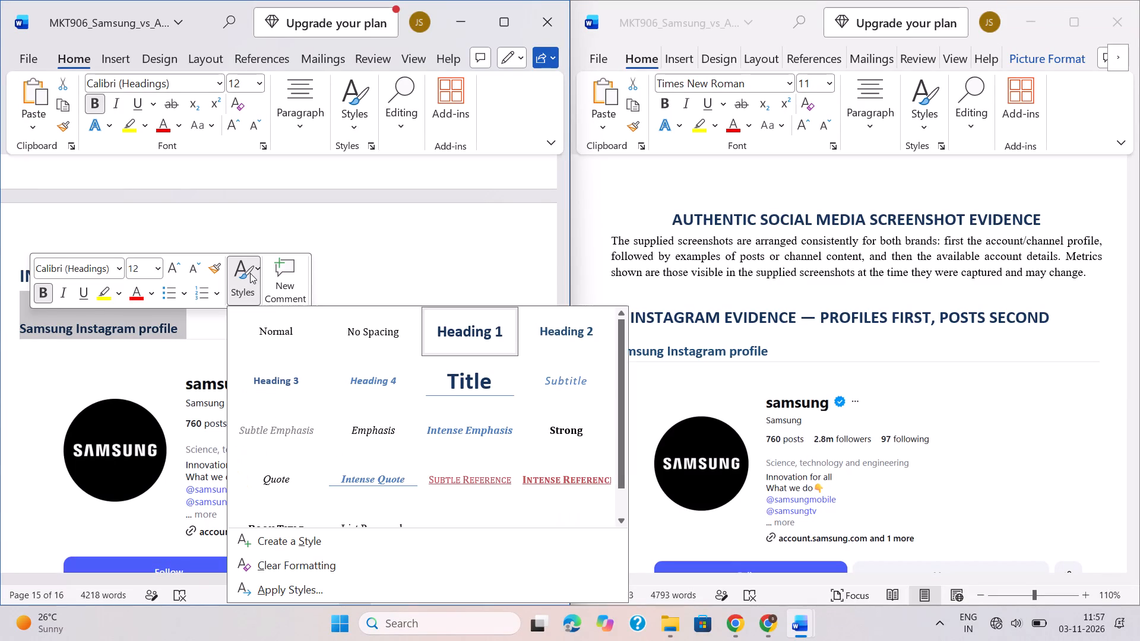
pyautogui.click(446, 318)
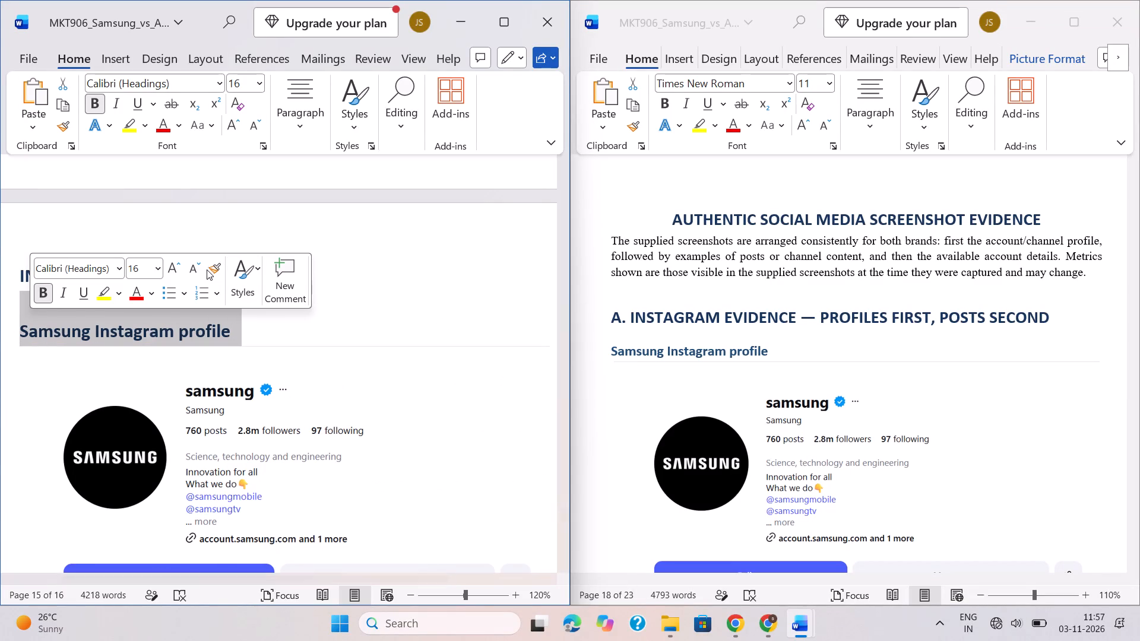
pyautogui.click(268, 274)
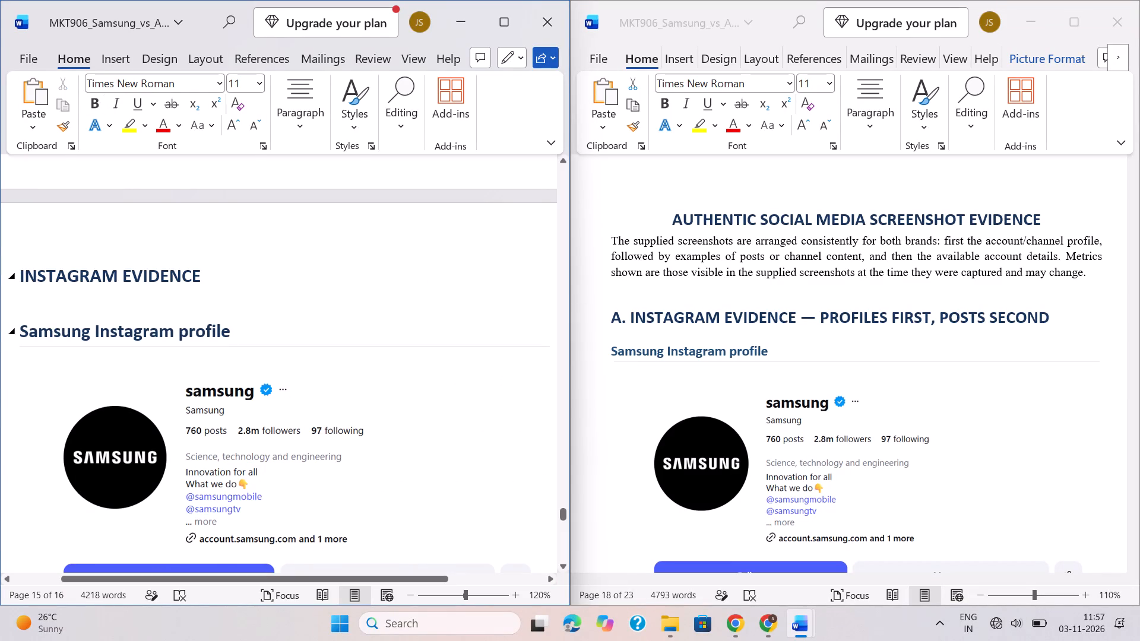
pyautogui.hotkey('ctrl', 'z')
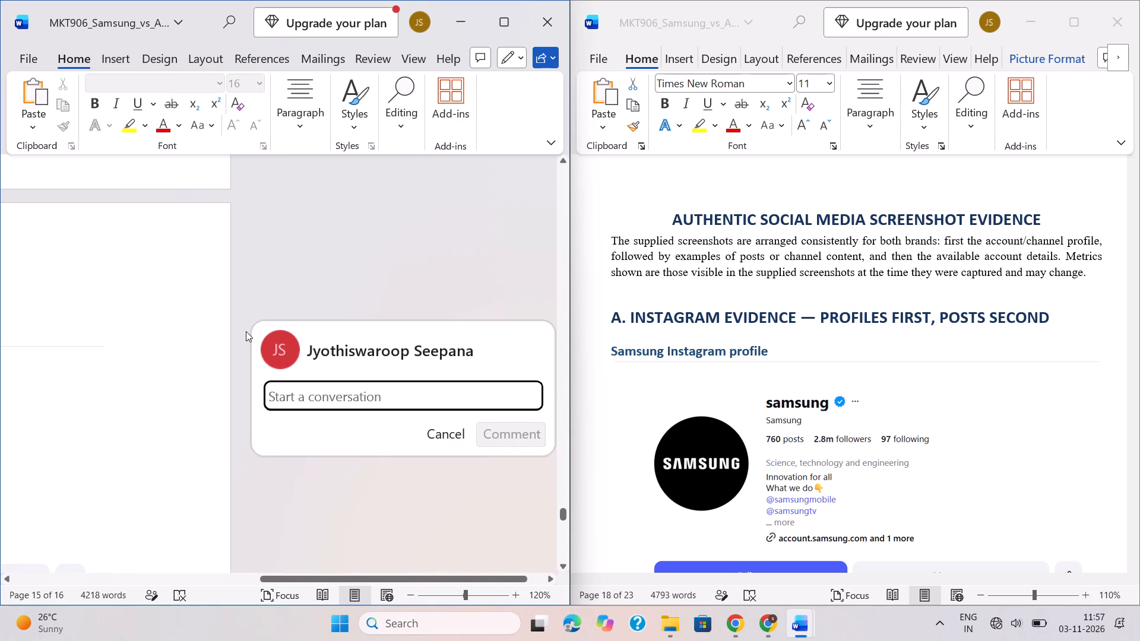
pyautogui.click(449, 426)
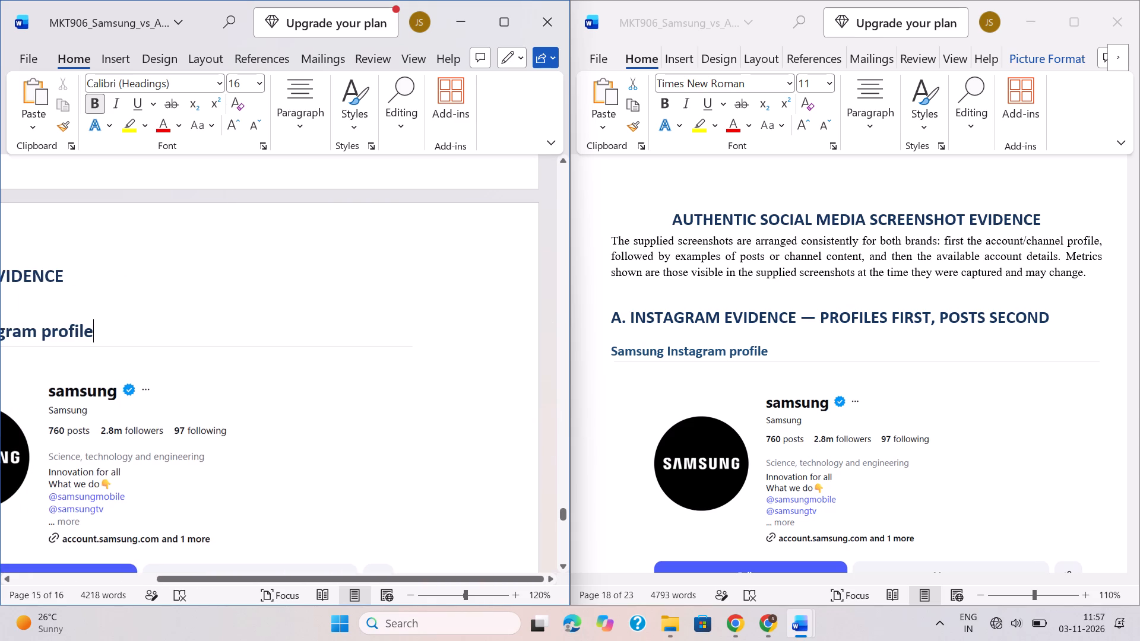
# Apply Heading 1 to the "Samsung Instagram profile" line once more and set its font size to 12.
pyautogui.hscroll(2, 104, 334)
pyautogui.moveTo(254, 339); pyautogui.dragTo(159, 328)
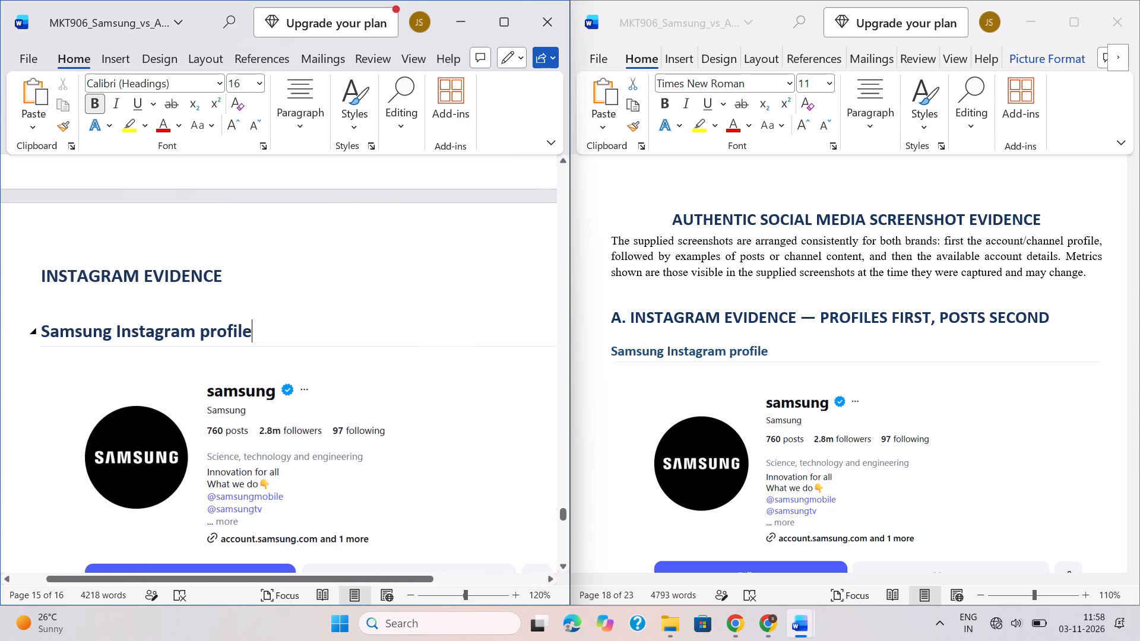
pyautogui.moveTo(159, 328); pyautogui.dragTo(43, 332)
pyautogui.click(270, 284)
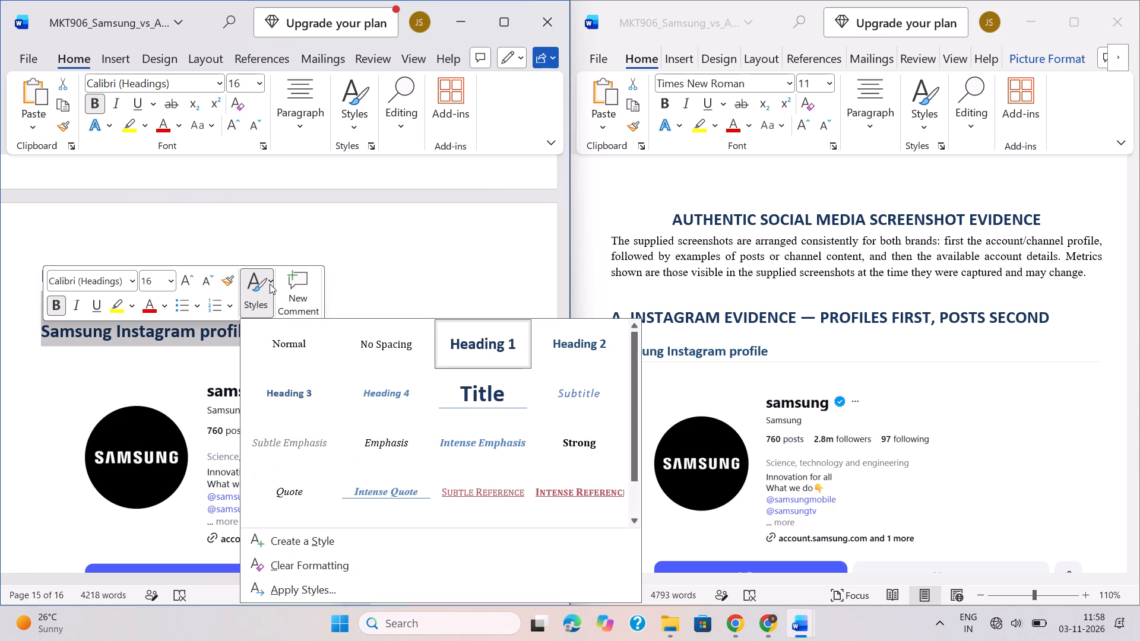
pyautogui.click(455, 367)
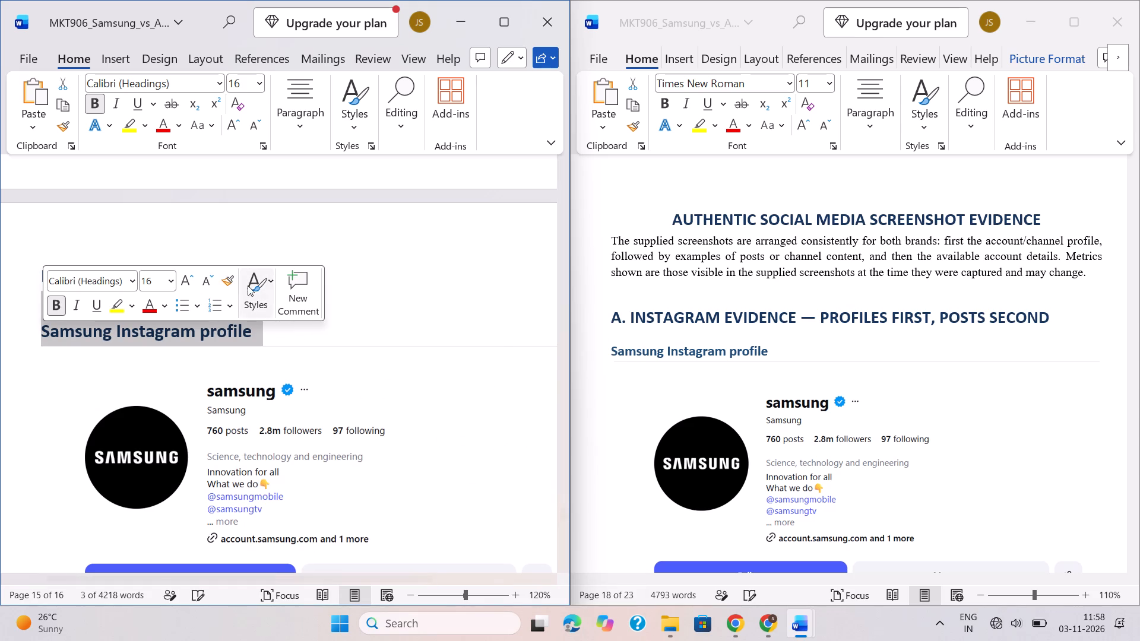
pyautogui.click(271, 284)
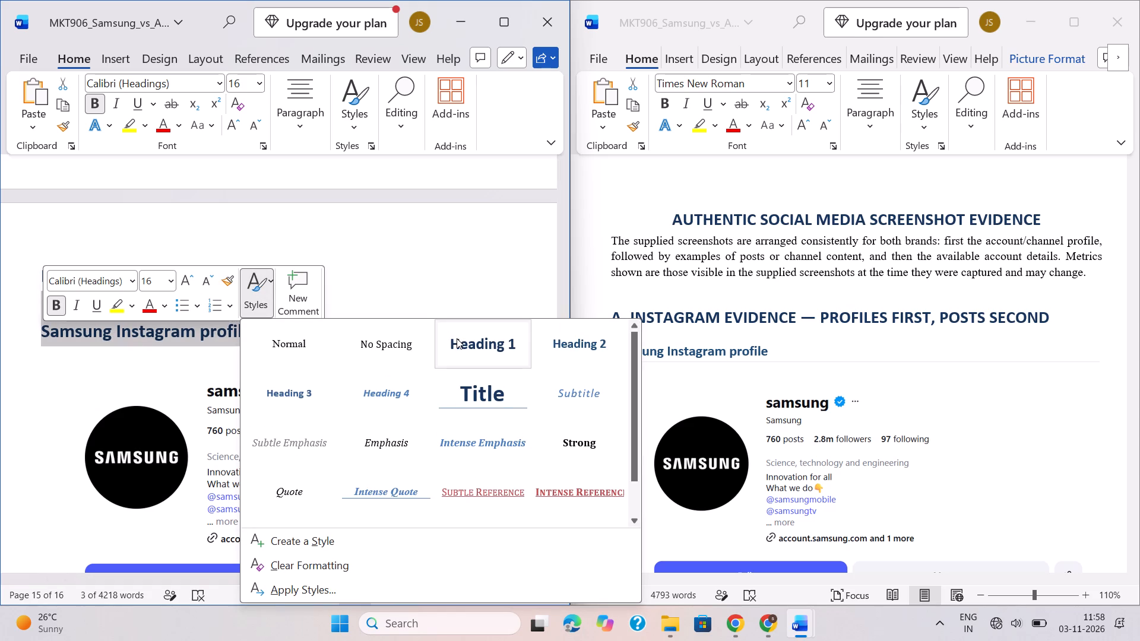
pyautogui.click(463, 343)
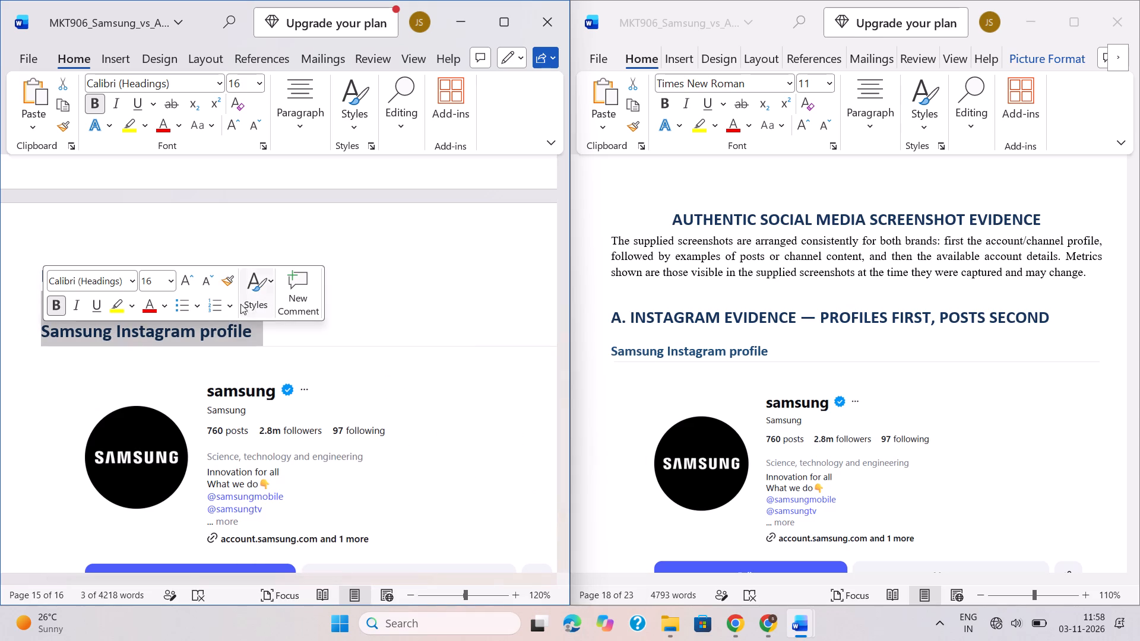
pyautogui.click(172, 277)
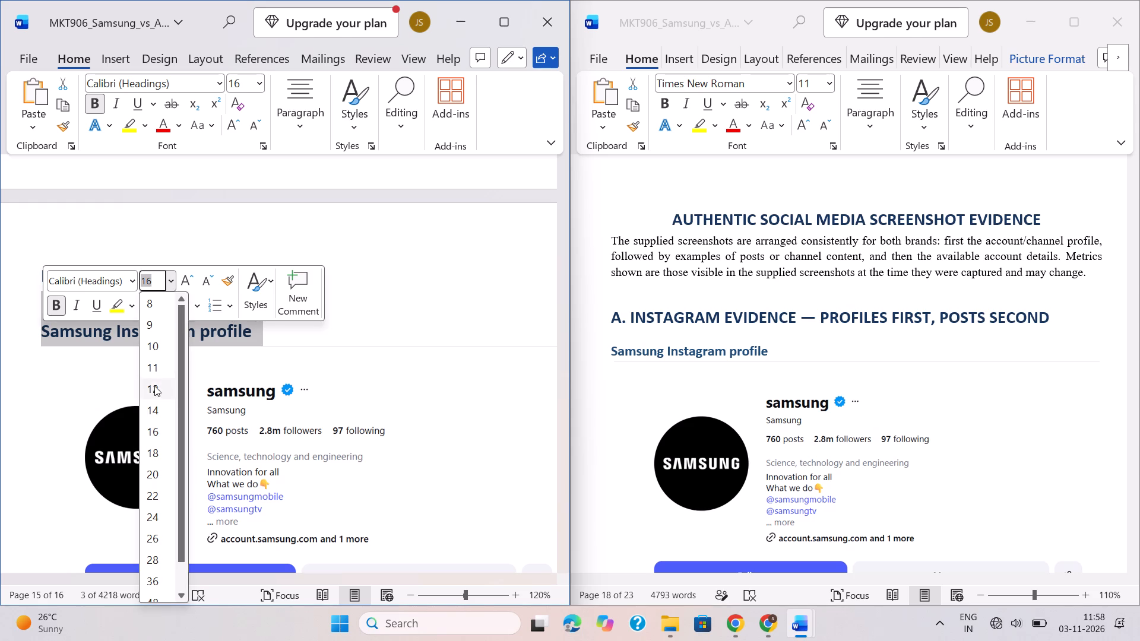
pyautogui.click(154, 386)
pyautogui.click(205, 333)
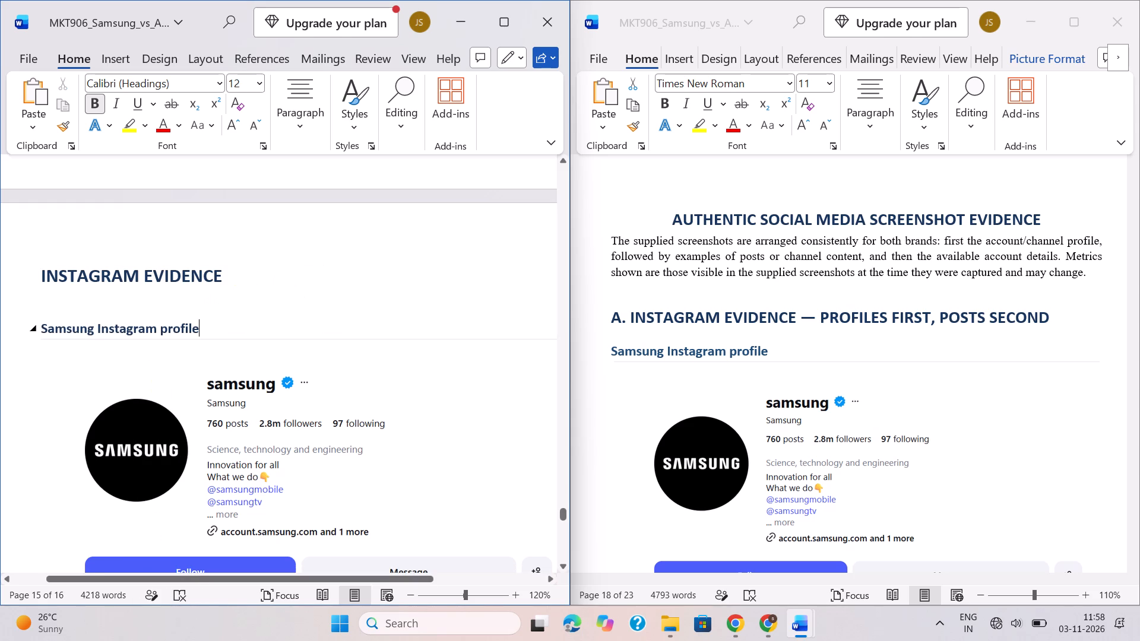
# Delete the heading-styled "Samsung Instagram profile" line above the Samsung profile screenshot.
pyautogui.click(112, 313)
pyautogui.click(163, 304)
pyautogui.click(242, 280)
pyautogui.press('Down')
pyautogui.press('Up')
pyautogui.moveTo(201, 325); pyautogui.dragTo(121, 322)
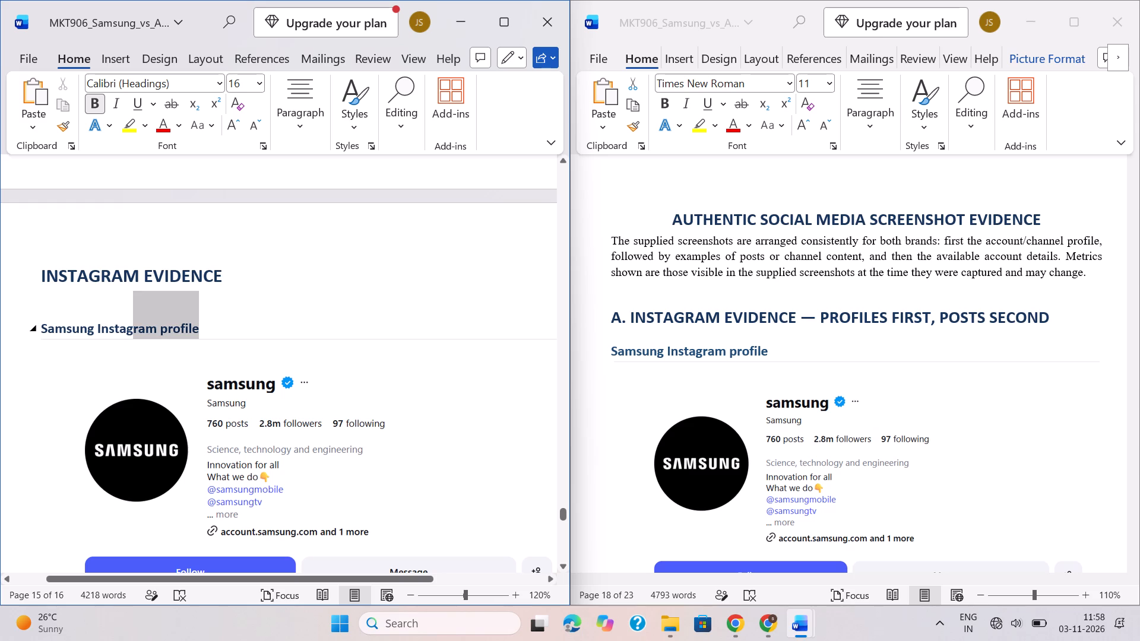
pyautogui.moveTo(121, 322); pyautogui.dragTo(50, 324)
pyautogui.press('BackSpace')
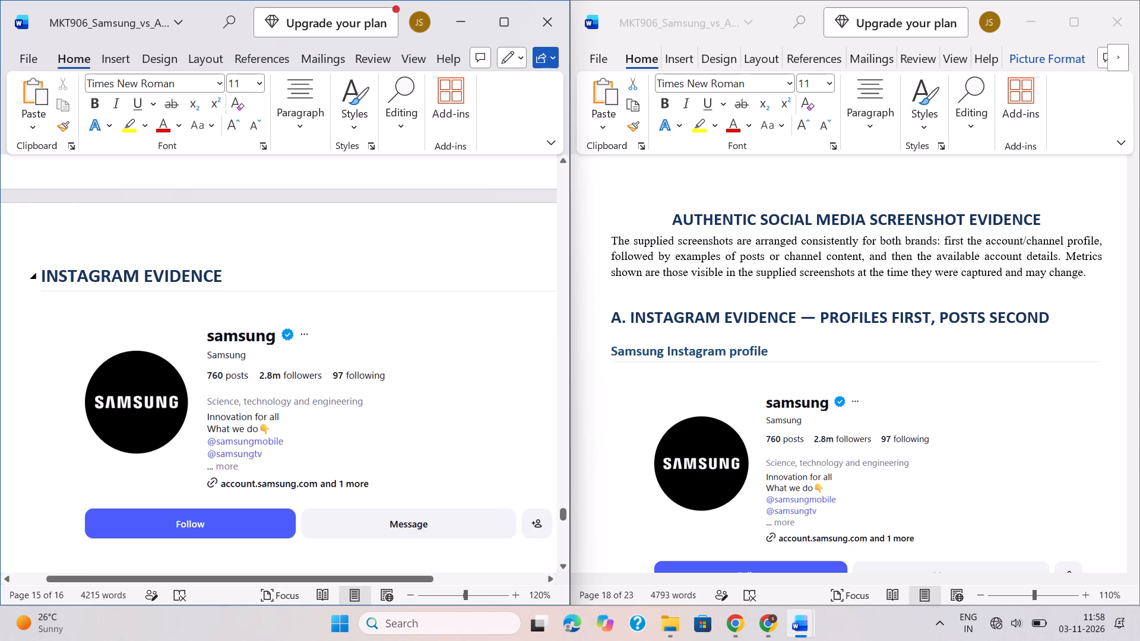
# Add a new line reading "Samsung Instagram profile" directly after the "INSTAGRAM EVIDENCE" heading.
pyautogui.click(223, 276)
pyautogui.press('Return')
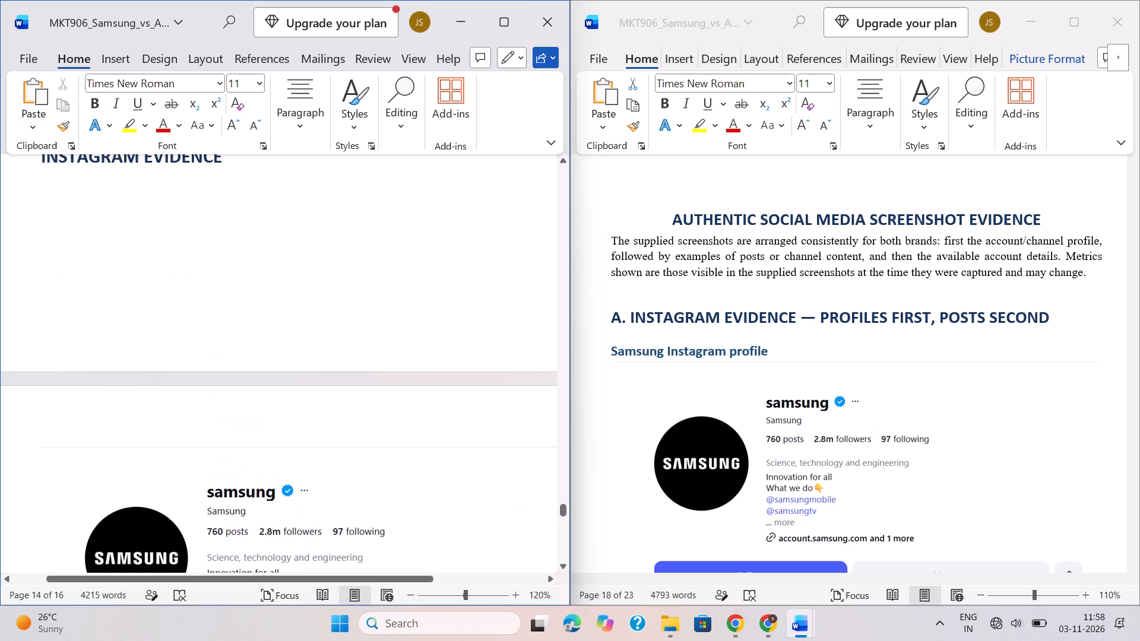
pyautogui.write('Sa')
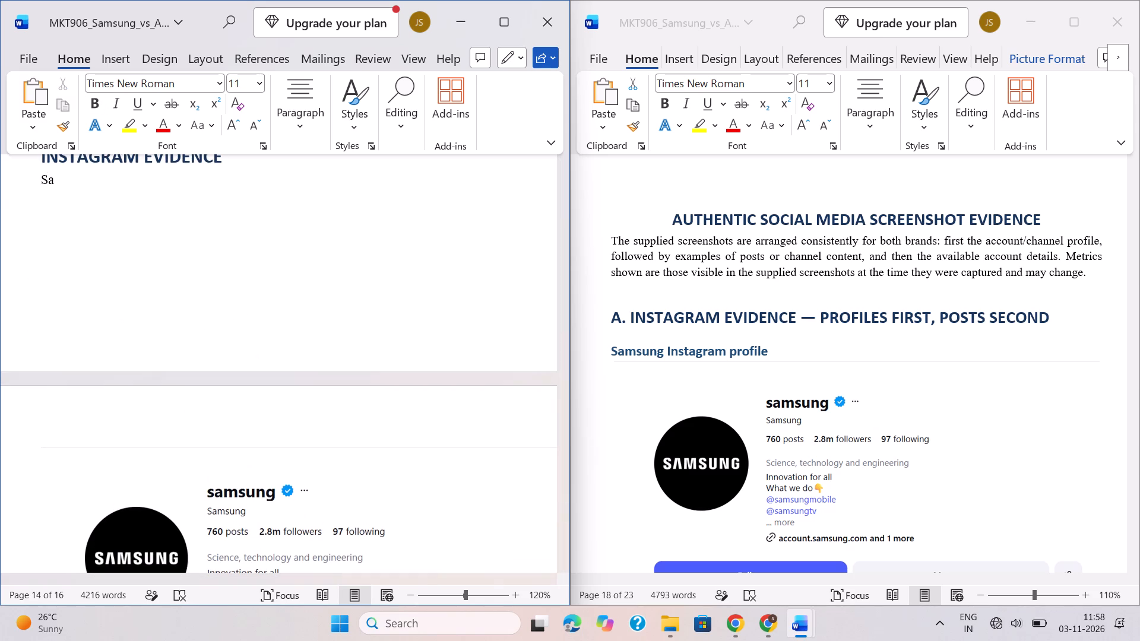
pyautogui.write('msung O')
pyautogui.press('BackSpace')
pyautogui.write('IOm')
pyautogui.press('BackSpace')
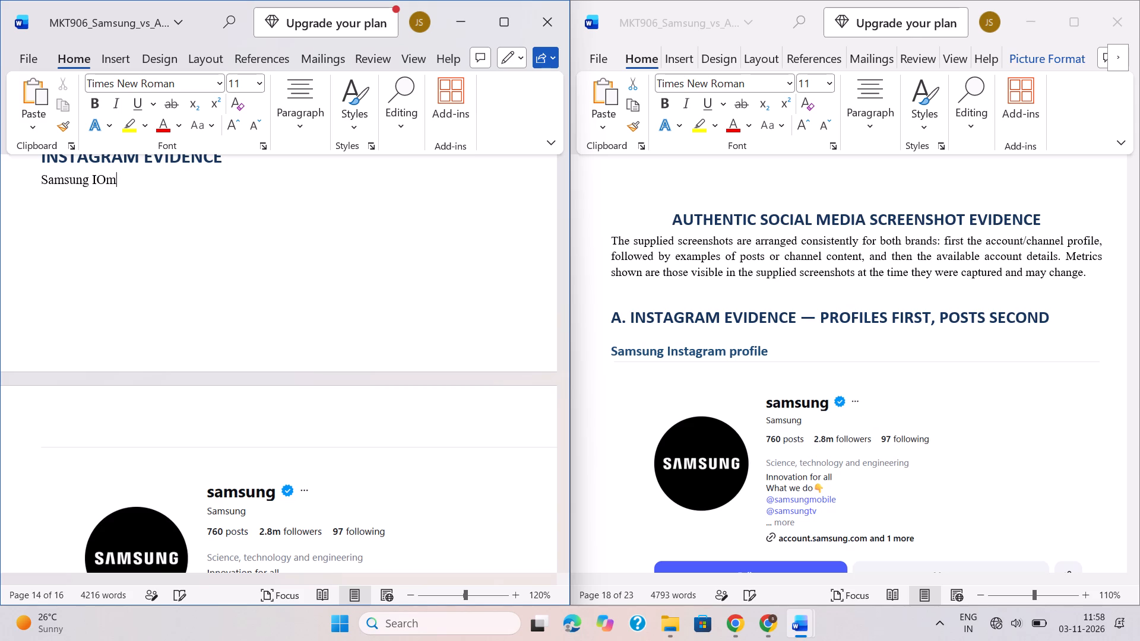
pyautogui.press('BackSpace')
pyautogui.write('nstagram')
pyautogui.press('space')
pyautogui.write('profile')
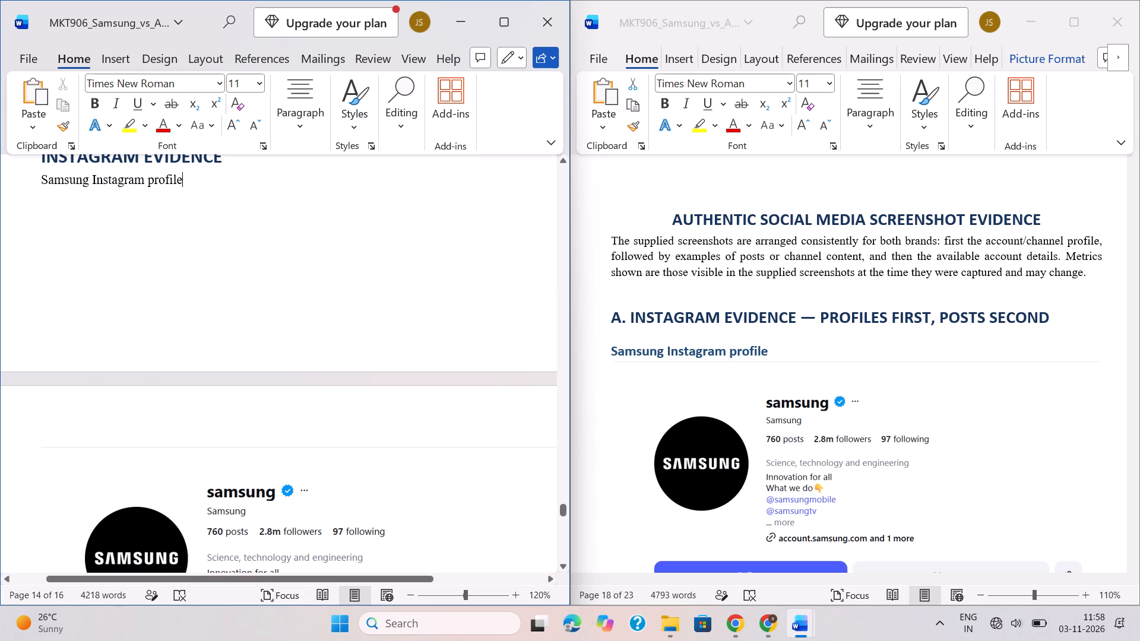
# Format the "Samsung Instagram profile" line in Calibri (Headings), size 12, bold.
pyautogui.moveTo(184, 182); pyautogui.dragTo(53, 177)
pyautogui.click(255, 85)
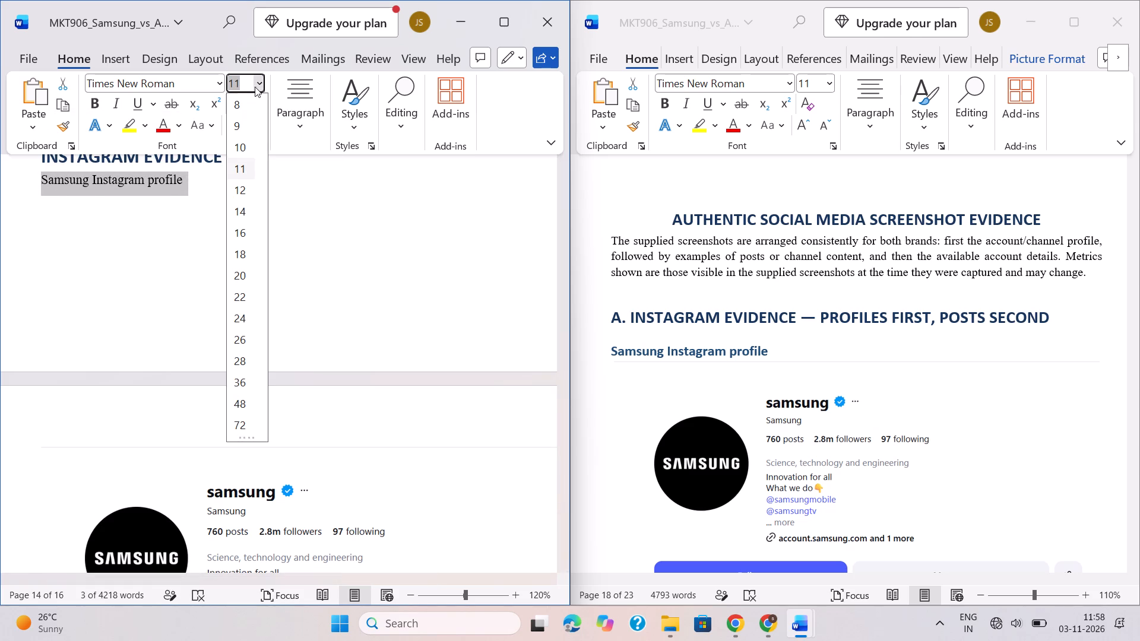
pyautogui.click(243, 185)
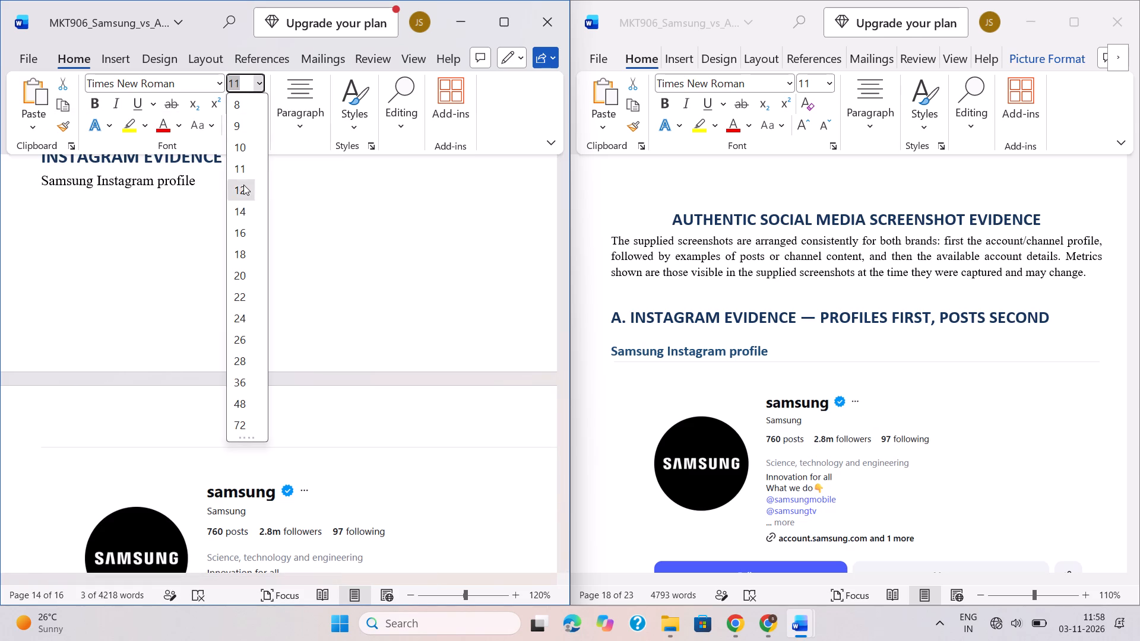
pyautogui.click(220, 86)
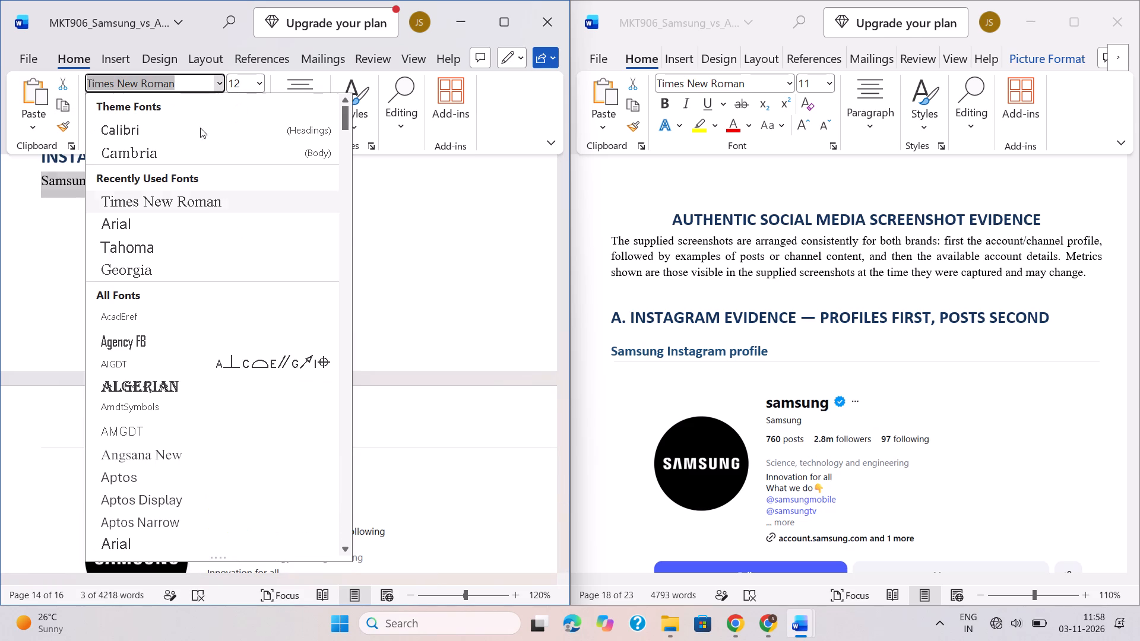
pyautogui.click(180, 140)
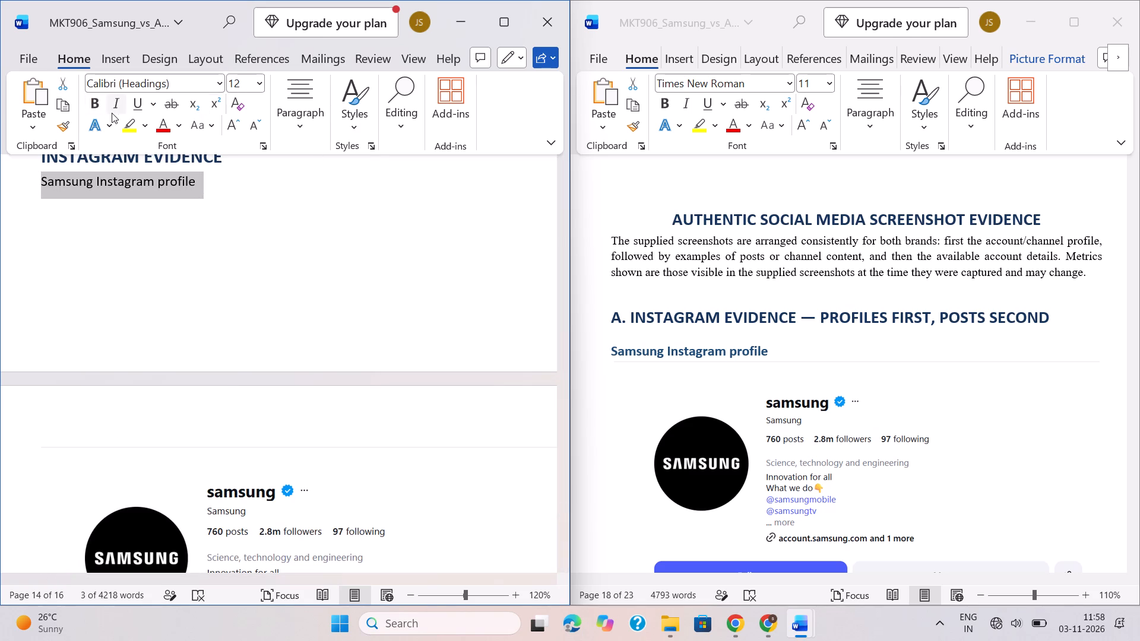
pyautogui.click(99, 106)
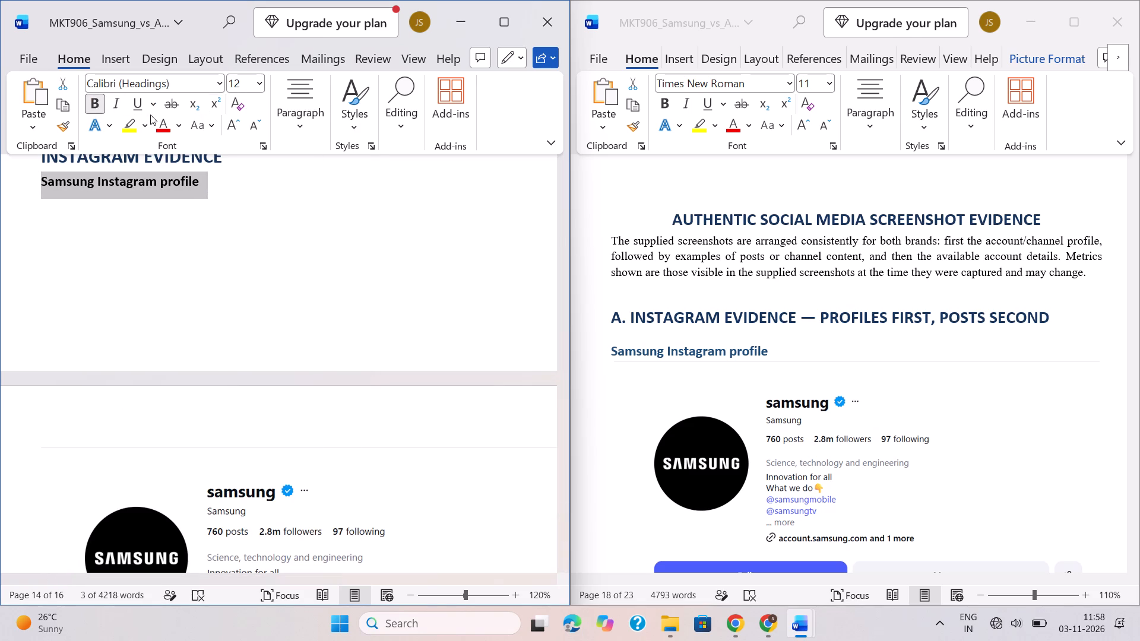
pyautogui.click(247, 235)
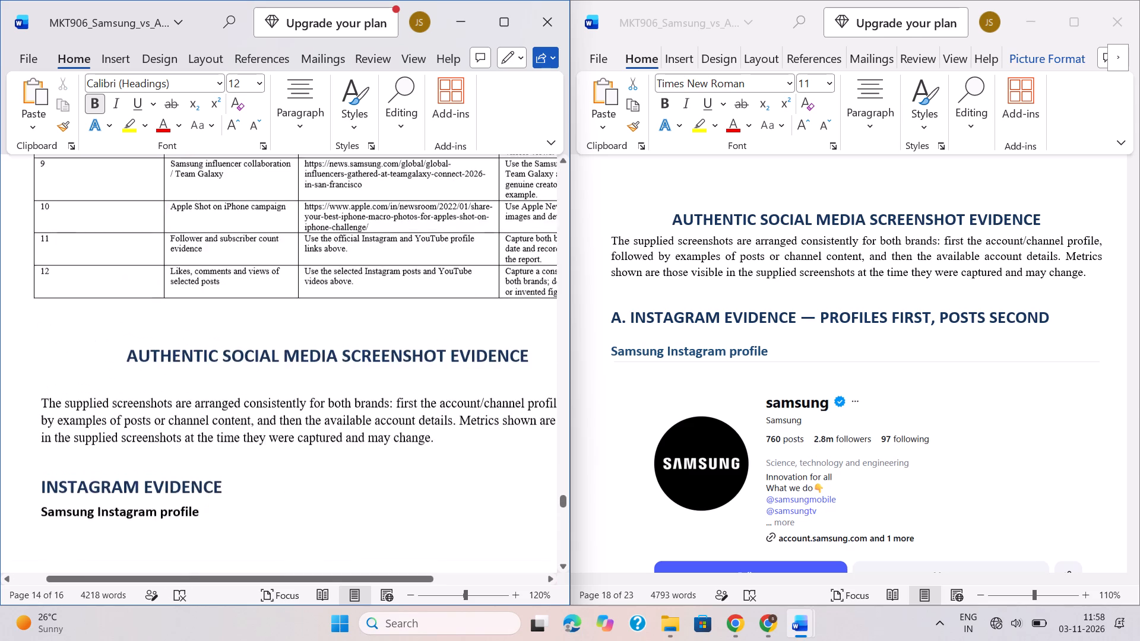
# Insert three empty lines before the "INSTAGRAM EVIDENCE" heading to push it and its profile line onto the next page.
pyautogui.click(55, 321)
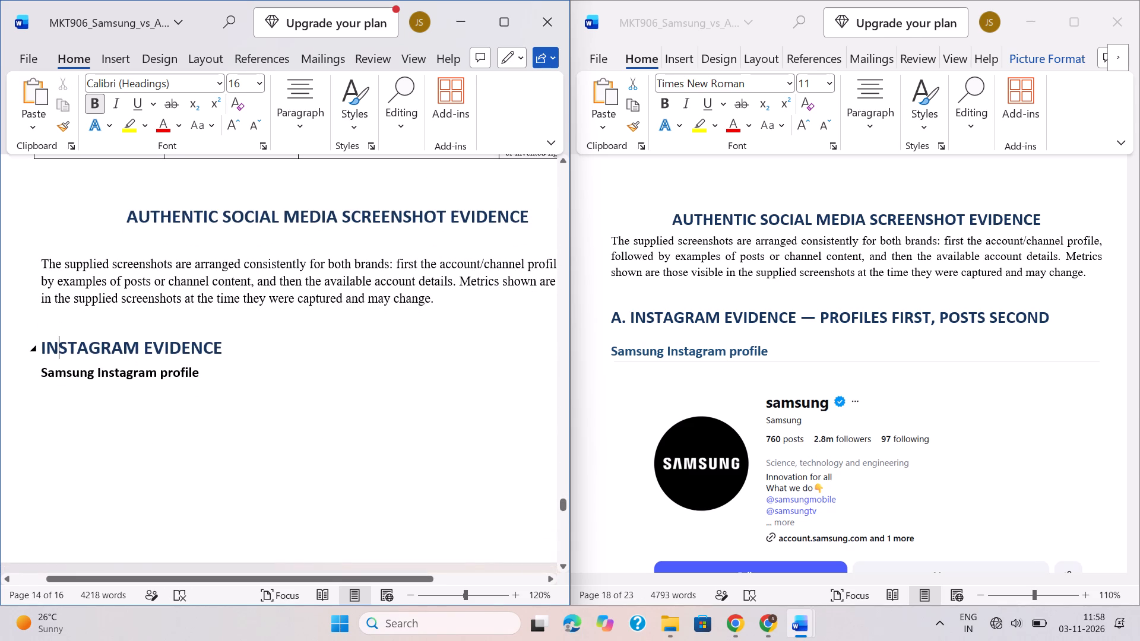
pyautogui.press('Up')
pyautogui.press('Down')
pyautogui.press('Up')
pyautogui.press('Down')
pyautogui.press('Left')
pyautogui.press('Left')
pyautogui.press('Return')
pyautogui.press('Return')
pyautogui.press('Return')
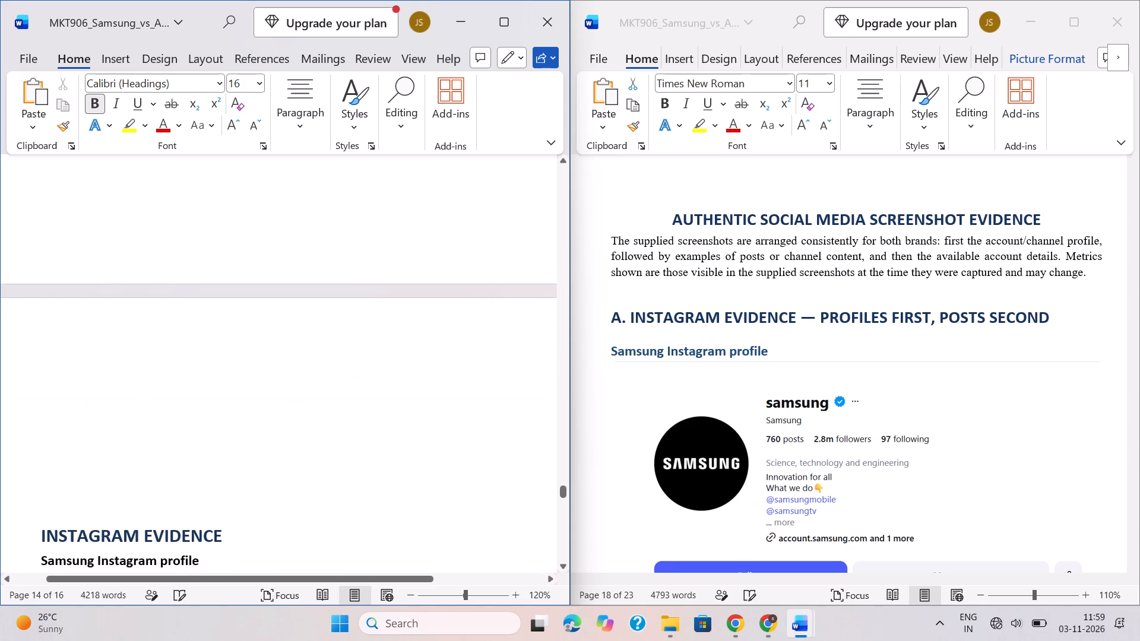
# Remove the empty lines above the "INSTAGRAM EVIDENCE" heading so it directly follows the paragraph introducing the supplied screenshots.
pyautogui.click(90, 485)
pyautogui.press('Delete')
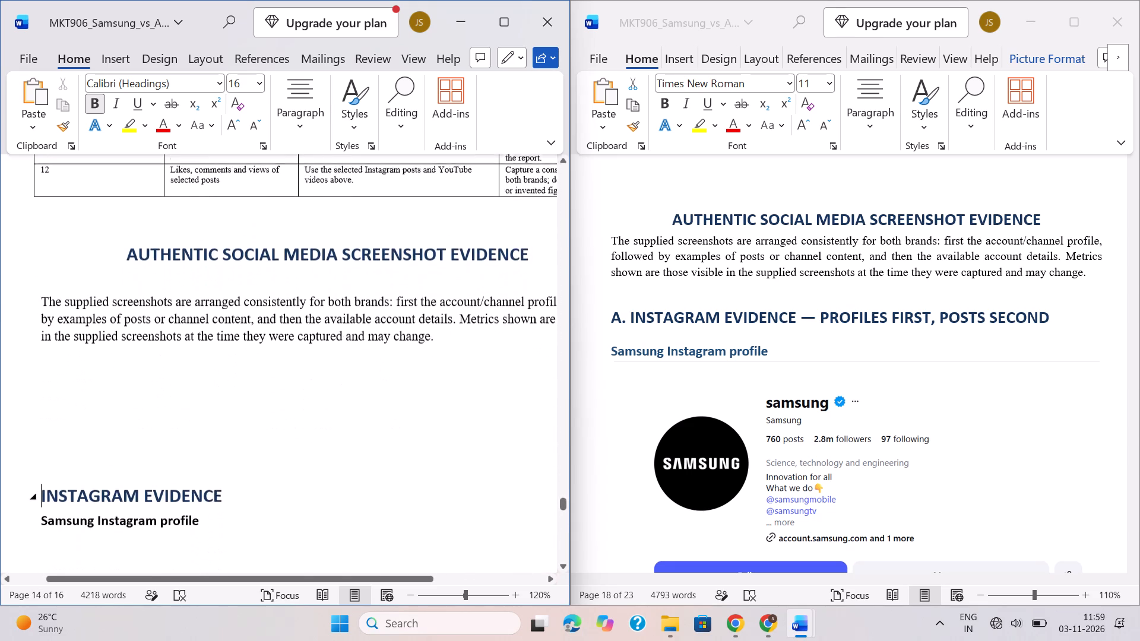
pyautogui.press('Return')
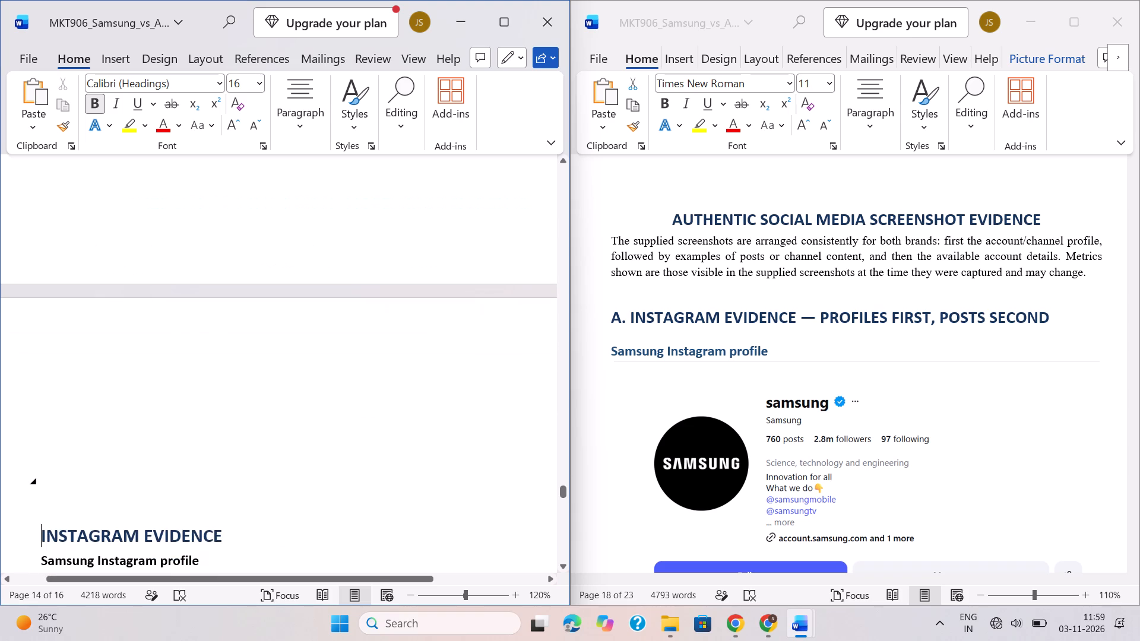
pyautogui.click(73, 476)
pyautogui.click(73, 476)
pyautogui.press('BackSpace')
pyautogui.press('BackSpace')
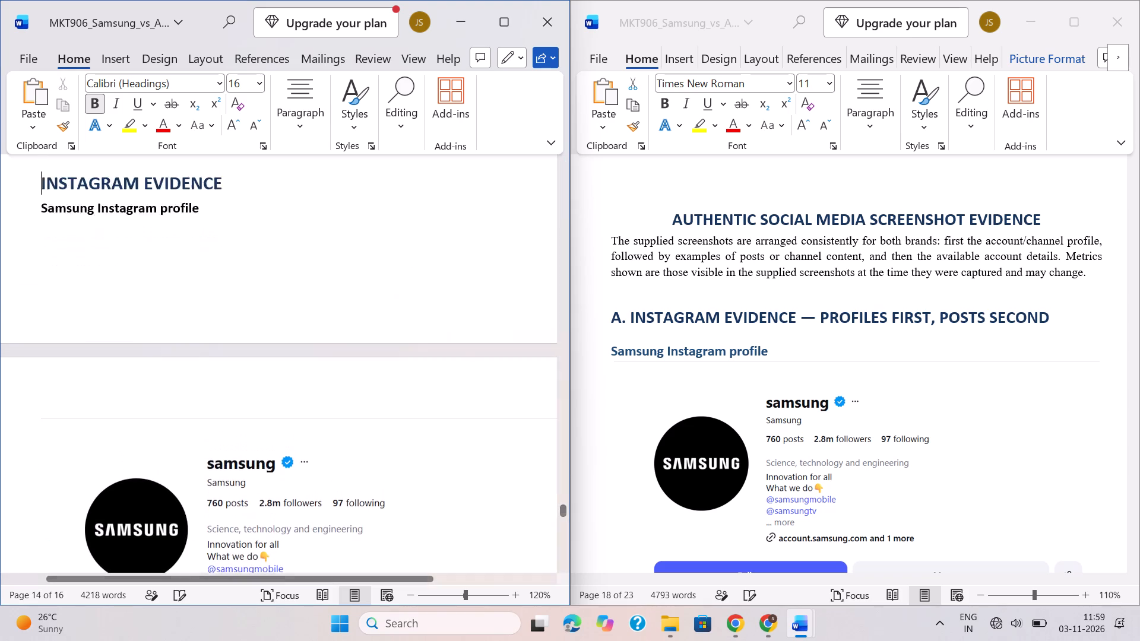
pyautogui.scroll(1, 73, 476)
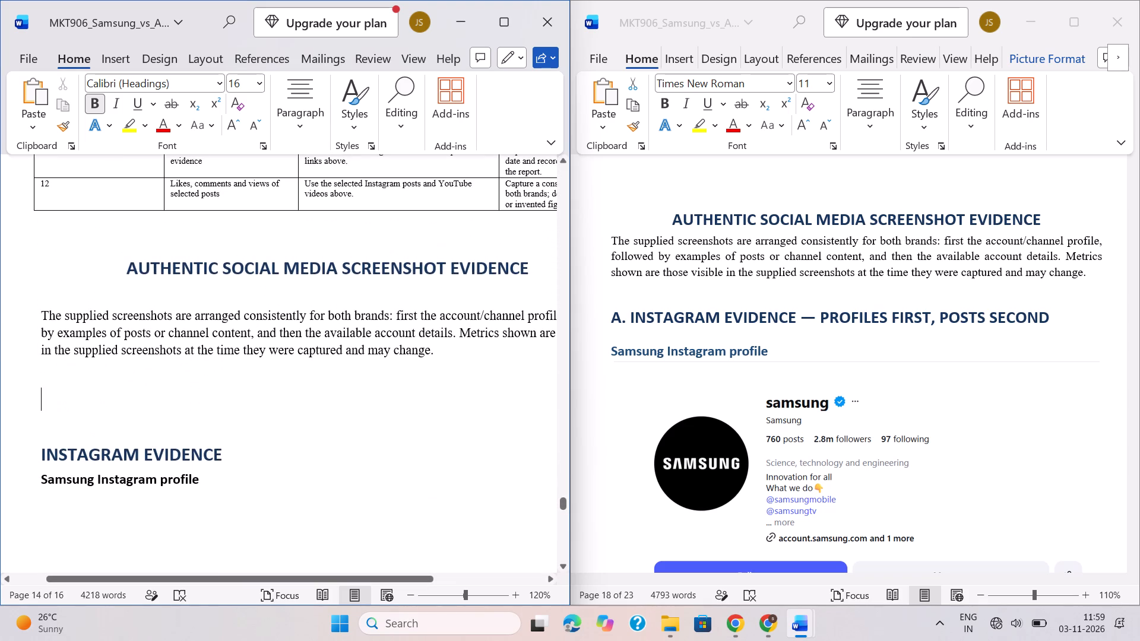
pyautogui.press('BackSpace')
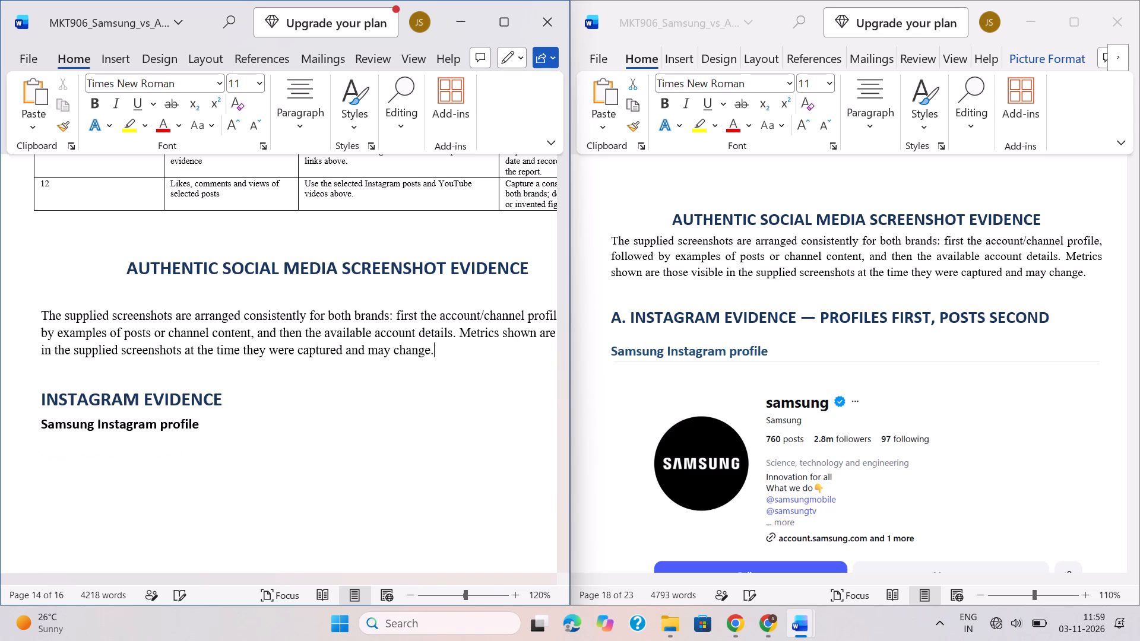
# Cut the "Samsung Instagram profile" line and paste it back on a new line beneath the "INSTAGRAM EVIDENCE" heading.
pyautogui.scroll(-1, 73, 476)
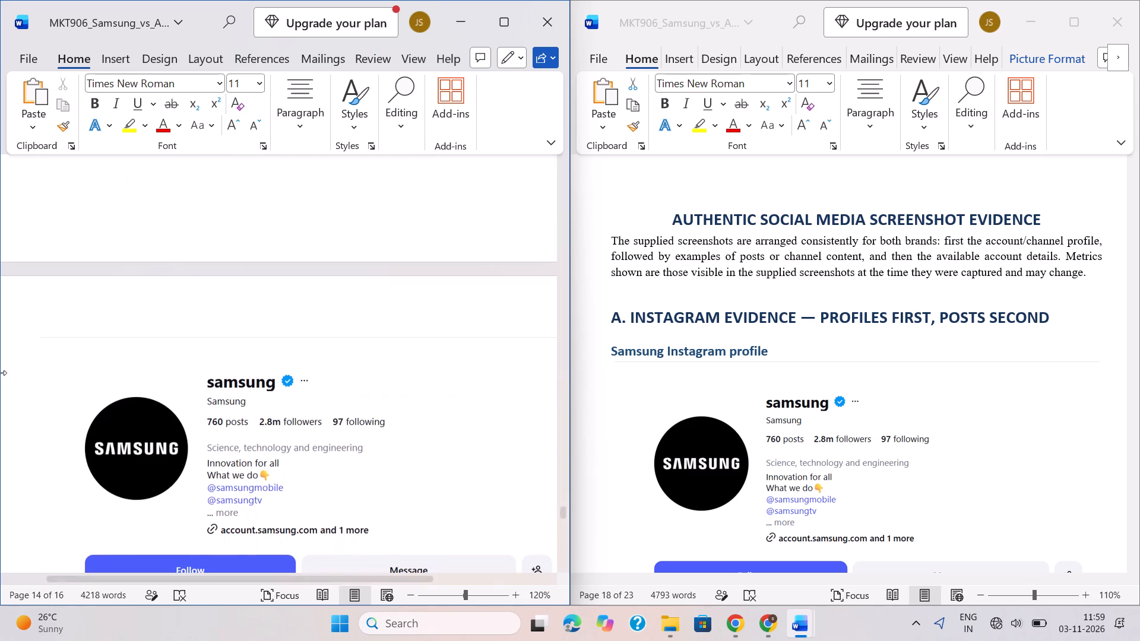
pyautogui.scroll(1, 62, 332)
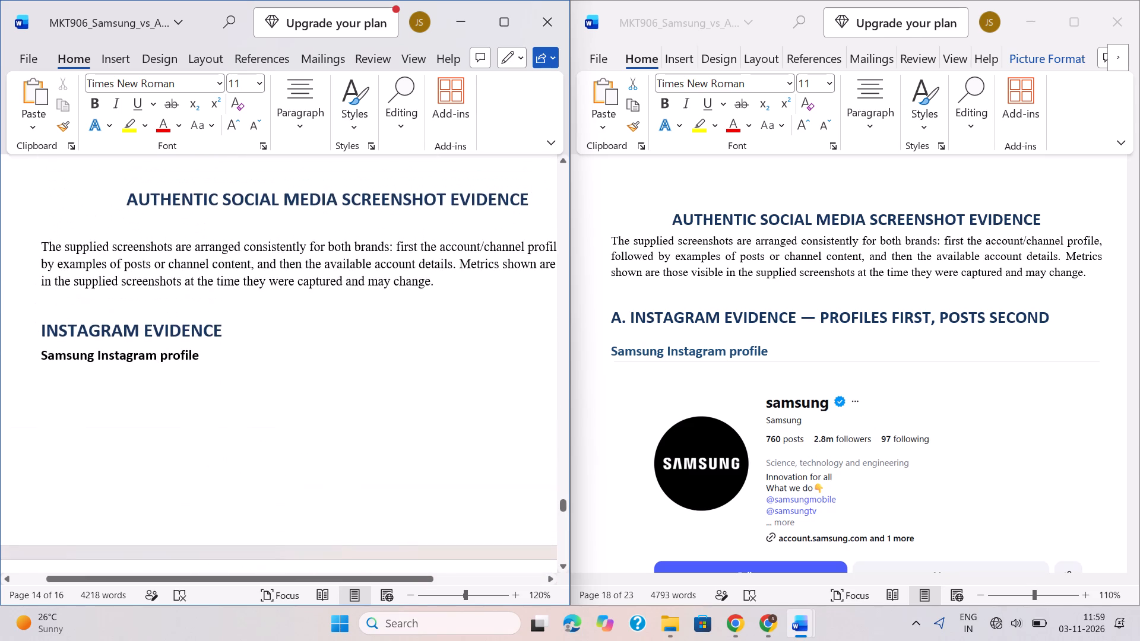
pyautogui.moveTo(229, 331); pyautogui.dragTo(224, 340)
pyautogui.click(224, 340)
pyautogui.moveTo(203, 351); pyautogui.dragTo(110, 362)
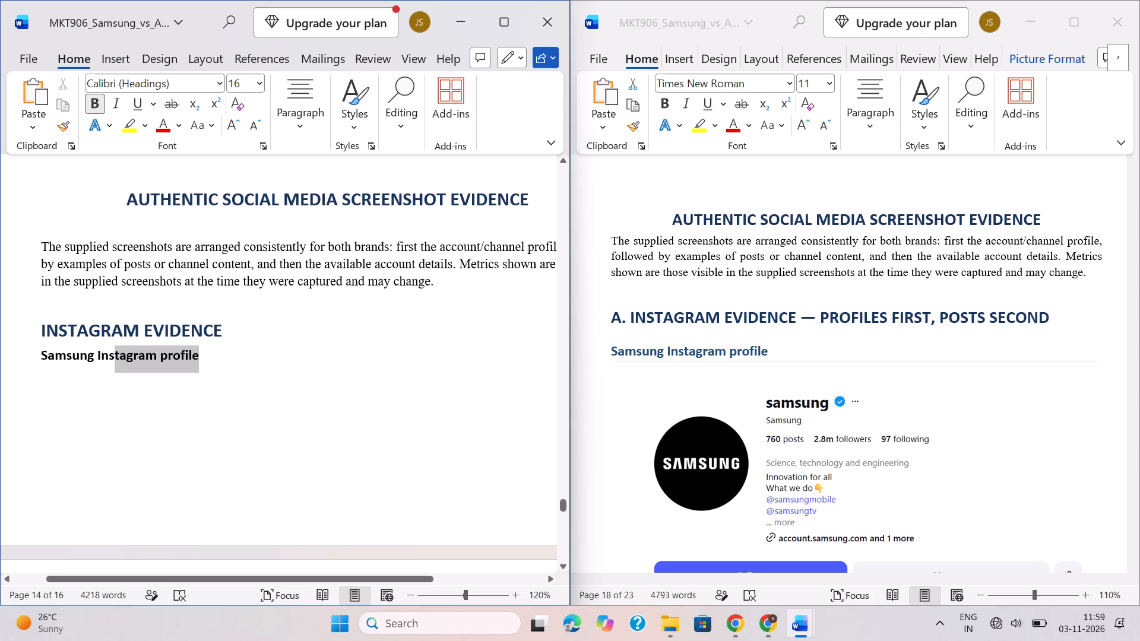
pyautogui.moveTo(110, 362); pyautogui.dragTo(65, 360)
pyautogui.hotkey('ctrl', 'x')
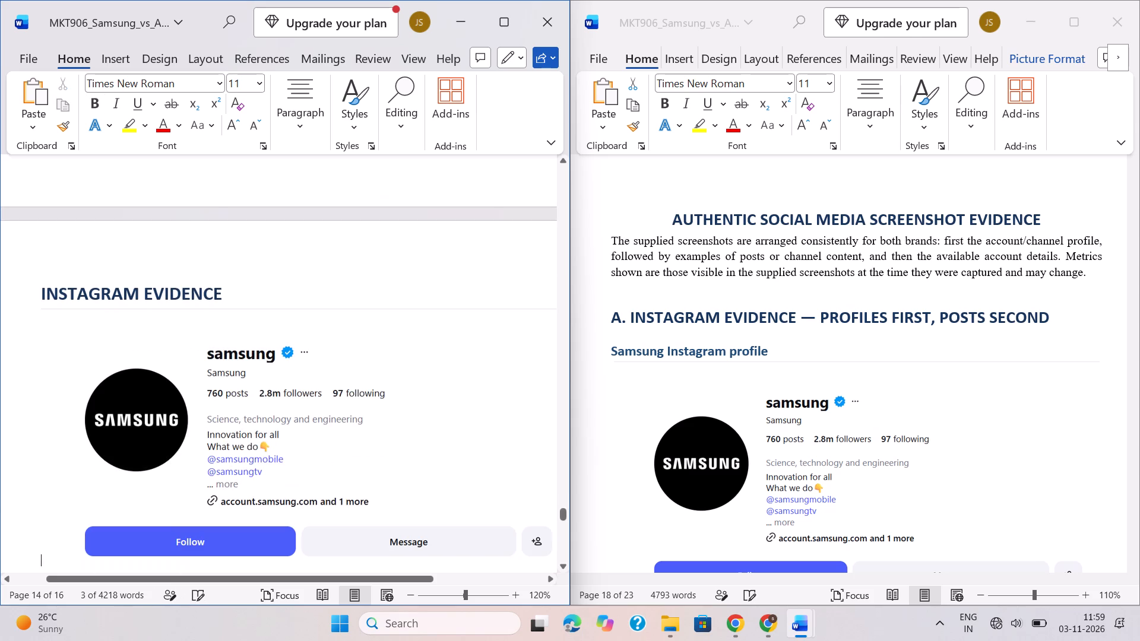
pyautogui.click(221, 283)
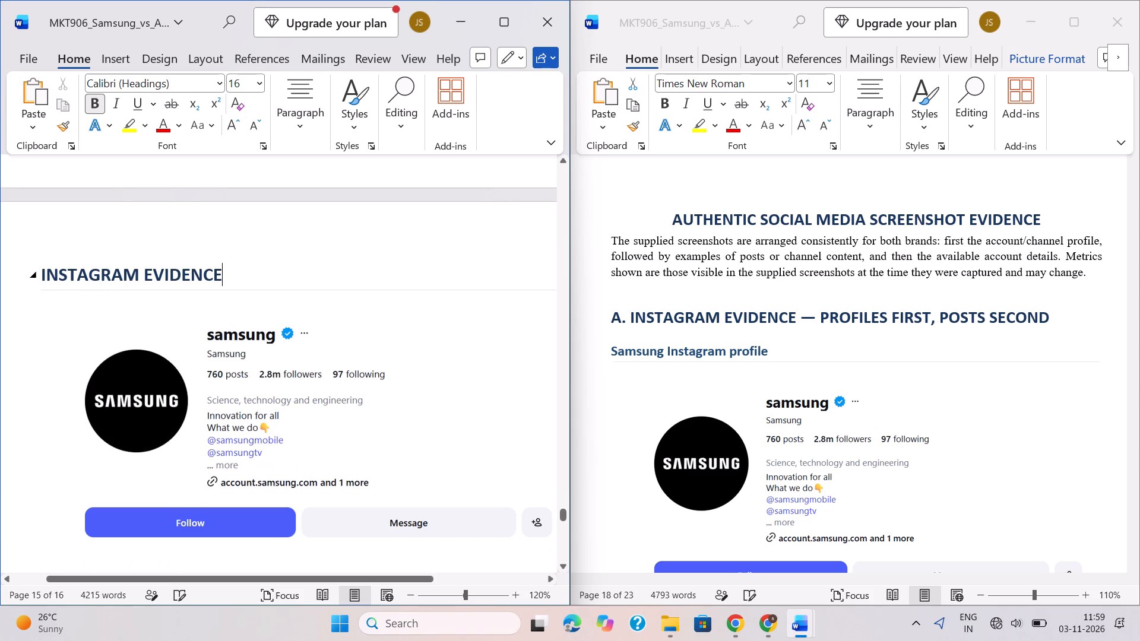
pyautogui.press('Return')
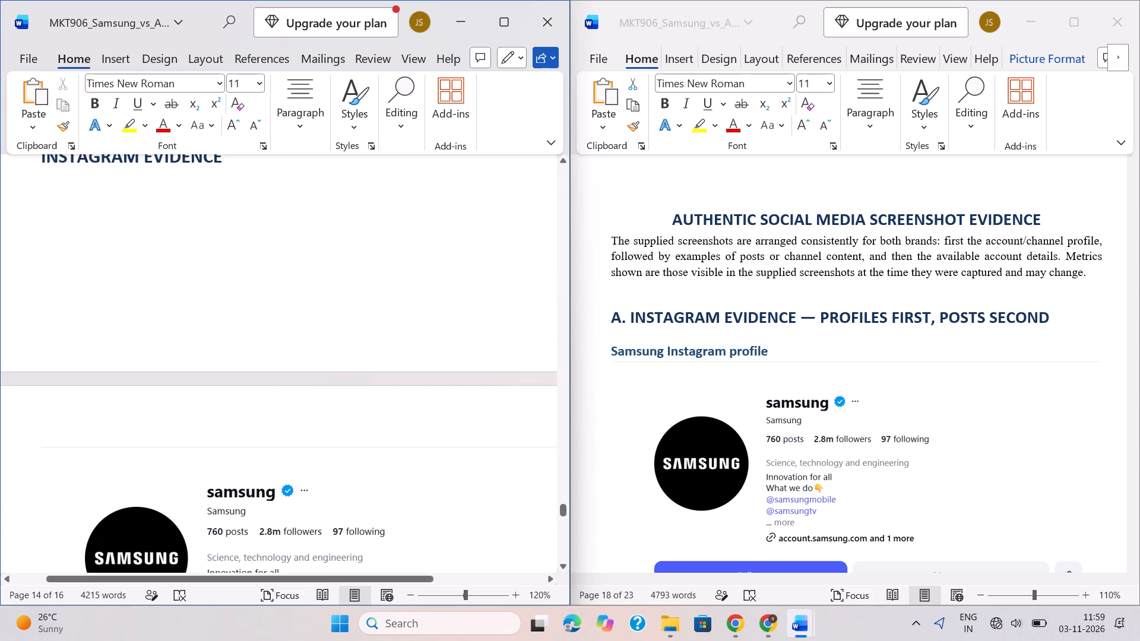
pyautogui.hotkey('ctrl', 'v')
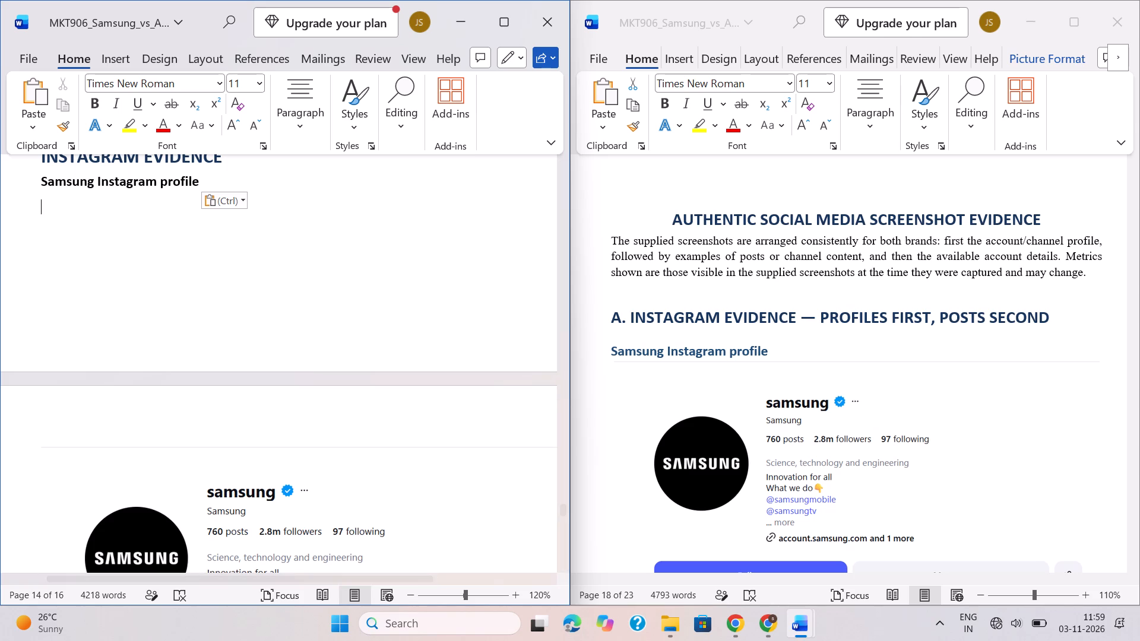
# Look through the reference copy of the report for the evidence sections that follow the Samsung and Apple Instagram profiles.
pyautogui.scroll(-1, 221, 283)
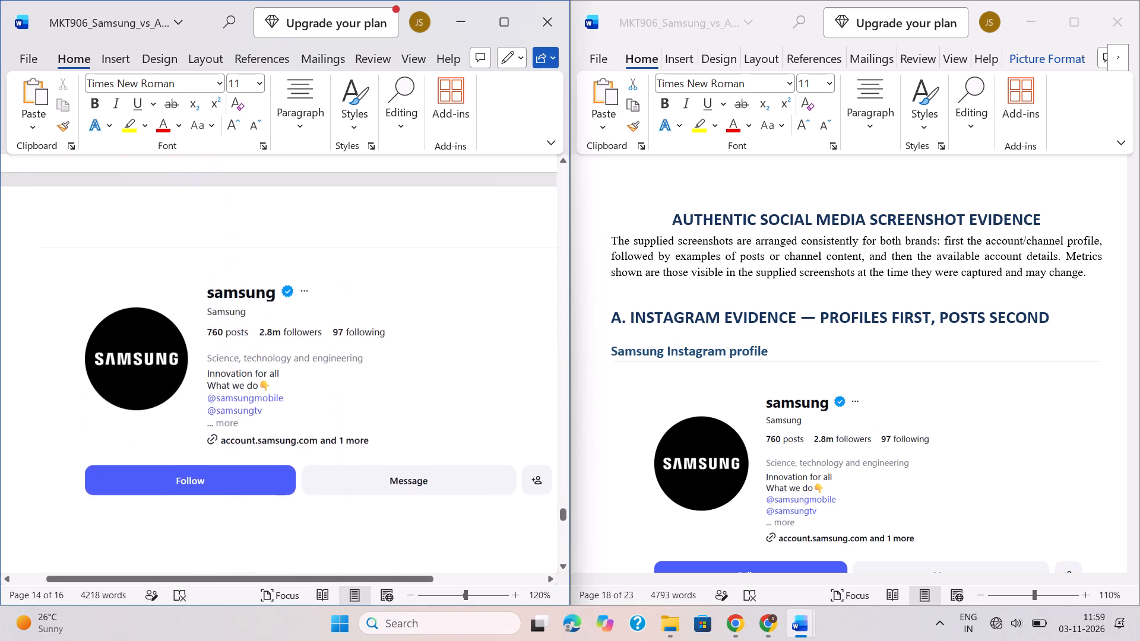
pyautogui.scroll(-1, 221, 283)
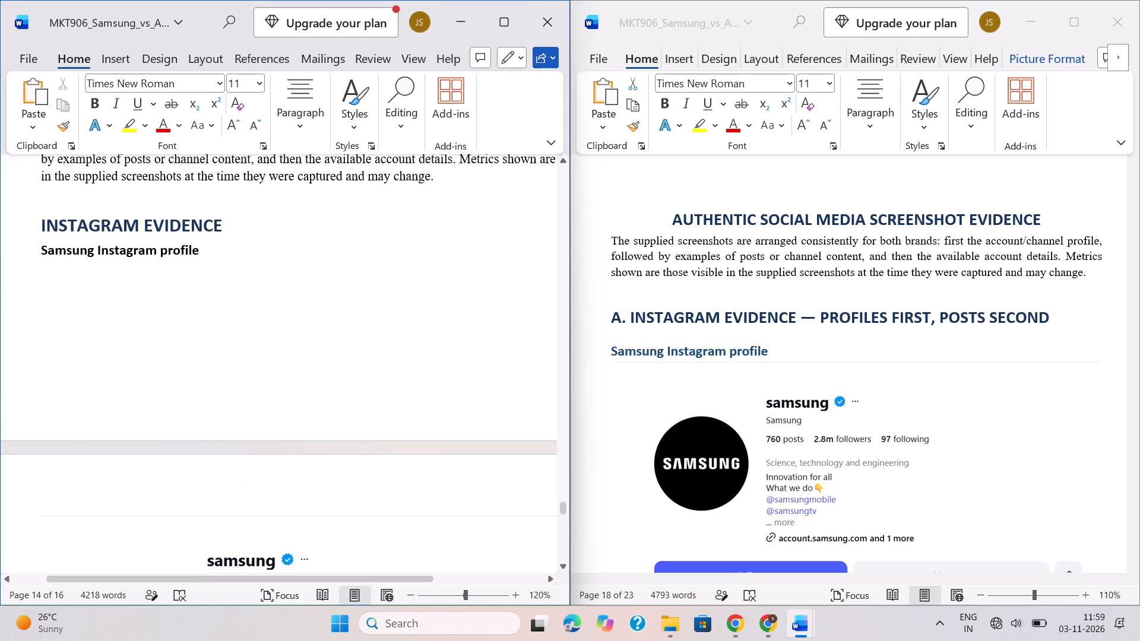
pyautogui.scroll(-1, 221, 283)
pyautogui.click(290, 223)
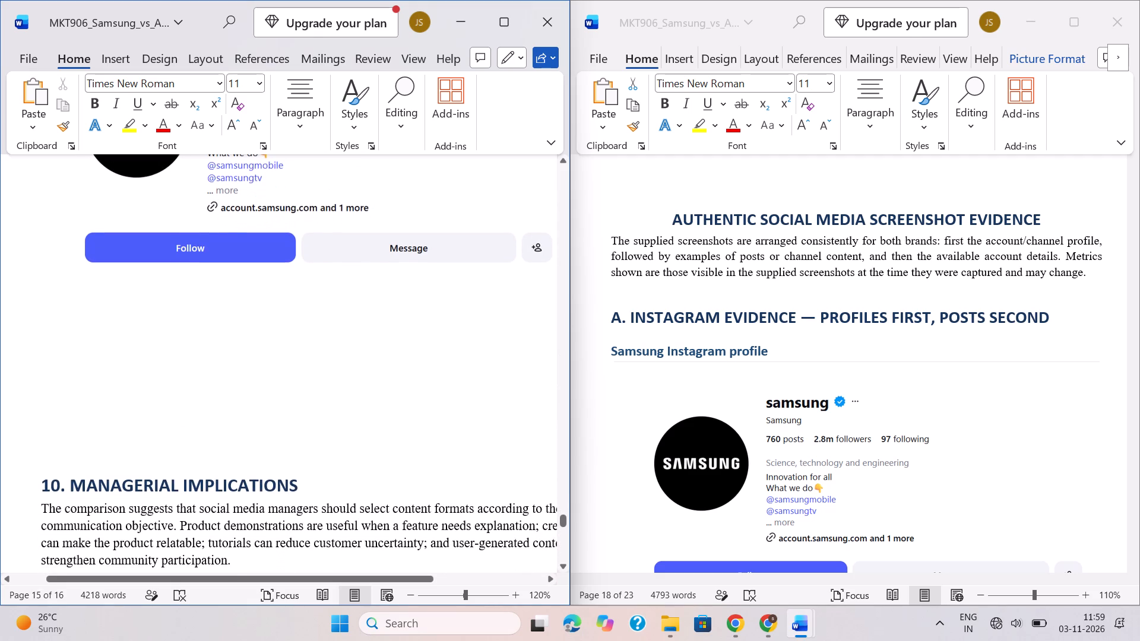
pyautogui.click(442, 287)
pyautogui.scroll(-1, 677, 353)
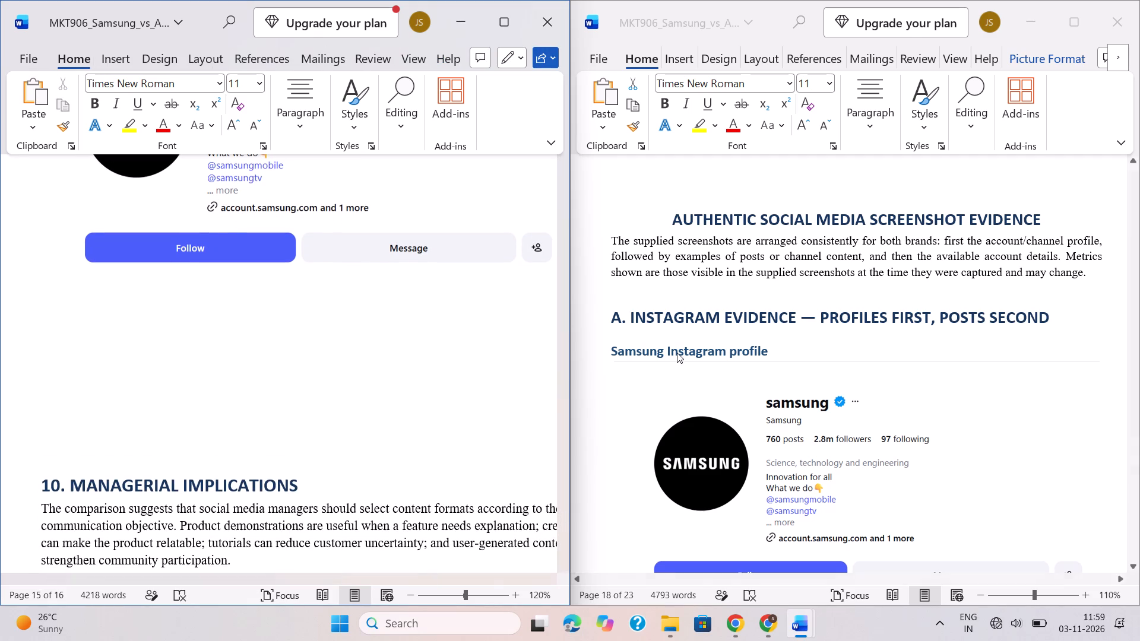
pyautogui.scroll(-1, 677, 353)
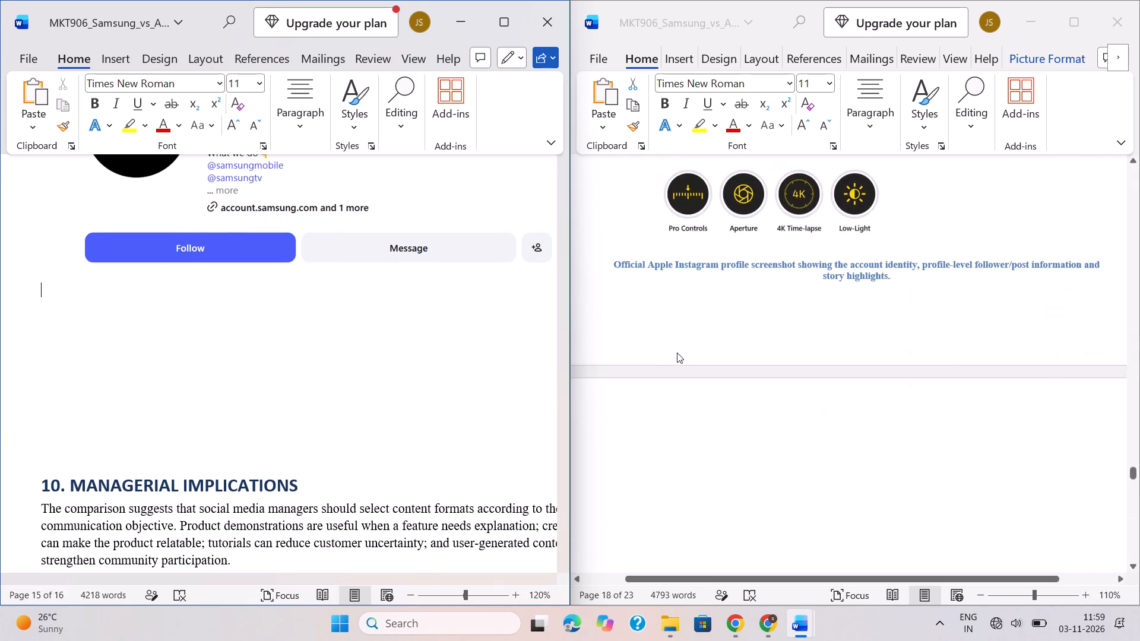
pyautogui.scroll(-1, 677, 353)
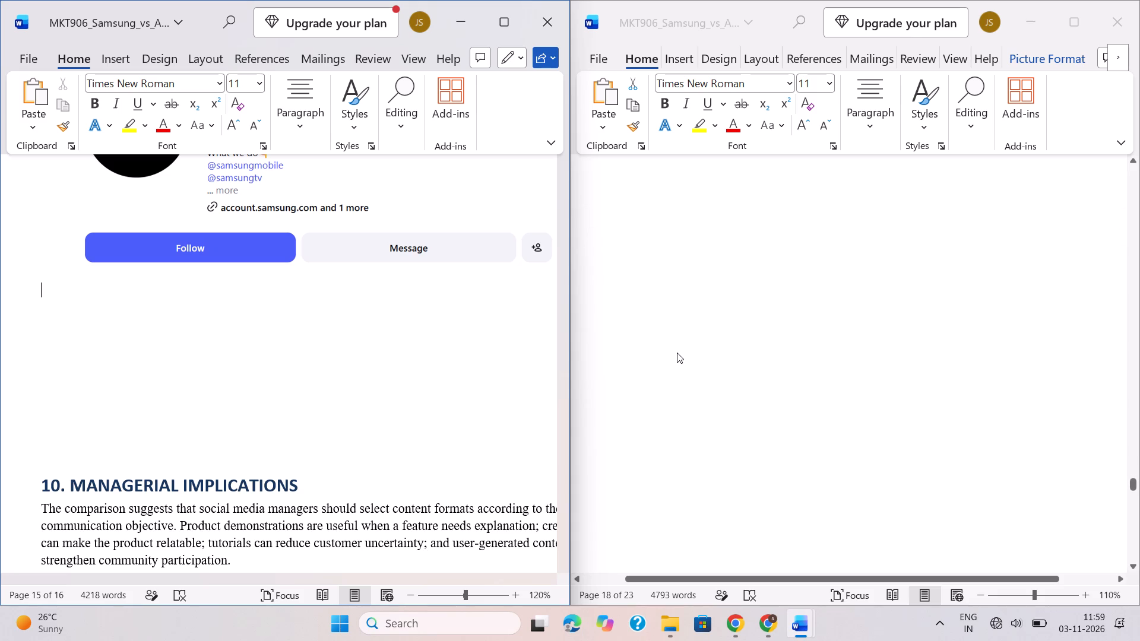
pyautogui.scroll(-1, 677, 353)
pyautogui.scroll(1, 677, 353)
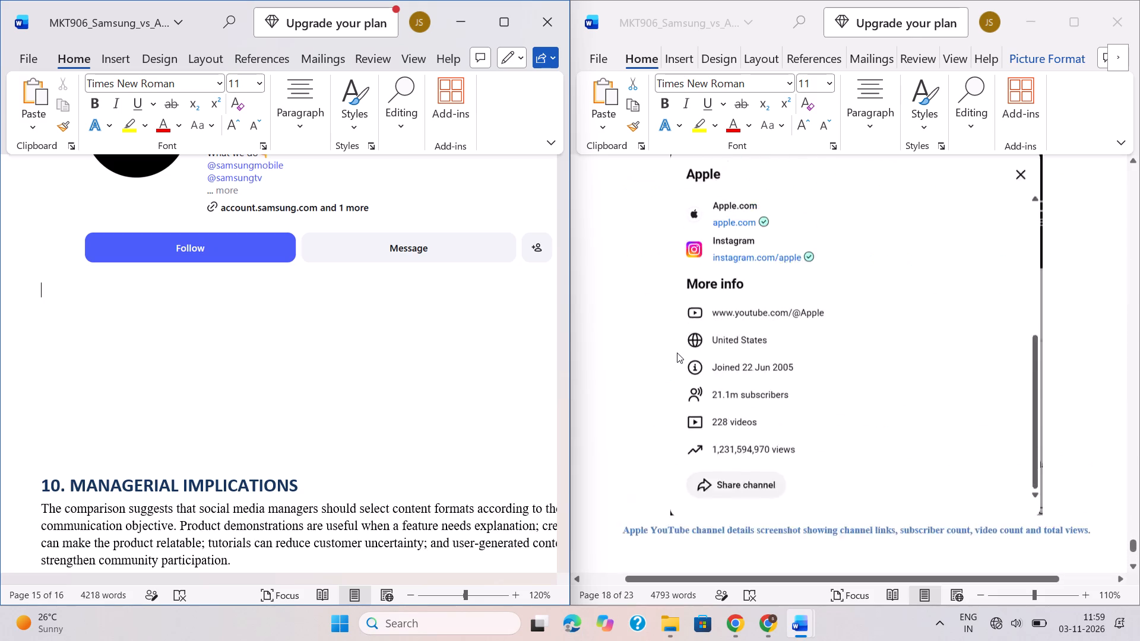
pyautogui.scroll(2, 677, 353)
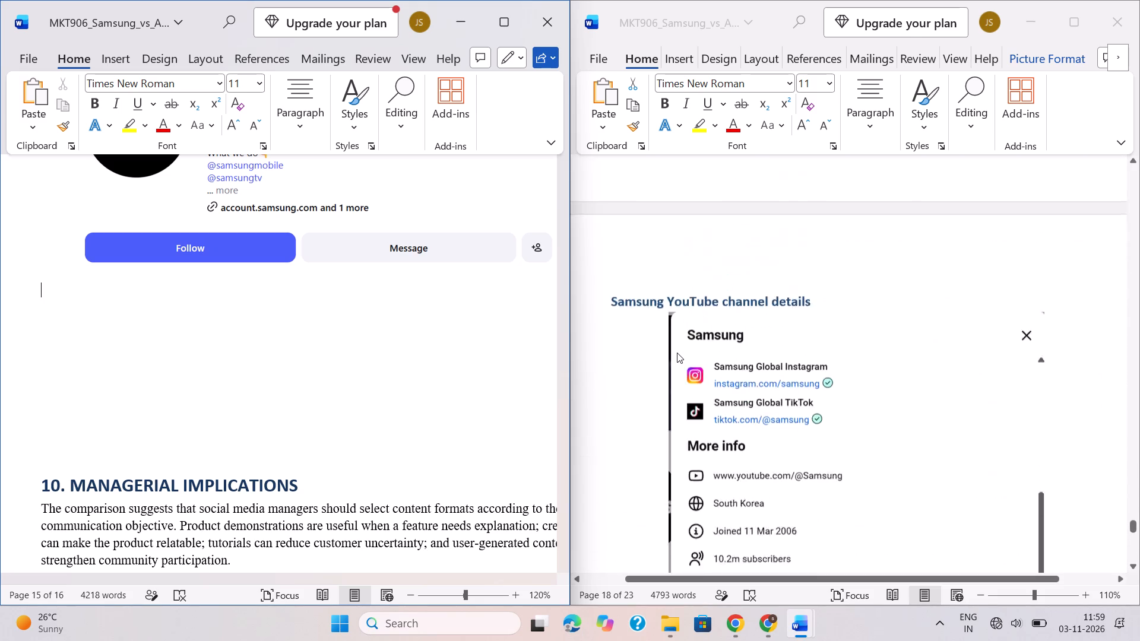
pyautogui.scroll(1, 677, 353)
pyautogui.scroll(-1, 677, 353)
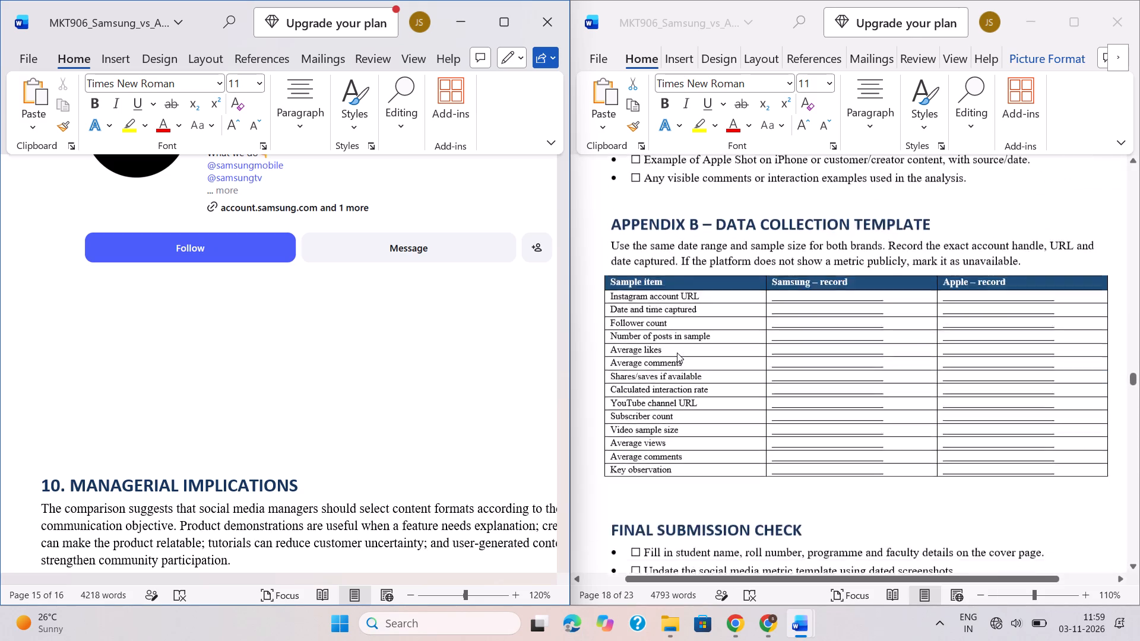
pyautogui.scroll(-2, 677, 353)
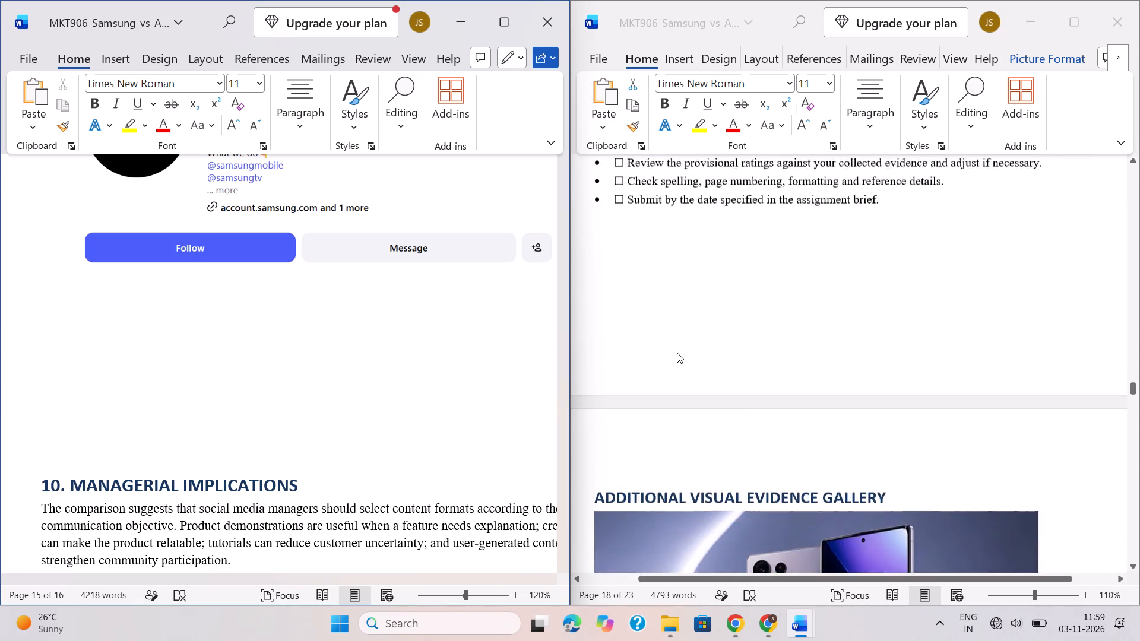
pyautogui.scroll(-2, 677, 353)
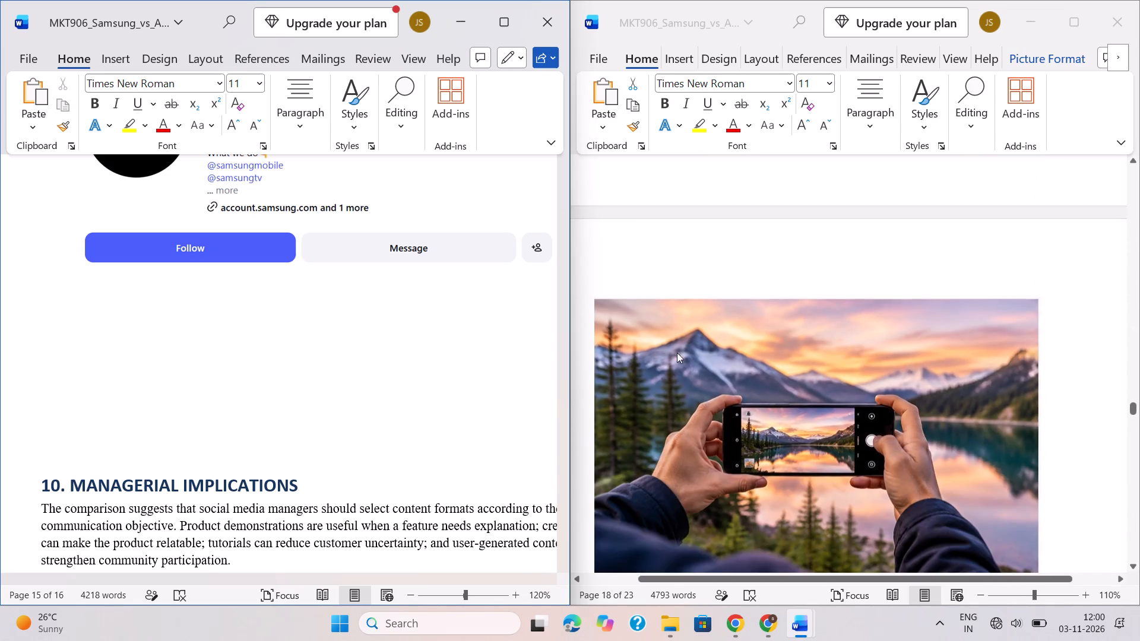
pyautogui.scroll(-2, 676, 309)
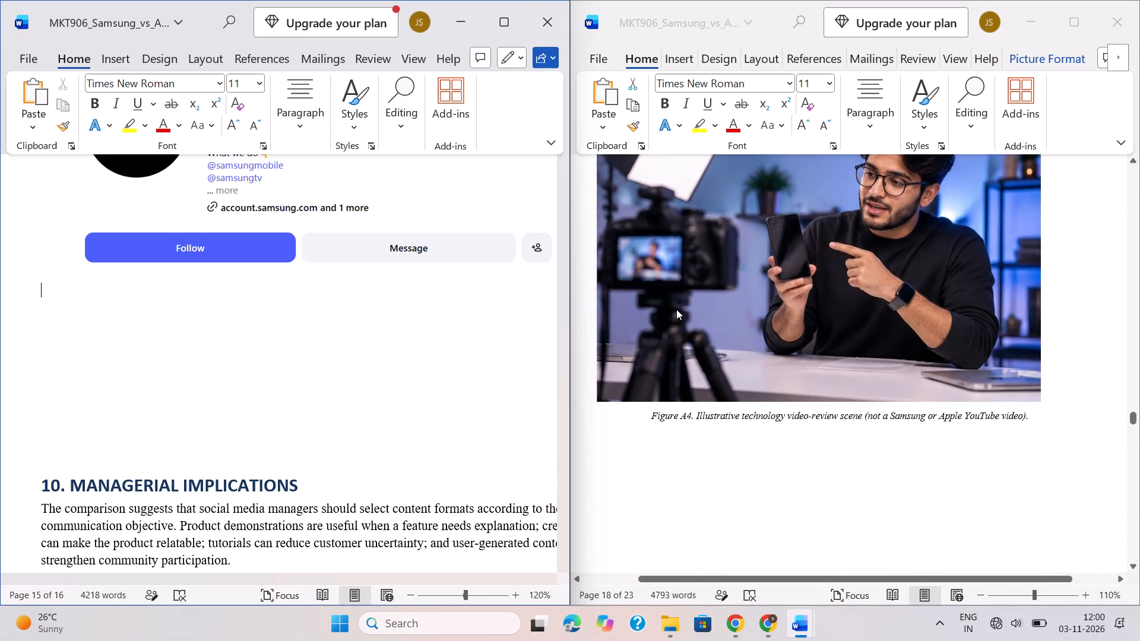
pyautogui.scroll(-2, 676, 308)
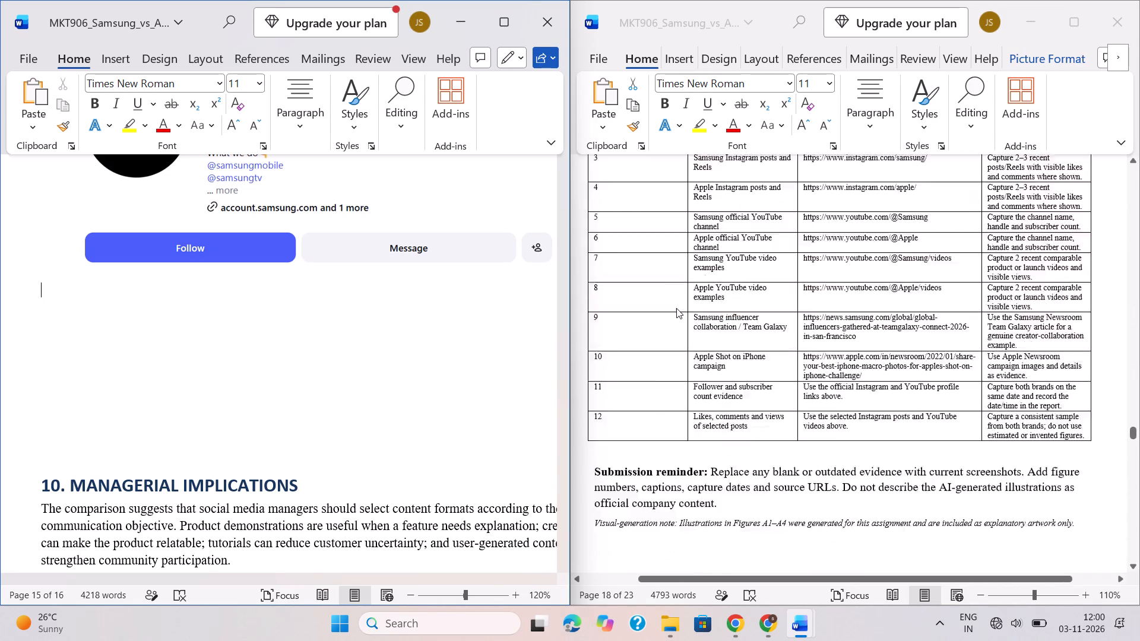
pyautogui.scroll(-3, 676, 308)
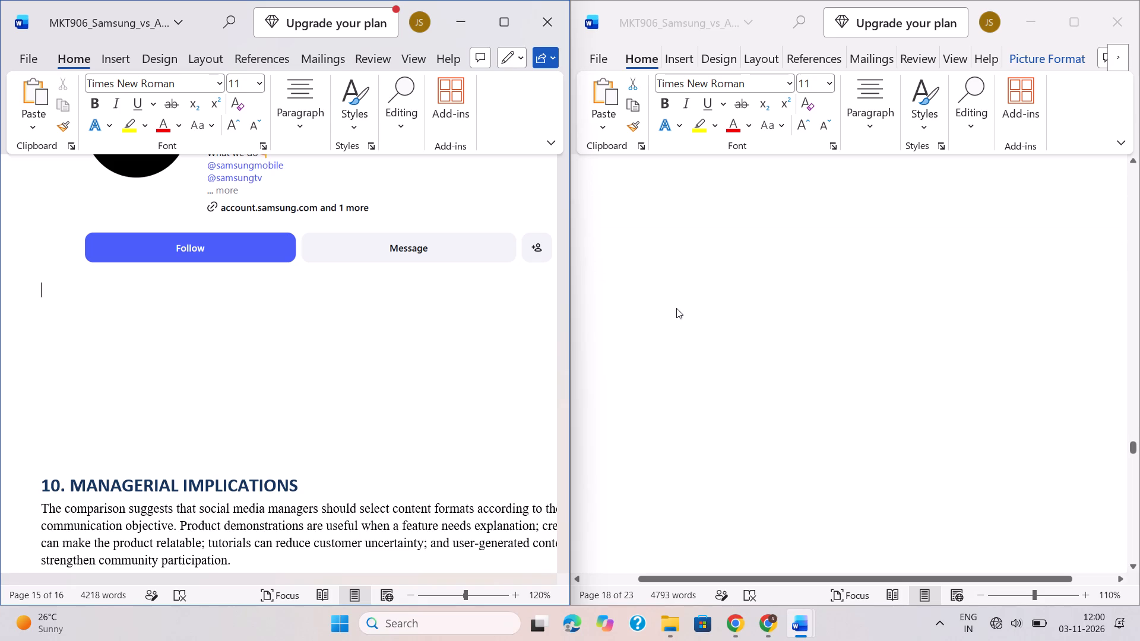
pyautogui.scroll(-2, 676, 308)
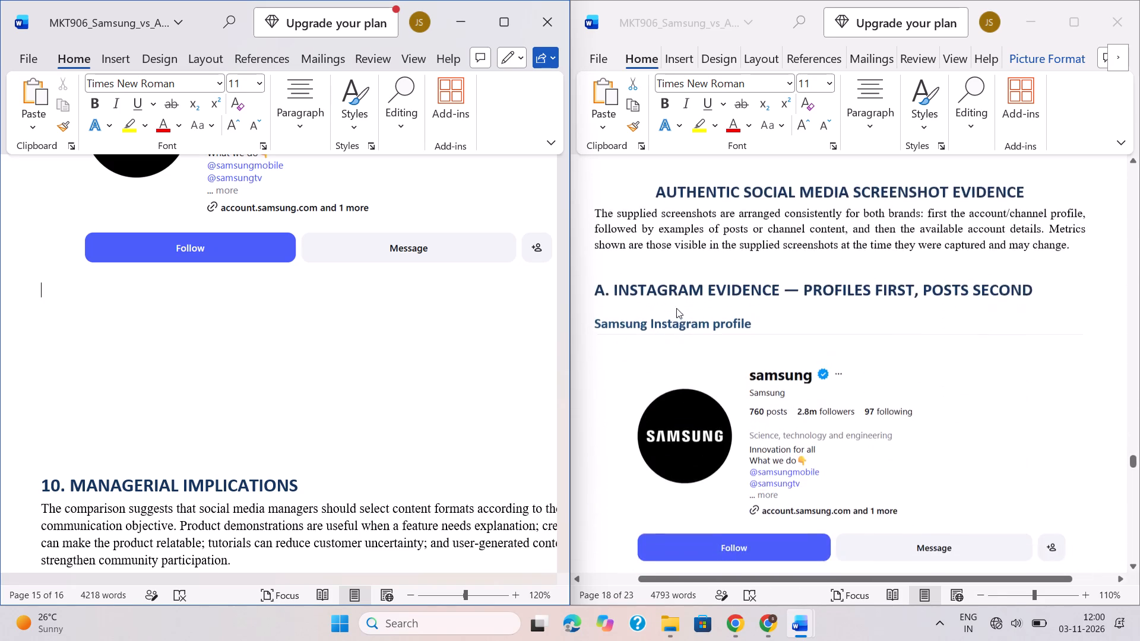
pyautogui.scroll(-1, 676, 308)
pyautogui.keyDown('ctrl'); pyautogui.scroll(1, 676, 308); pyautogui.keyUp('ctrl')
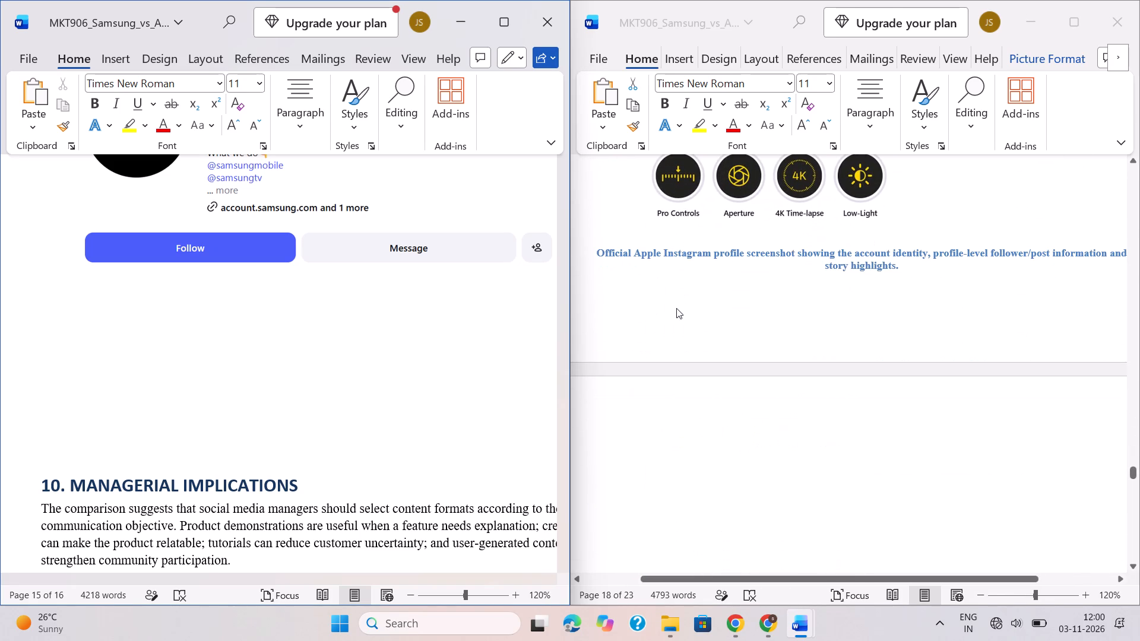
pyautogui.scroll(-1, 676, 308)
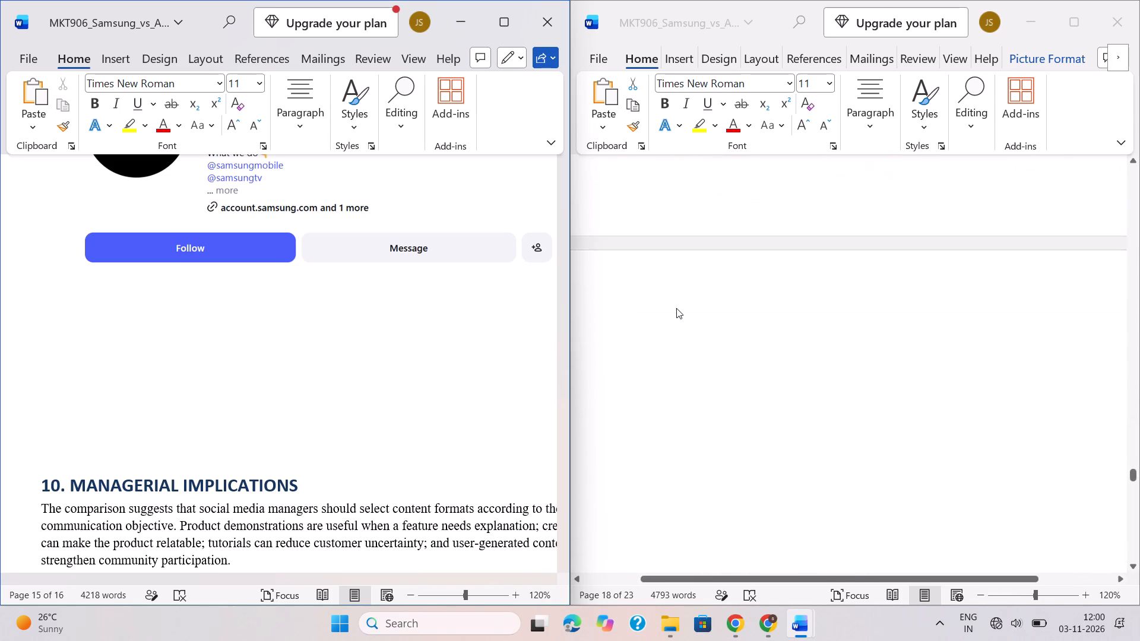
pyautogui.scroll(-1, 676, 308)
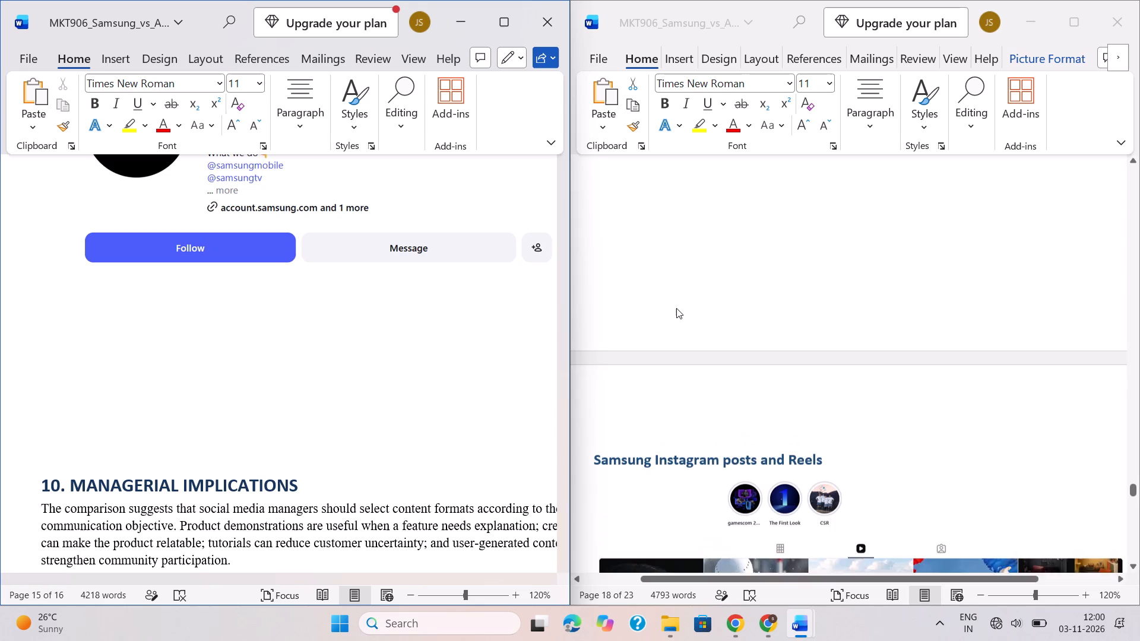
pyautogui.scroll(-1, 676, 308)
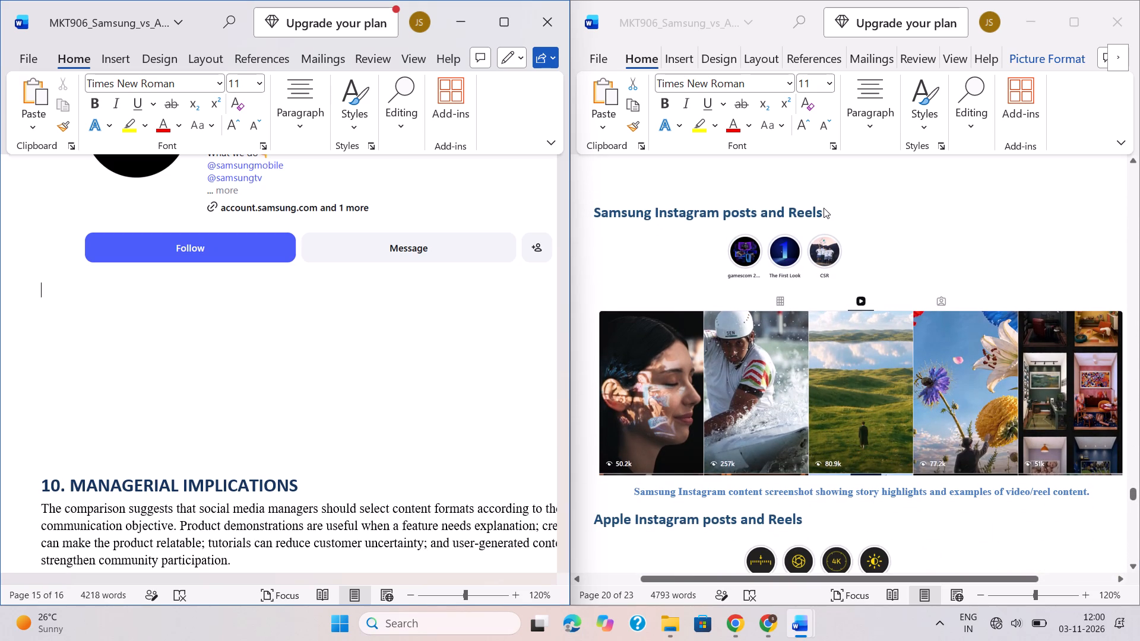
# Copy the "Samsung Instagram posts and Reels" heading from the reference report and paste it beneath the Samsung Instagram profile screenshot in the assignment.
pyautogui.moveTo(824, 208); pyautogui.dragTo(594, 214)
pyautogui.moveTo(594, 214); pyautogui.dragTo(745, 206)
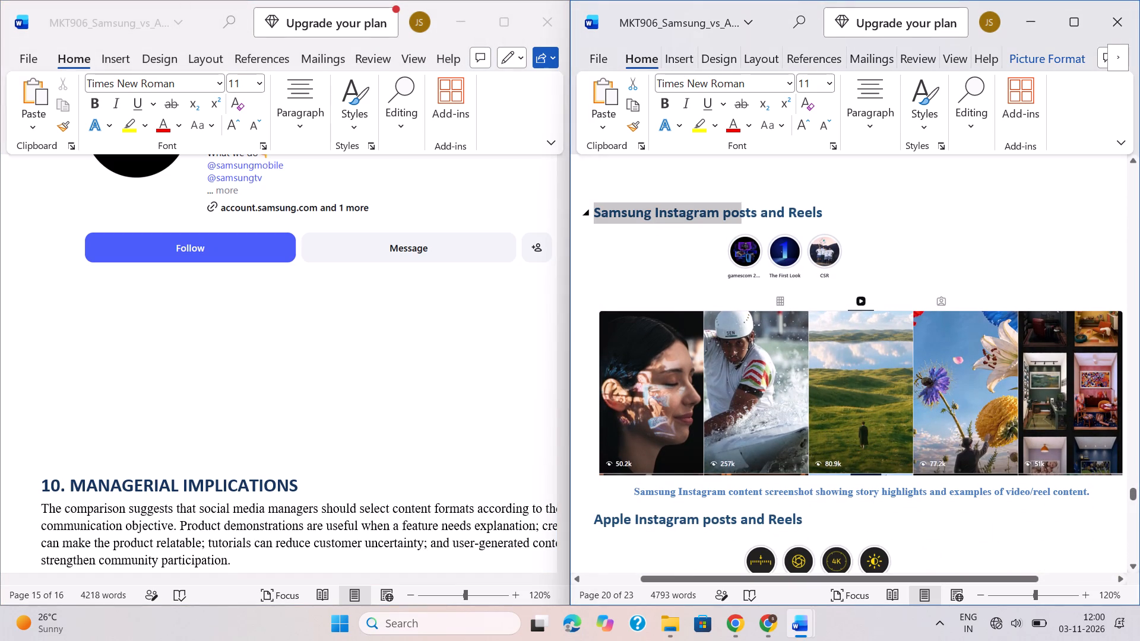
pyautogui.moveTo(745, 206); pyautogui.dragTo(805, 205)
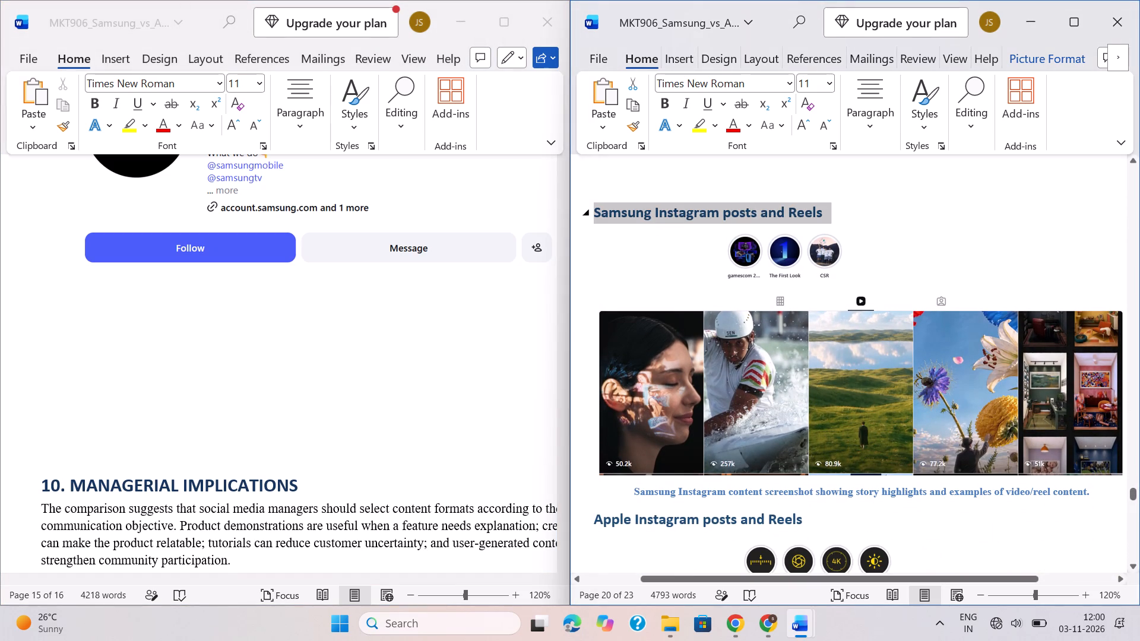
pyautogui.moveTo(805, 205); pyautogui.dragTo(815, 210)
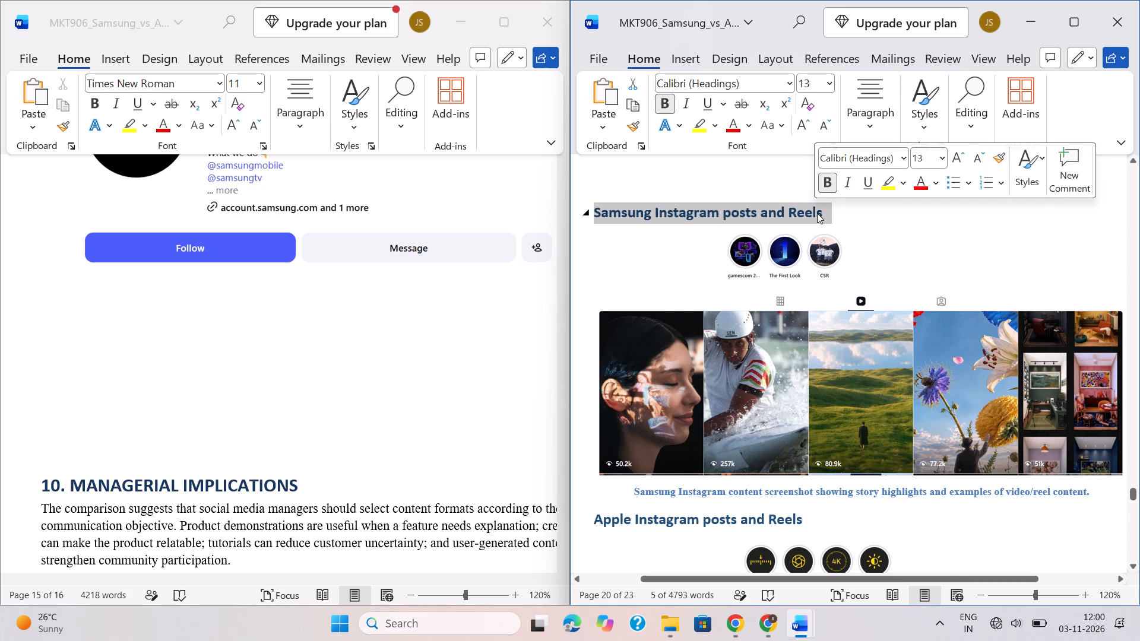
pyautogui.click(817, 213)
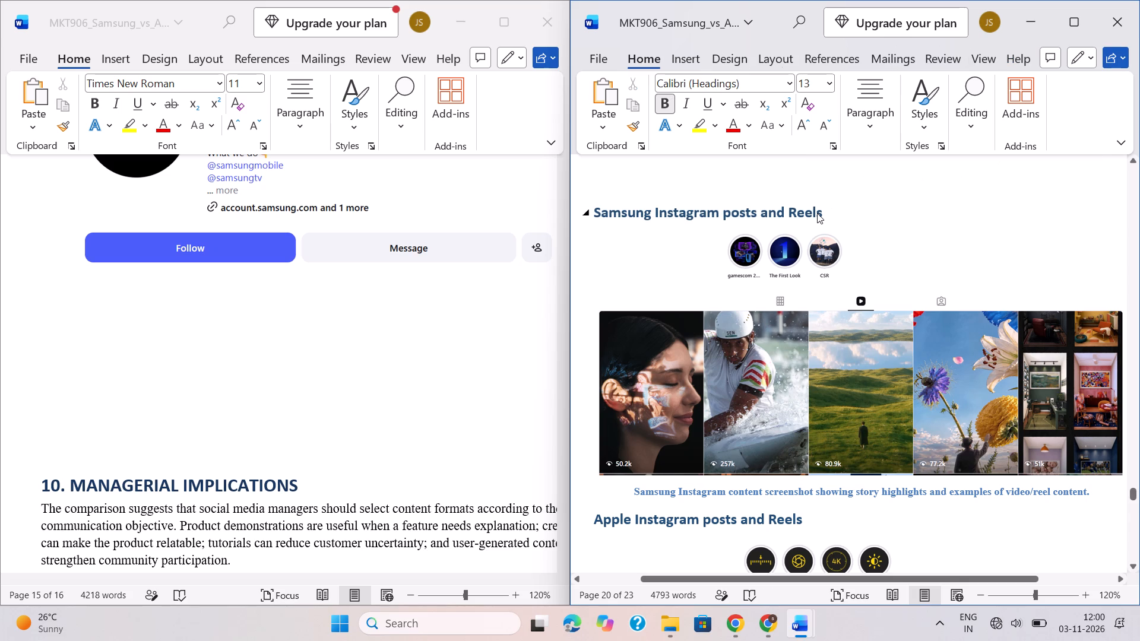
pyautogui.click(820, 214)
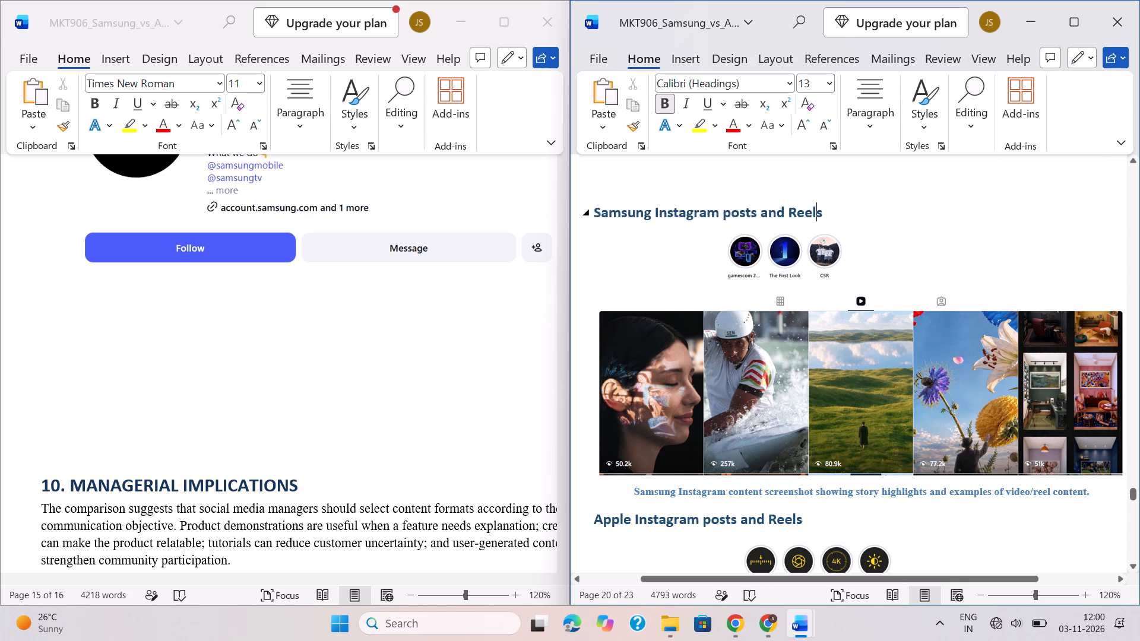
pyautogui.click(818, 214)
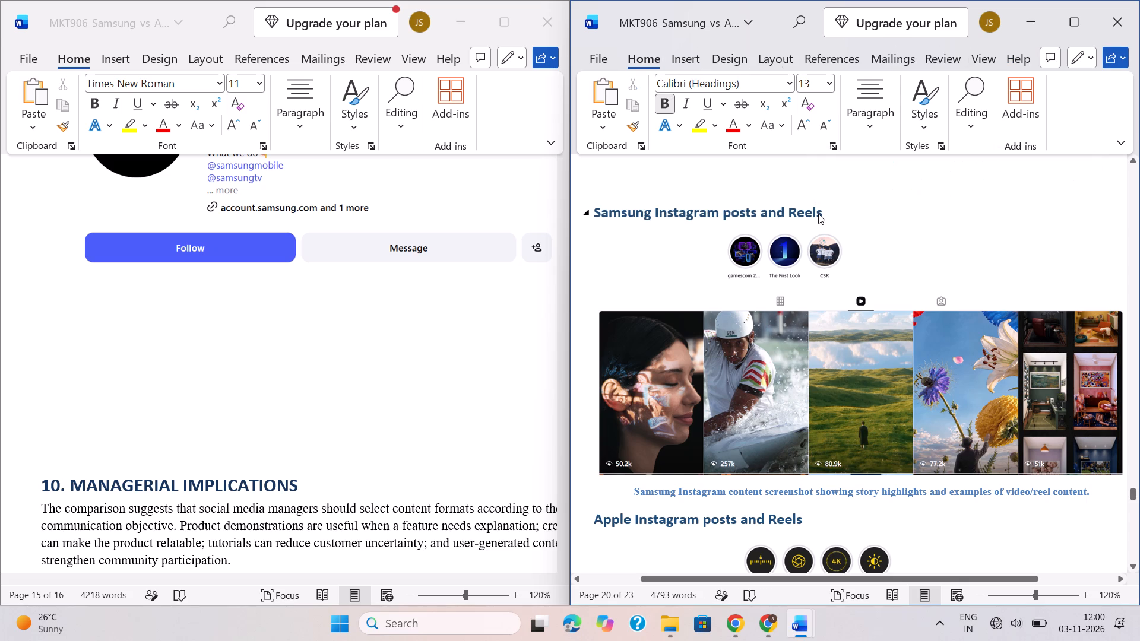
pyautogui.click(821, 213)
pyautogui.moveTo(821, 213); pyautogui.dragTo(632, 224)
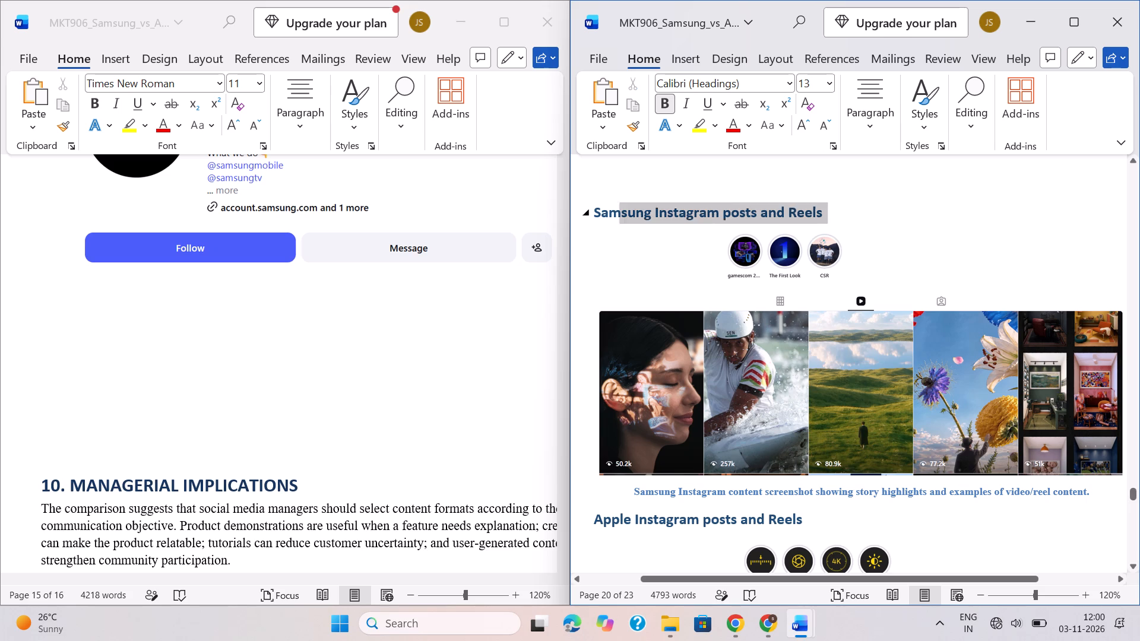
pyautogui.moveTo(632, 224); pyautogui.dragTo(598, 214)
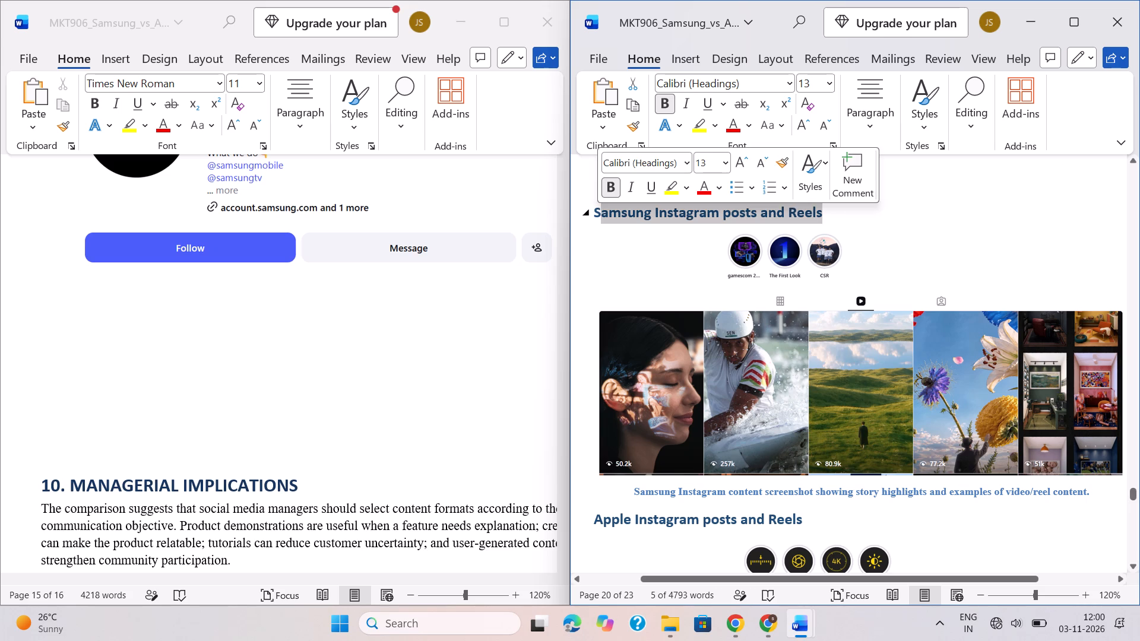
pyautogui.moveTo(593, 209); pyautogui.dragTo(815, 204)
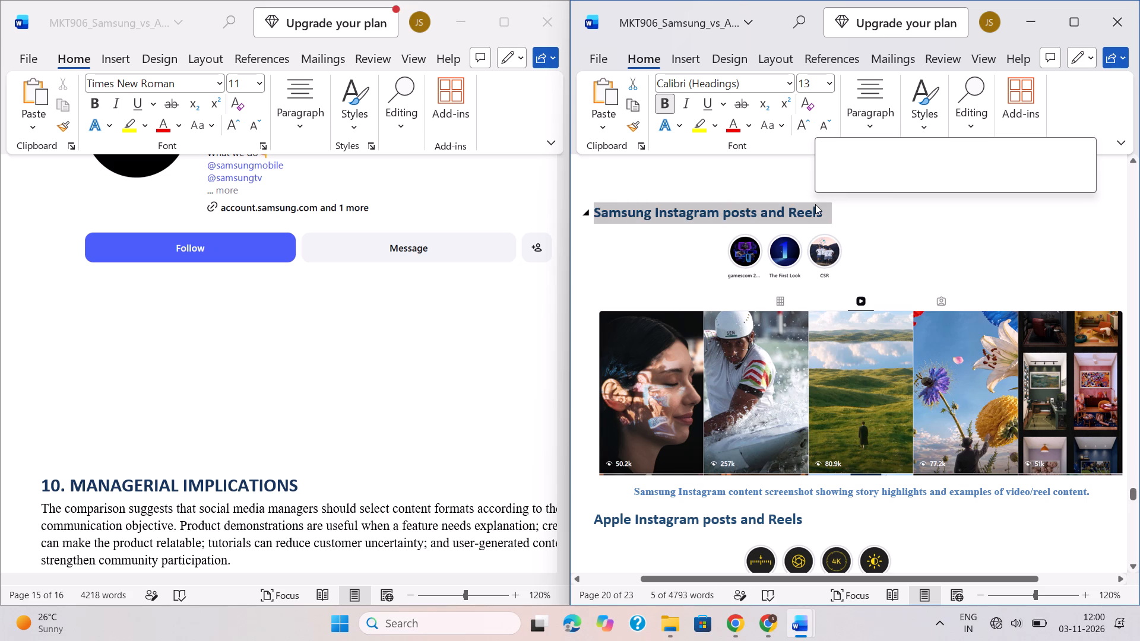
pyautogui.hotkey('ctrl', 'c')
pyautogui.click(130, 287)
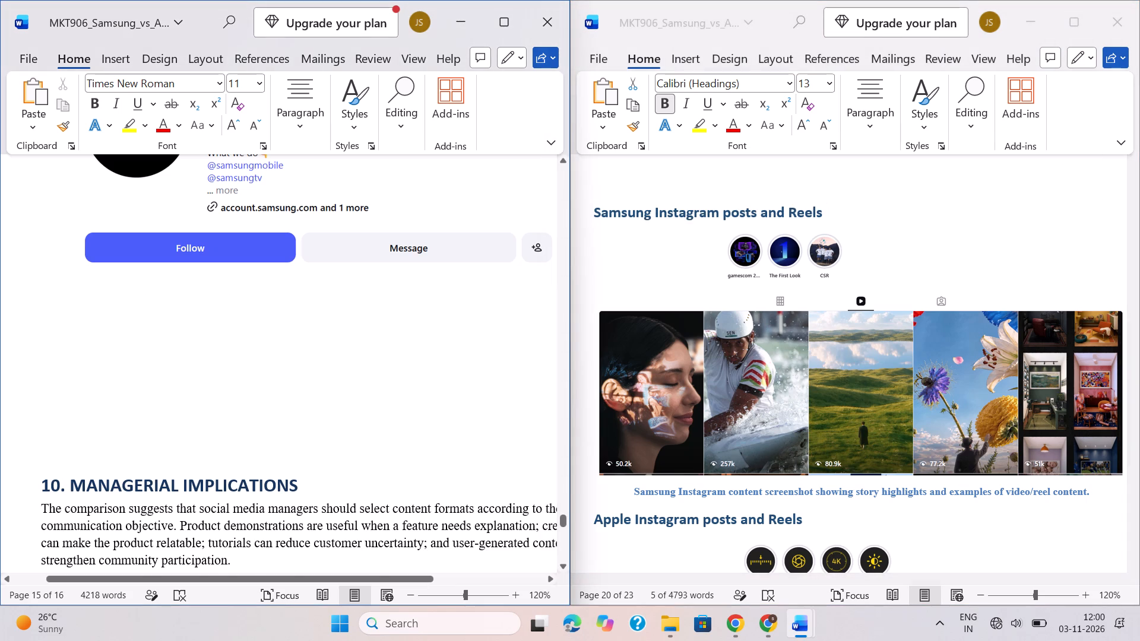
pyautogui.hotkey('ctrl', 'v')
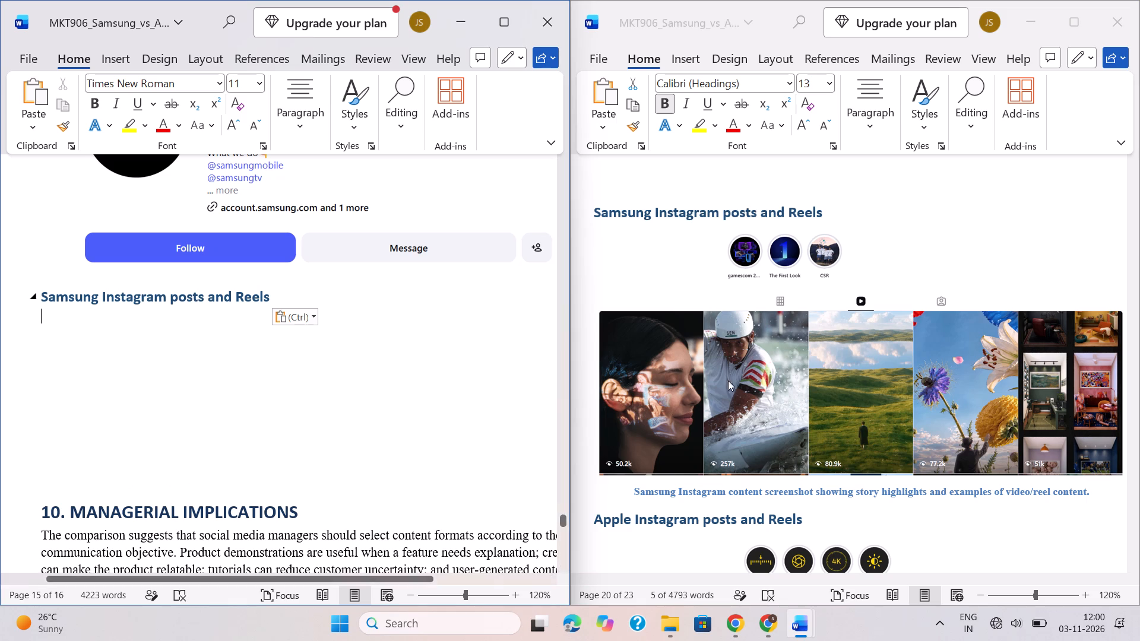
# Copy the Samsung posts and Reels screenshot from the reference report into the assignment beneath its heading, and start a new line after it.
pyautogui.click(748, 389)
pyautogui.click(748, 389)
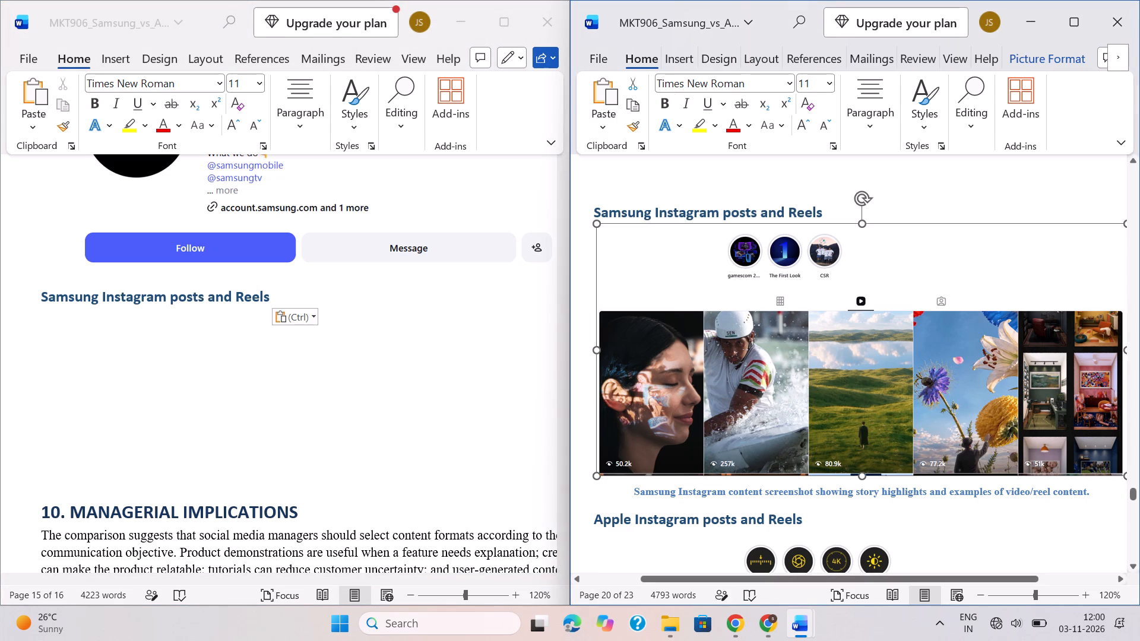
pyautogui.hotkey('ctrl', 'c')
pyautogui.click(194, 360)
pyautogui.hotkey('ctrl', 'v')
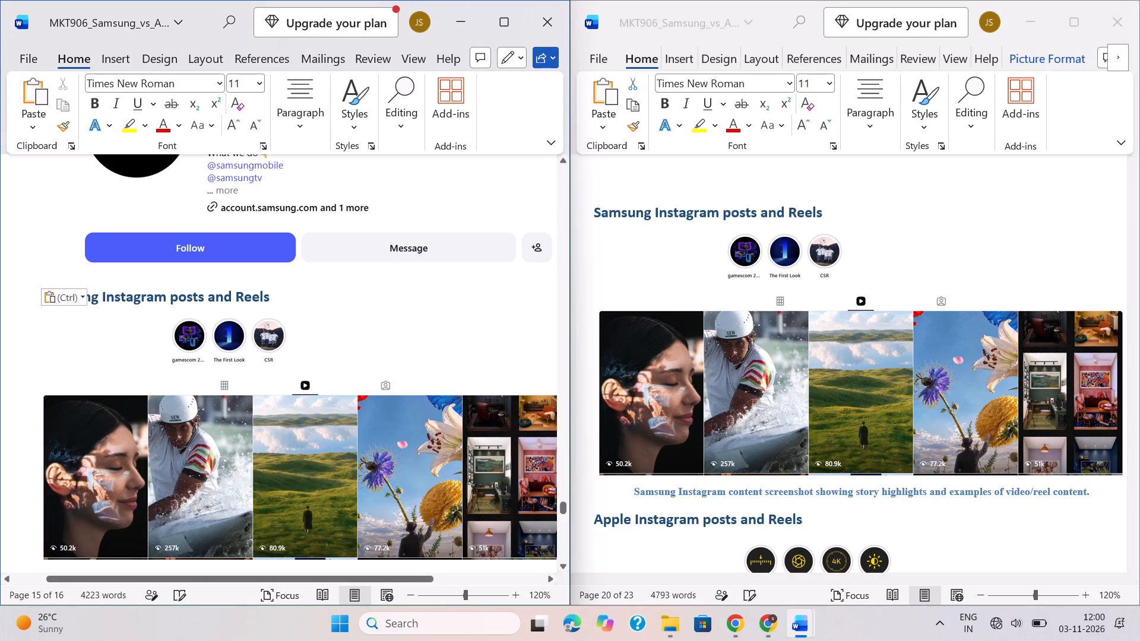
pyautogui.scroll(-1, 194, 360)
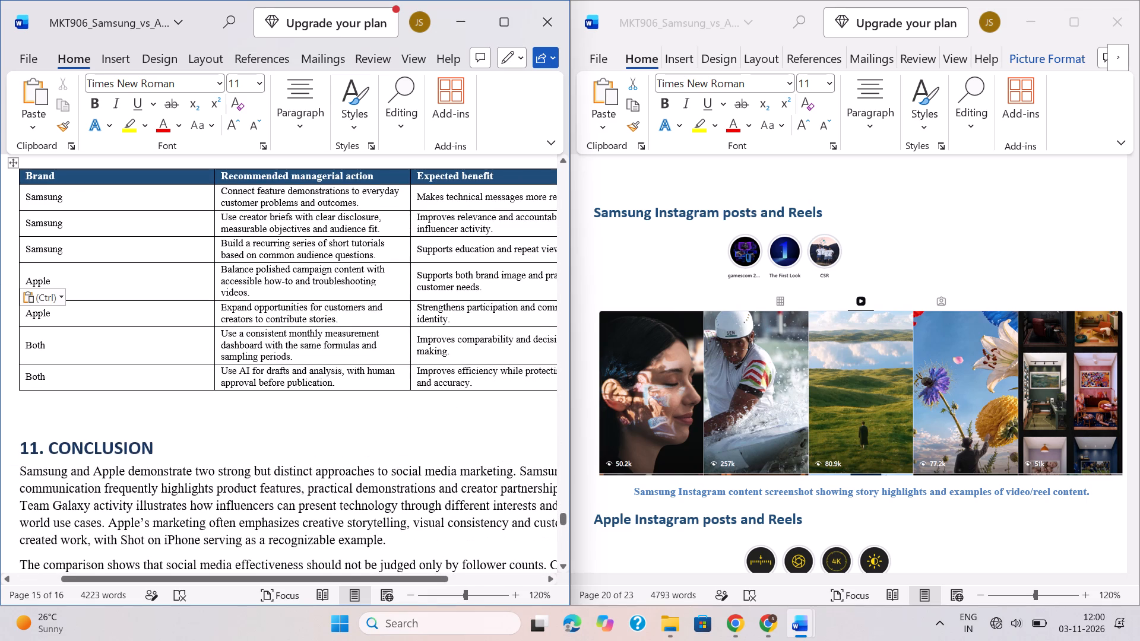
pyautogui.scroll(2, 232, 334)
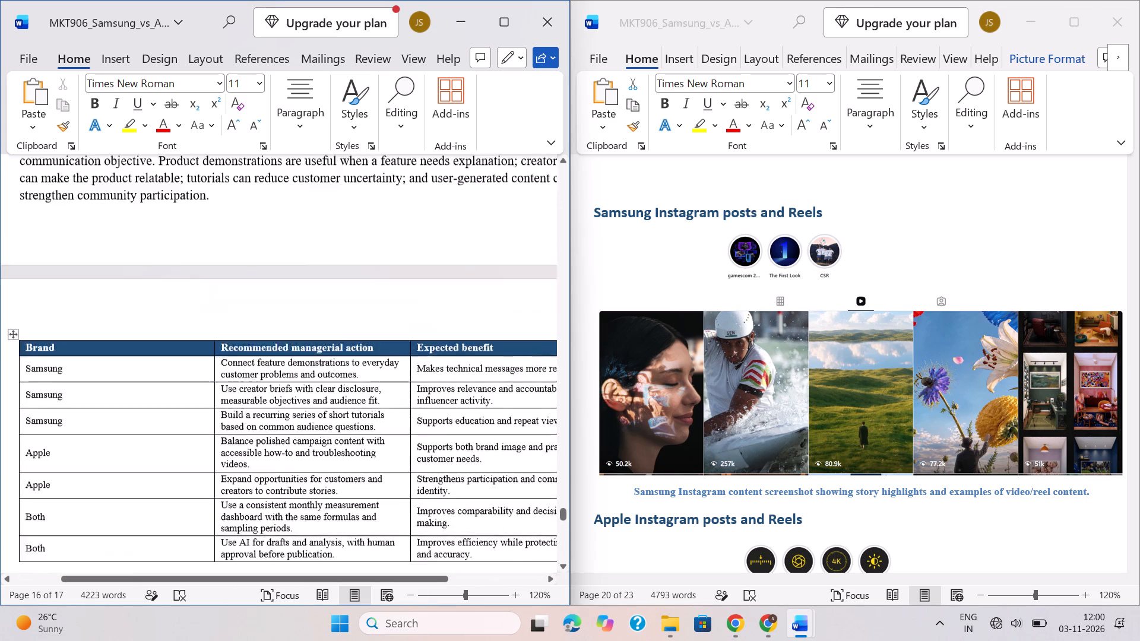
pyautogui.scroll(1, 211, 303)
pyautogui.press('Return')
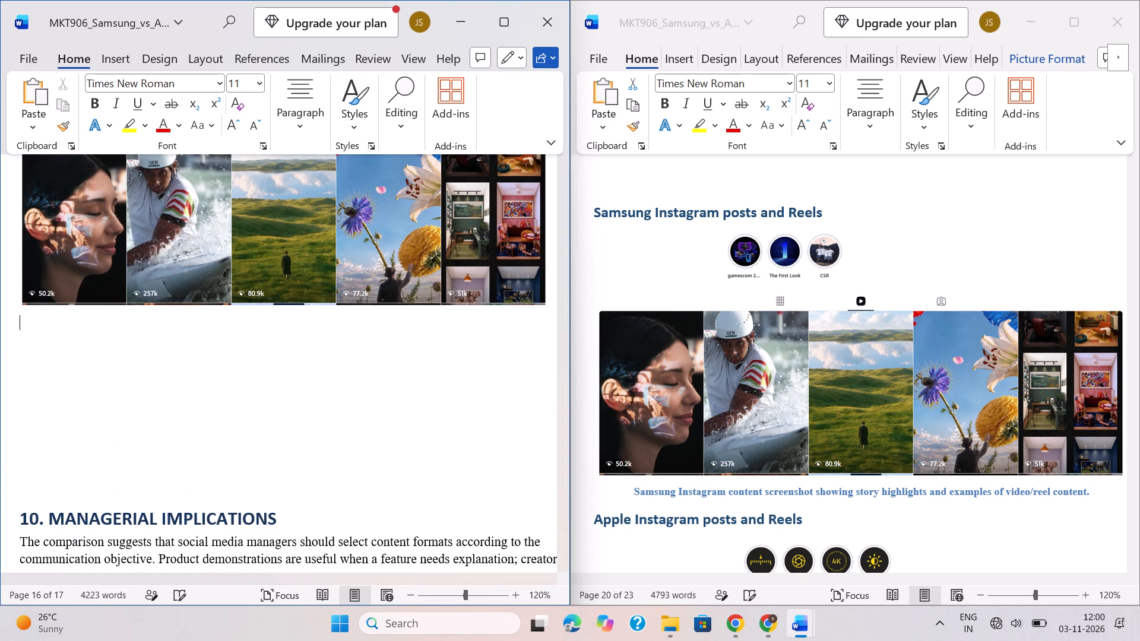
# Copy the "Apple Instagram profile" heading from the reference report and paste it below the Samsung posts and Reels screenshot.
pyautogui.scroll(1, 823, 211)
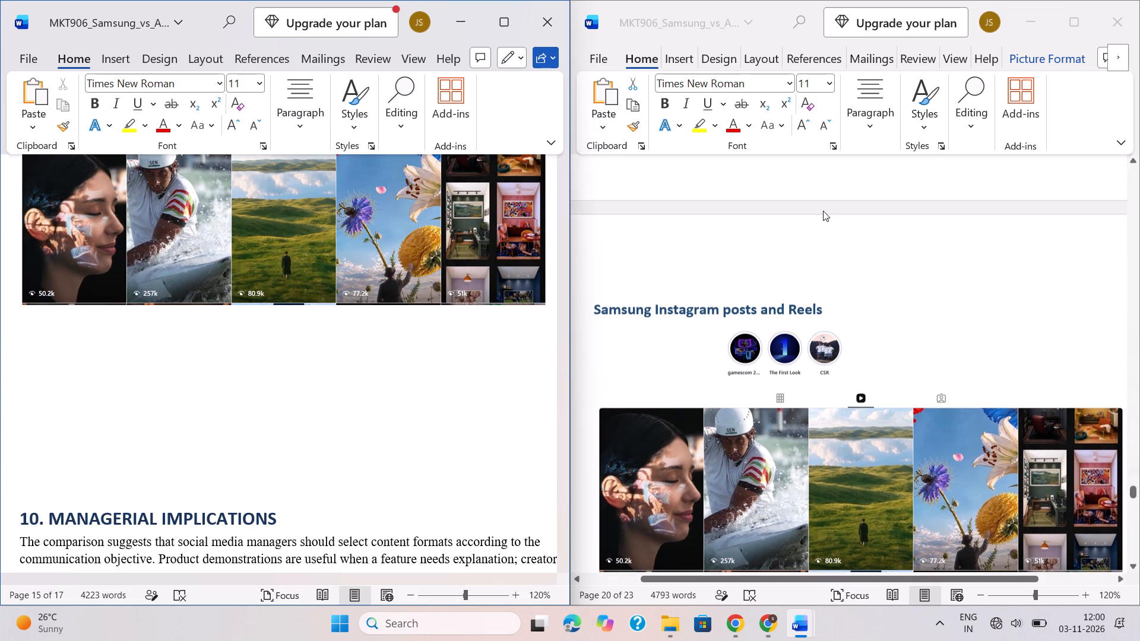
pyautogui.scroll(2, 823, 211)
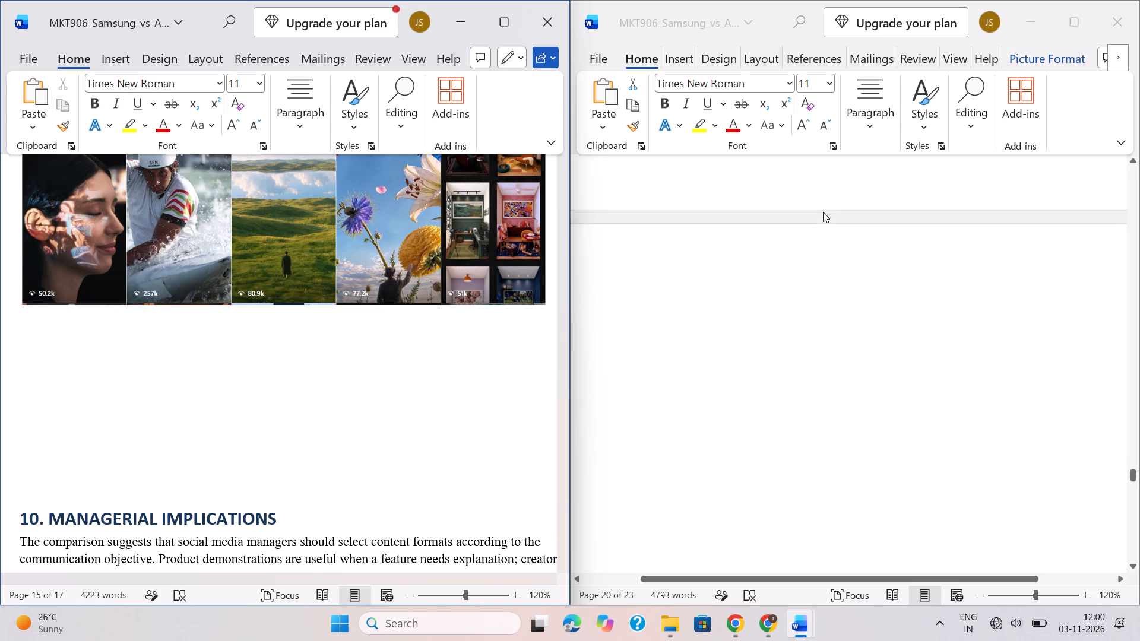
pyautogui.scroll(2, 823, 212)
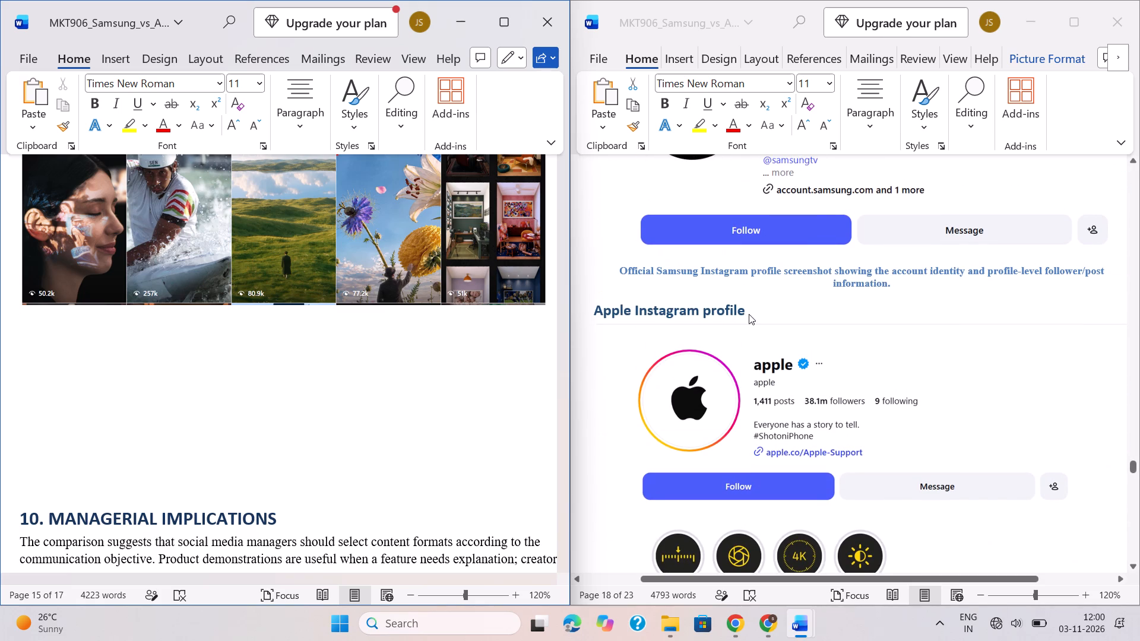
pyautogui.moveTo(749, 314); pyautogui.dragTo(596, 307)
pyautogui.moveTo(596, 307); pyautogui.dragTo(676, 294)
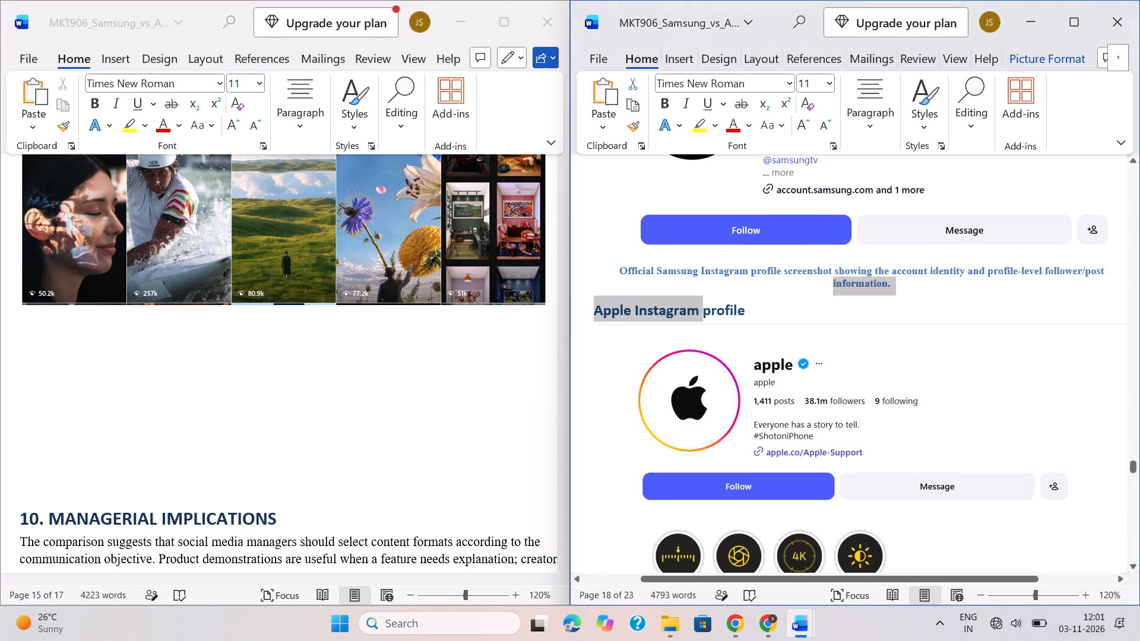
pyautogui.moveTo(676, 294); pyautogui.dragTo(743, 303)
pyautogui.hotkey('ctrl', 'c')
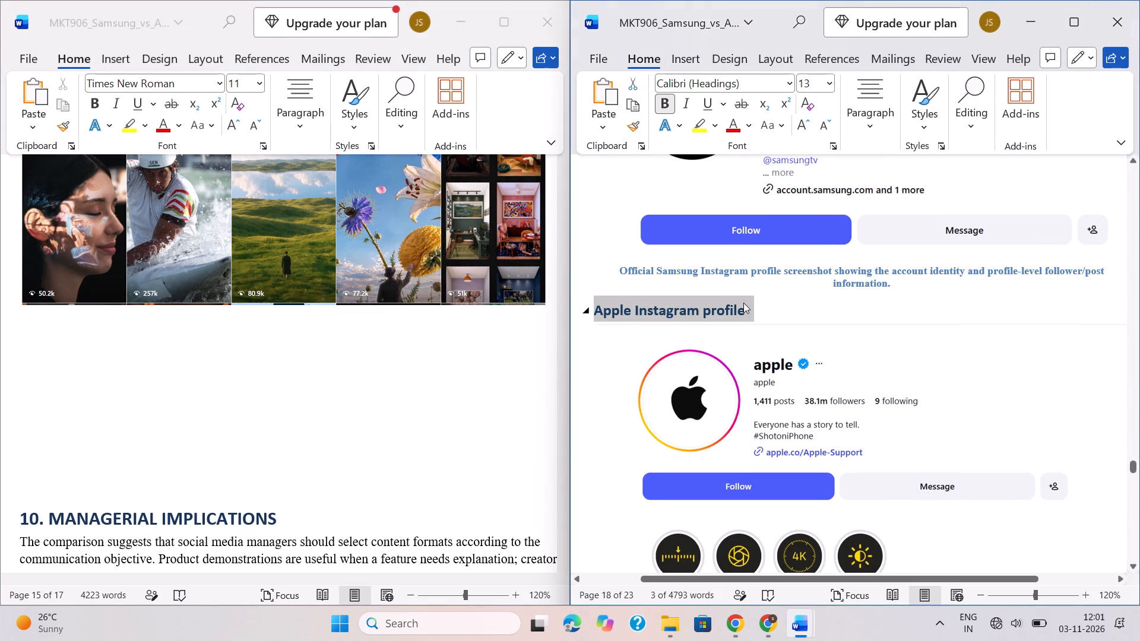
pyautogui.click(85, 356)
pyautogui.hotkey('ctrl', 'v')
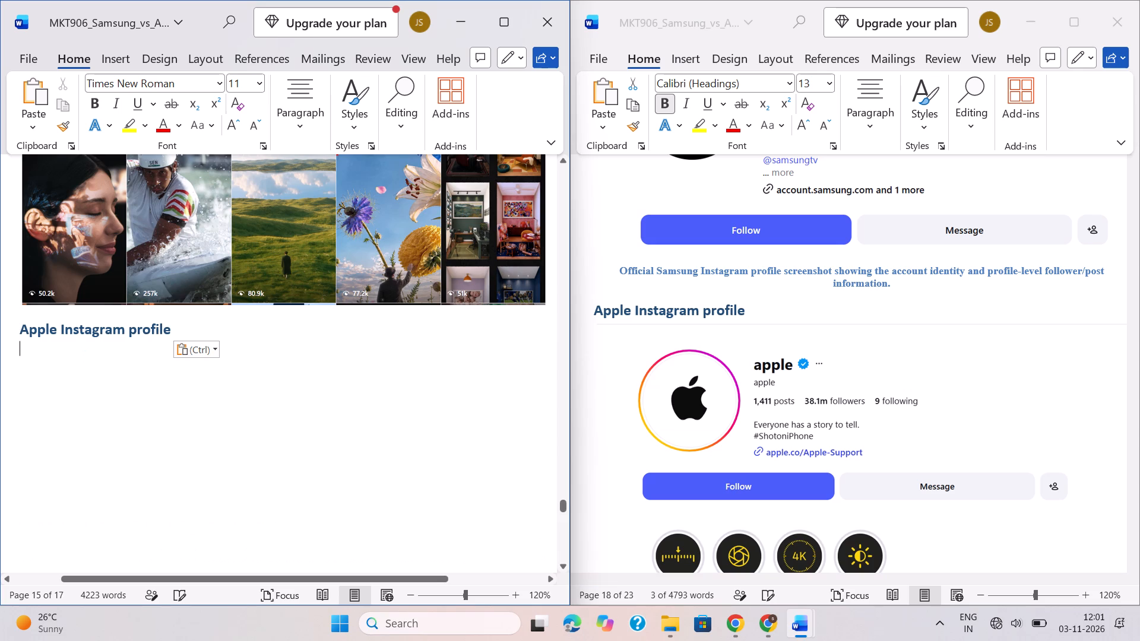
# Copy the Apple Instagram profile screenshot from the reference report and paste it beneath the "Apple Instagram profile" heading.
pyautogui.click(633, 396)
pyautogui.click(633, 396)
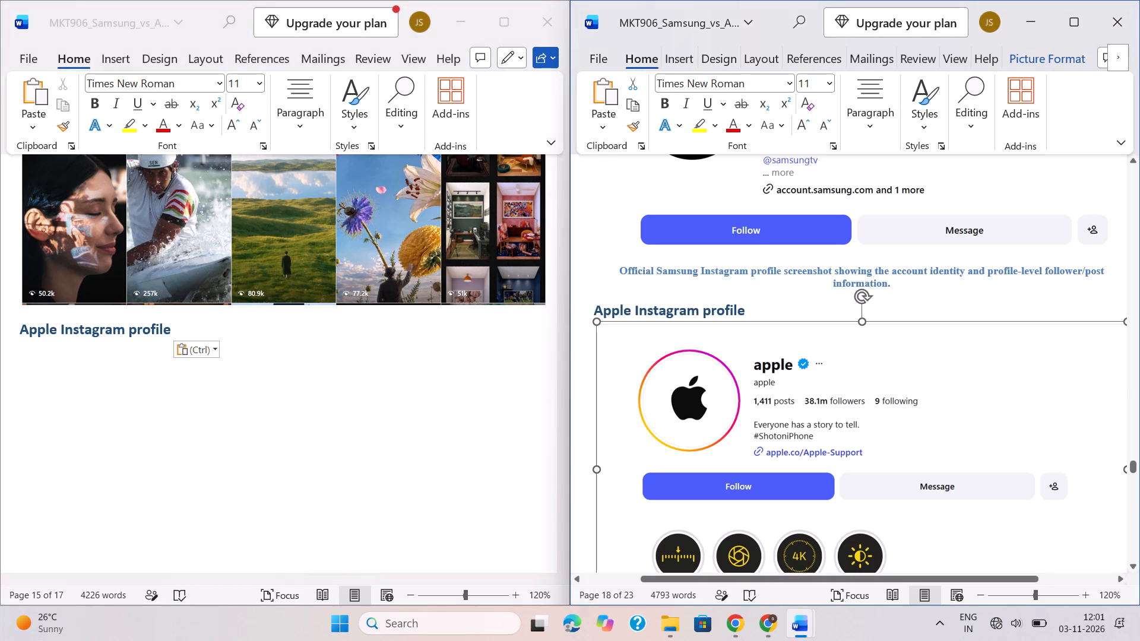
pyautogui.hotkey('ctrl', 'c')
pyautogui.click(153, 383)
pyautogui.hotkey('ctrl', 'v')
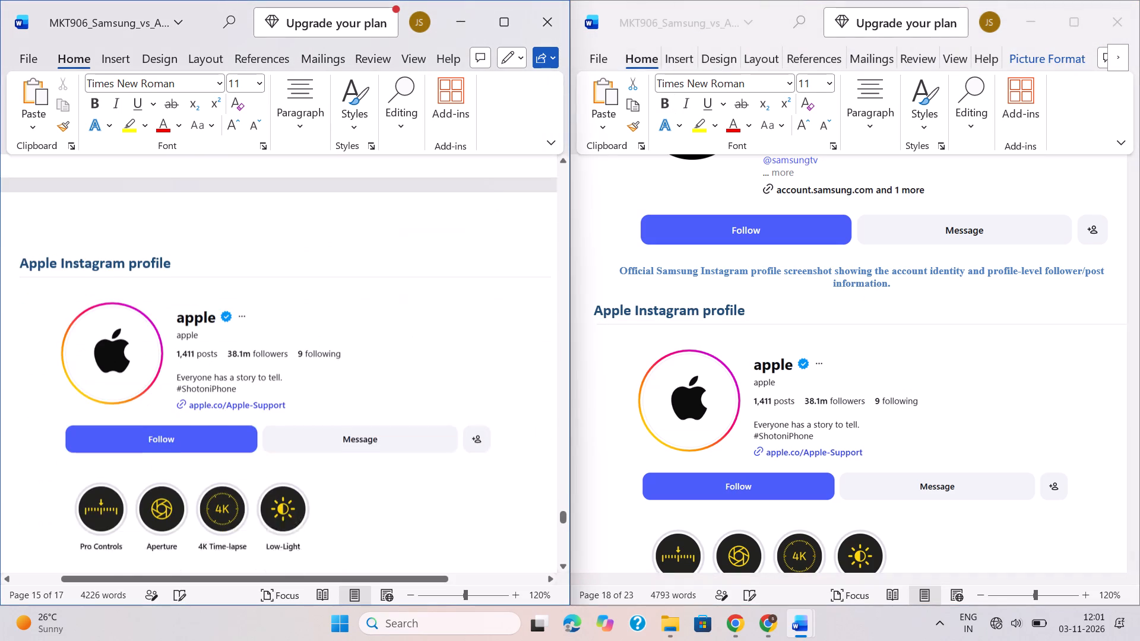
# Review the order and layout of the Instagram evidence headings and screenshots in the assignment against the reference report.
pyautogui.scroll(2, 414, 382)
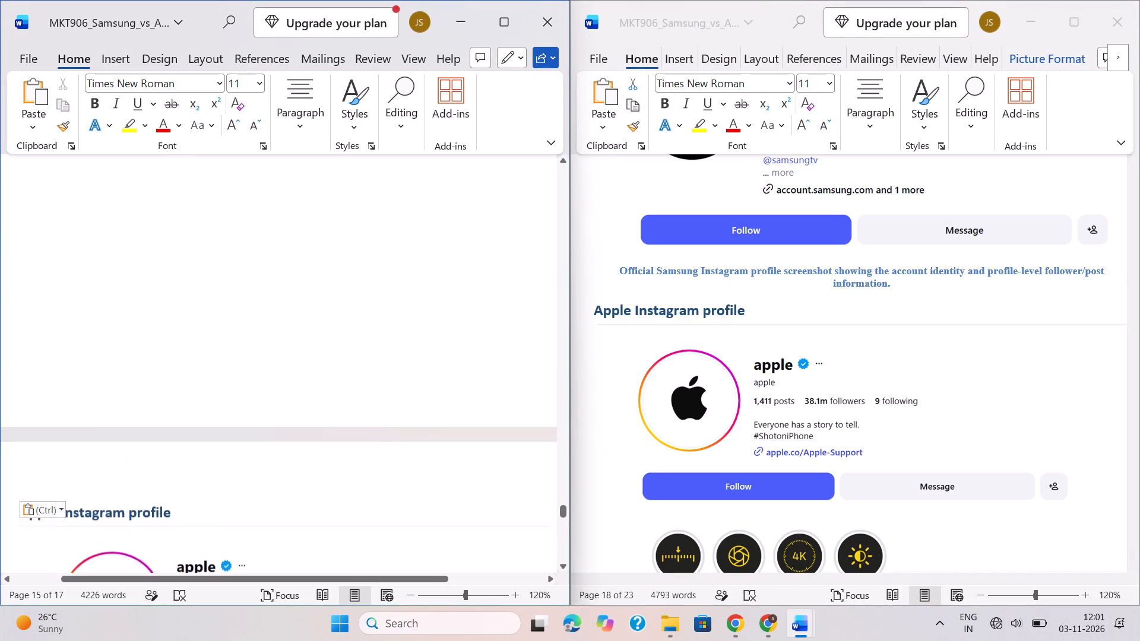
pyautogui.scroll(2, 414, 382)
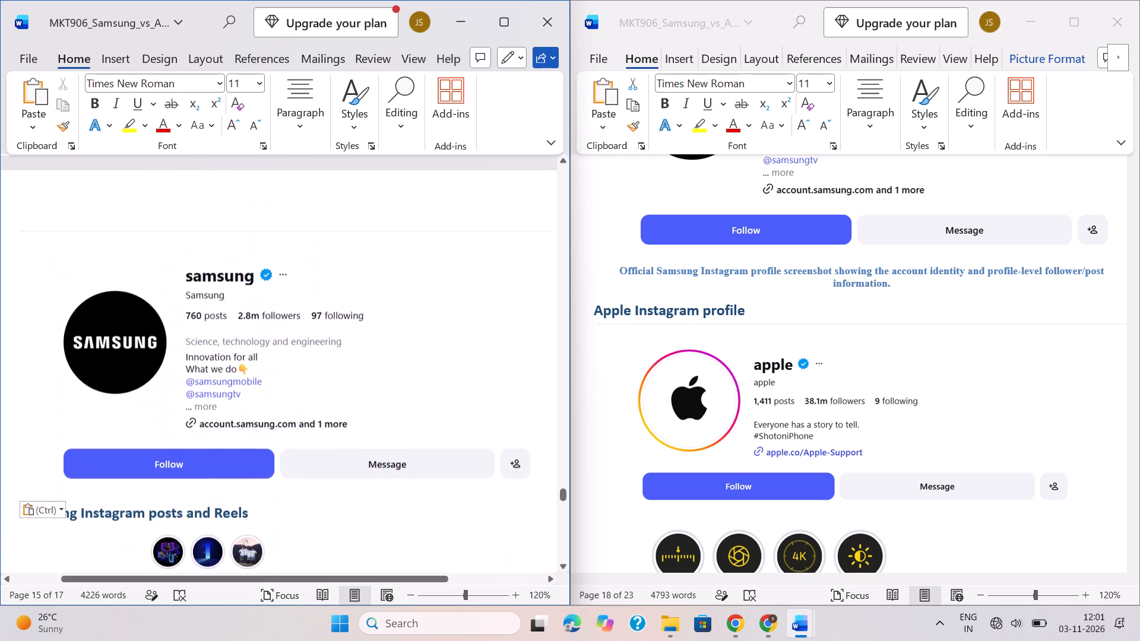
pyautogui.scroll(1, 414, 382)
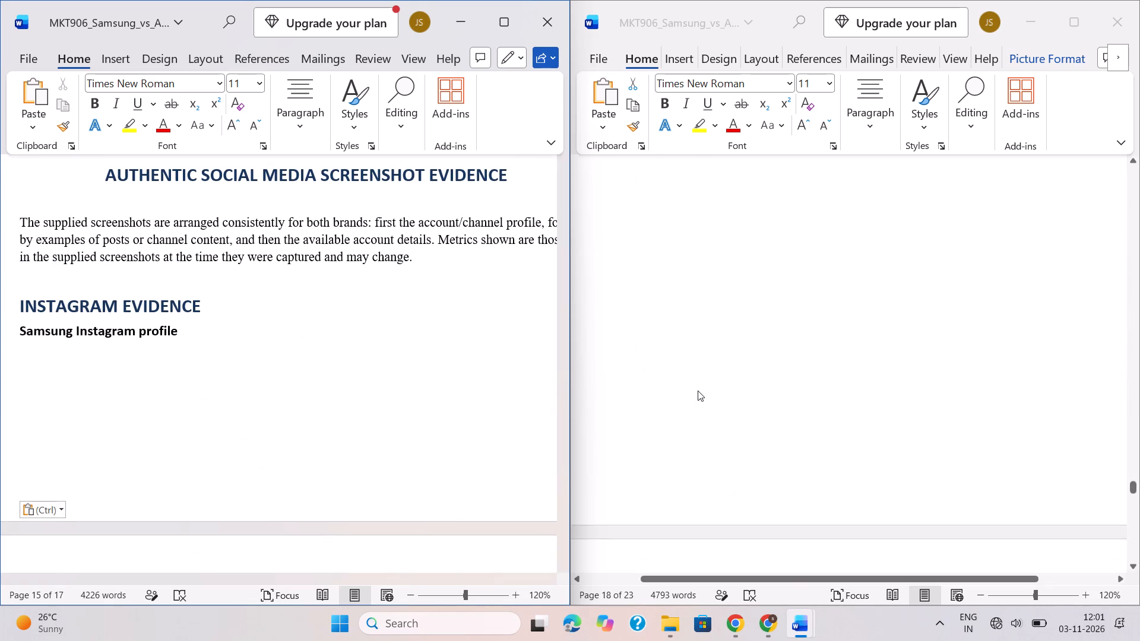
pyautogui.scroll(-1, 698, 391)
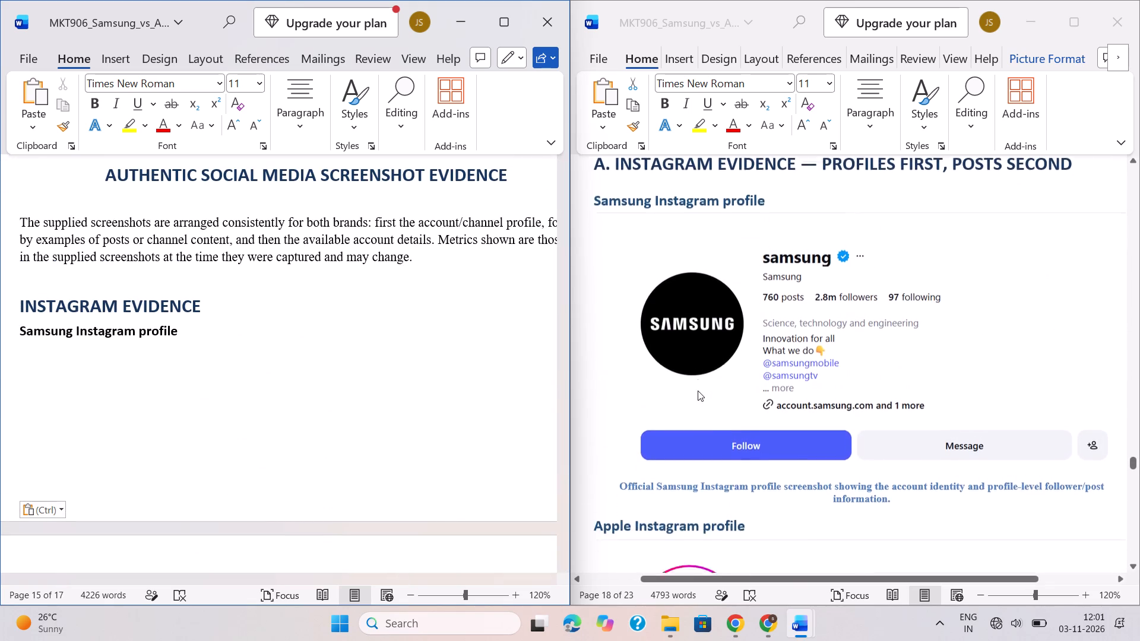
pyautogui.scroll(-1, 441, 415)
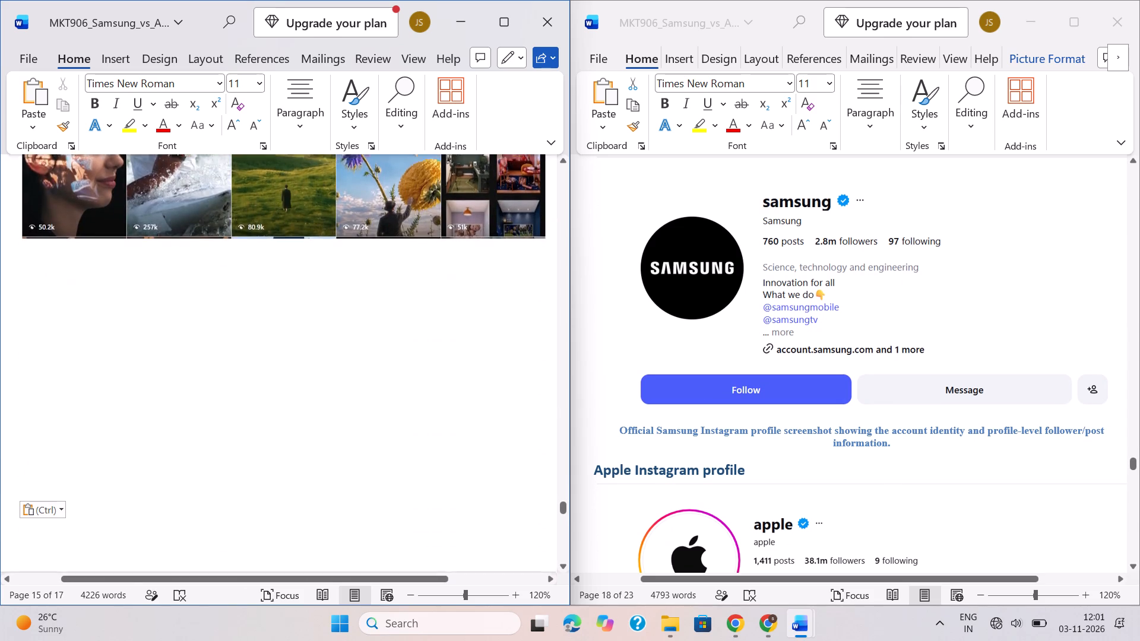
pyautogui.scroll(-1, 441, 415)
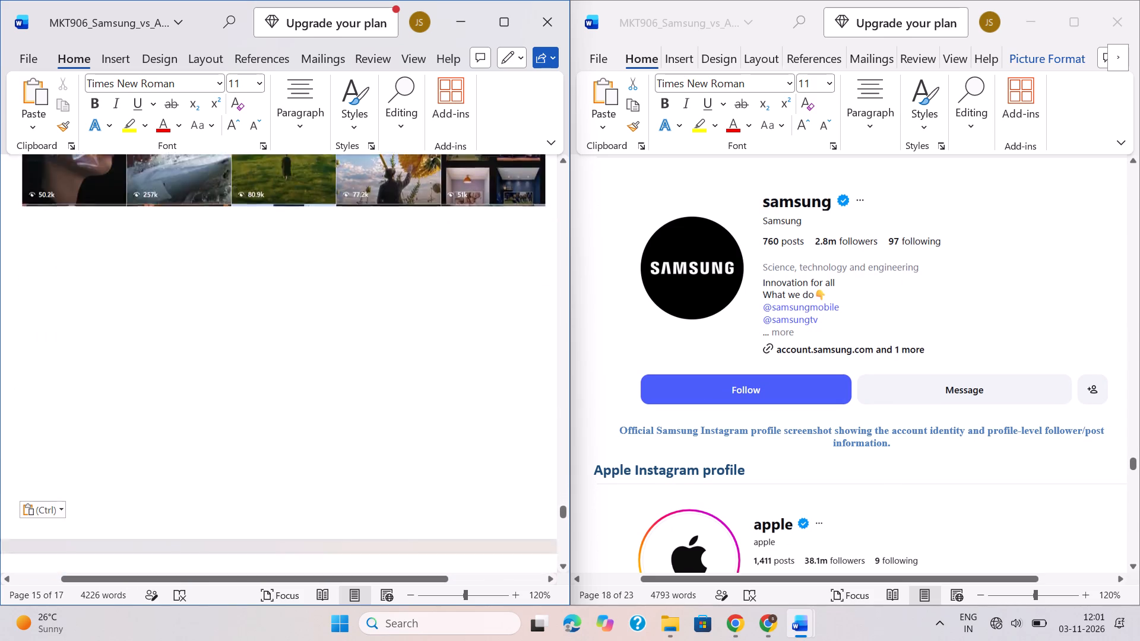
pyautogui.scroll(-1, 441, 415)
# Copy the "Apple Instagram posts and Reels" heading from the reference report and paste it below the Apple Instagram profile screenshot.
pyautogui.scroll(-1, 797, 439)
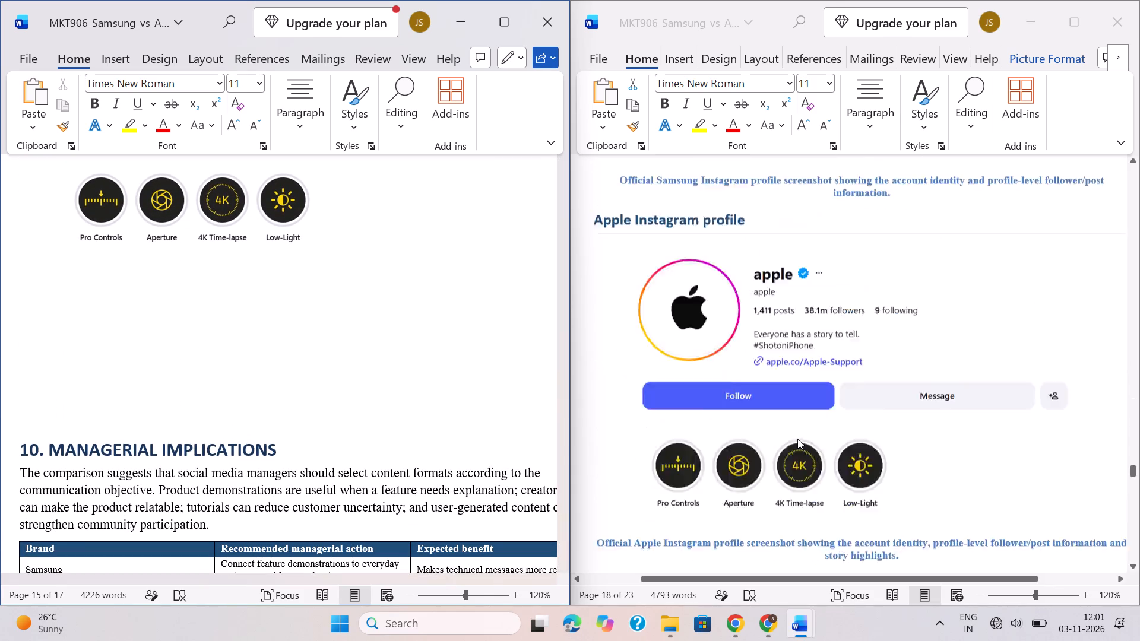
pyautogui.scroll(-3, 797, 439)
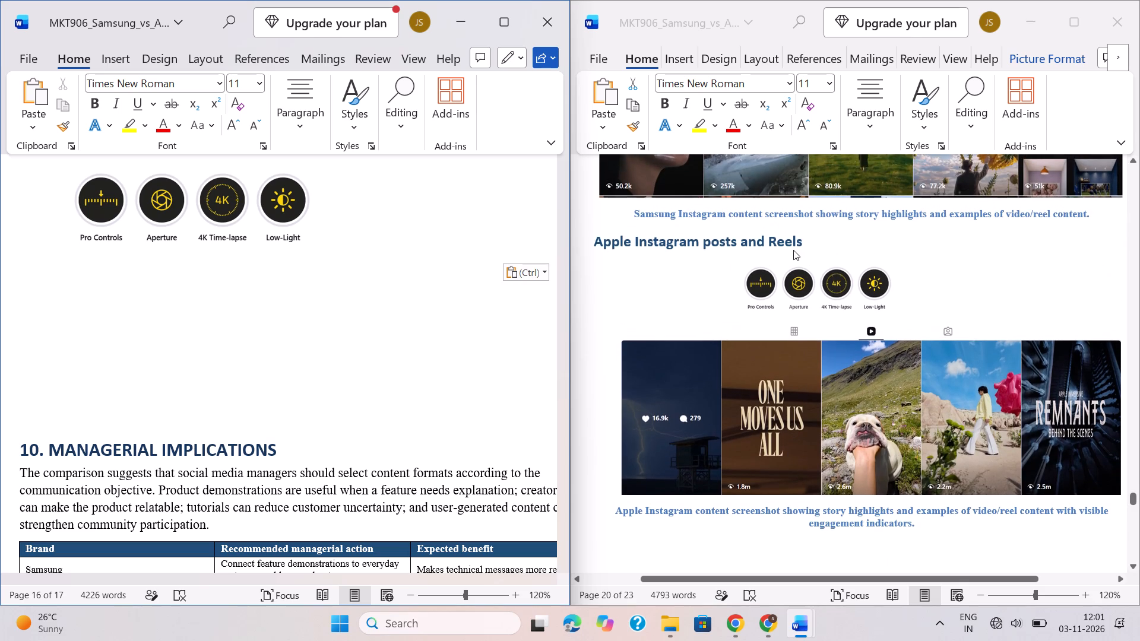
pyautogui.moveTo(803, 238); pyautogui.dragTo(805, 239)
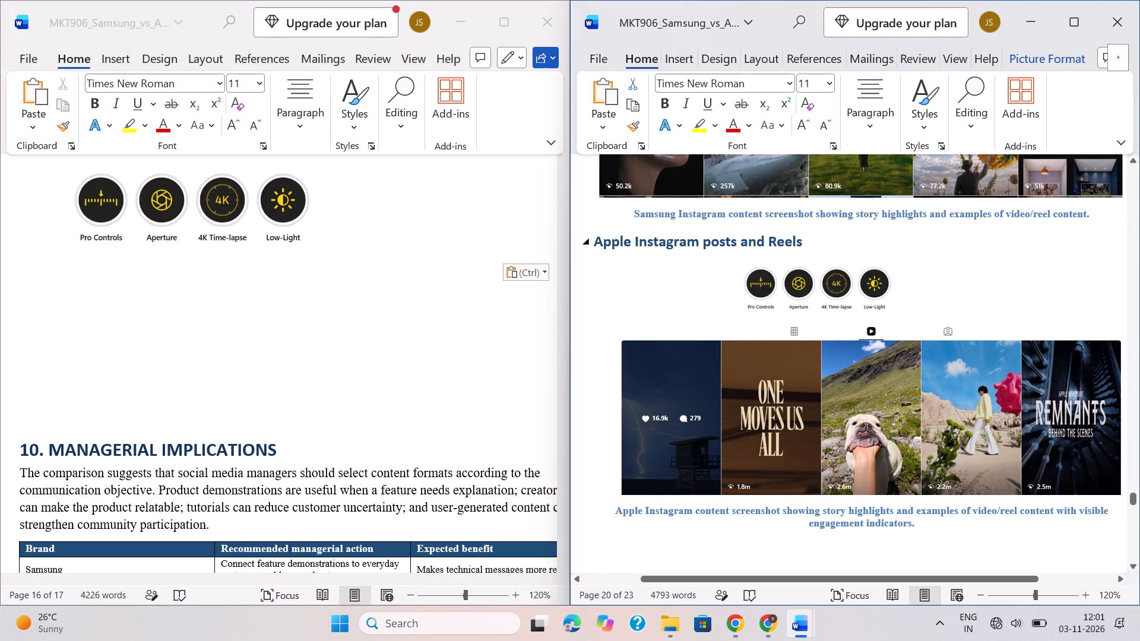
pyautogui.moveTo(805, 239); pyautogui.dragTo(795, 240)
pyautogui.moveTo(801, 242); pyautogui.dragTo(616, 244)
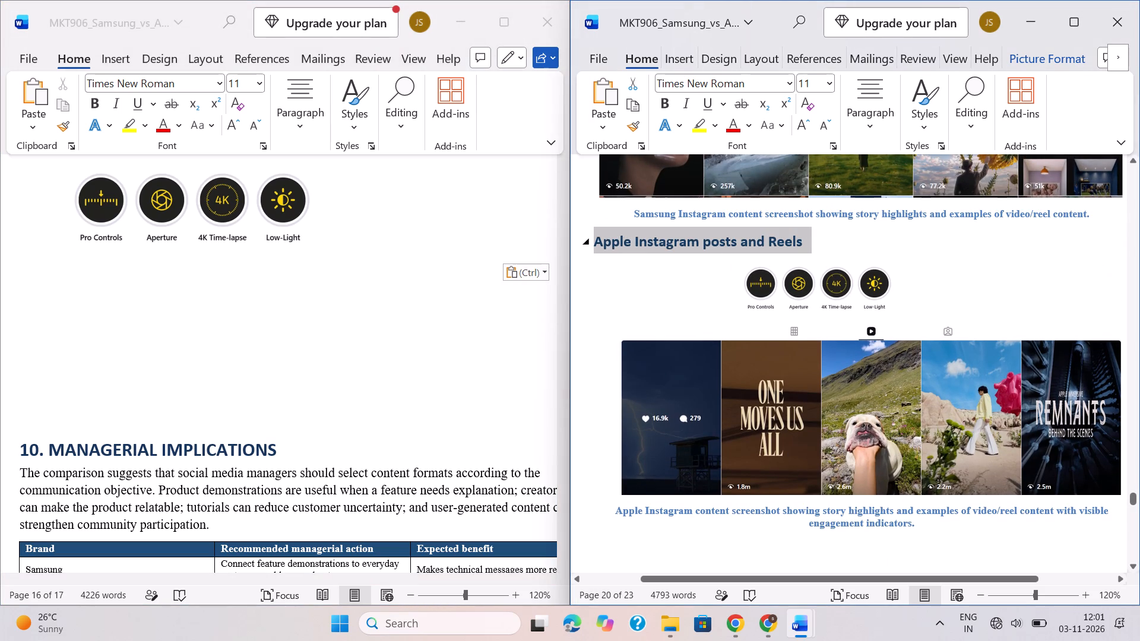
pyautogui.hotkey('ctrl', 'c')
pyautogui.click(122, 297)
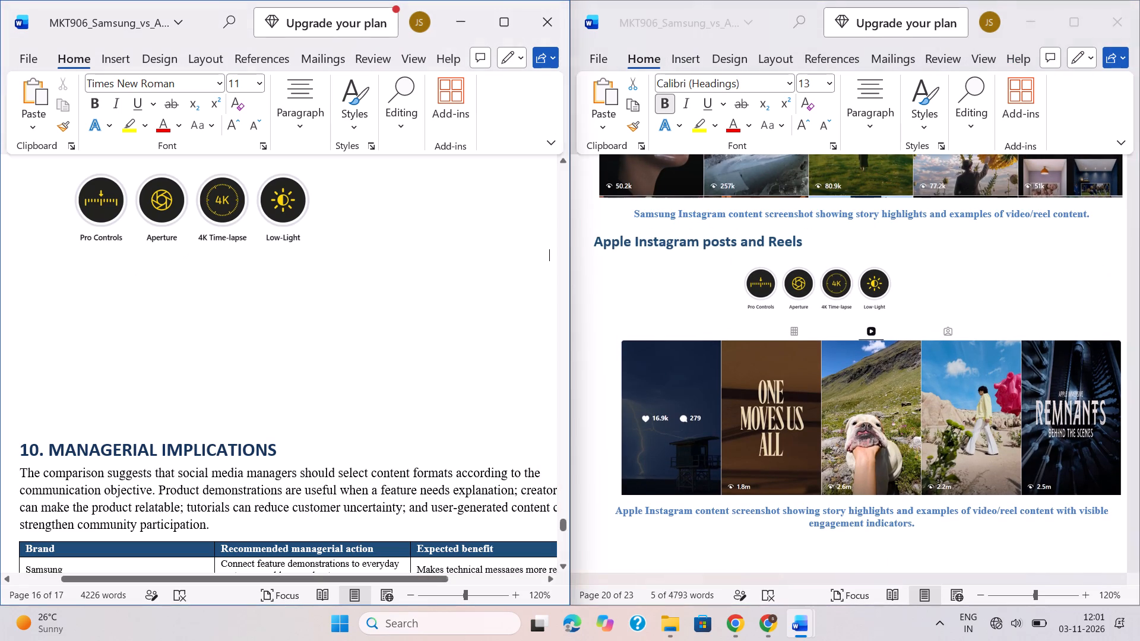
pyautogui.click(145, 226)
pyautogui.click(169, 278)
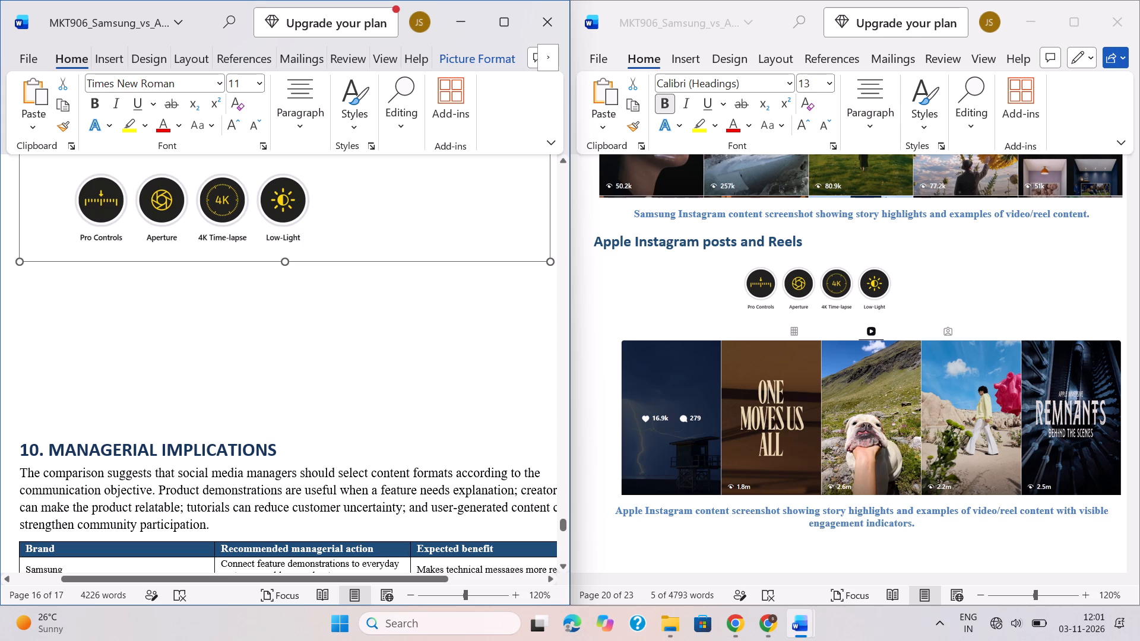
pyautogui.hotkey('ctrl', 'v')
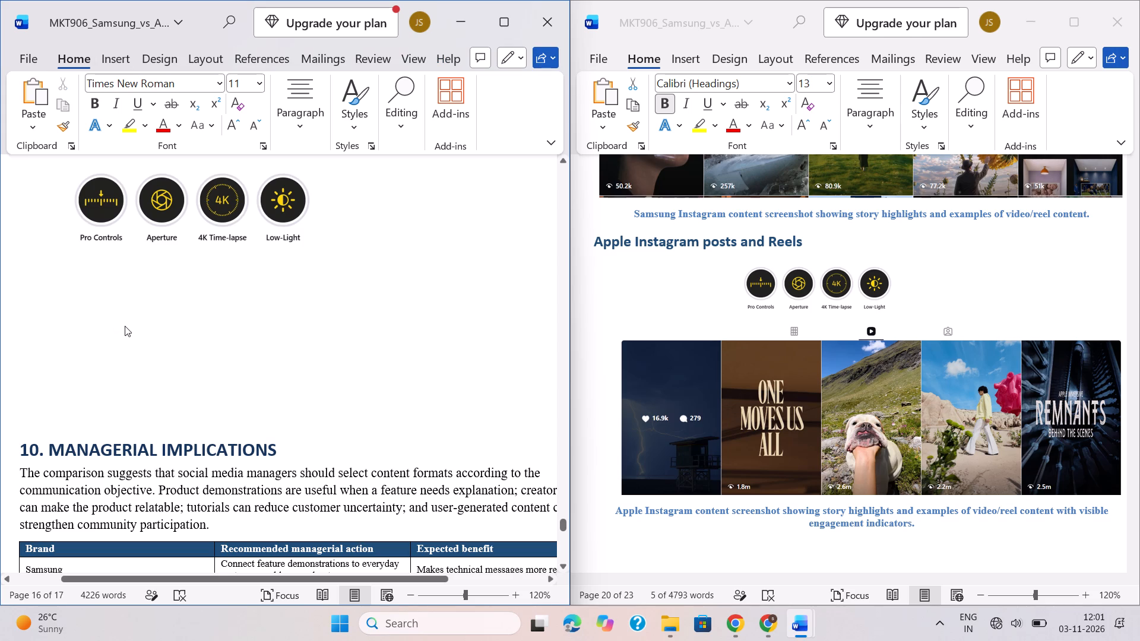
# Copy the Apple posts and Reels screenshot from the reference report and paste it beneath the "Apple Instagram posts and Reels" heading.
pyautogui.click(739, 392)
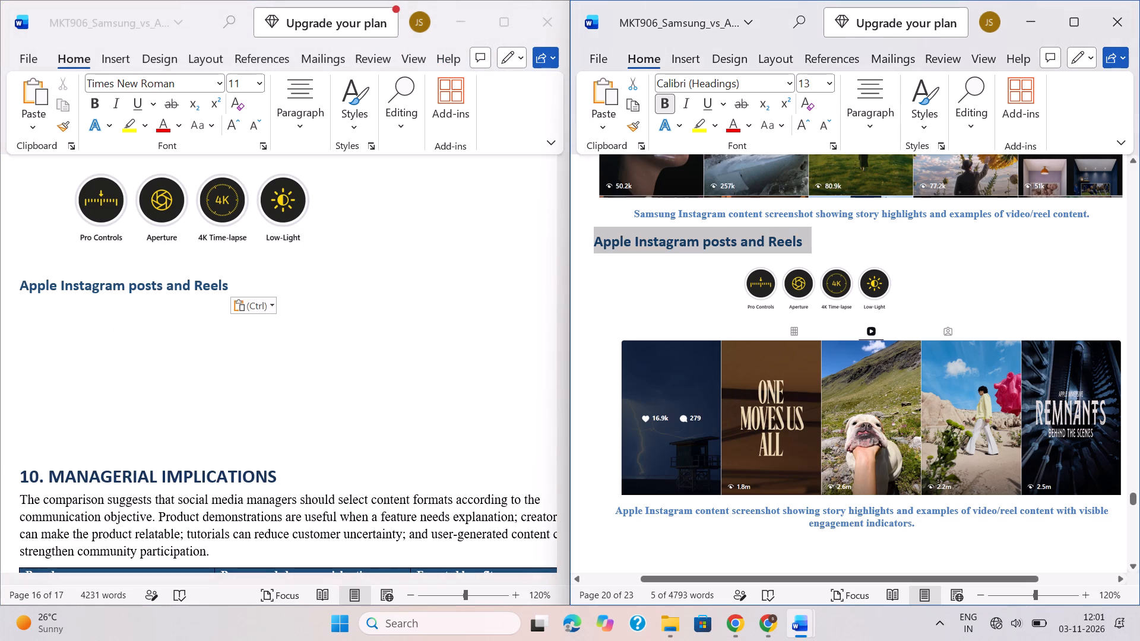
pyautogui.click(739, 392)
pyautogui.hotkey('ctrl', 'c')
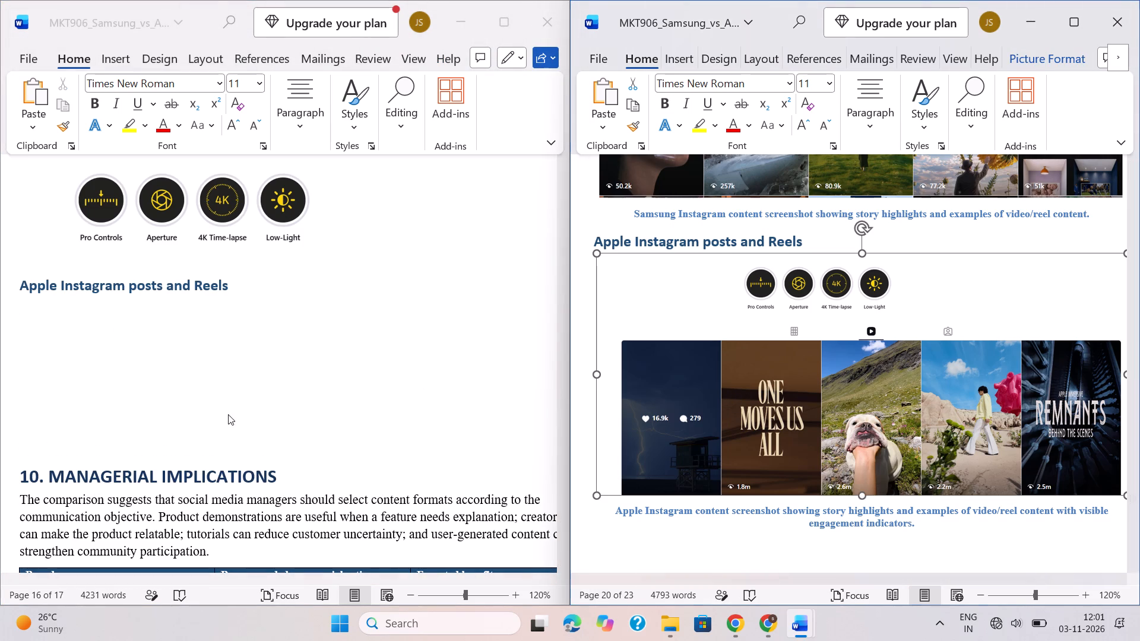
pyautogui.click(228, 414)
pyautogui.hotkey('ctrl', 'v')
# Copy only "B. YOUTUBE EVIDENCE" from the reference report's section title and paste it on a new line below the Apple Reels screenshot.
pyautogui.scroll(-1, 325, 422)
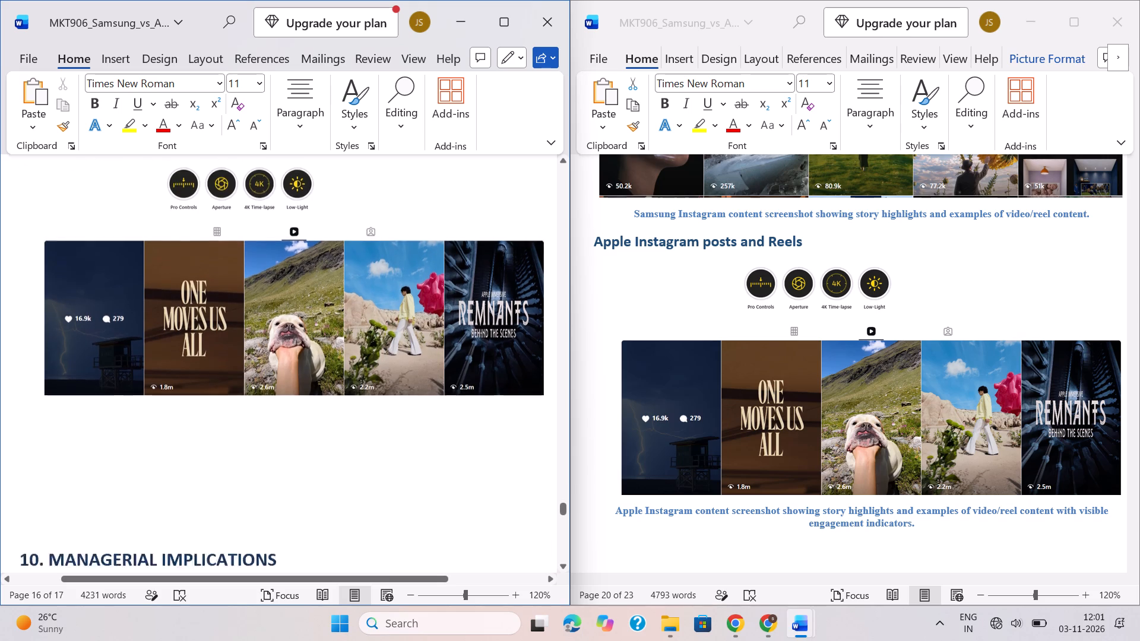
pyautogui.scroll(-1, 325, 422)
pyautogui.scroll(-1, 765, 401)
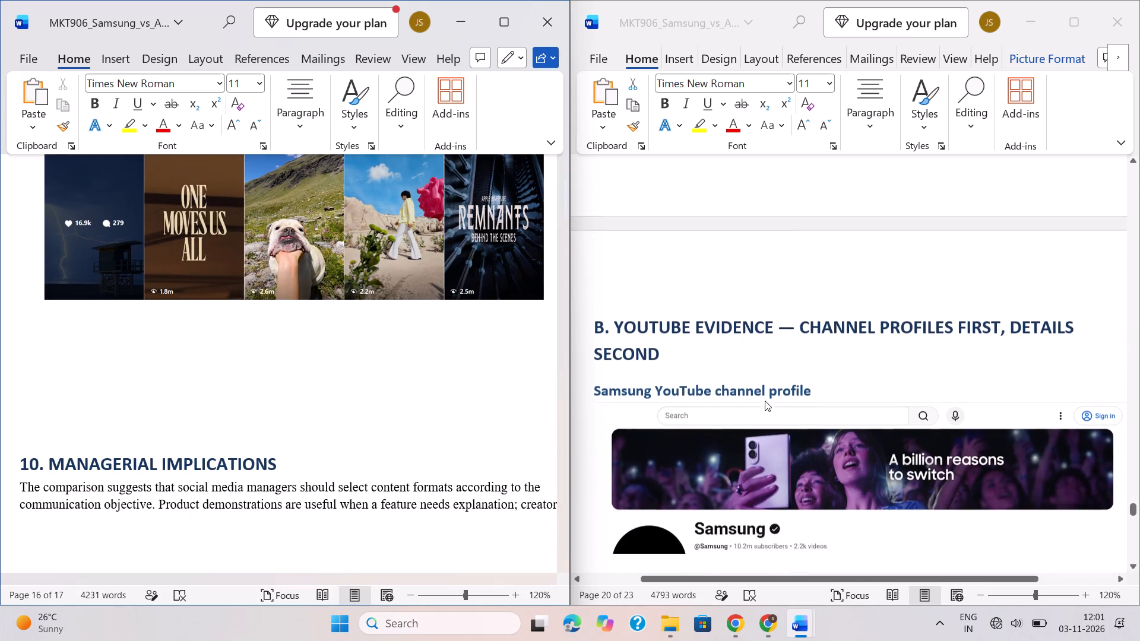
pyautogui.scroll(-1, 765, 401)
pyautogui.scroll(-1, 707, 370)
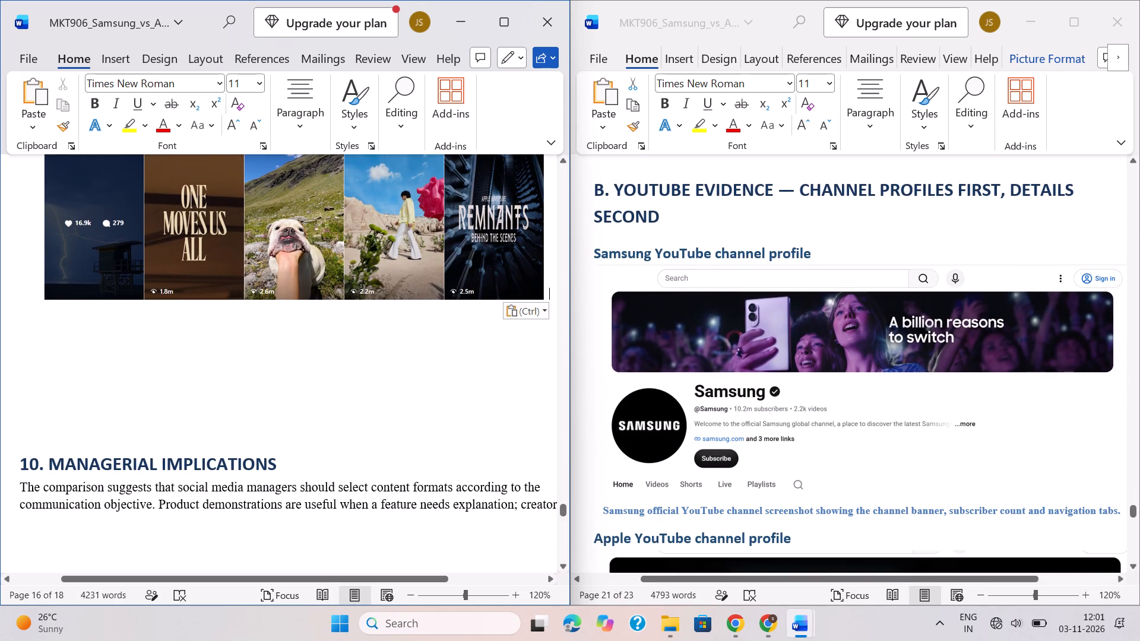
pyautogui.click(203, 246)
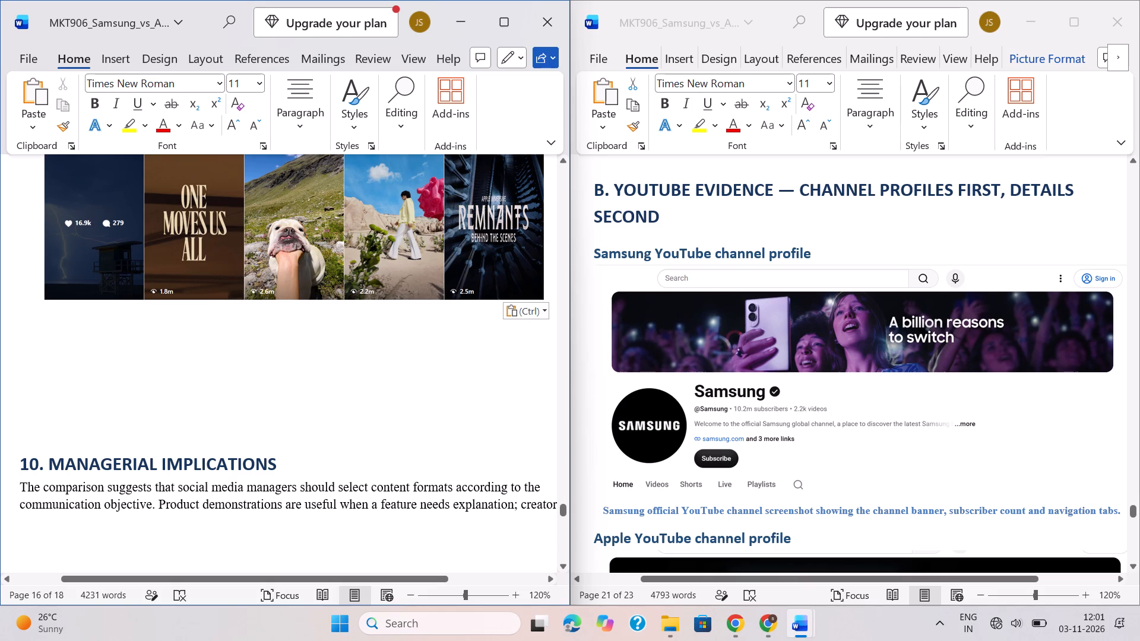
pyautogui.click(203, 246)
pyautogui.click(179, 319)
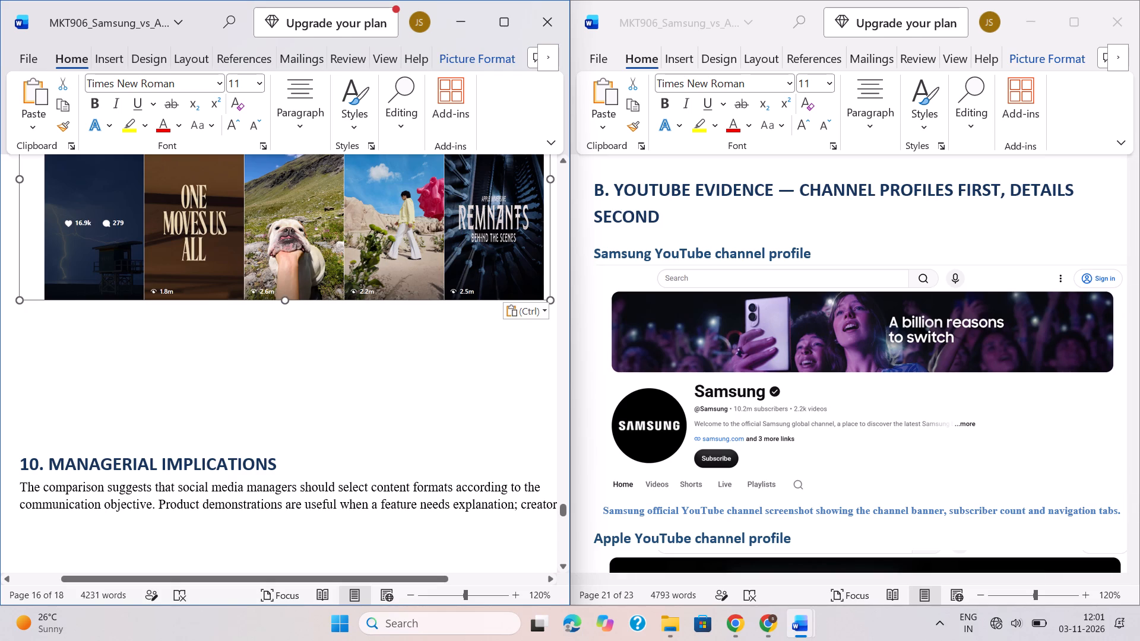
pyautogui.press('Return')
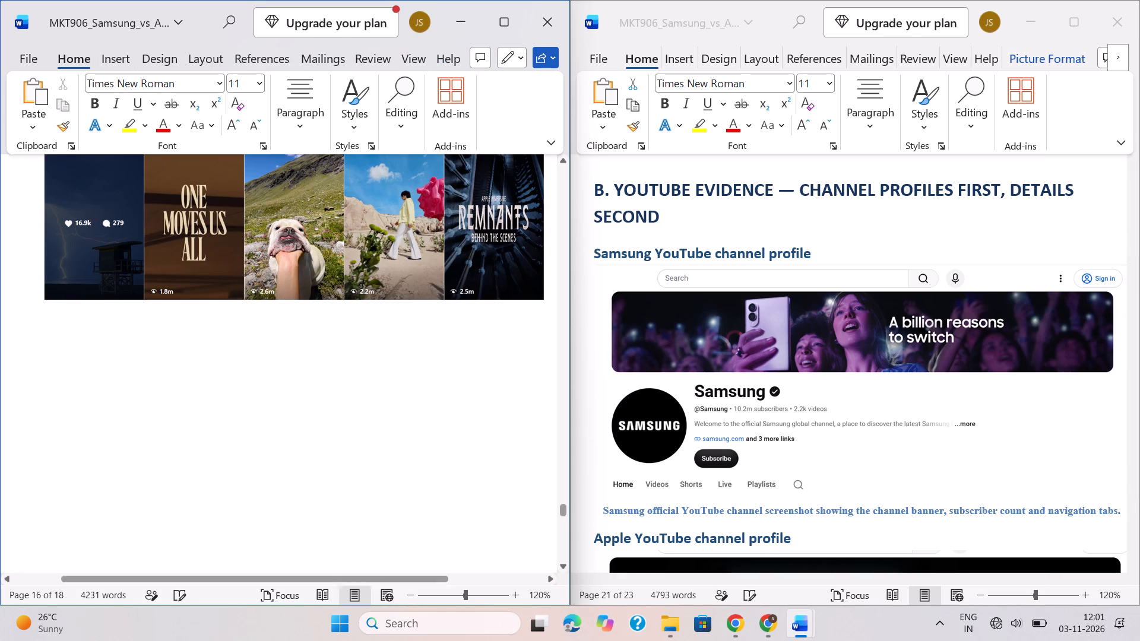
pyautogui.moveTo(656, 220); pyautogui.dragTo(612, 201)
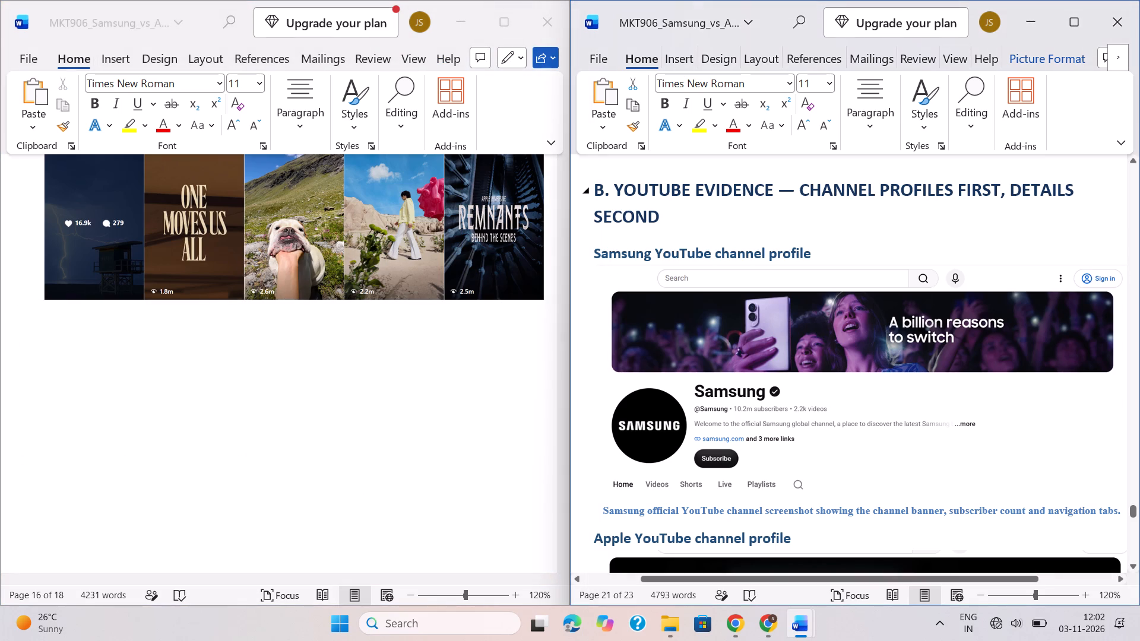
pyautogui.moveTo(612, 201); pyautogui.dragTo(602, 188)
pyautogui.moveTo(602, 188); pyautogui.dragTo(594, 188)
pyautogui.moveTo(594, 188); pyautogui.dragTo(775, 191)
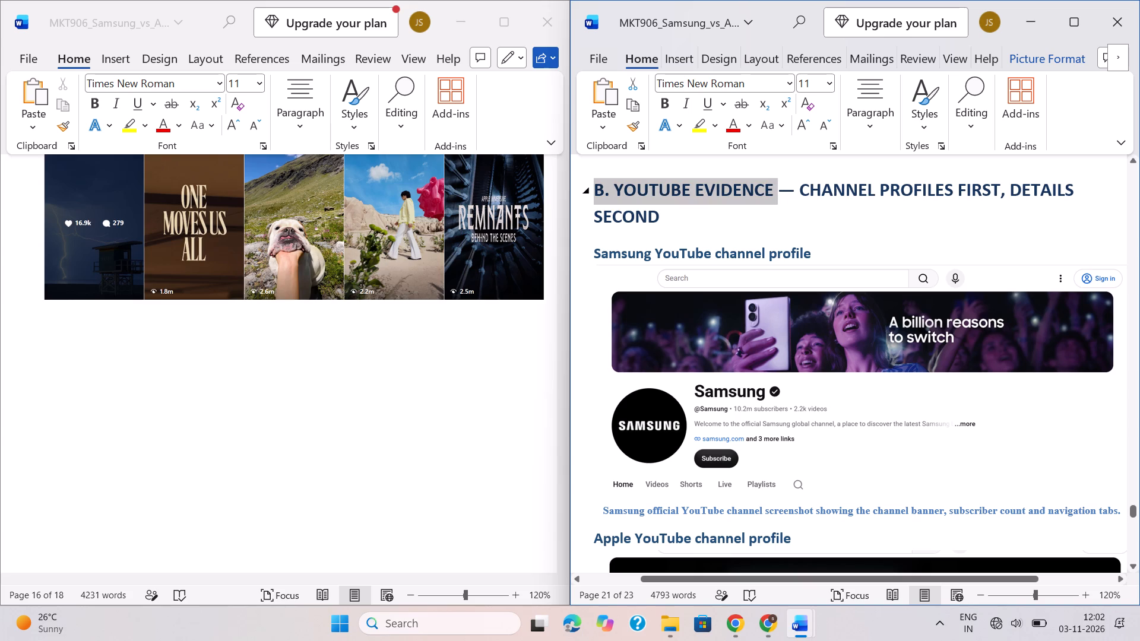
pyautogui.moveTo(775, 191); pyautogui.dragTo(773, 191)
pyautogui.hotkey('ctrl', 'c')
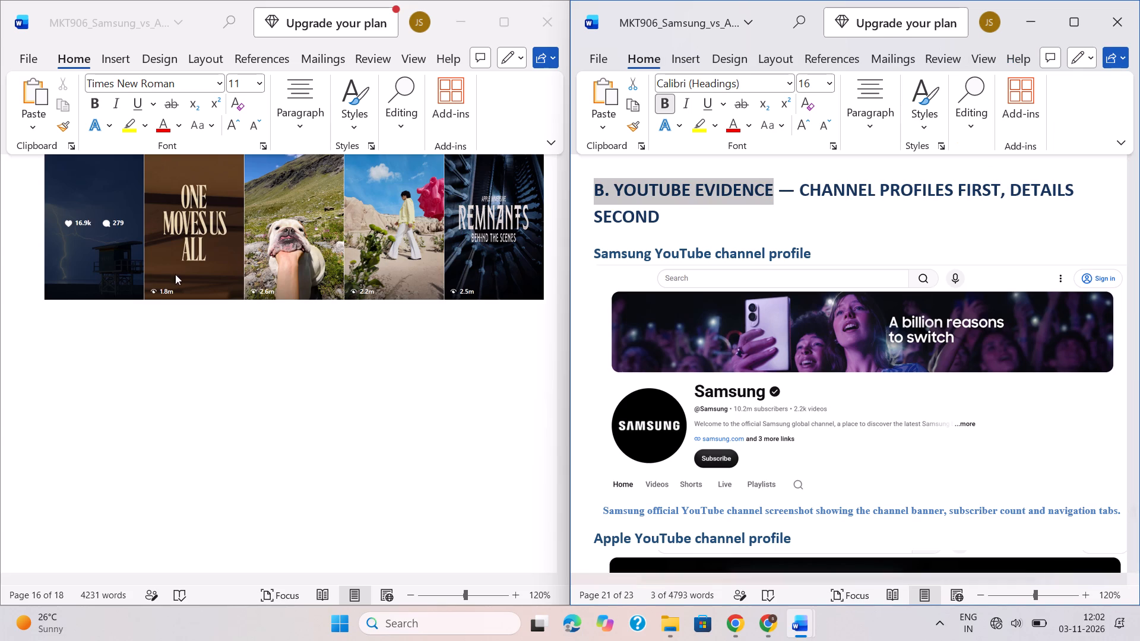
pyautogui.click(112, 353)
pyautogui.hotkey('ctrl', 'v')
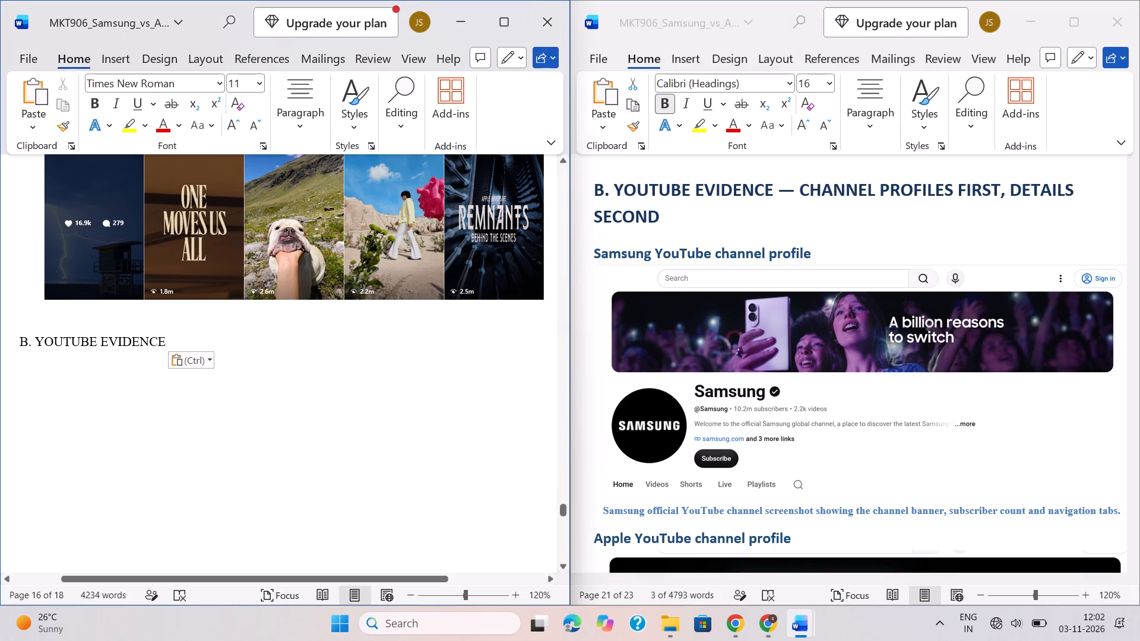
# Apply the Heading 1 style to the pasted "B. YOUTUBE EVIDENCE" line.
pyautogui.moveTo(169, 345); pyautogui.dragTo(33, 332)
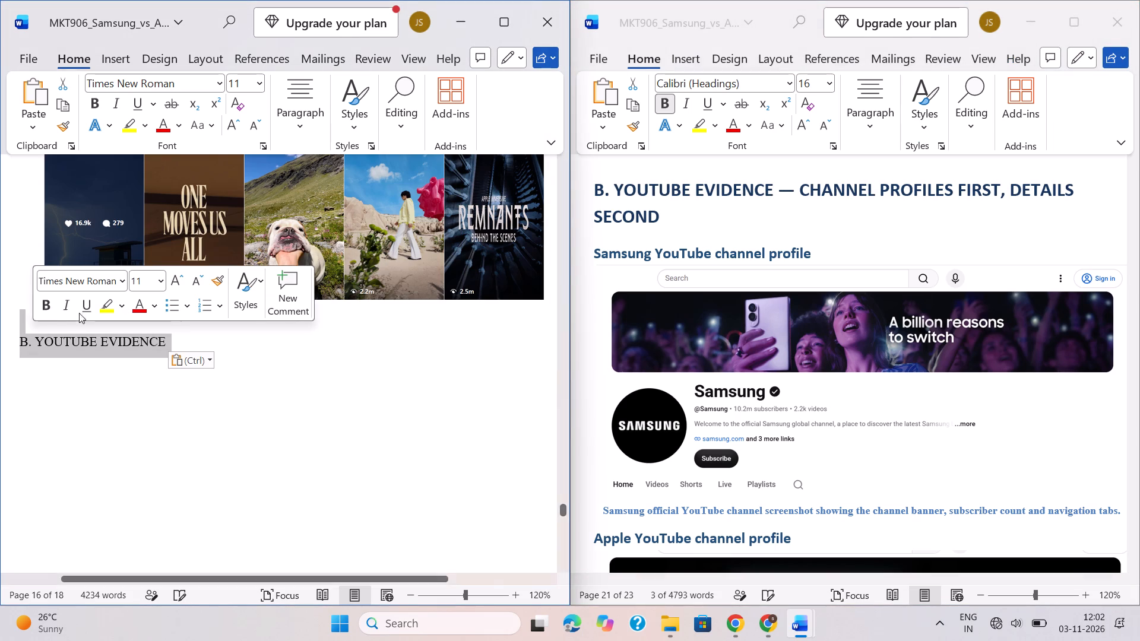
pyautogui.click(72, 347)
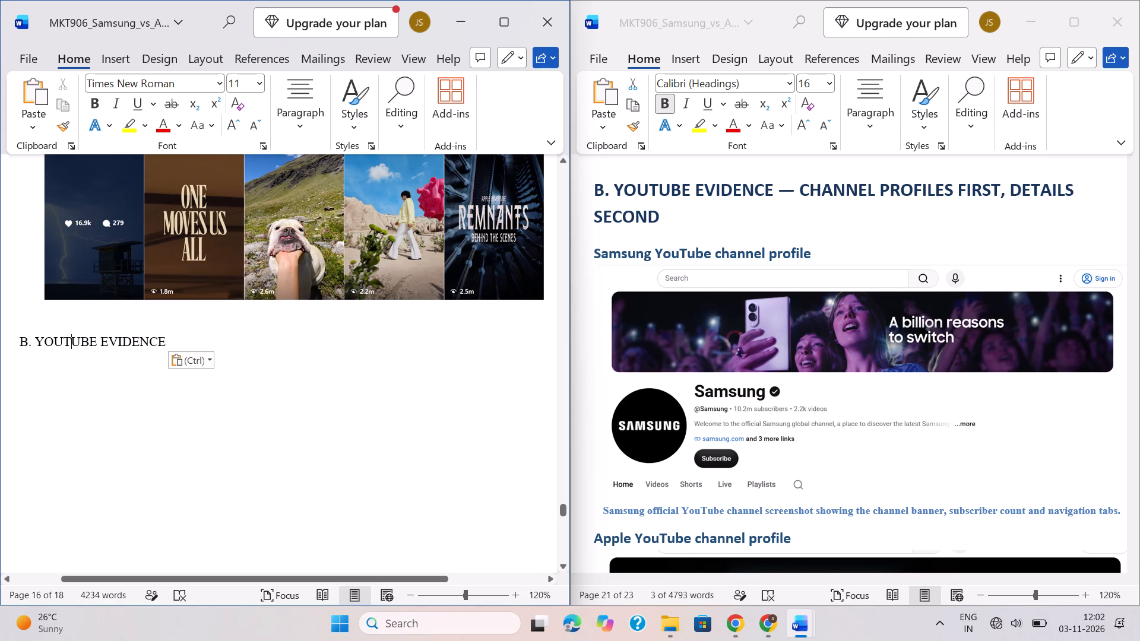
pyautogui.moveTo(16, 338); pyautogui.dragTo(167, 339)
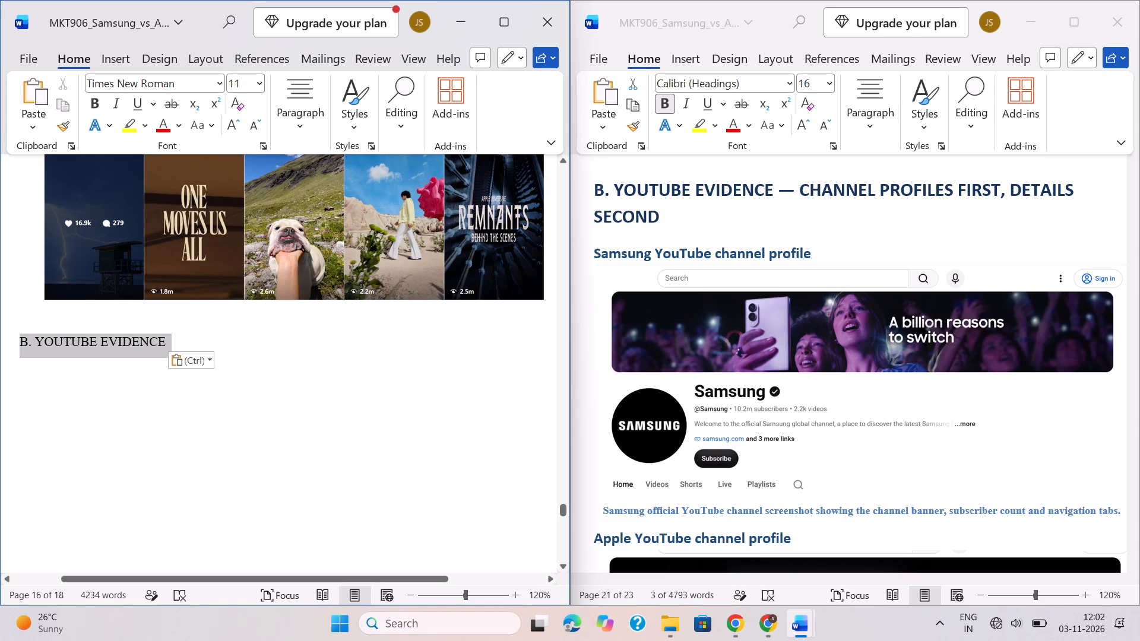
pyautogui.moveTo(167, 339); pyautogui.dragTo(163, 340)
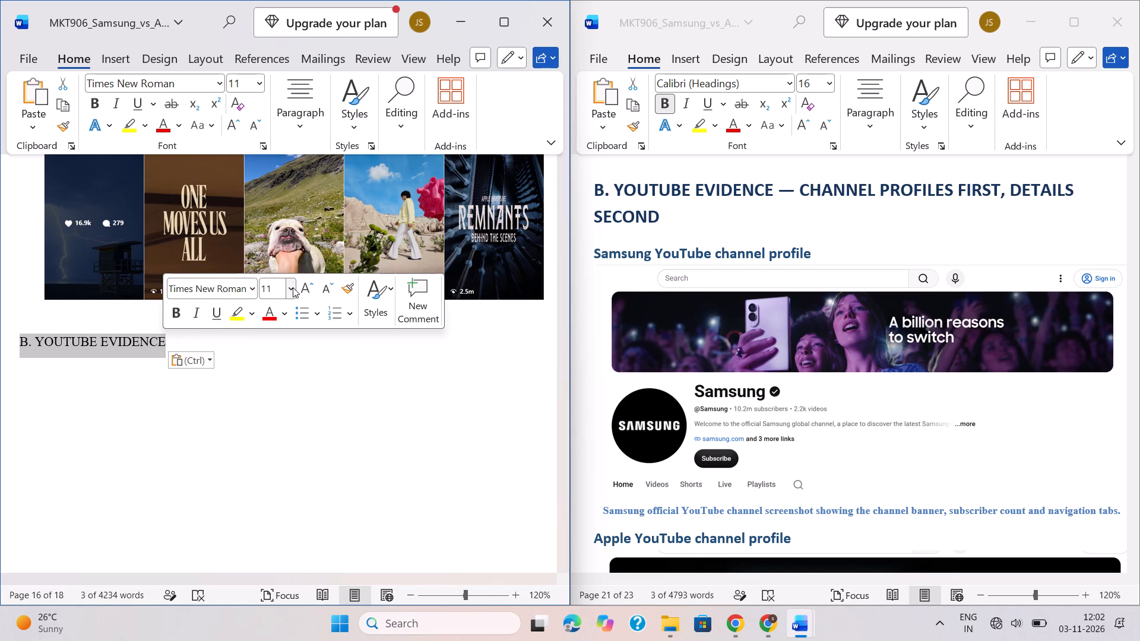
pyautogui.click(390, 288)
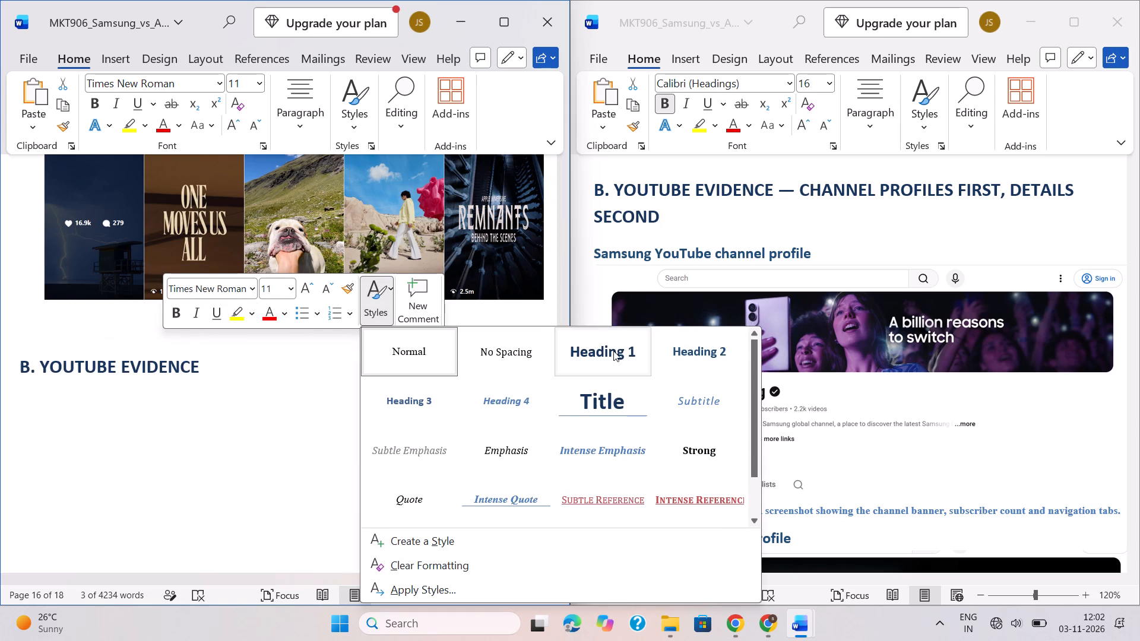
pyautogui.click(613, 351)
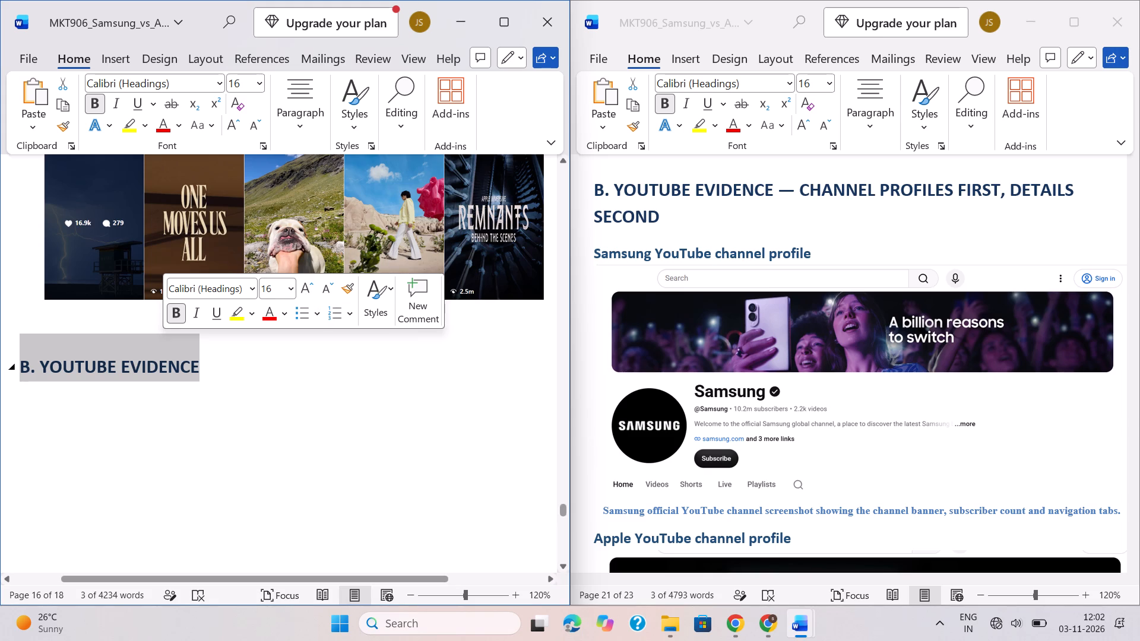
pyautogui.click(214, 358)
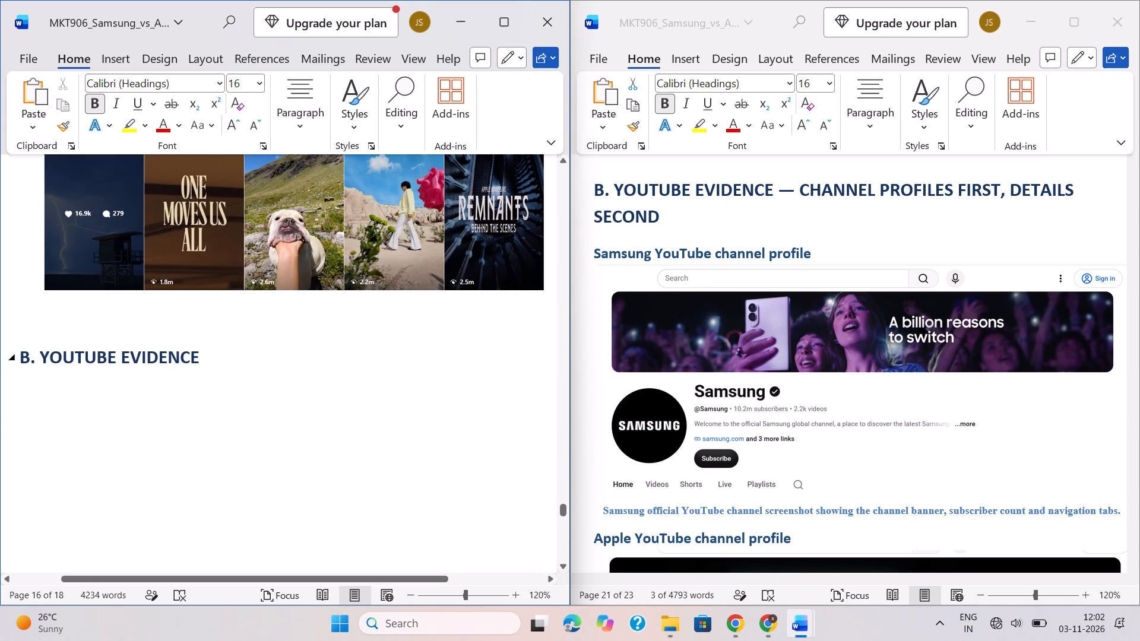
# Insert six blank lines above the "B. YOUTUBE EVIDENCE" heading to move it onto the next page.
pyautogui.click(42, 328)
pyautogui.press('Up')
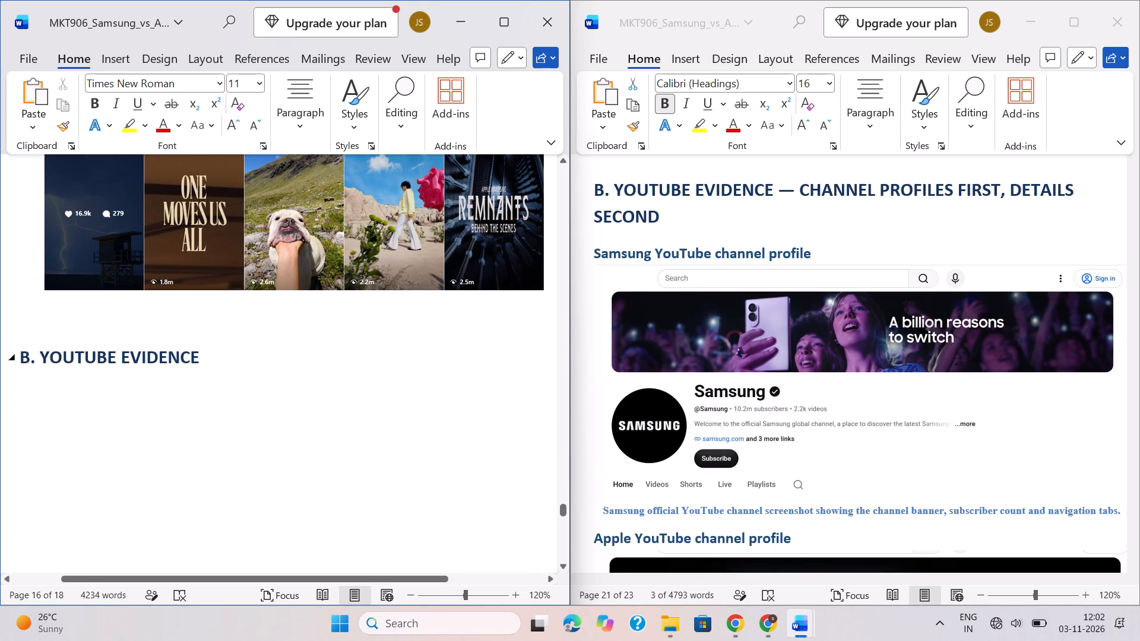
pyautogui.press('Down')
pyautogui.press('Up')
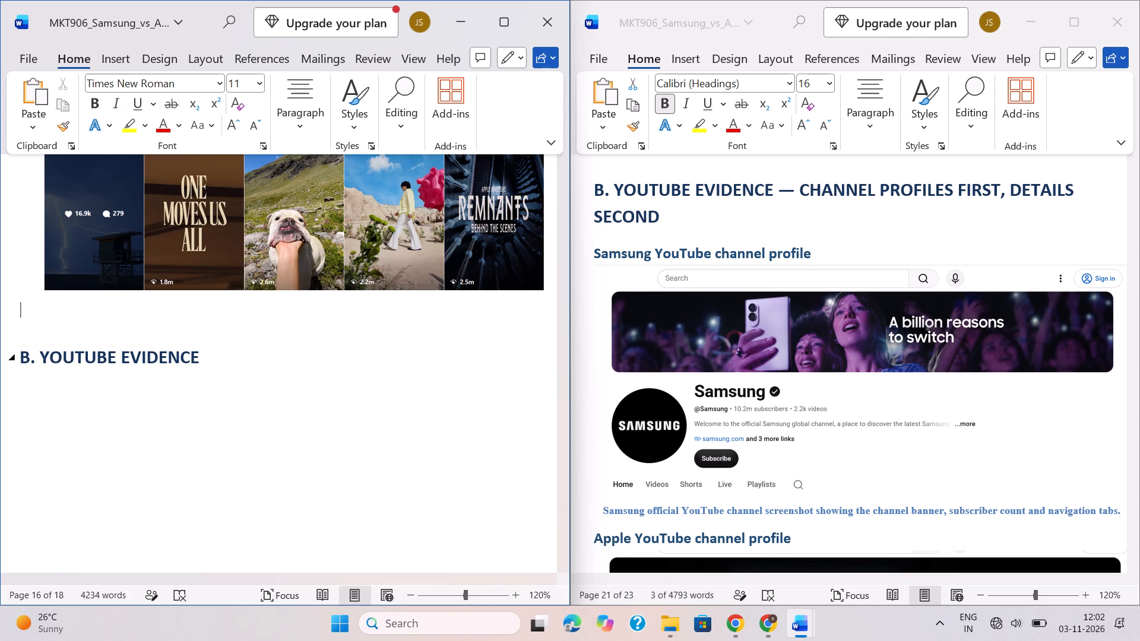
pyautogui.press('Return')
pyautogui.press('Return')
pyautogui.press('Return')
pyautogui.press('Return')
pyautogui.press('Return')
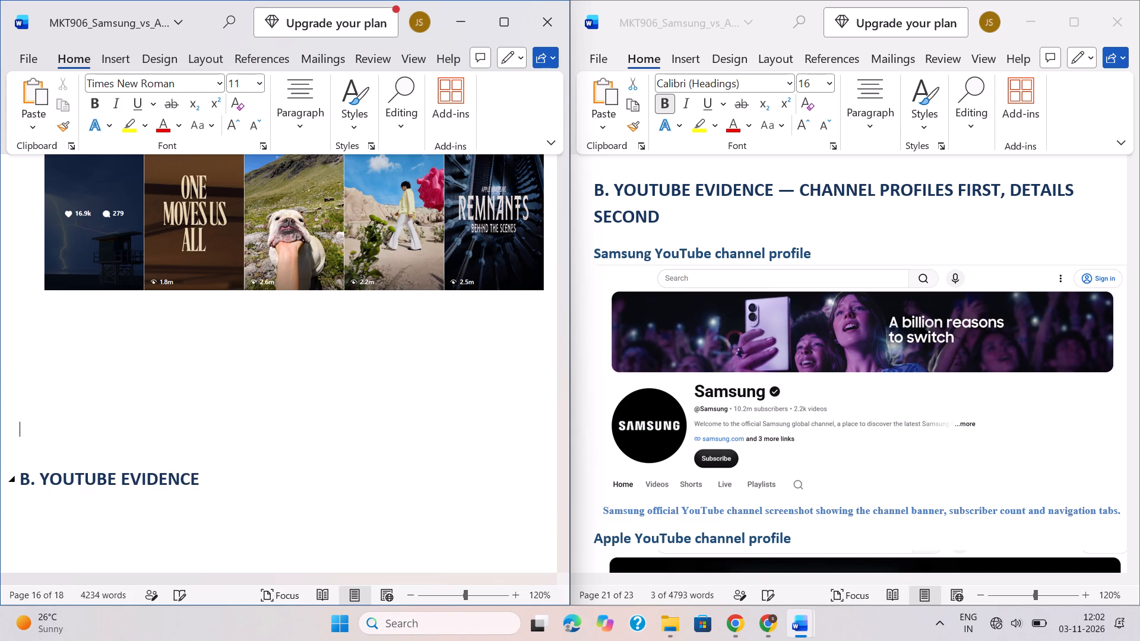
pyautogui.press('Return')
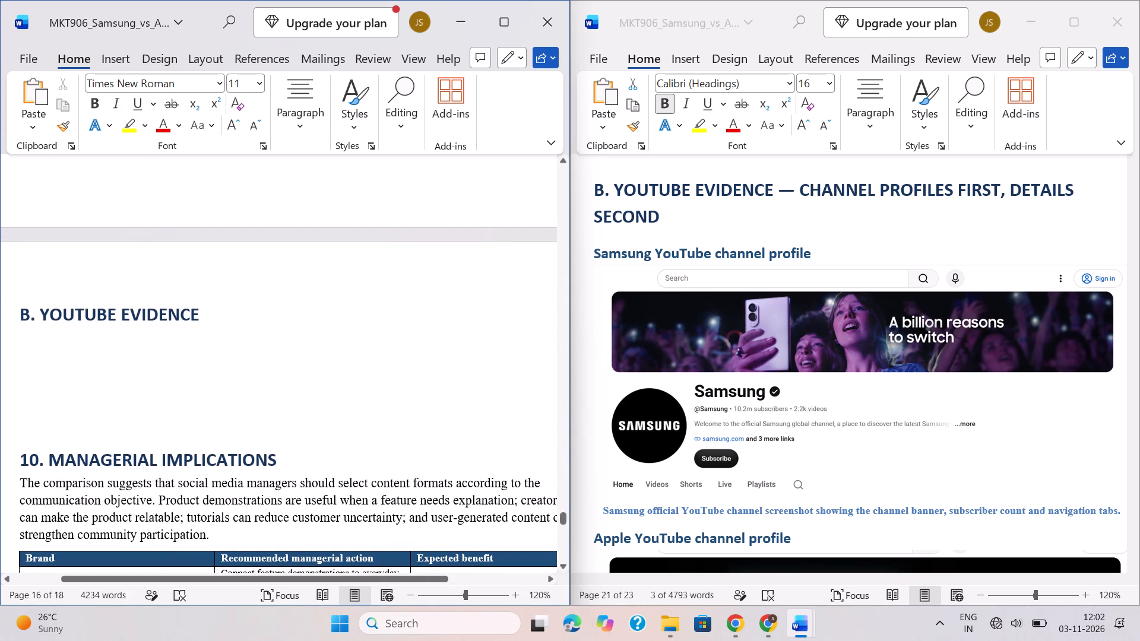
# Copy the "Samsung YouTube channel profile" heading from the reference report for placement beneath "B. YOUTUBE EVIDENCE" in the assignment.
pyautogui.click(135, 345)
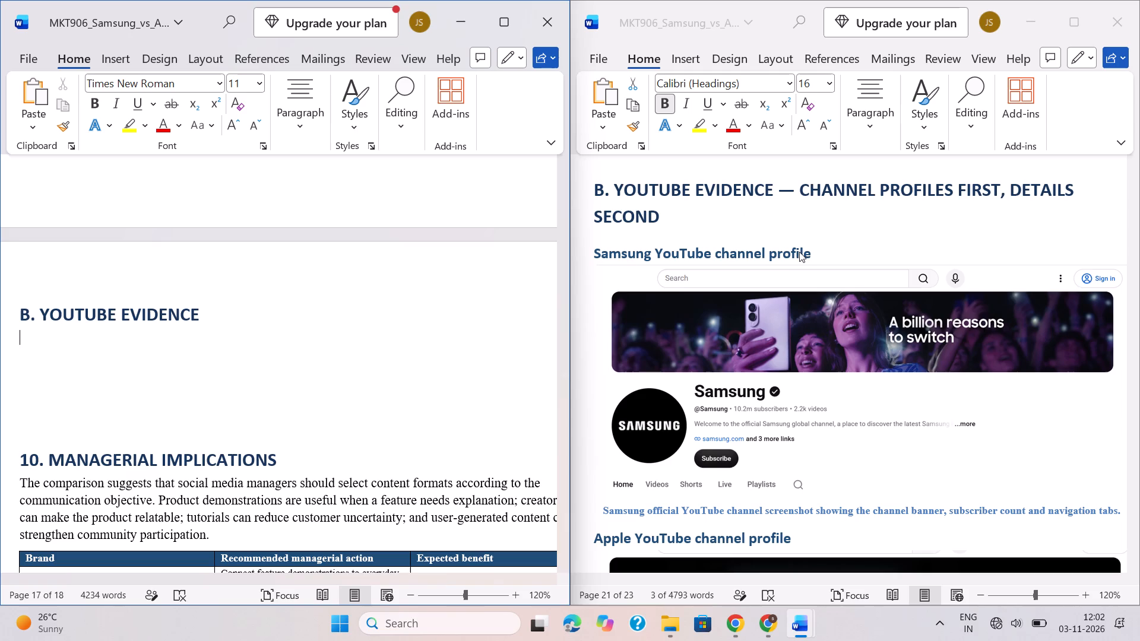
pyautogui.moveTo(813, 252); pyautogui.dragTo(603, 246)
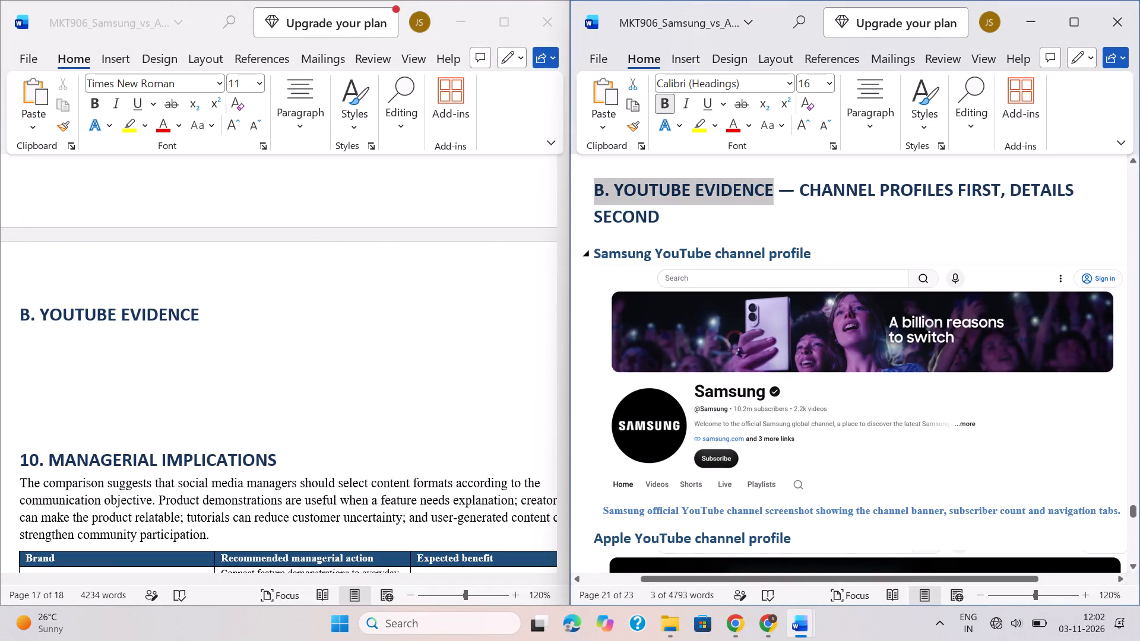
pyautogui.moveTo(603, 246); pyautogui.dragTo(595, 247)
pyautogui.moveTo(595, 247); pyautogui.dragTo(809, 245)
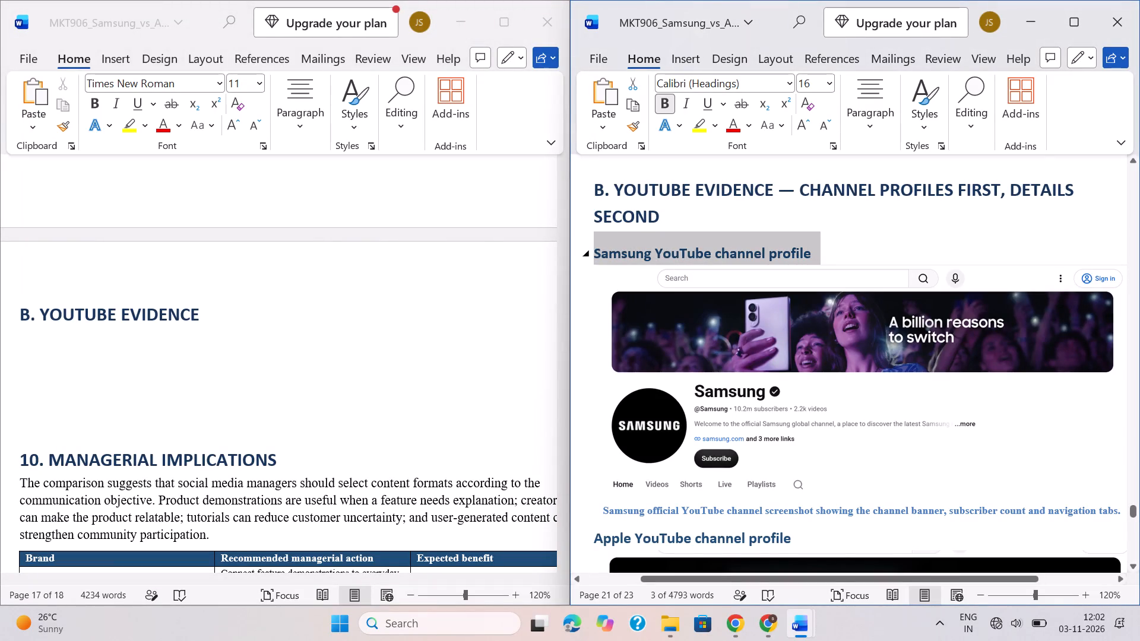
pyautogui.moveTo(809, 245); pyautogui.dragTo(811, 255)
pyautogui.moveTo(811, 255); pyautogui.dragTo(809, 255)
pyautogui.hotkey('shift', 'Left')
pyautogui.hotkey('ctrl', 'c')
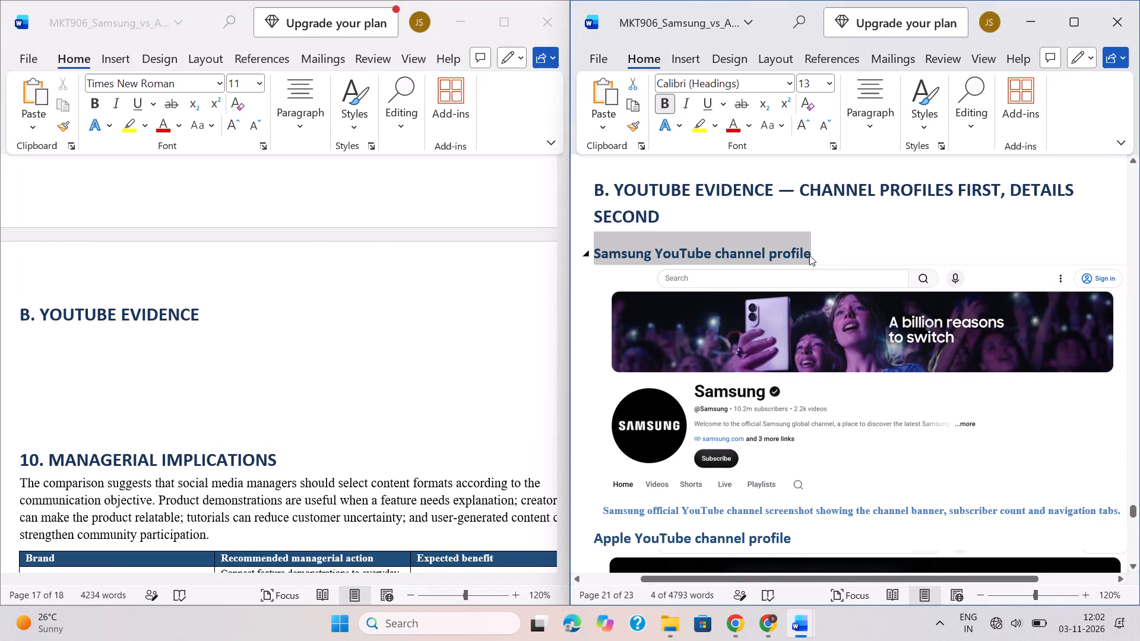
pyautogui.click(116, 344)
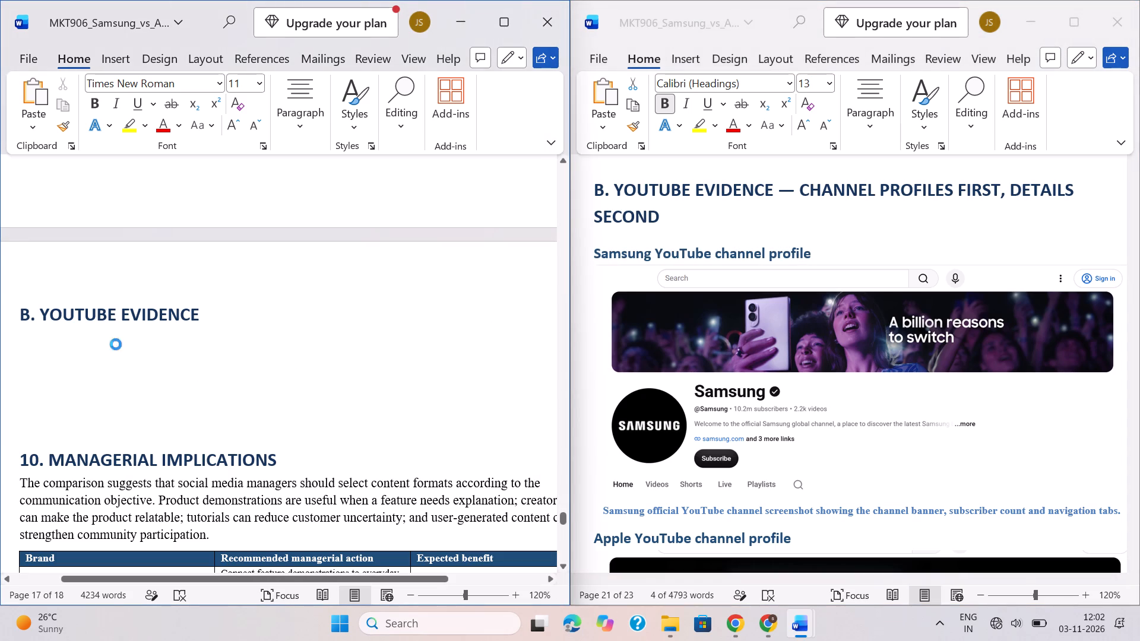
# Paste the copied "Samsung YouTube channel profile" subheading below the assignment's "B. YOUTUBE EVIDENCE" heading.
pyautogui.hotkey('ctrl', 'v')
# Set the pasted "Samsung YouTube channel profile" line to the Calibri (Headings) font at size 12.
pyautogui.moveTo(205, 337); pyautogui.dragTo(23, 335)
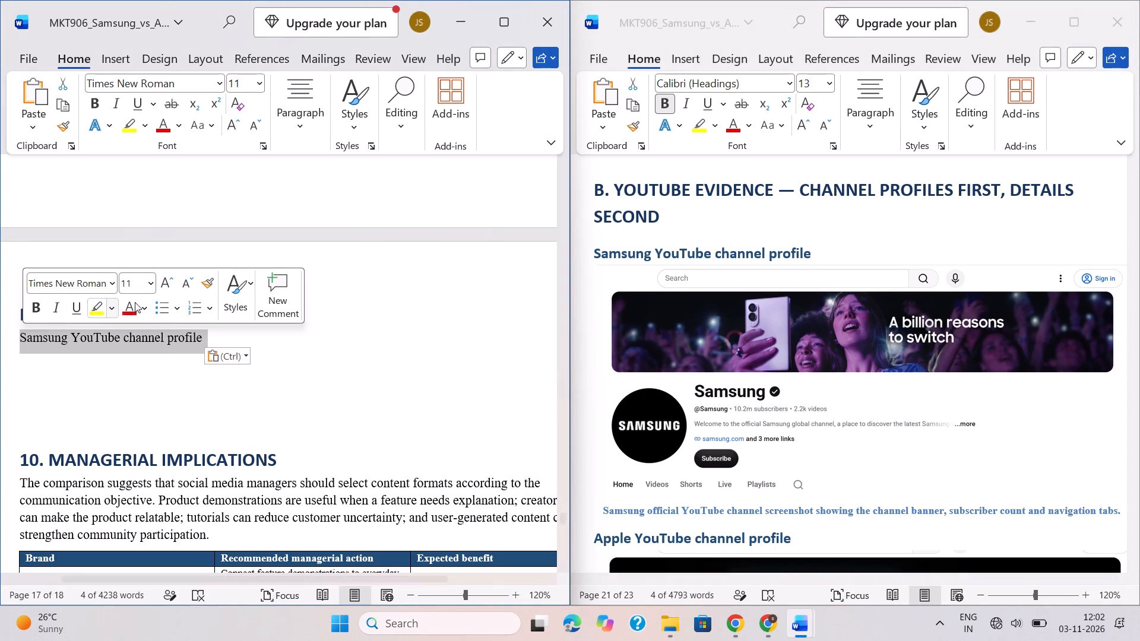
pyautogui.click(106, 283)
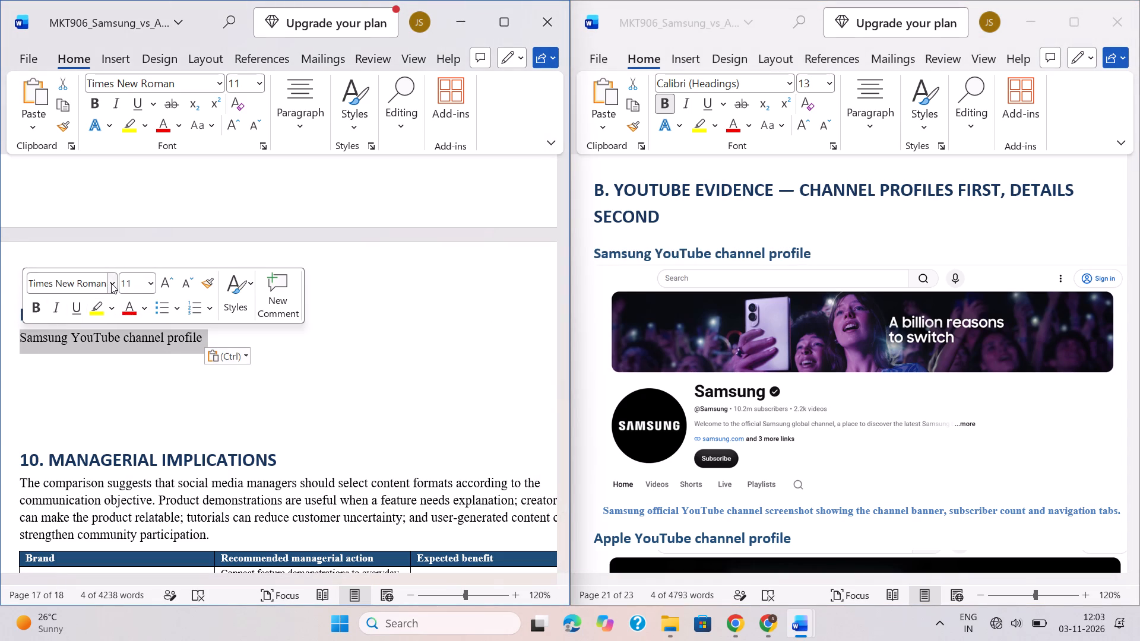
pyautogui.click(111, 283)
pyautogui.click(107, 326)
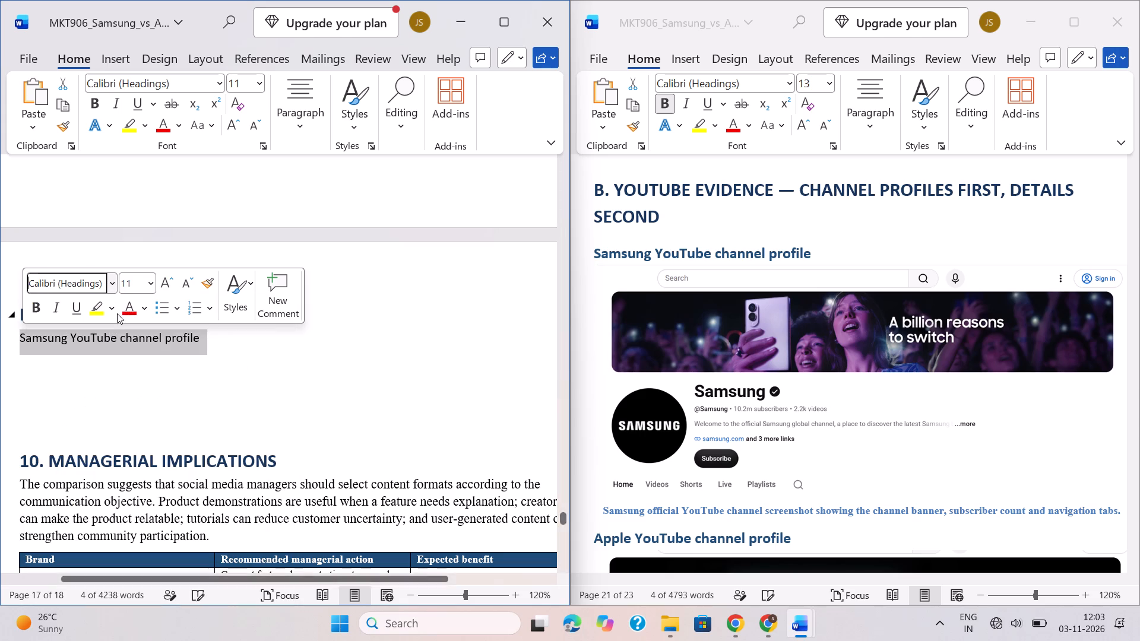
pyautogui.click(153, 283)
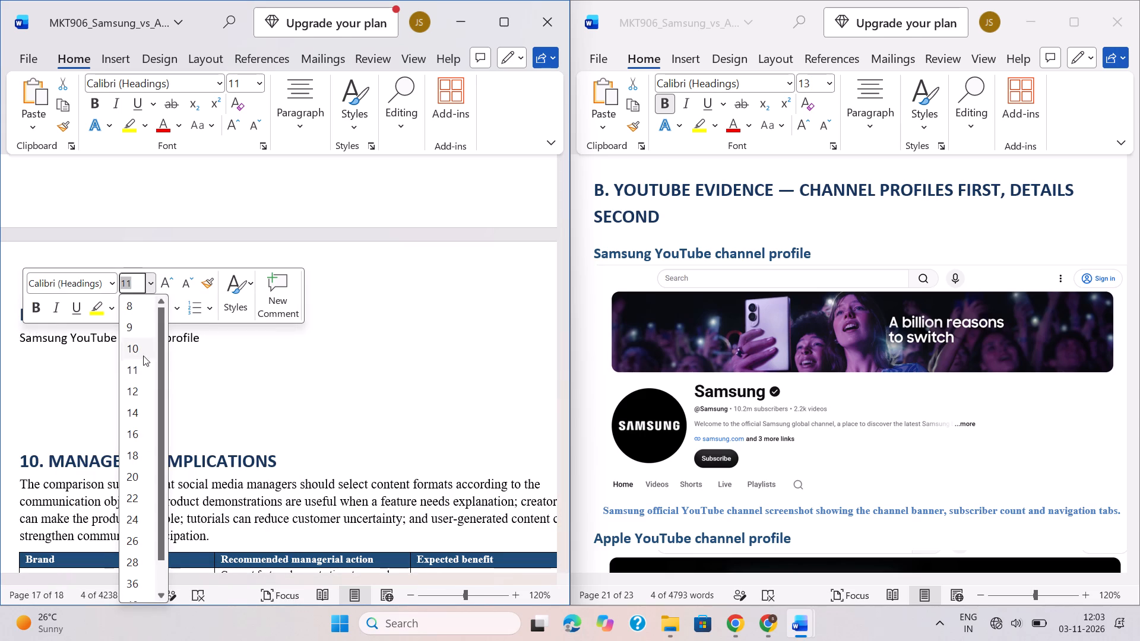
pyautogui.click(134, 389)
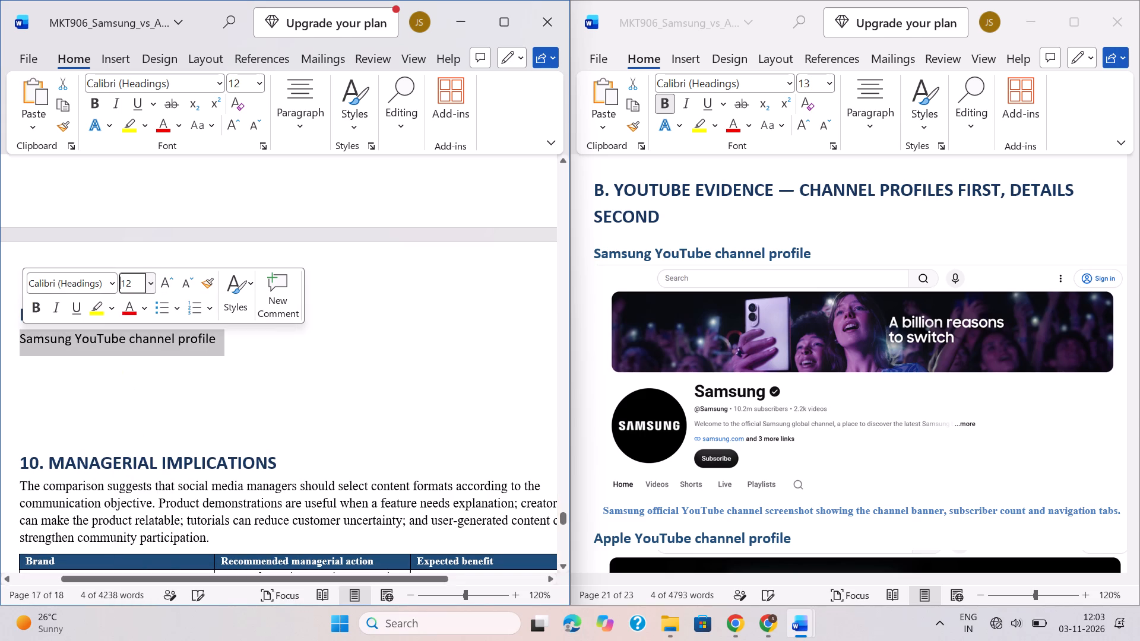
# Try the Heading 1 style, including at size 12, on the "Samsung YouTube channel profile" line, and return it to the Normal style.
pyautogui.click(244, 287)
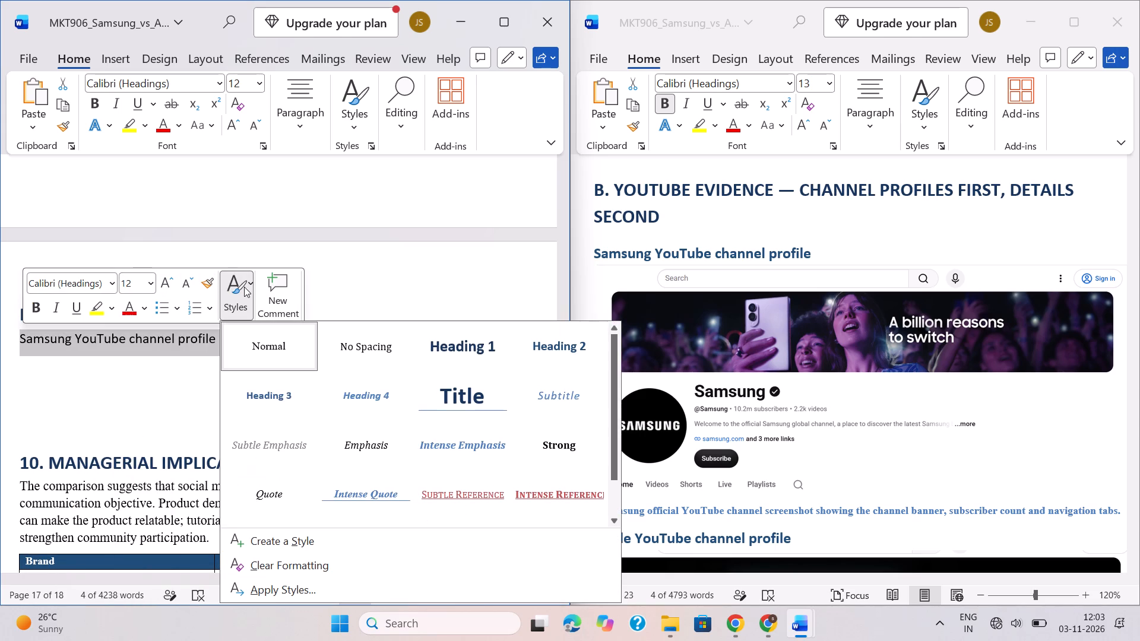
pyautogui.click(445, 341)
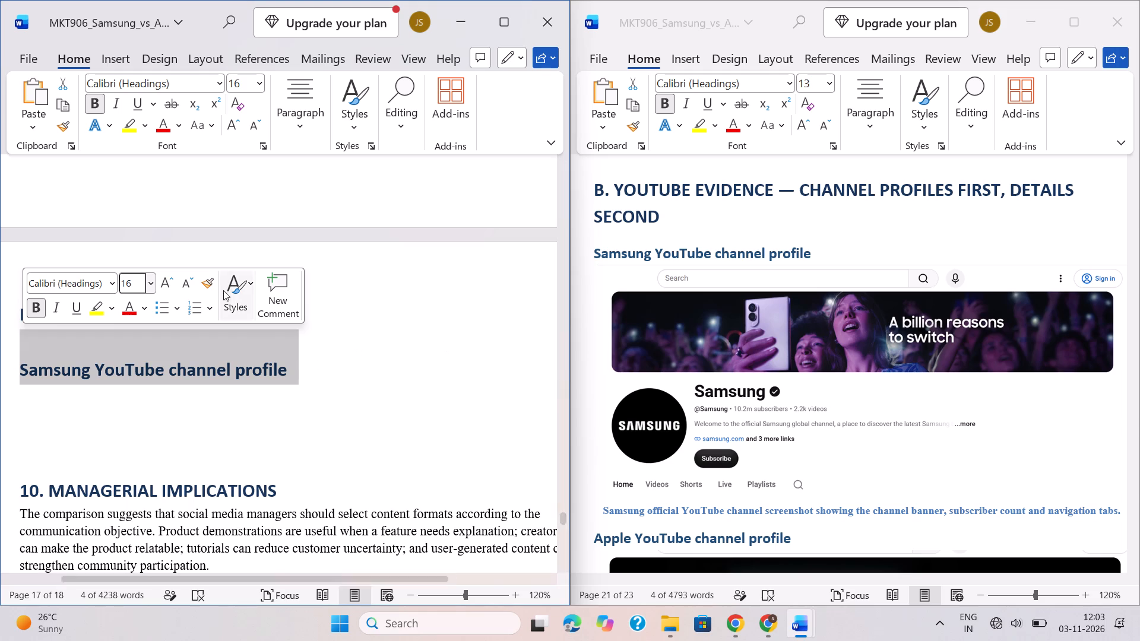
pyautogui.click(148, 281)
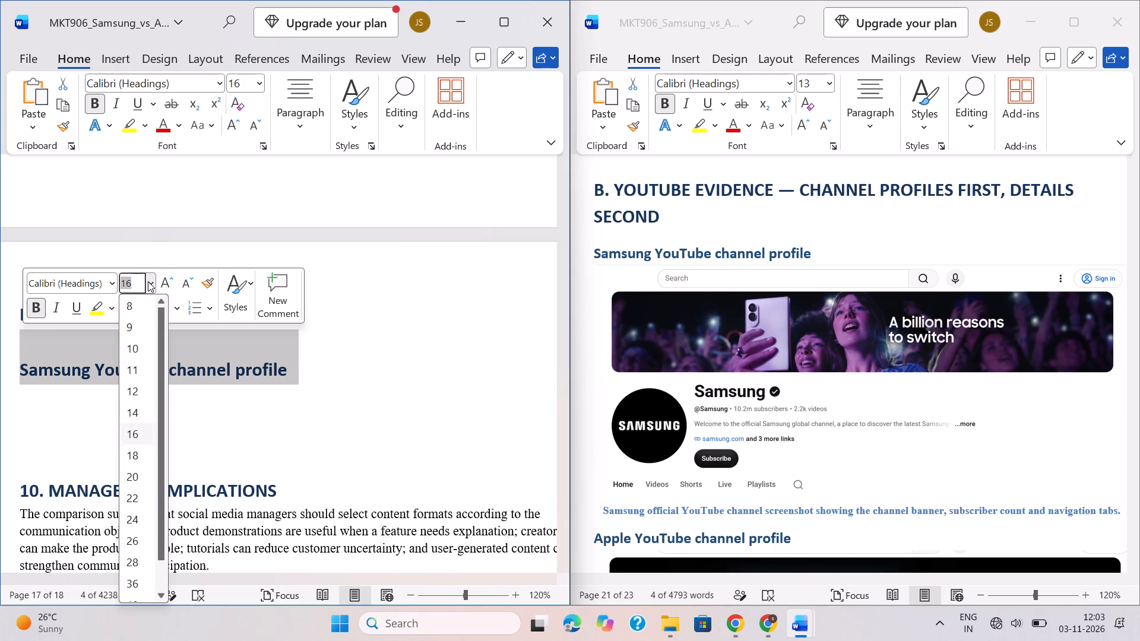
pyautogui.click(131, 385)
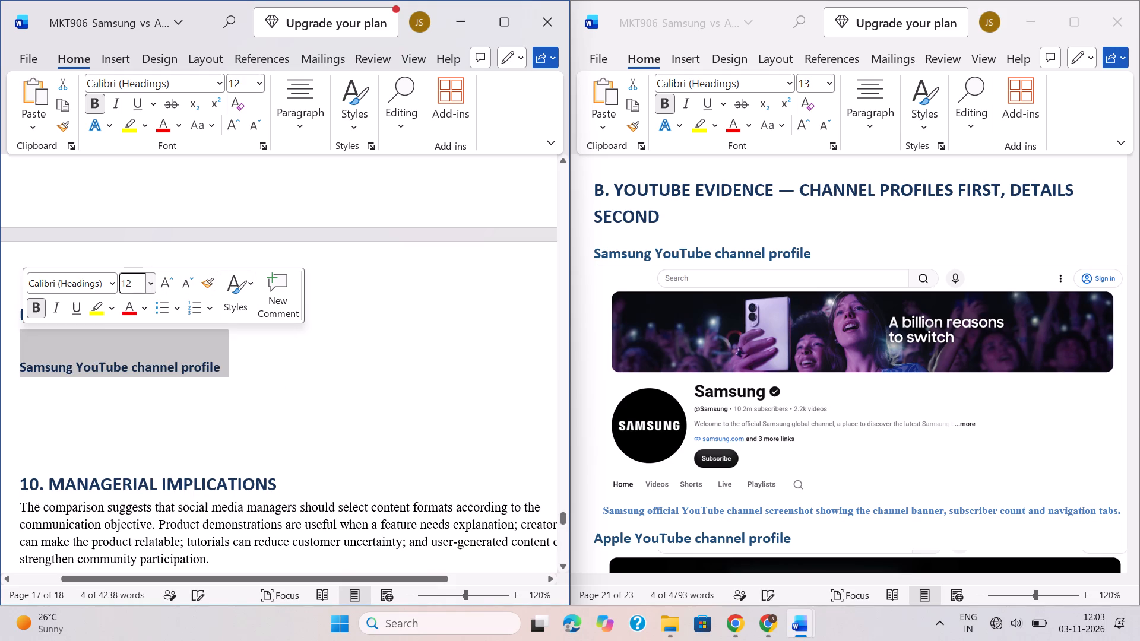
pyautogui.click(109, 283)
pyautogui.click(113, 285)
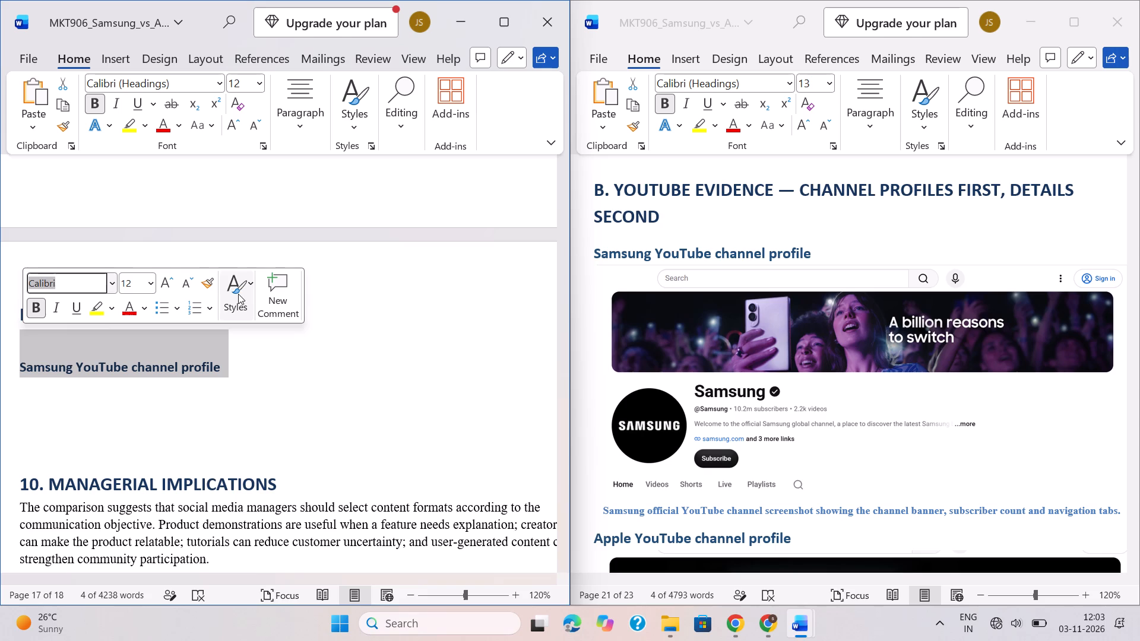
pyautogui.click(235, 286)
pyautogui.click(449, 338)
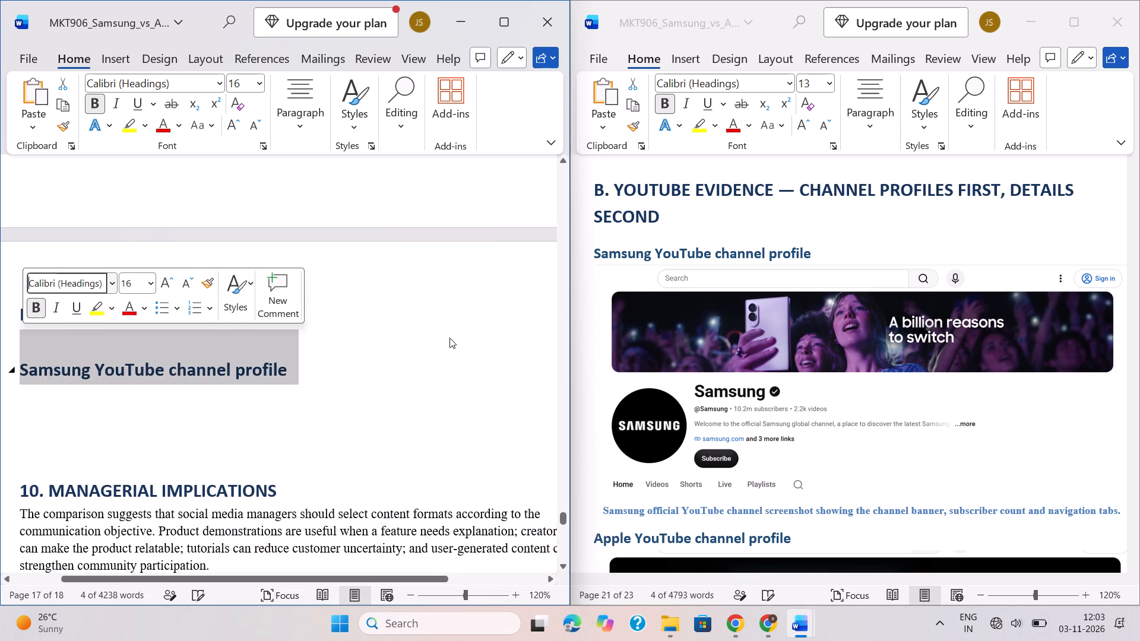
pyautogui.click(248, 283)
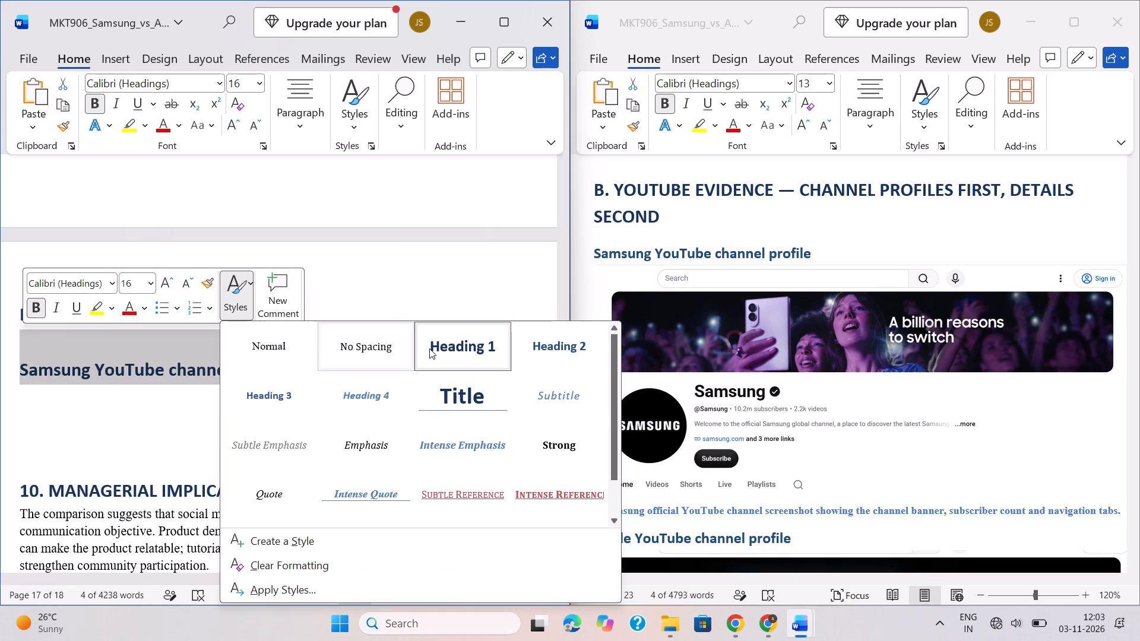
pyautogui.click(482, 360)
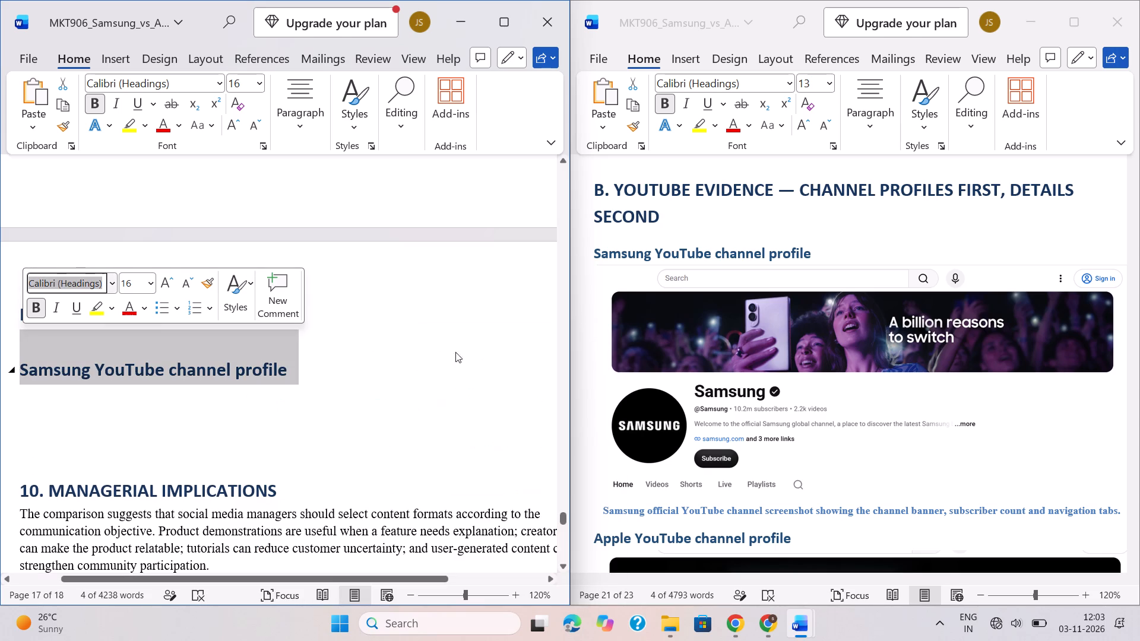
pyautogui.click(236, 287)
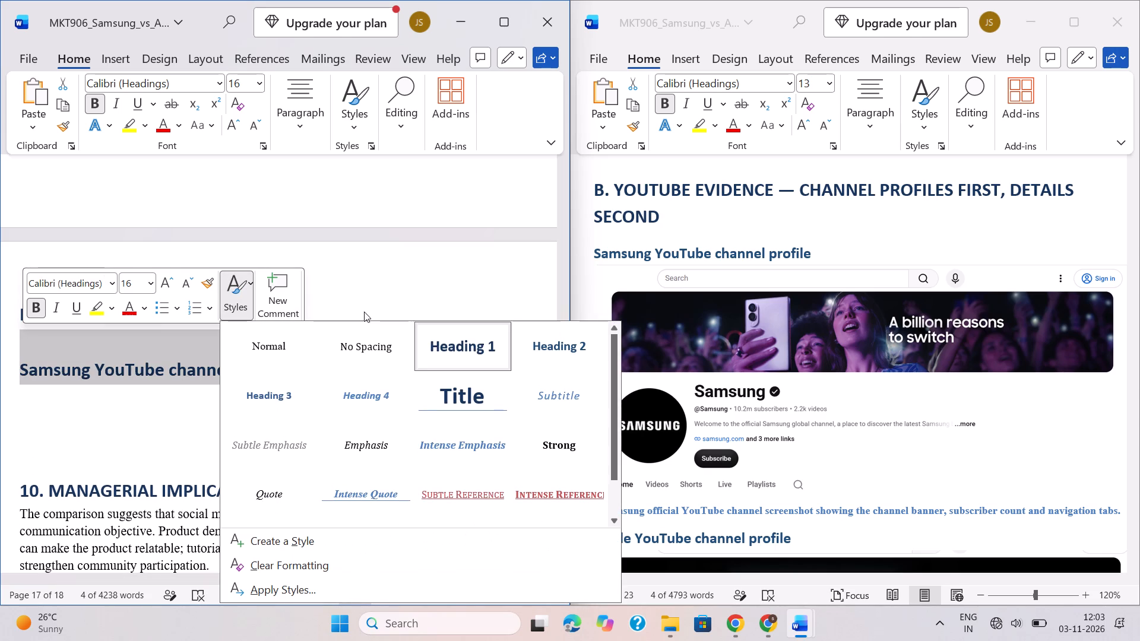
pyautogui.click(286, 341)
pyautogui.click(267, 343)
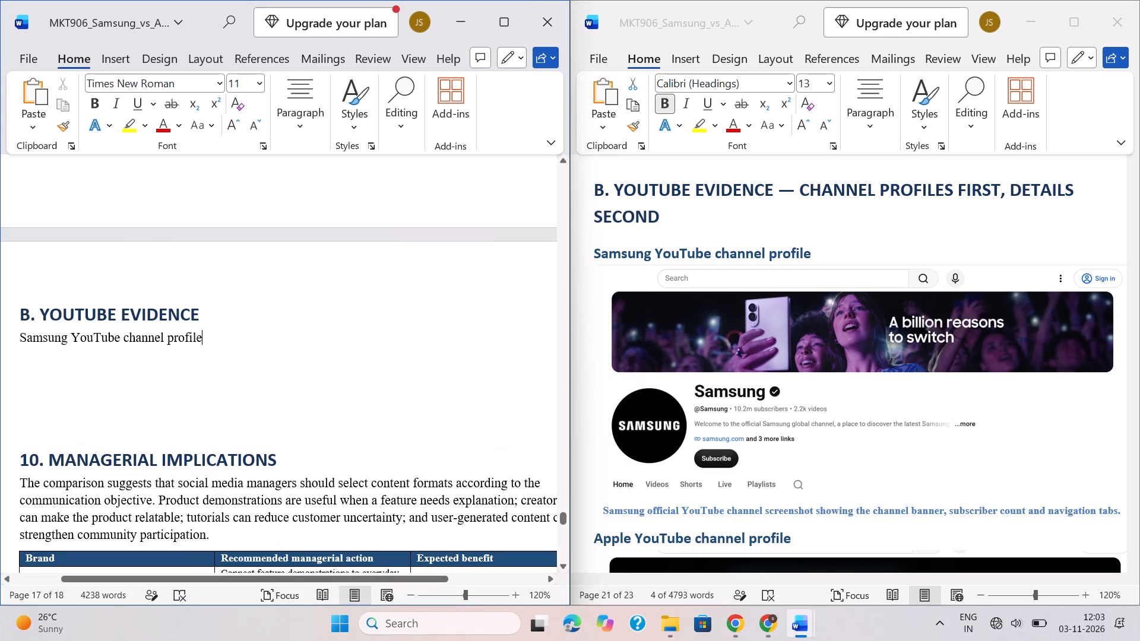
# Format the "Samsung YouTube channel profile" line as size 12 in the Calibri (Headings) font.
pyautogui.moveTo(207, 340); pyautogui.dragTo(18, 338)
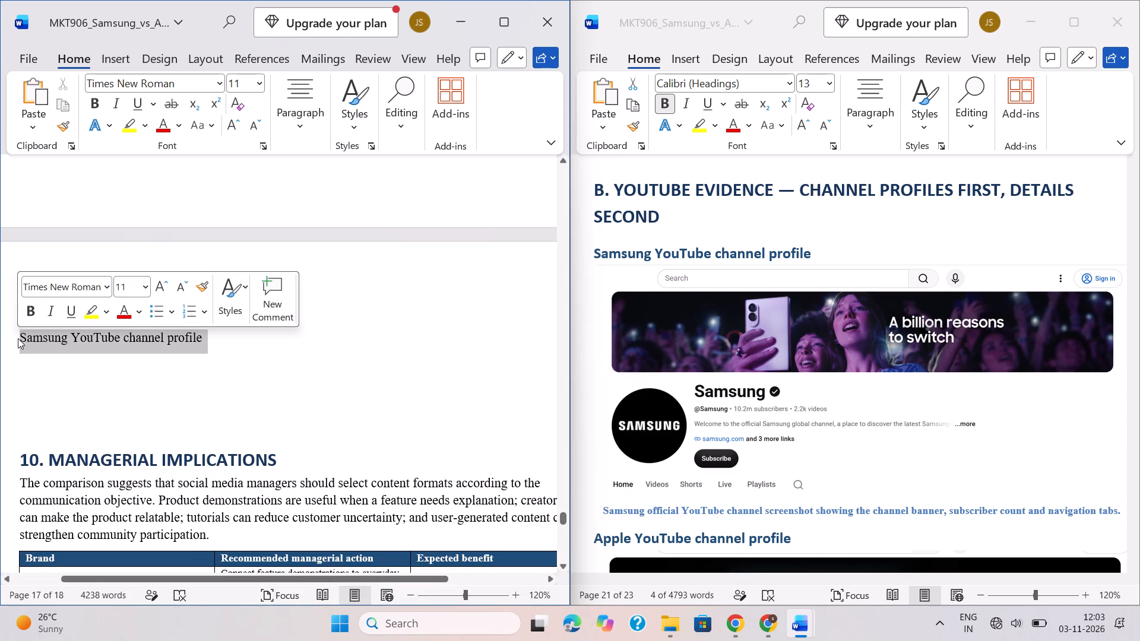
pyautogui.click(145, 292)
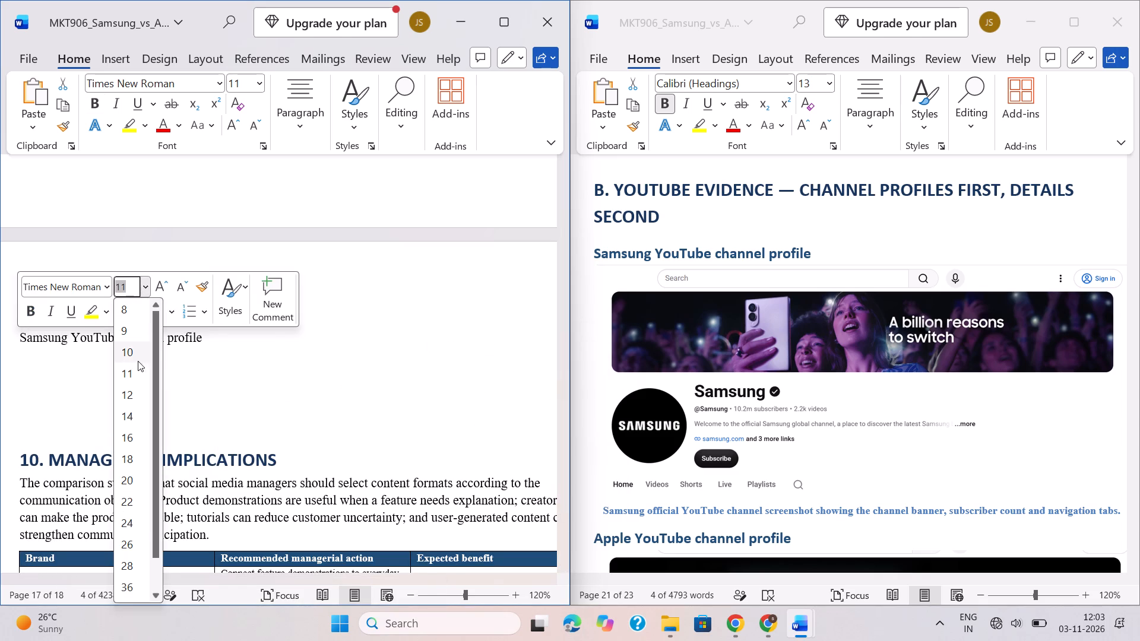
pyautogui.click(131, 391)
pyautogui.click(105, 294)
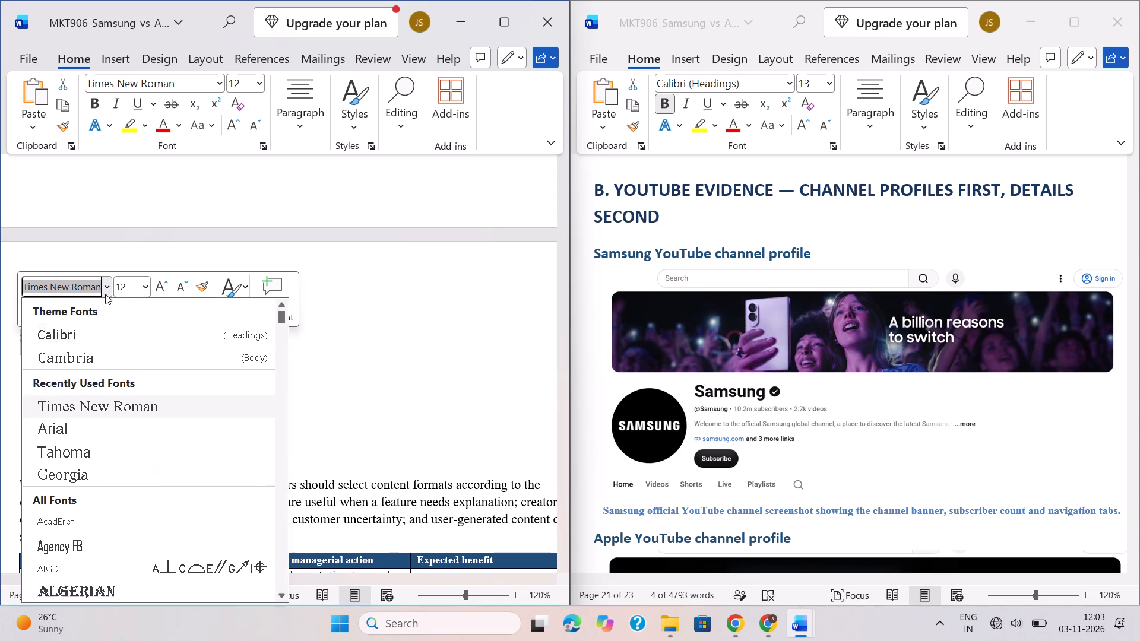
pyautogui.click(91, 332)
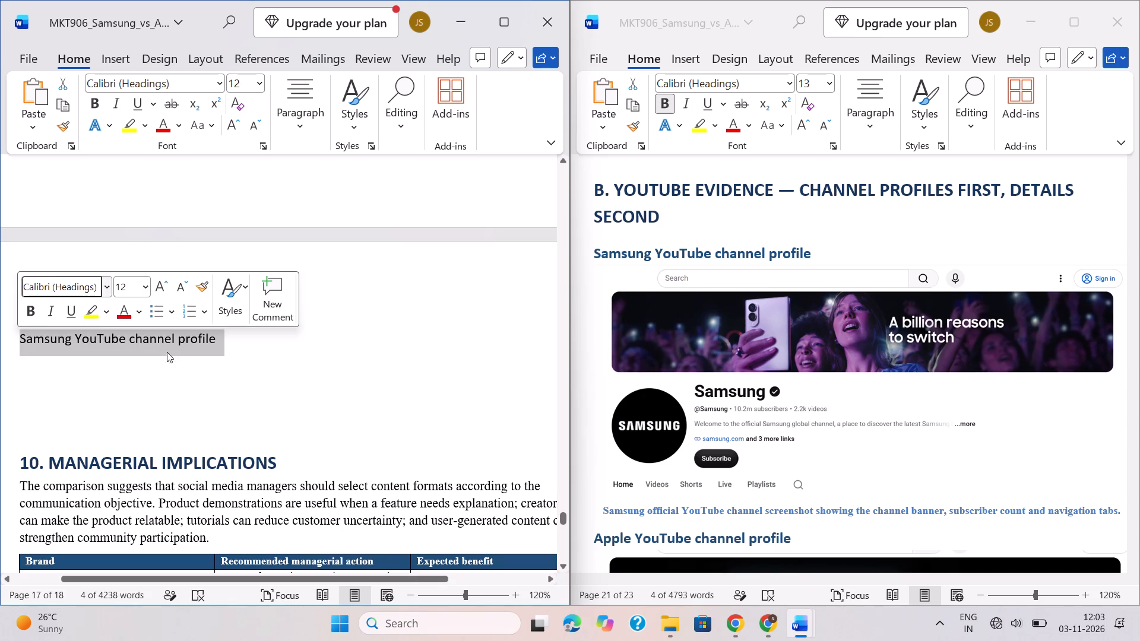
pyautogui.click(247, 361)
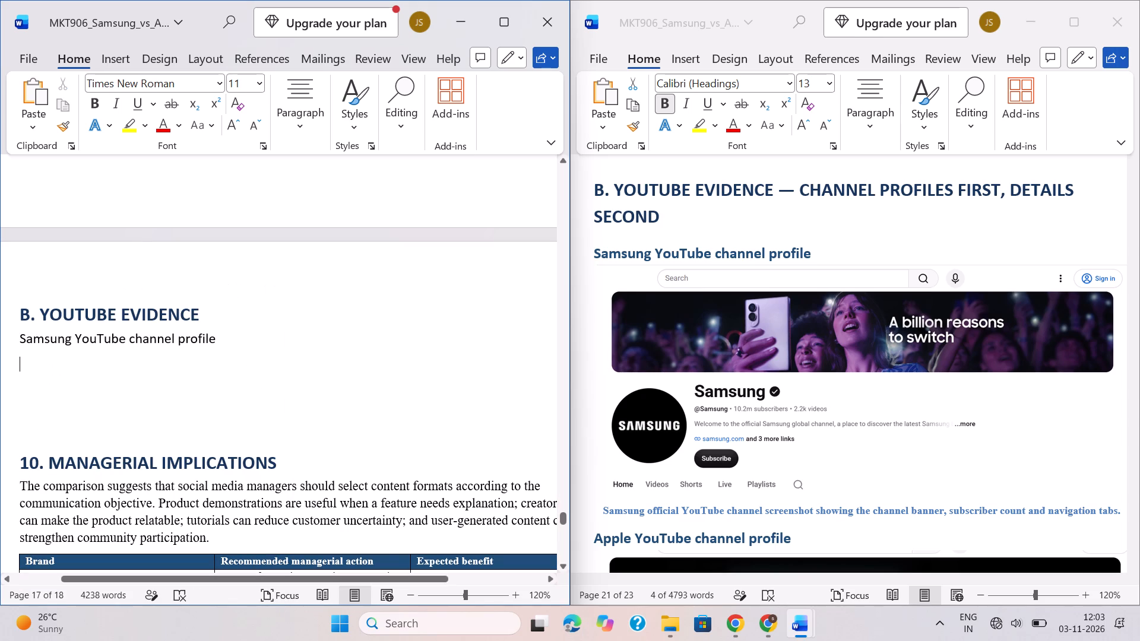
# Copy the Samsung YouTube channel profile screenshot from the source document and return to the blank space below the matching line in the assignment.
pyautogui.click(742, 367)
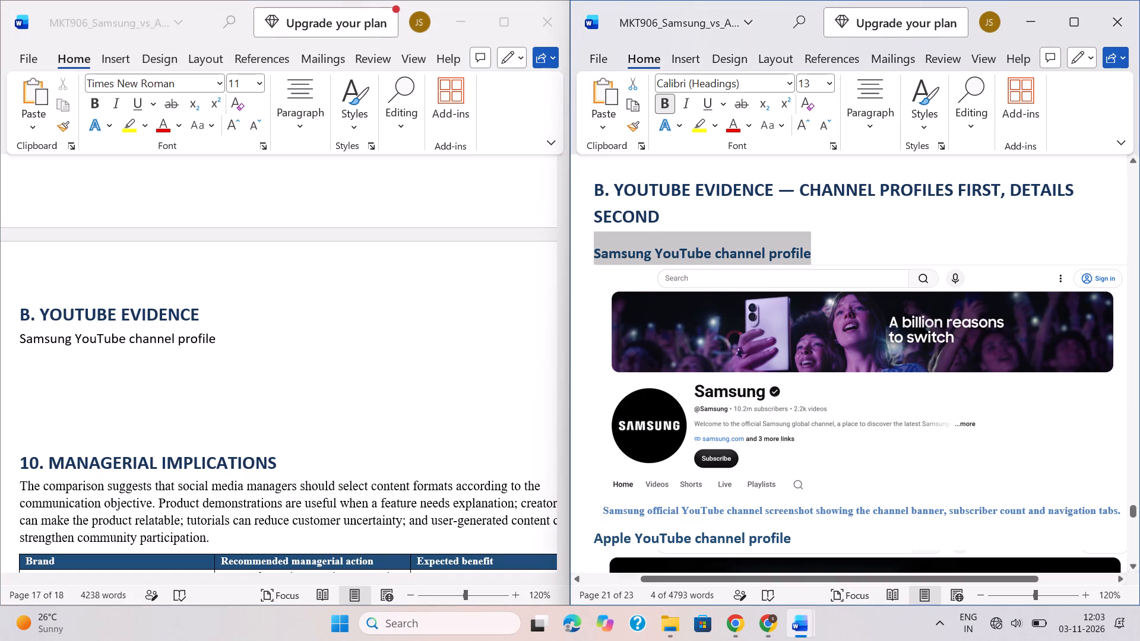
pyautogui.hotkey('ctrl', 'c')
pyautogui.click(742, 367)
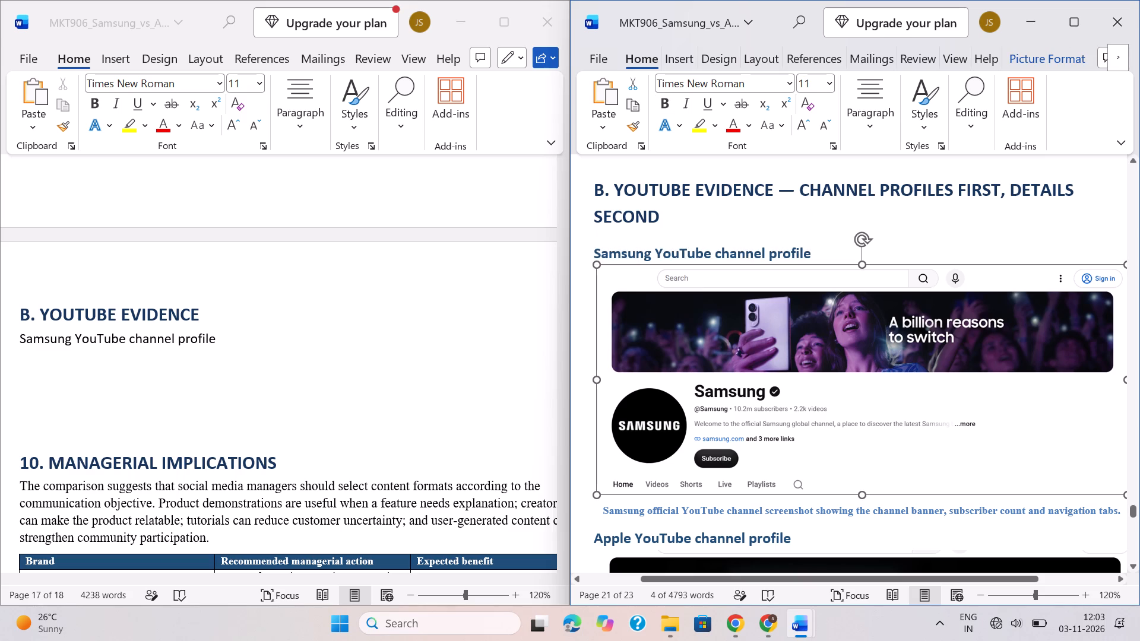
pyautogui.hotkey('ctrl', 'c')
pyautogui.click(178, 383)
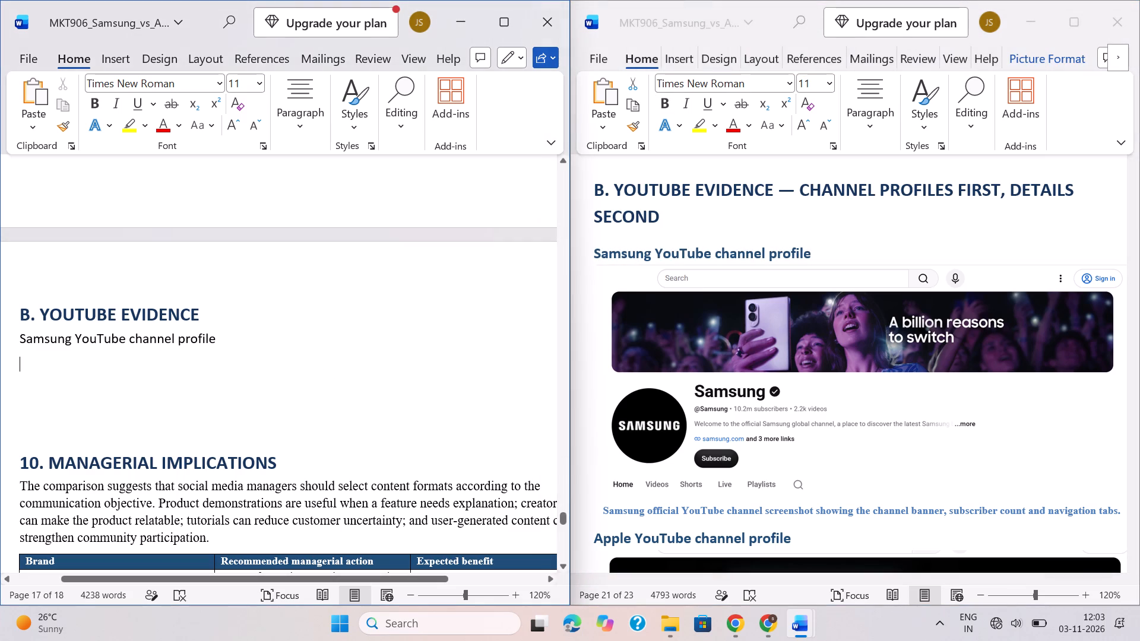
# Paste the Samsung YouTube channel profile screenshot below its line in the assignment and place the cursor on the line beneath it.
pyautogui.hotkey('ctrl', 'v')
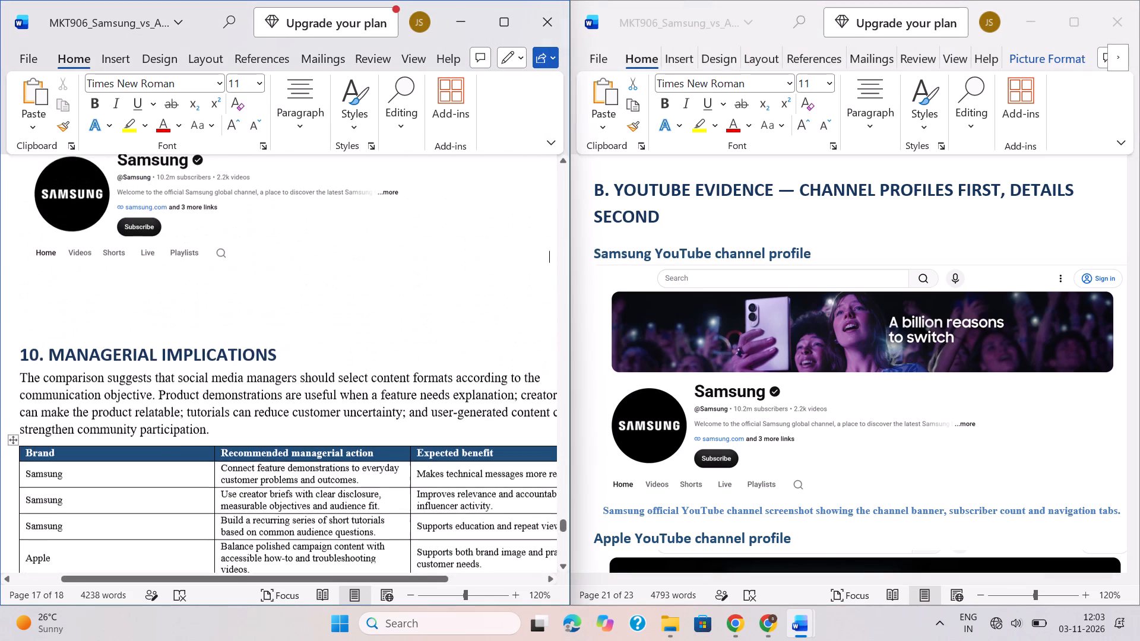
pyautogui.click(211, 227)
pyautogui.click(187, 285)
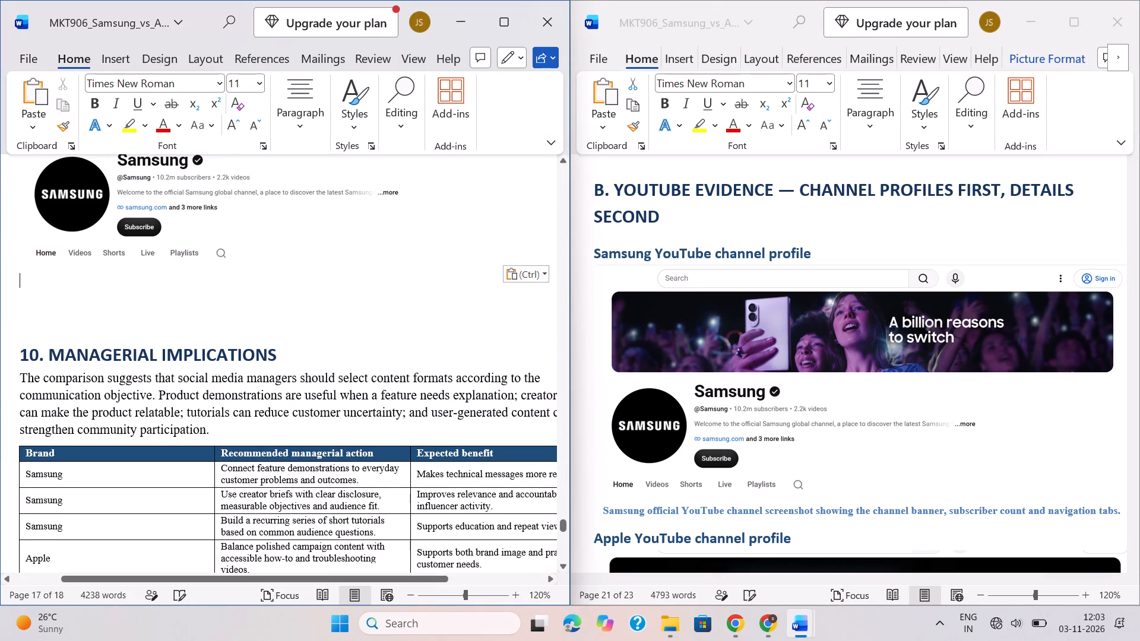
# Copy the "Samsung YouTube channel details" heading from the source document to below the pasted profile screenshot, and add a new line after it.
pyautogui.scroll(-1, 597, 328)
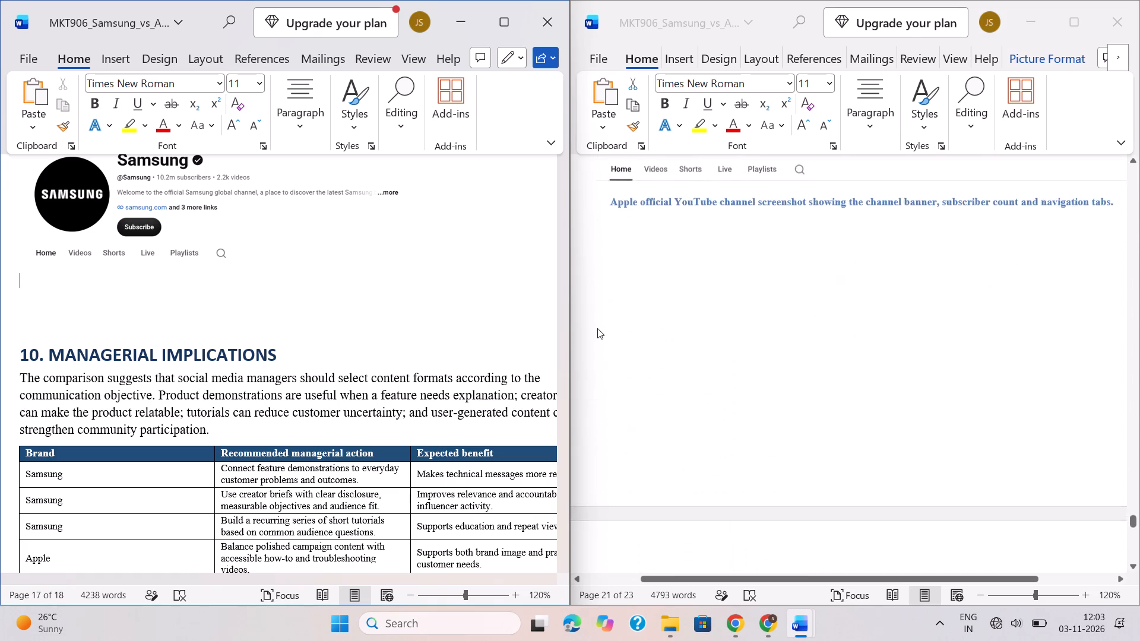
pyautogui.scroll(-1, 597, 328)
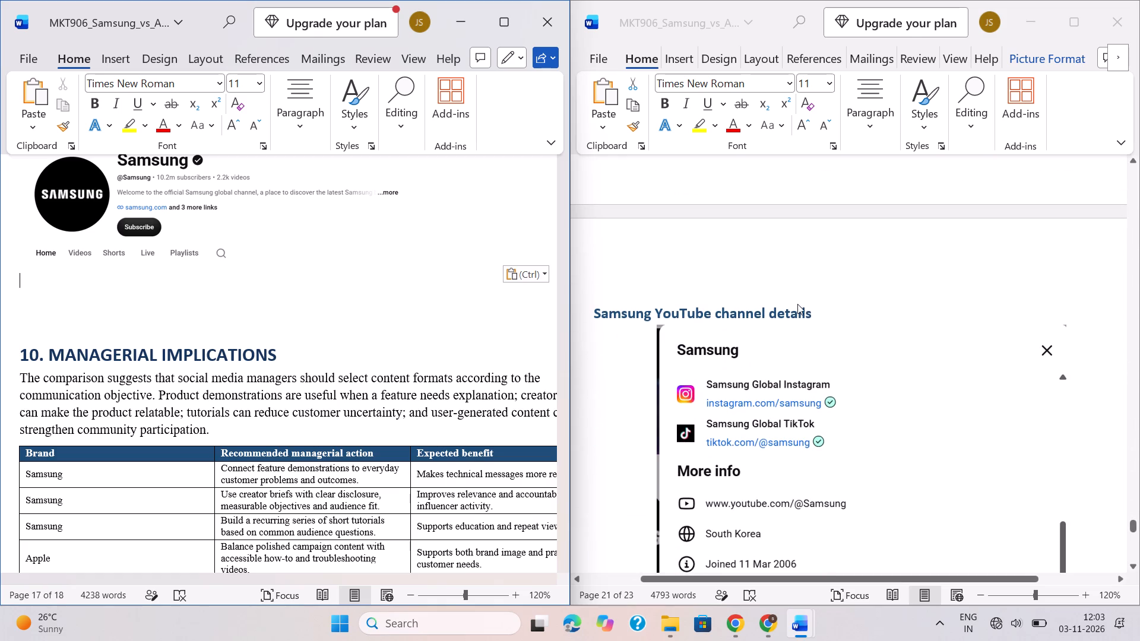
pyautogui.moveTo(808, 310); pyautogui.dragTo(592, 313)
pyautogui.moveTo(592, 313); pyautogui.dragTo(813, 310)
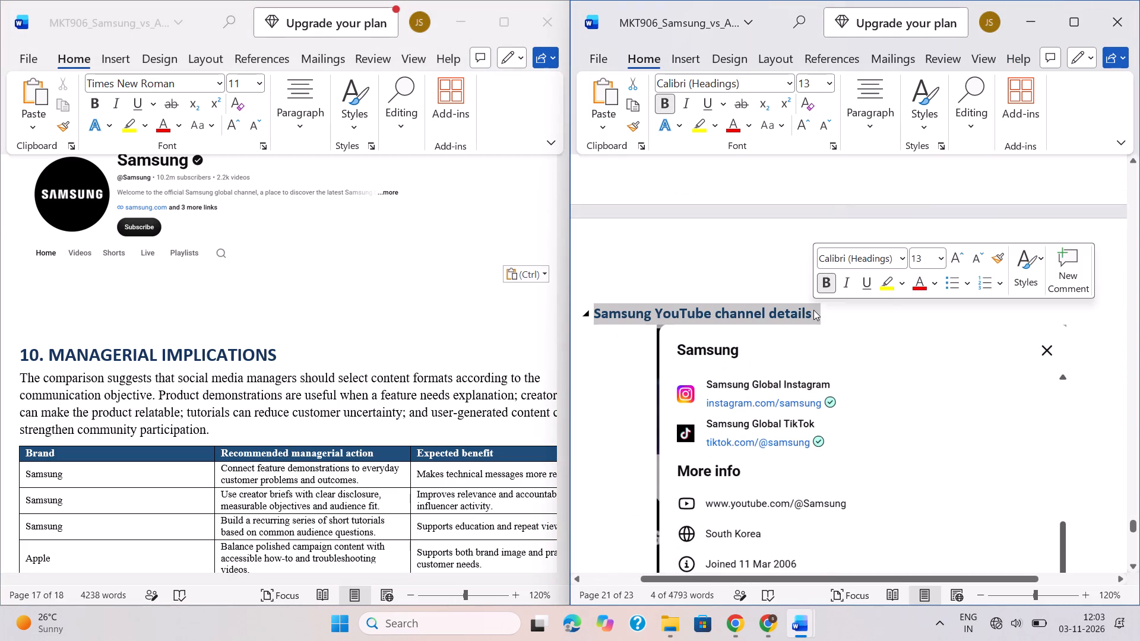
pyautogui.hotkey('shift', 'Left')
pyautogui.hotkey('ctrl', 'c')
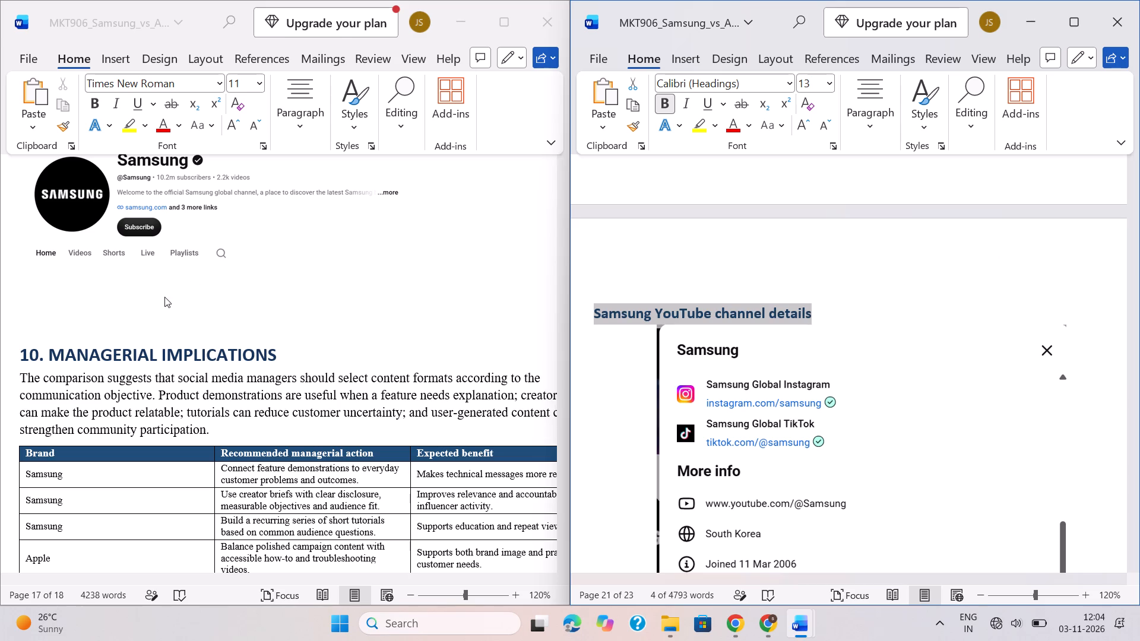
pyautogui.click(164, 297)
pyautogui.hotkey('ctrl', 'v')
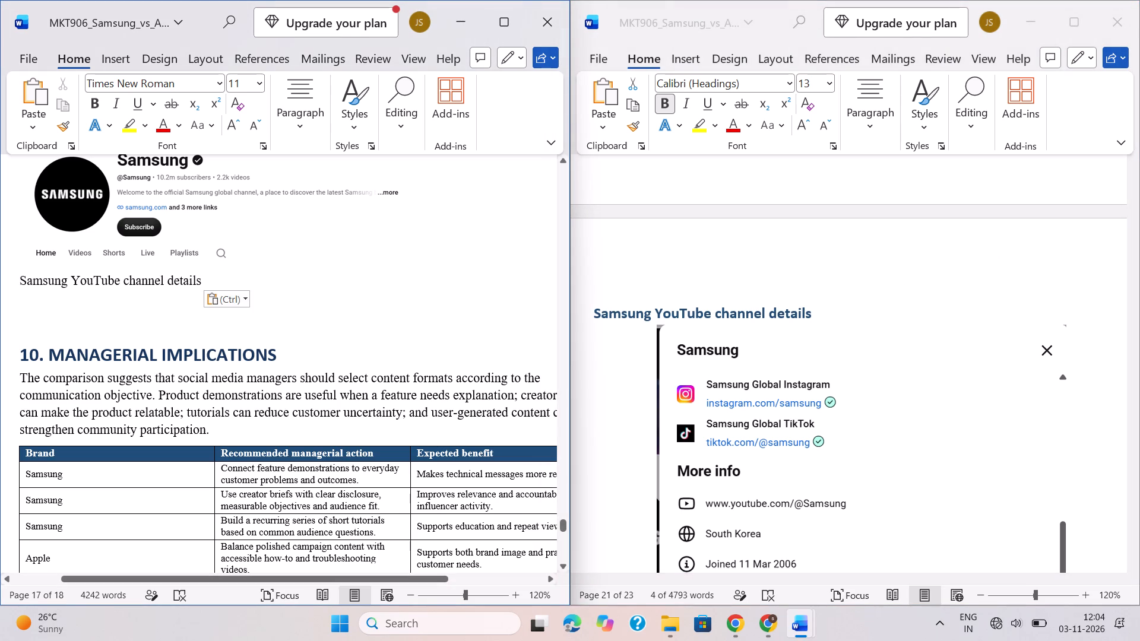
pyautogui.press('Return')
# Copy the Samsung YouTube channel details screenshot from the source document and return to the blank line below the matching text in the assignment.
pyautogui.click(753, 392)
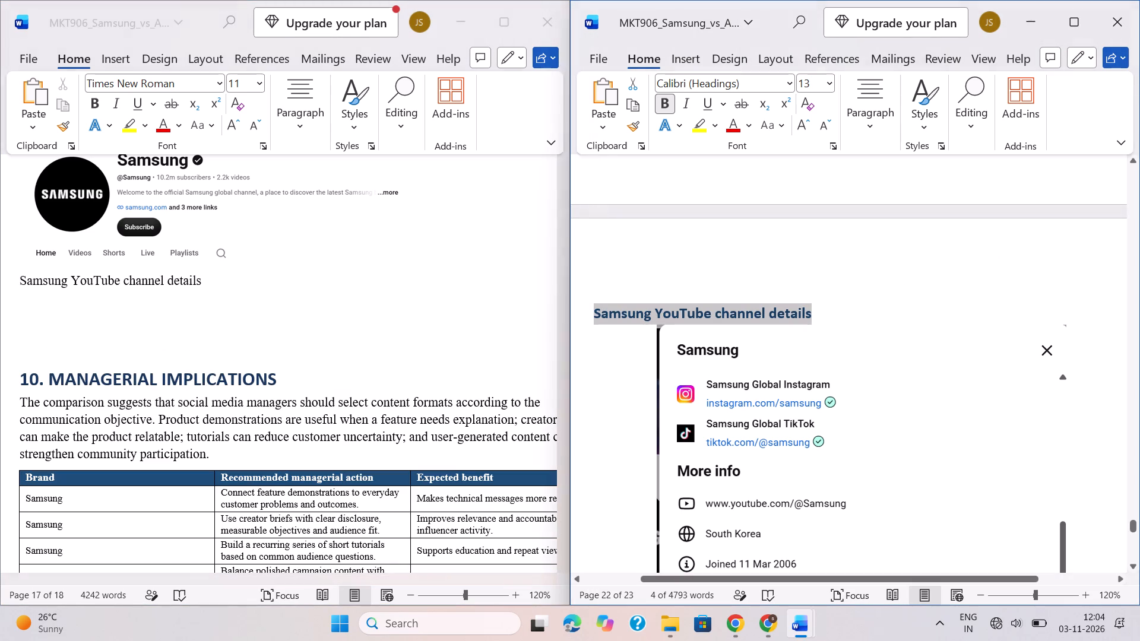
pyautogui.hotkey('ctrl', 'c')
pyautogui.click(254, 367)
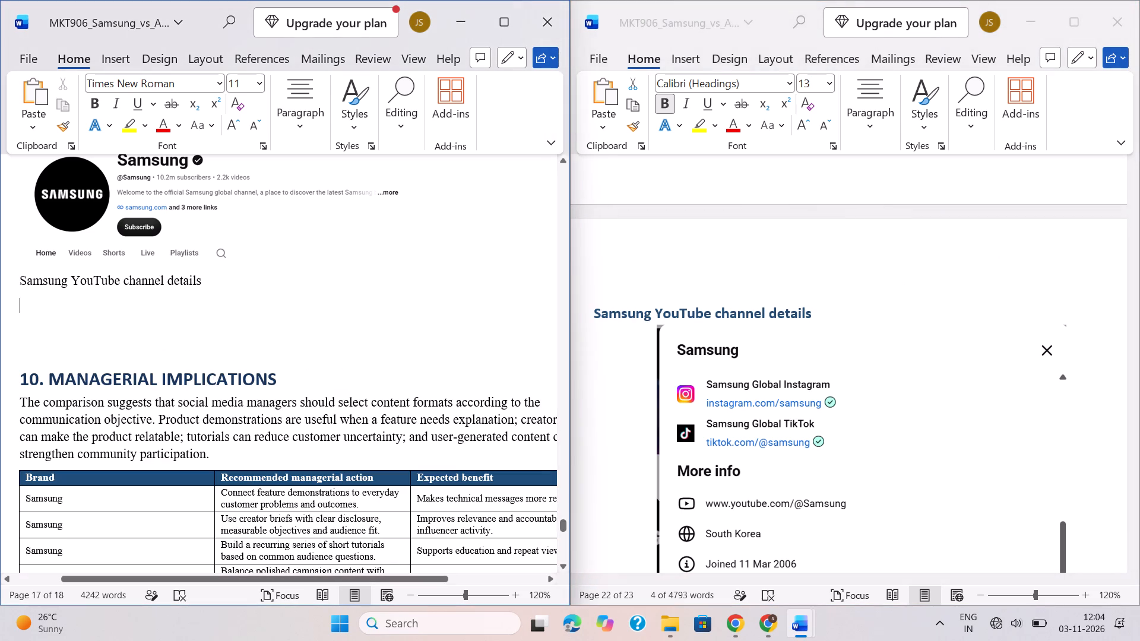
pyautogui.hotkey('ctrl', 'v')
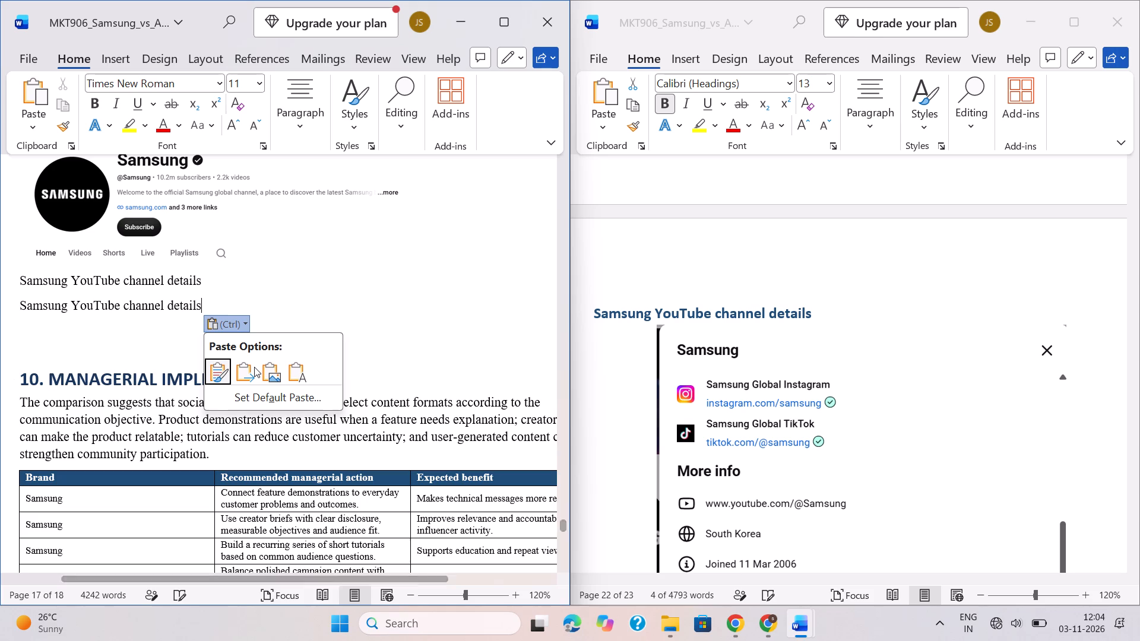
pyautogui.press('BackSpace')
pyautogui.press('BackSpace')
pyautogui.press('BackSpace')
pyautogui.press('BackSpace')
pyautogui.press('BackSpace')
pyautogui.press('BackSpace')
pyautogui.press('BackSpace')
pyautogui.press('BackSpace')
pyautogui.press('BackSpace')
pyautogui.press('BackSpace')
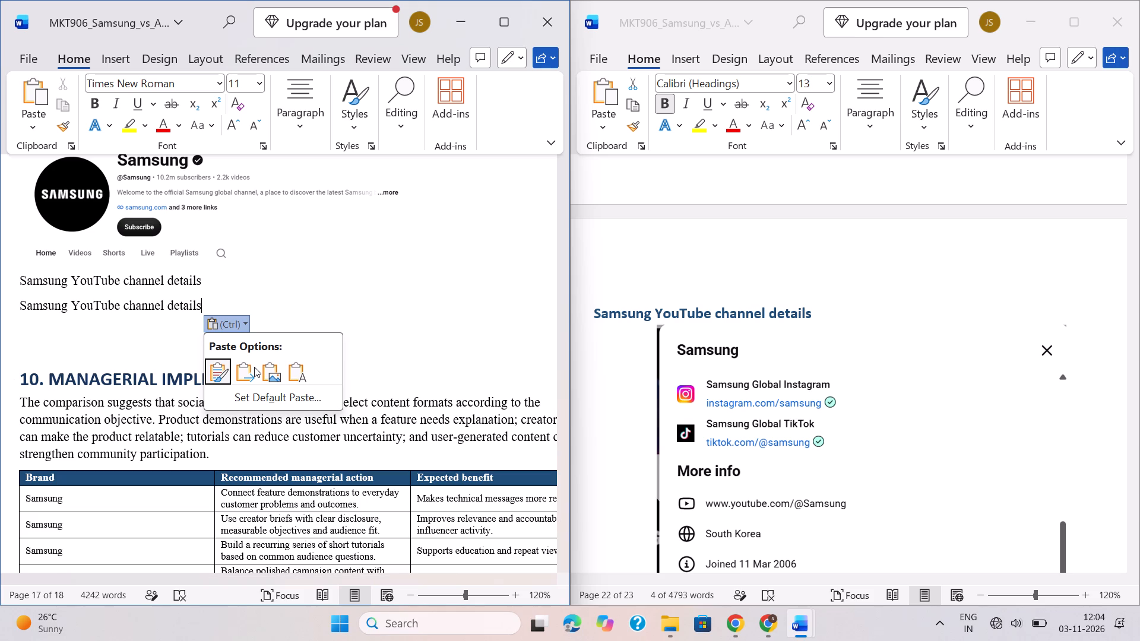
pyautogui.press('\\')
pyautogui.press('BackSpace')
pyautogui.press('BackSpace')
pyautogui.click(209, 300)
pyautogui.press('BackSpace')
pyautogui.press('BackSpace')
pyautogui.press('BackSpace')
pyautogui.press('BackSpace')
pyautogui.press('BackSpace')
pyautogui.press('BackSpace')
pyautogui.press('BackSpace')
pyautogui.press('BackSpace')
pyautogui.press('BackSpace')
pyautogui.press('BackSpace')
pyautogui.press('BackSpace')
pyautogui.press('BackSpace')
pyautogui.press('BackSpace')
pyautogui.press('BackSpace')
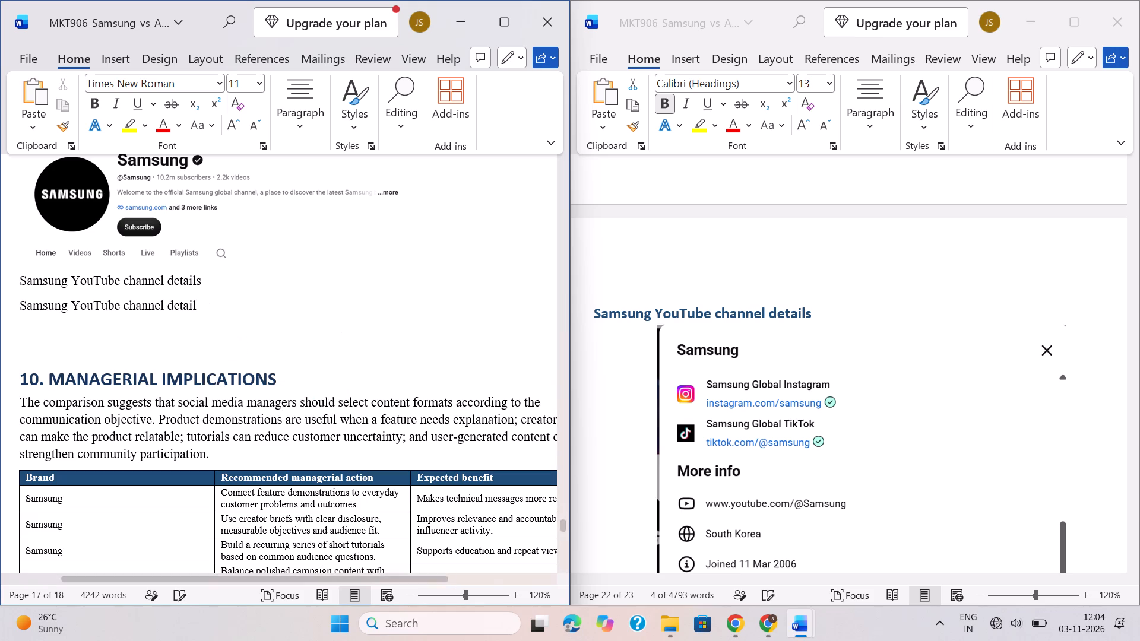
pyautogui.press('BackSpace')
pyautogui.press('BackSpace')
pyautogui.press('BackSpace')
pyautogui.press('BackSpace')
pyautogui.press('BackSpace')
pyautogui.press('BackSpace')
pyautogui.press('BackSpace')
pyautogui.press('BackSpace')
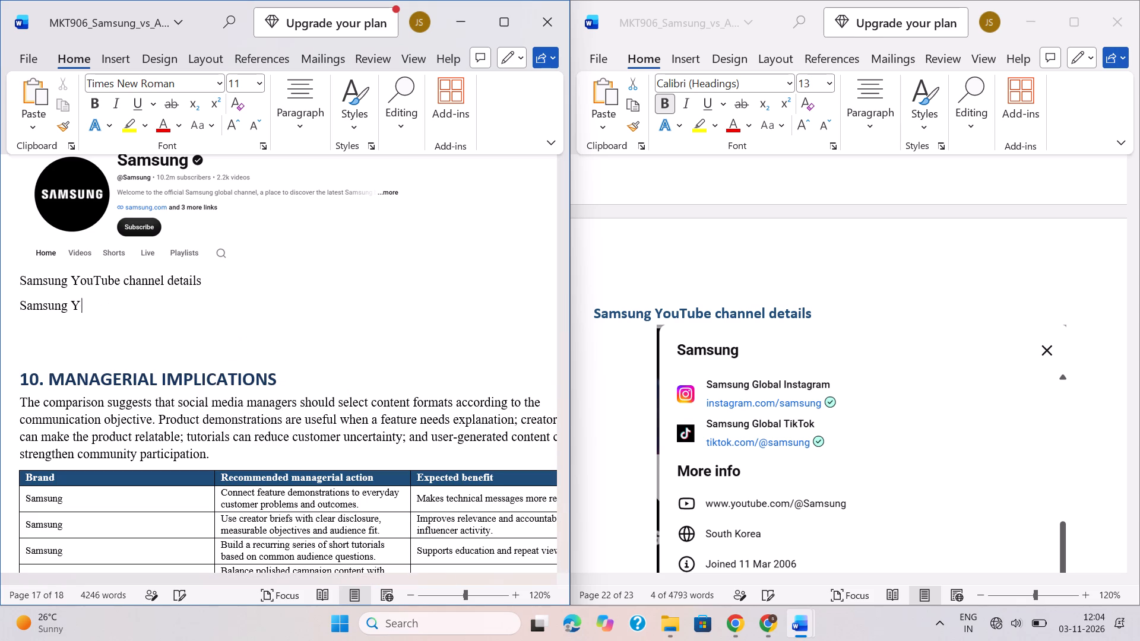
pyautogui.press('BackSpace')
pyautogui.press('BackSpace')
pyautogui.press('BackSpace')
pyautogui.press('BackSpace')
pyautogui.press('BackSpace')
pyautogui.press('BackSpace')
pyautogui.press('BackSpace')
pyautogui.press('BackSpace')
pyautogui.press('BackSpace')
# Indent the blank line below "Samsung YouTube channel details" by one tab and paste the matching channel details screenshot copied from the source document.
pyautogui.press('Tab')
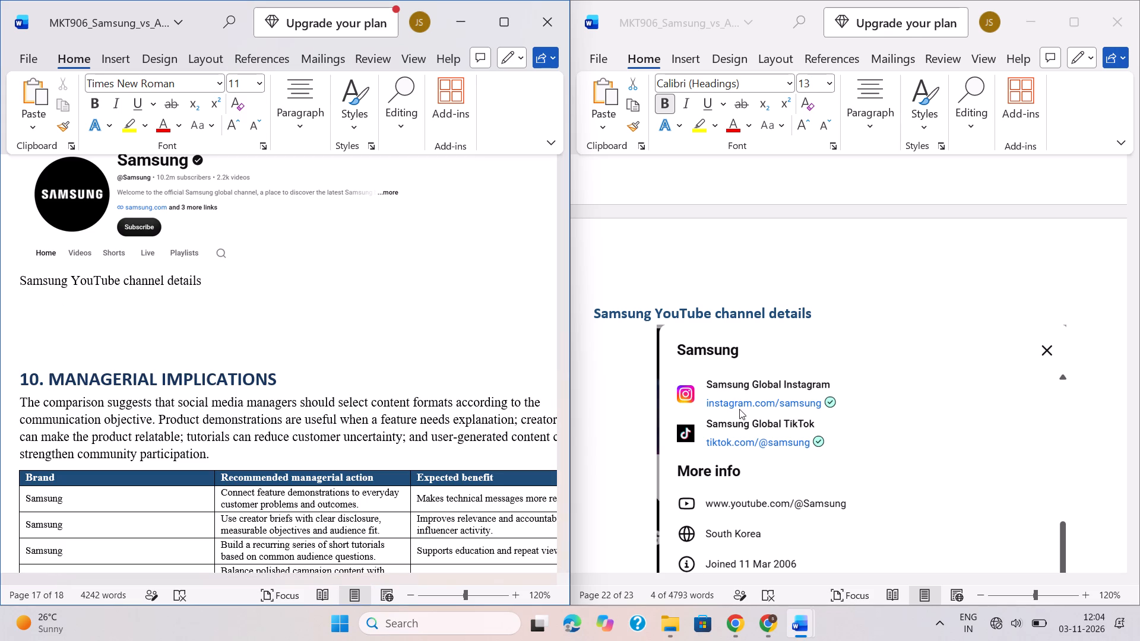
pyautogui.click(745, 418)
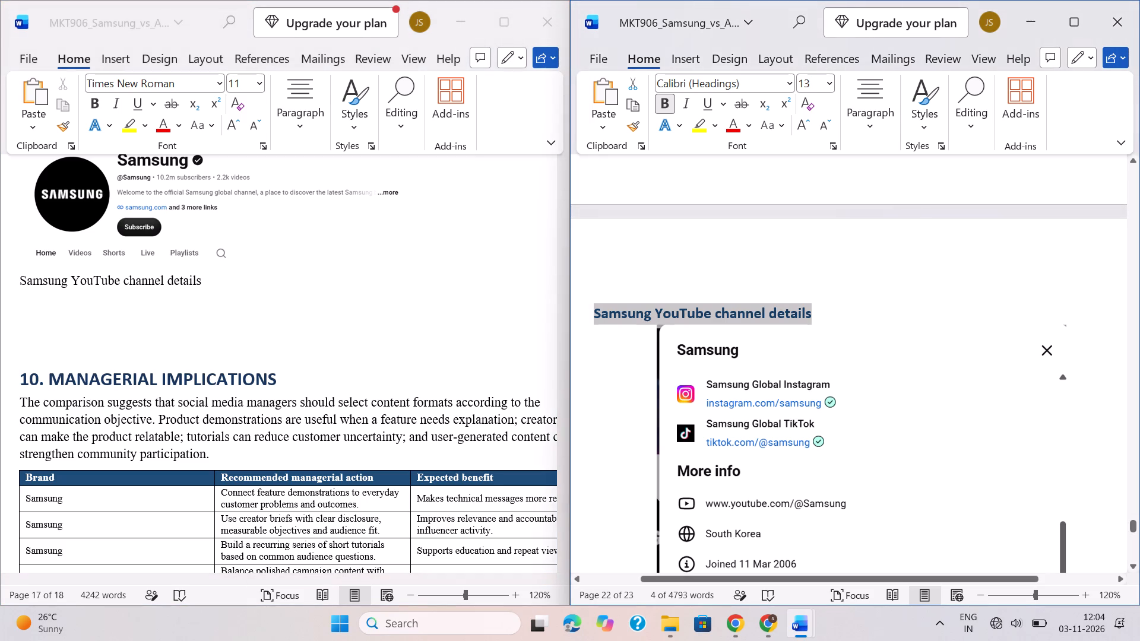
pyautogui.click(745, 418)
pyautogui.hotkey('ctrl', 'c')
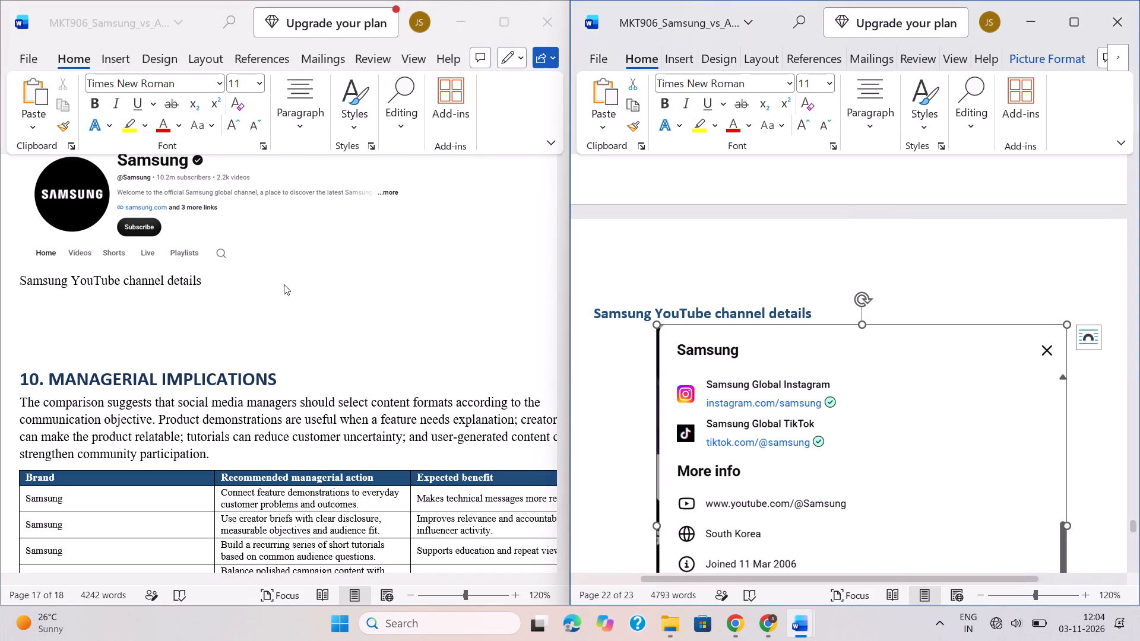
pyautogui.click(180, 306)
pyautogui.hotkey('ctrl', 'v')
pyautogui.scroll(-1, 180, 306)
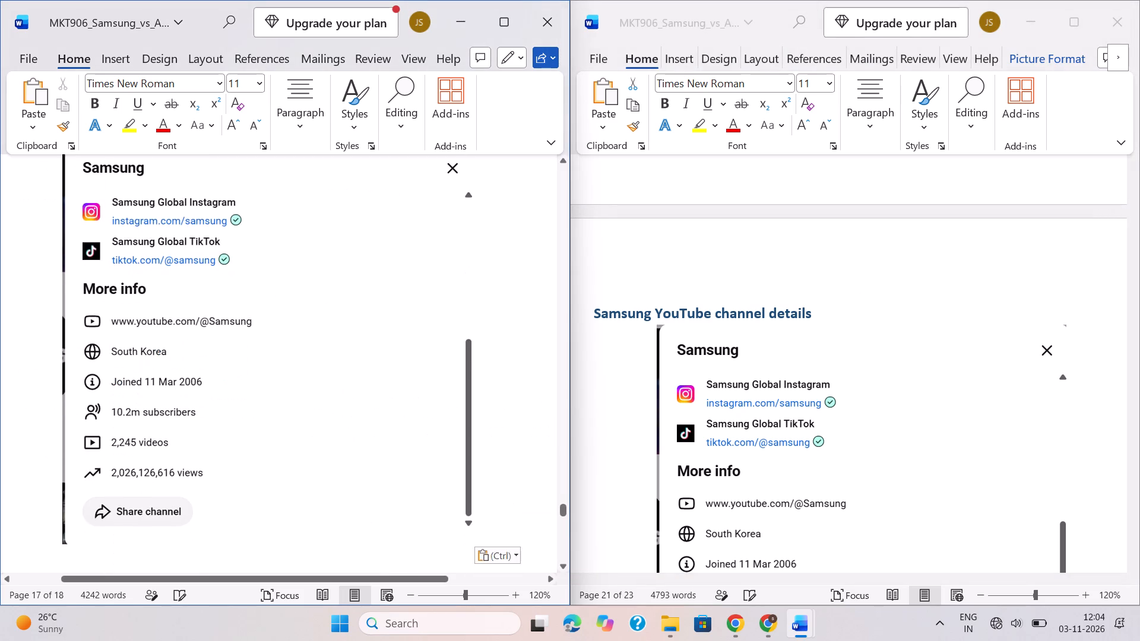
pyautogui.scroll(-1, 180, 306)
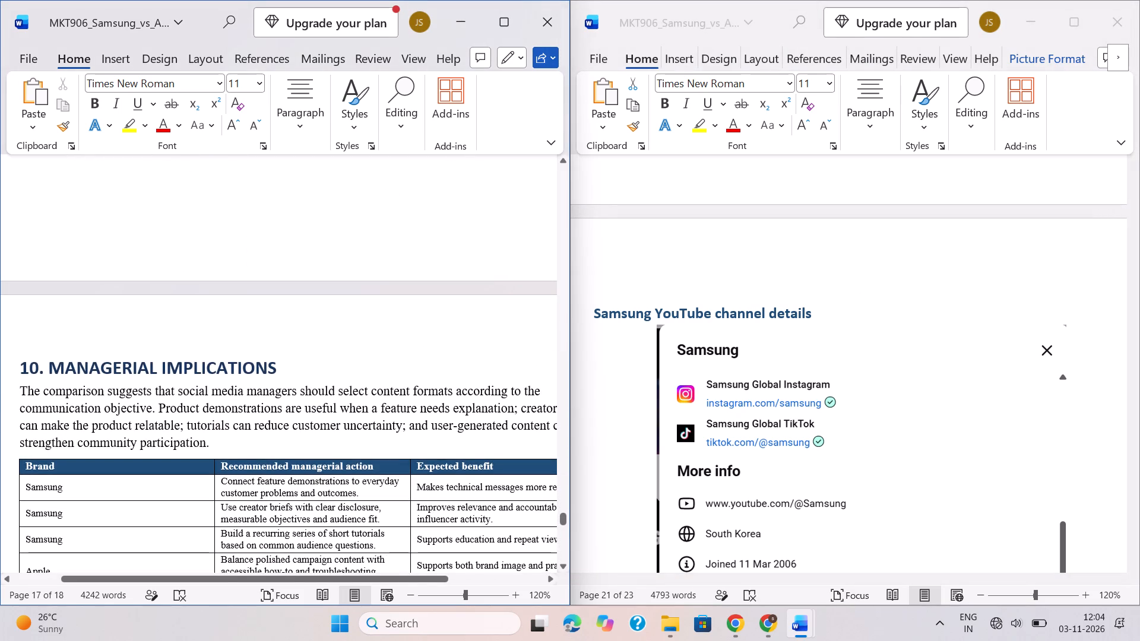
# Copy the "Apple YouTube channel profile" heading from the source document and paste it above section 10, four lines below the Samsung details screenshot.
pyautogui.hscroll(-1, 745, 315)
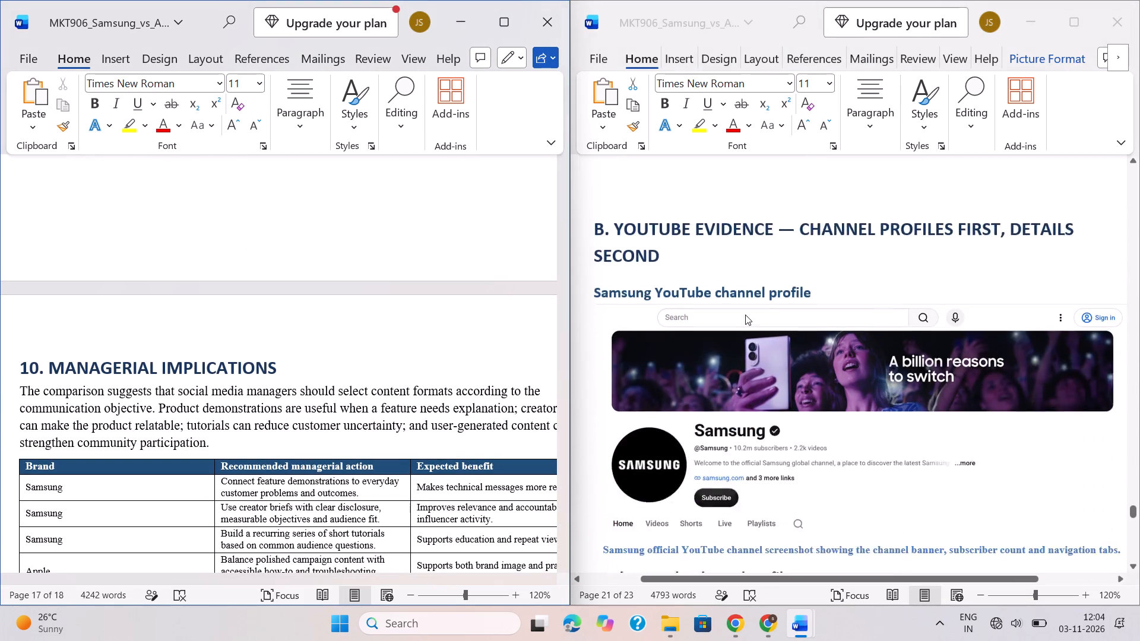
pyautogui.hscroll(-1, 745, 315)
pyautogui.moveTo(790, 389); pyautogui.dragTo(745, 382)
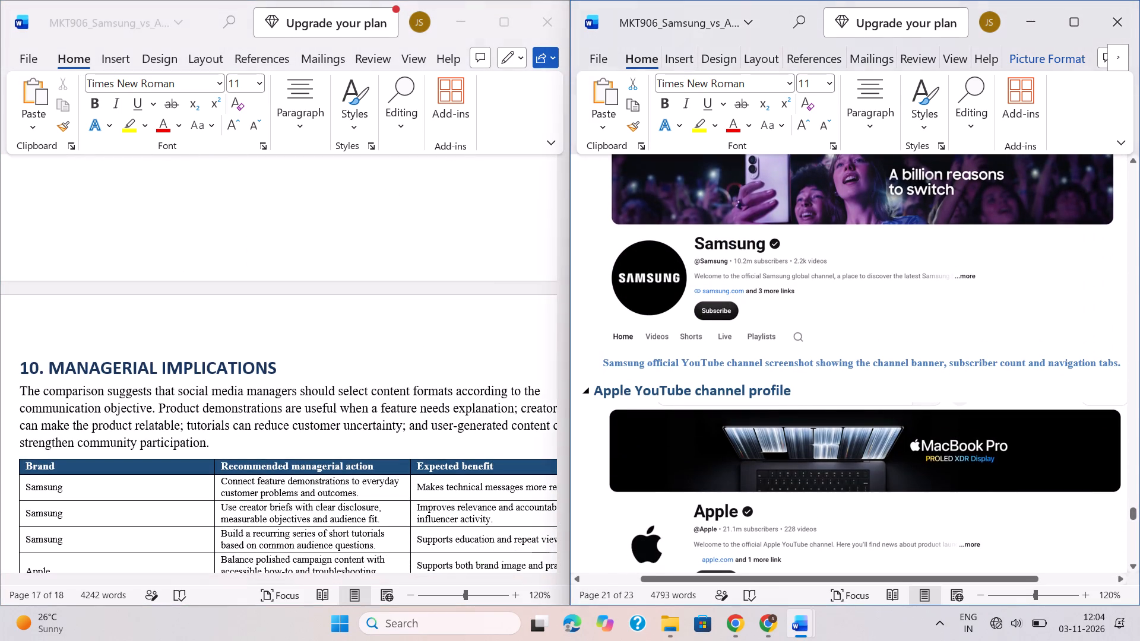
pyautogui.moveTo(745, 382); pyautogui.dragTo(594, 389)
pyautogui.moveTo(594, 389); pyautogui.dragTo(787, 374)
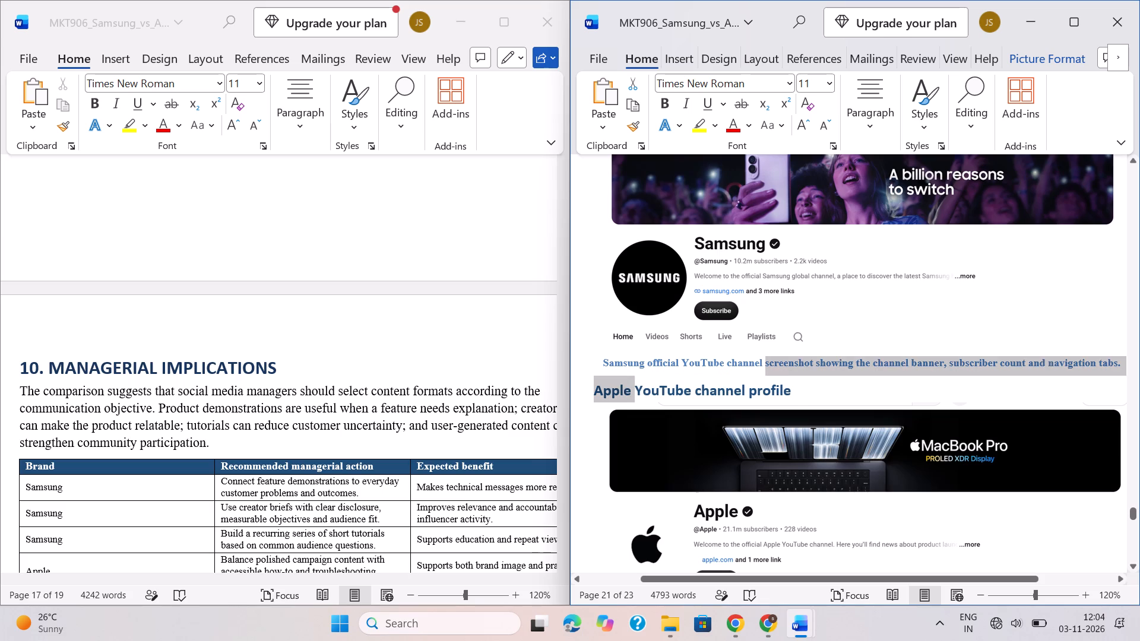
pyautogui.moveTo(787, 374); pyautogui.dragTo(793, 388)
pyautogui.hotkey('shift', 'Left')
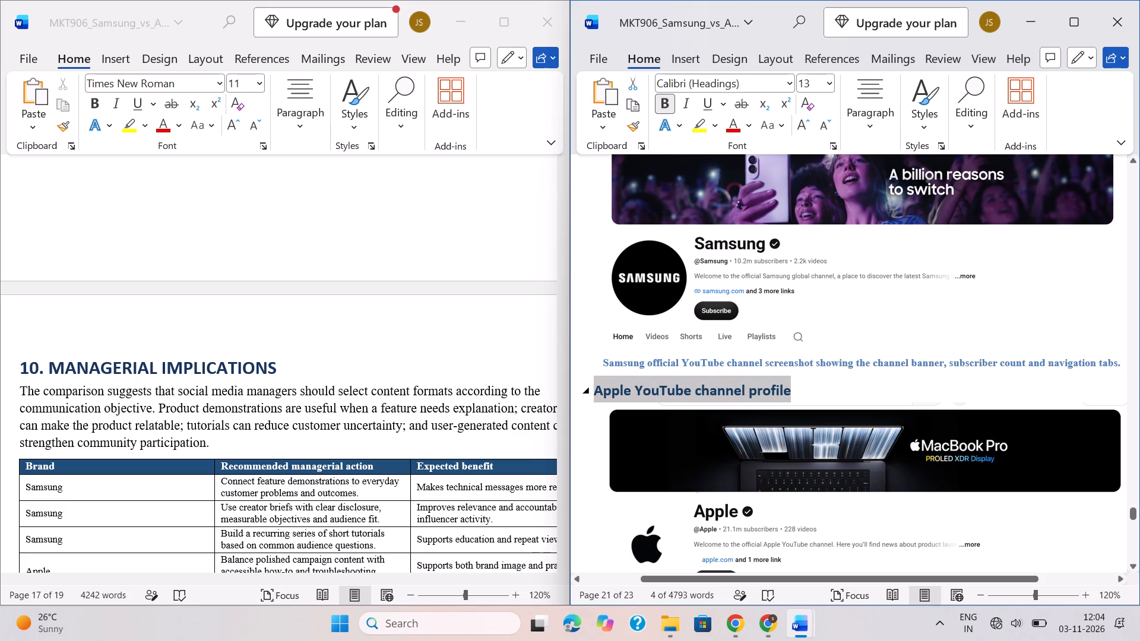
pyautogui.hotkey('ctrl', 'c')
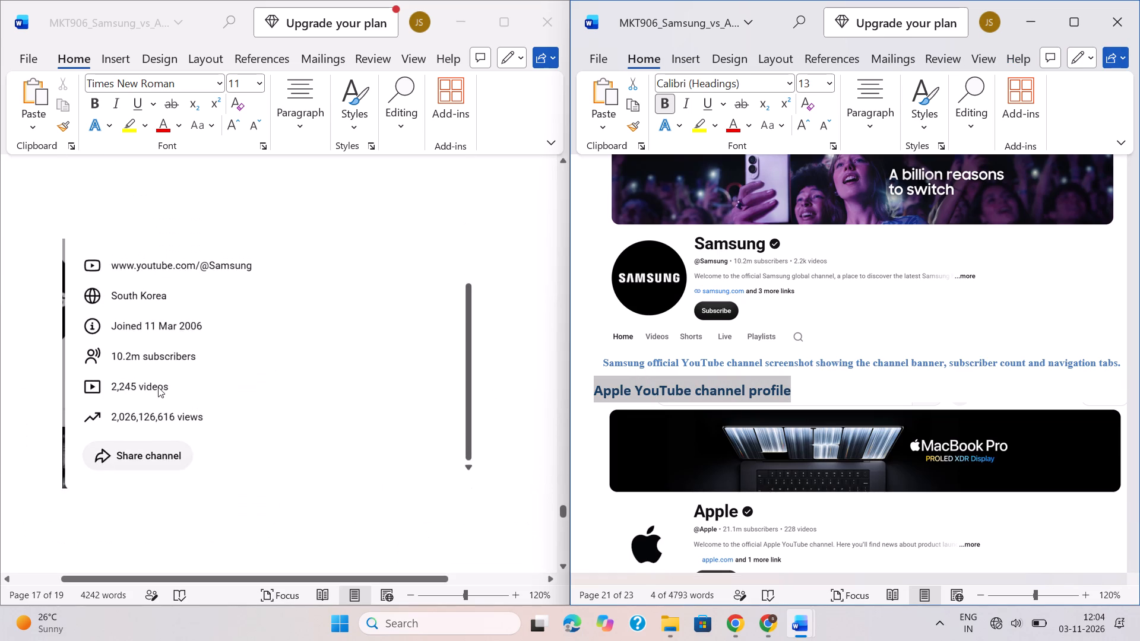
pyautogui.scroll(-1, 158, 387)
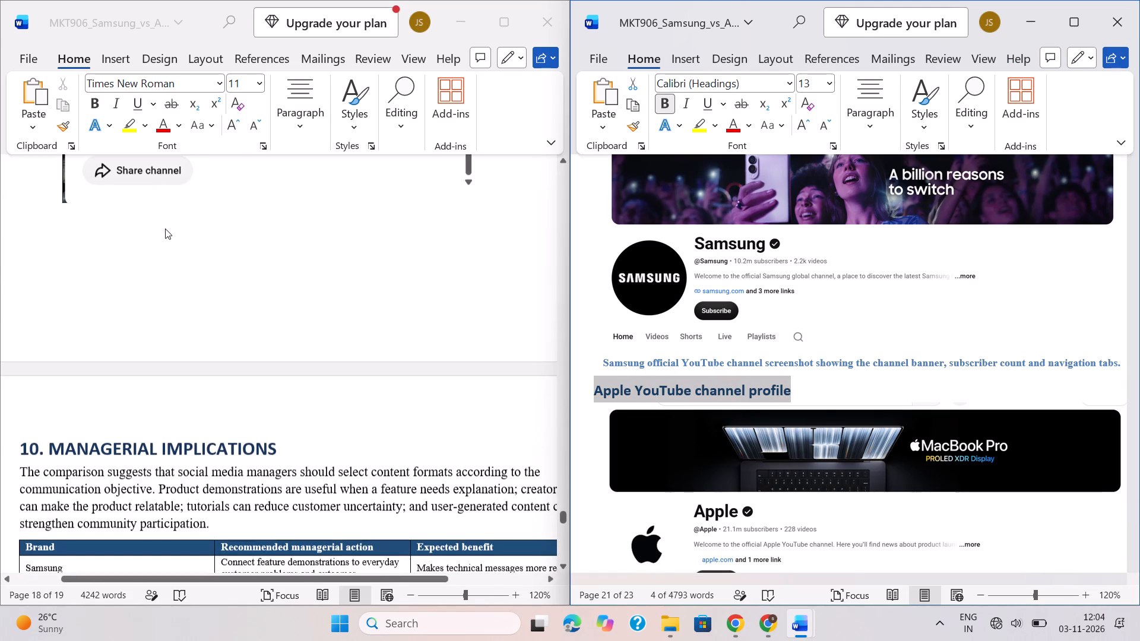
pyautogui.click(158, 184)
pyautogui.click(162, 231)
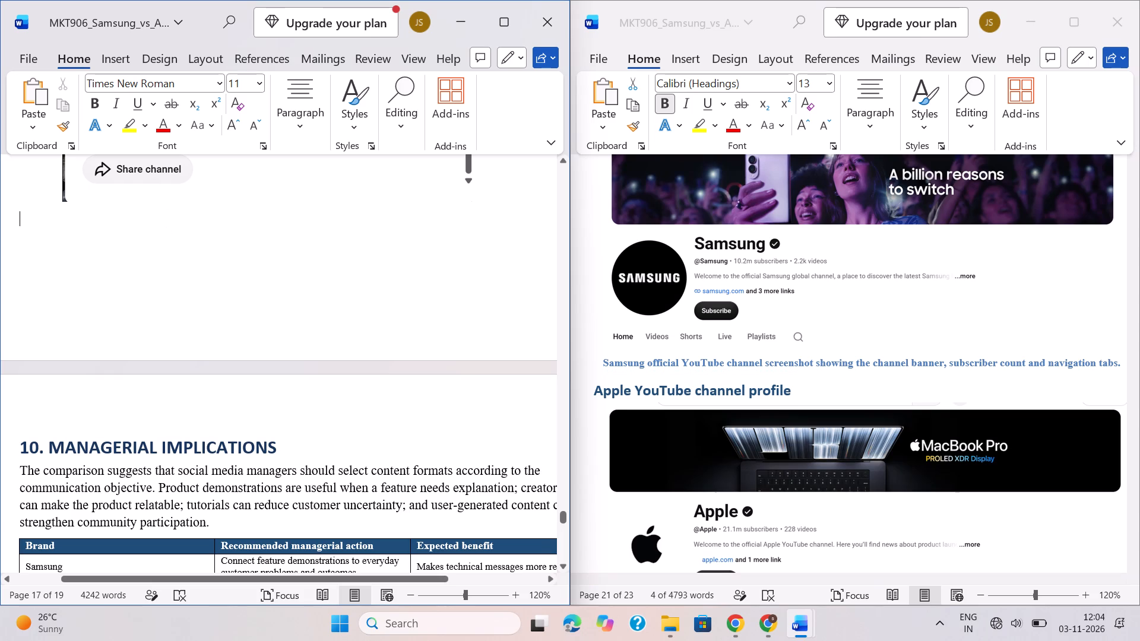
pyautogui.press('Return')
pyautogui.press('Return')
pyautogui.press('Return')
pyautogui.press('Return')
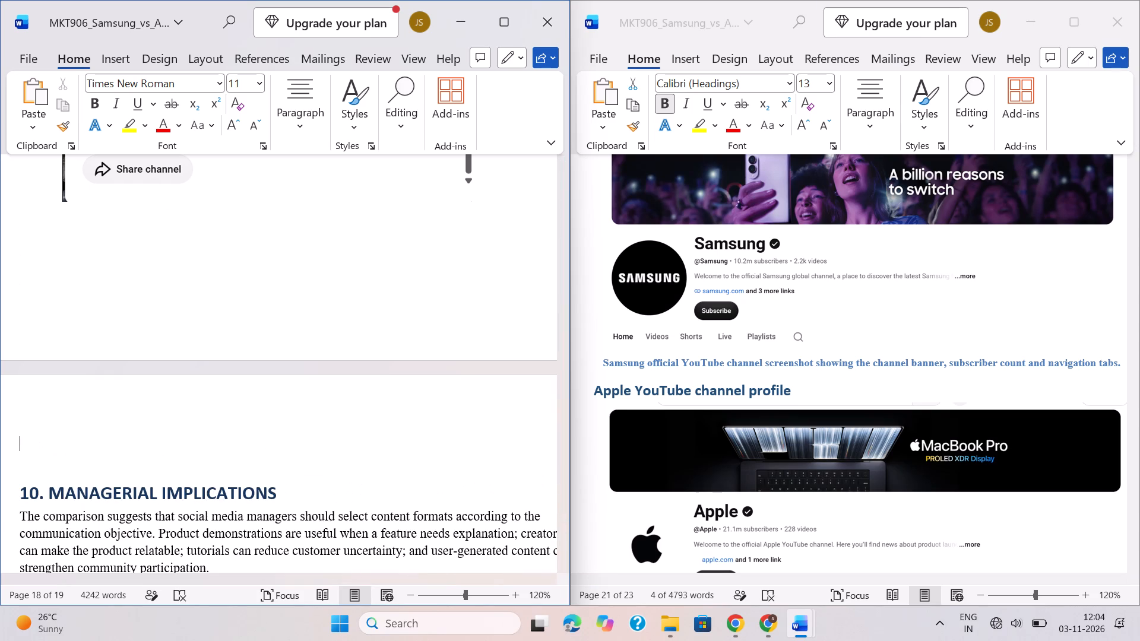
pyautogui.hotkey('ctrl', 'v')
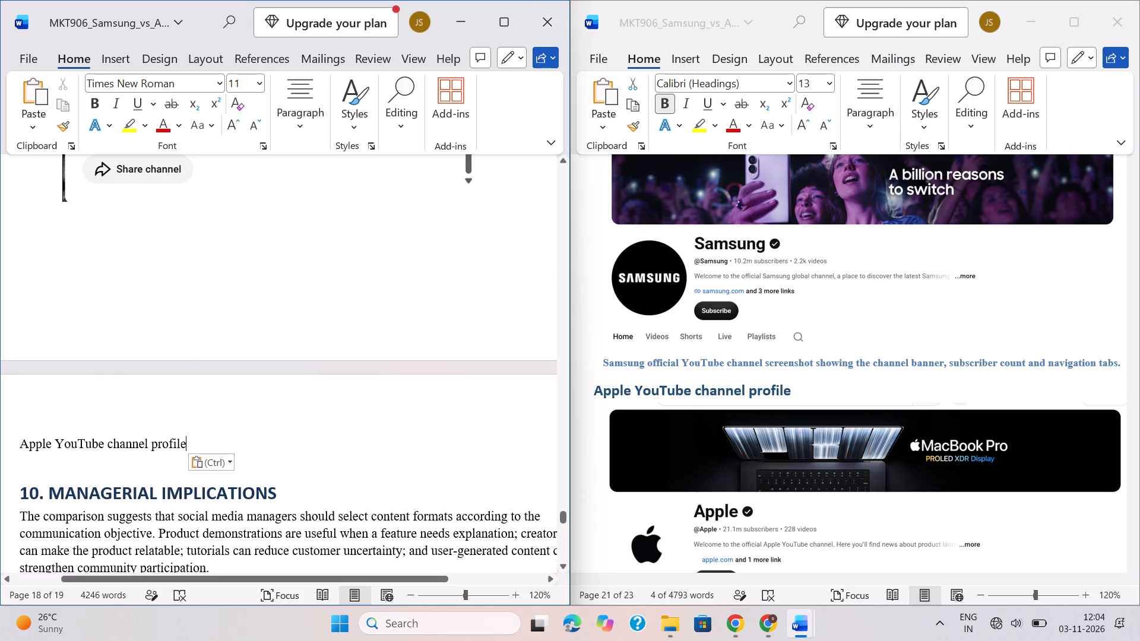
# Format the pasted "Apple YouTube channel profile" line in the Calibri (Headings) font at size 14.
pyautogui.moveTo(188, 434); pyautogui.dragTo(20, 437)
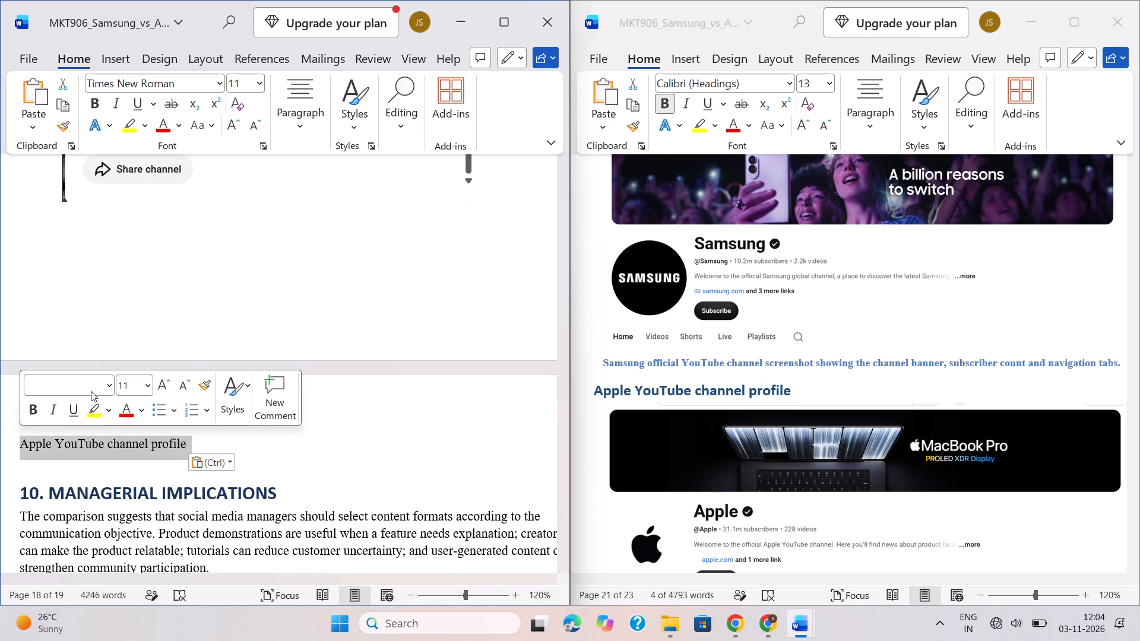
pyautogui.click(105, 388)
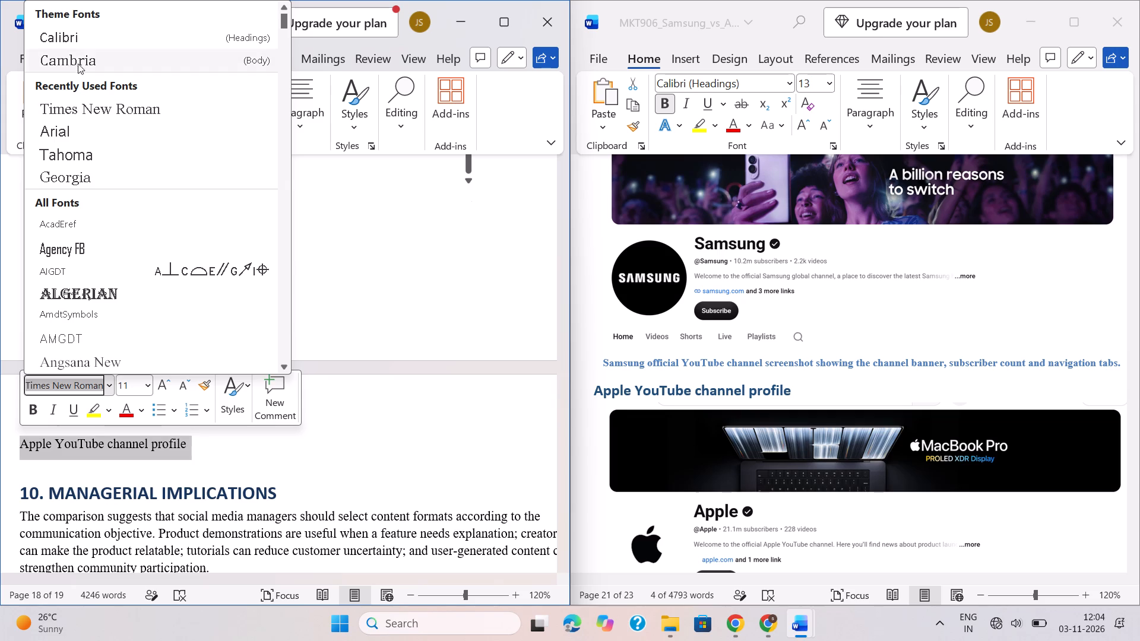
pyautogui.click(79, 46)
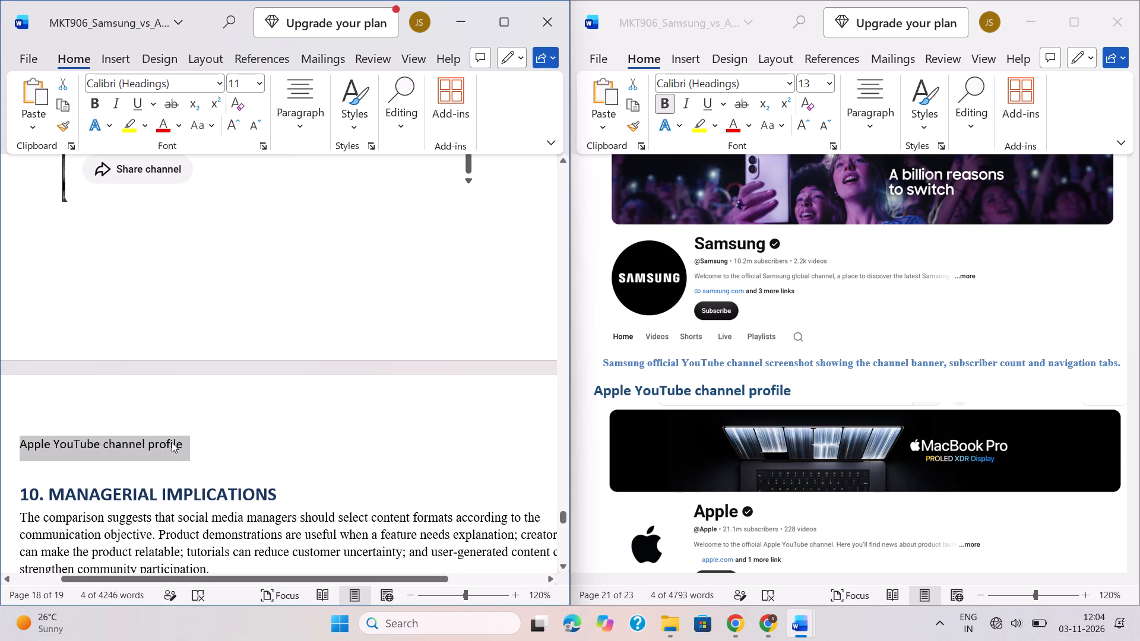
pyautogui.click(172, 442)
pyautogui.moveTo(204, 449); pyautogui.dragTo(26, 431)
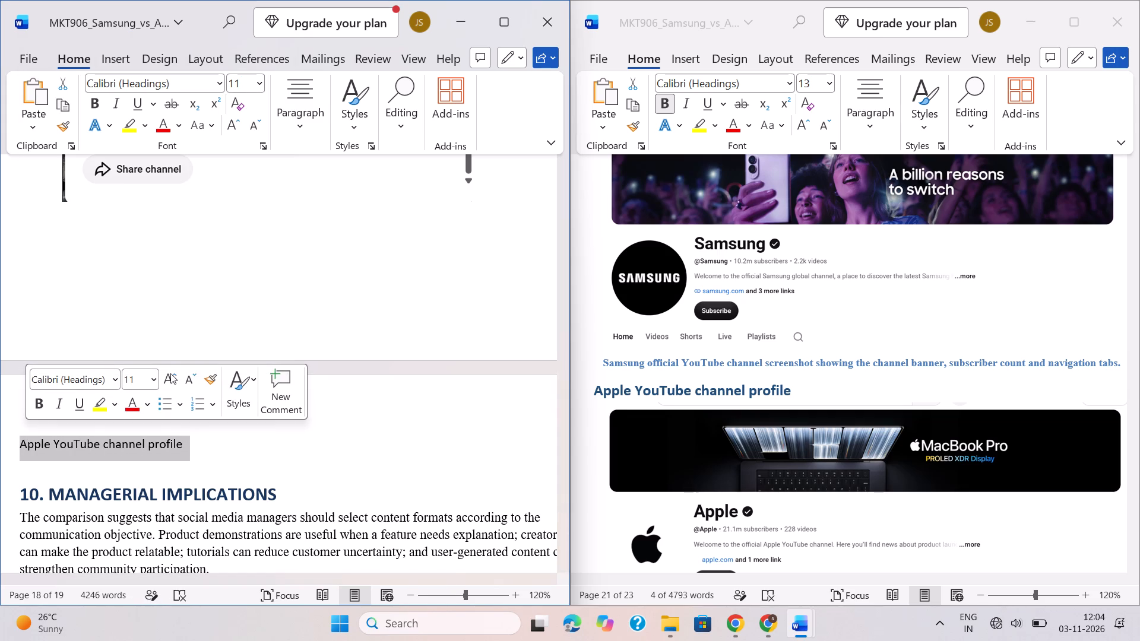
pyautogui.click(170, 373)
pyautogui.click(170, 373)
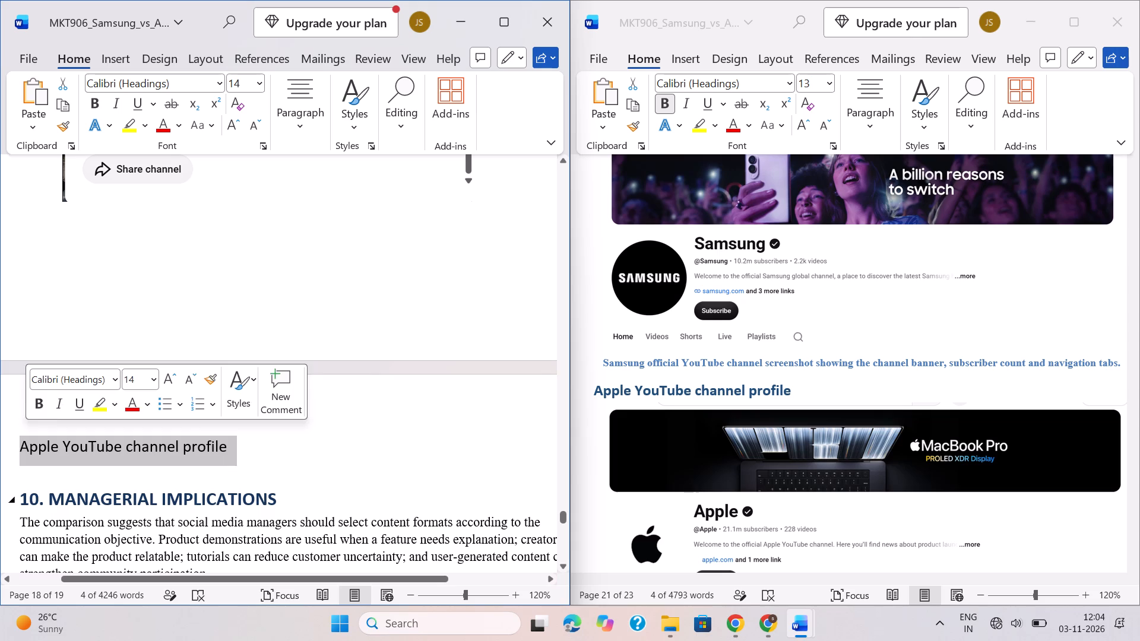
pyautogui.click(237, 468)
pyautogui.click(242, 458)
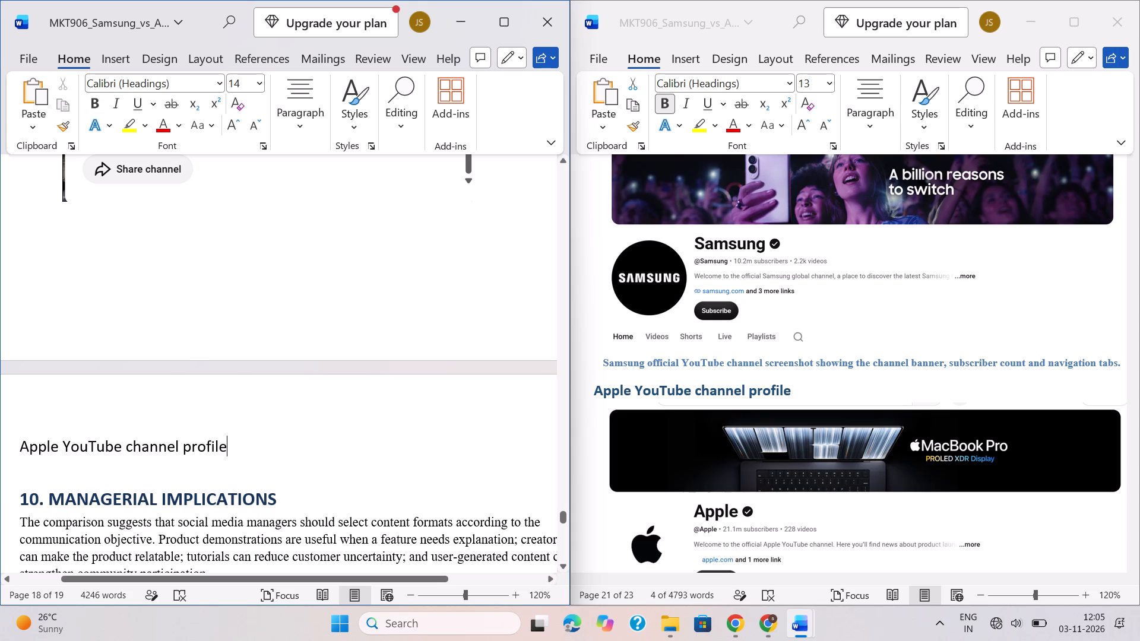
# Copy the Apple YouTube channel profile screenshot from the source document onto a new line below its heading in the assignment.
pyautogui.press('Return')
pyautogui.click(645, 460)
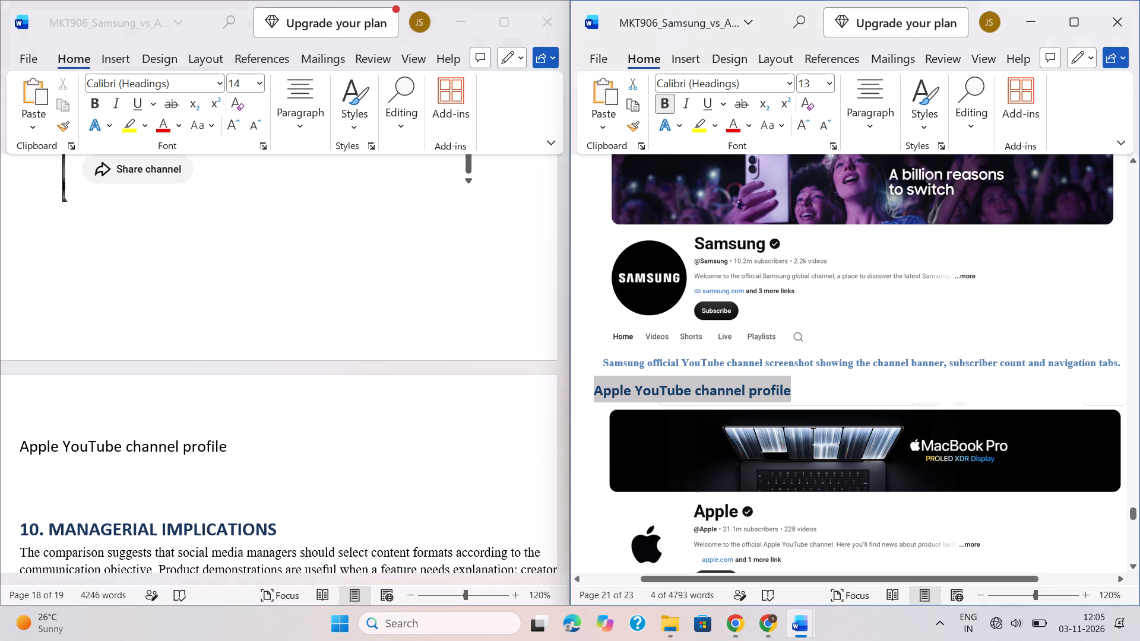
pyautogui.click(645, 460)
pyautogui.hotkey('ctrl', 'c')
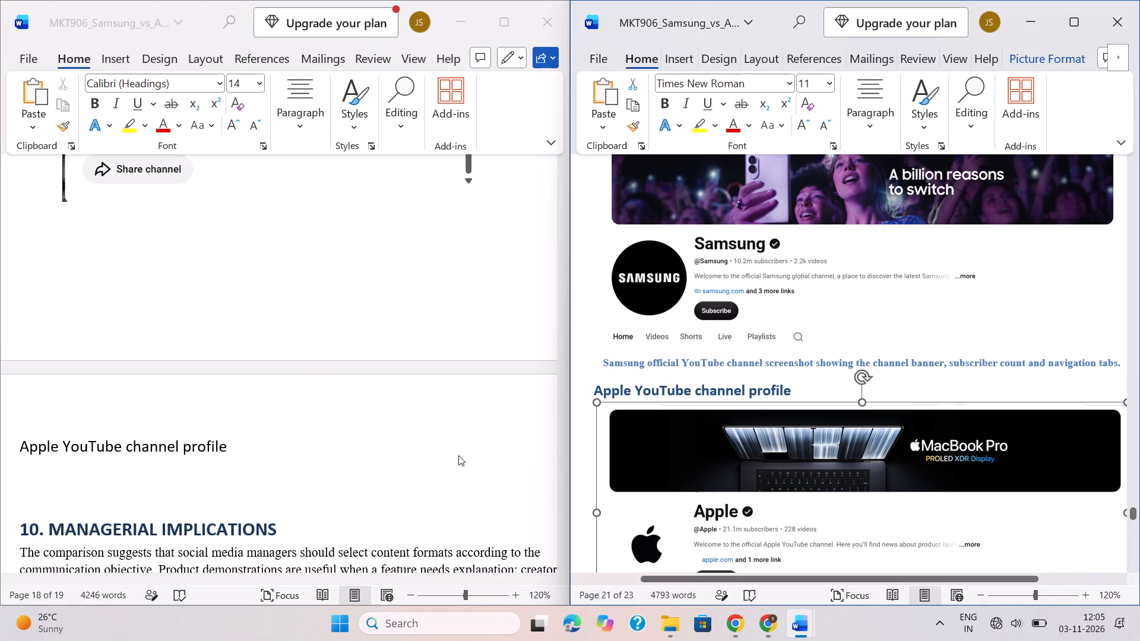
pyautogui.click(64, 494)
pyautogui.hotkey('ctrl', 'v')
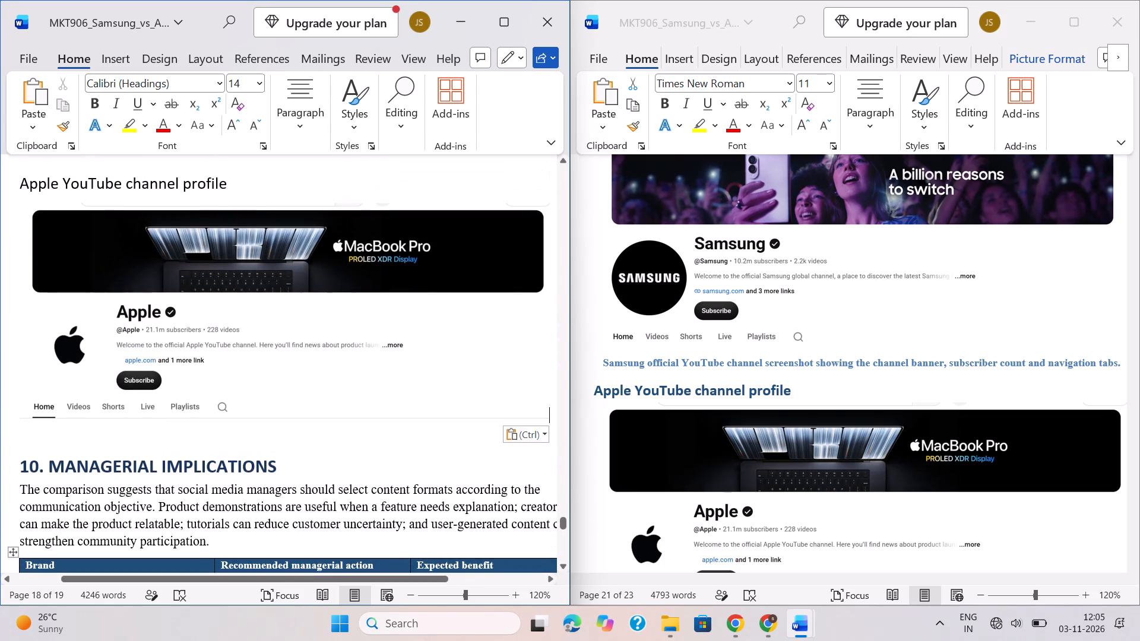
pyautogui.click(341, 402)
pyautogui.click(341, 402)
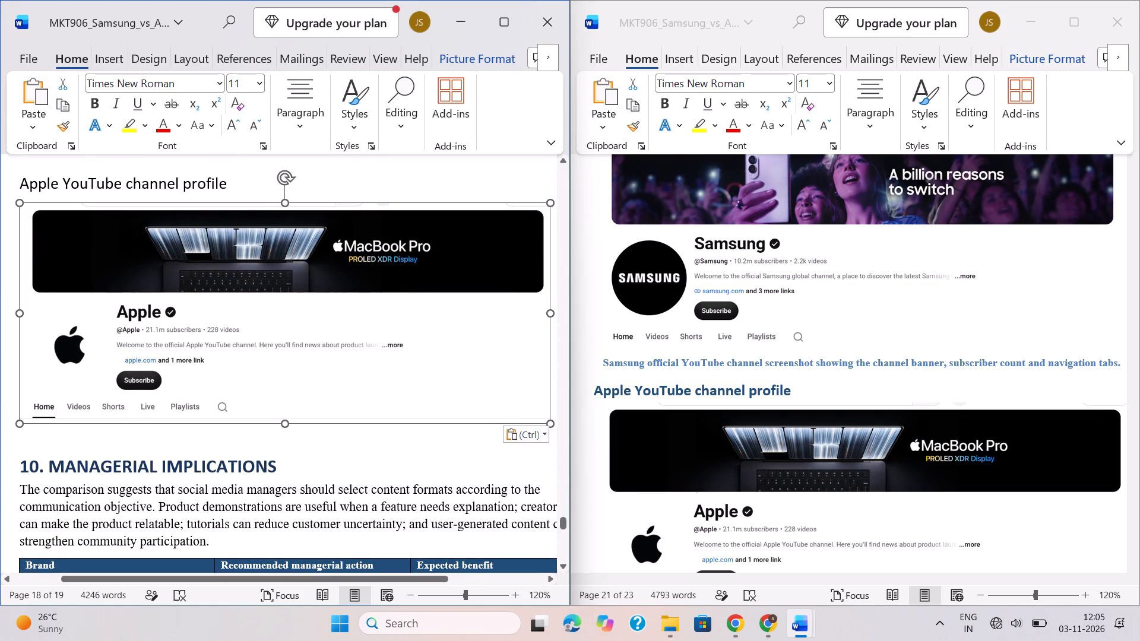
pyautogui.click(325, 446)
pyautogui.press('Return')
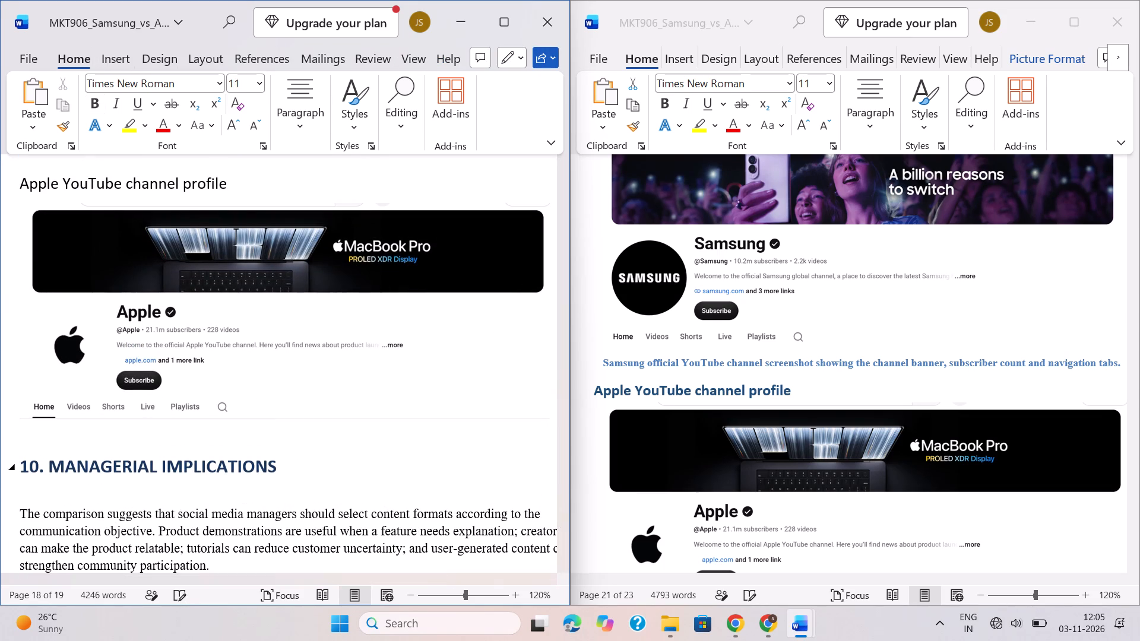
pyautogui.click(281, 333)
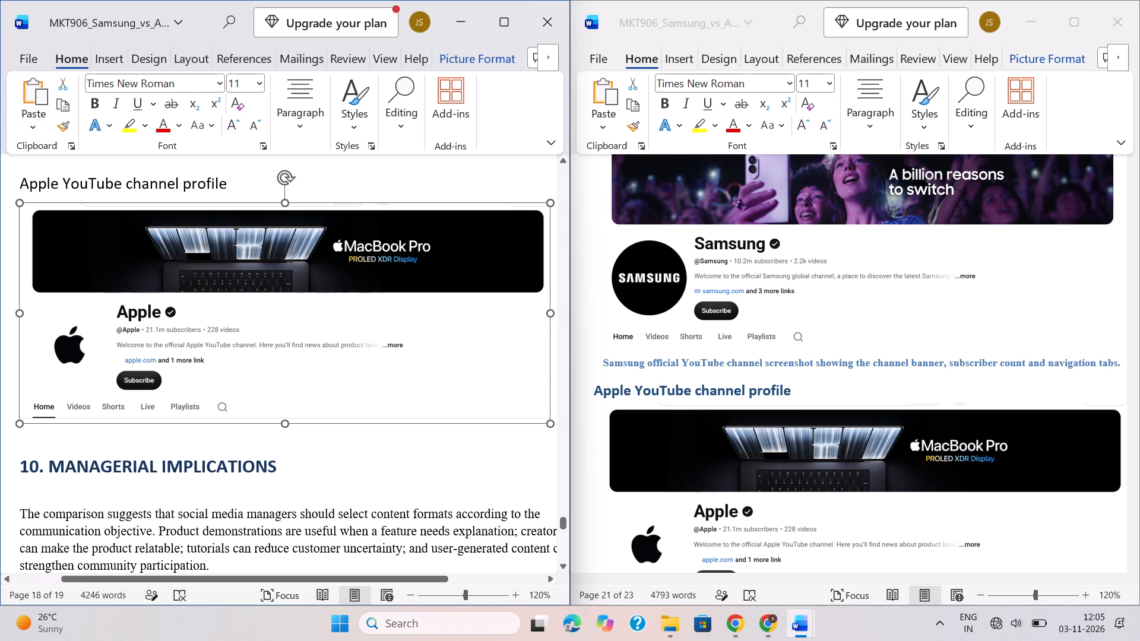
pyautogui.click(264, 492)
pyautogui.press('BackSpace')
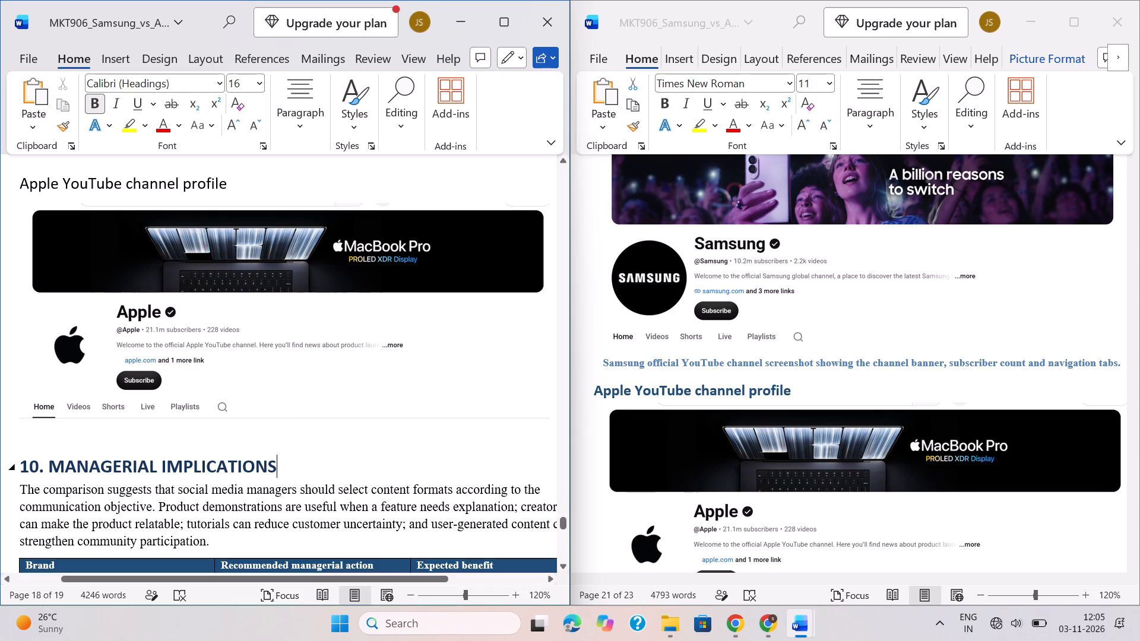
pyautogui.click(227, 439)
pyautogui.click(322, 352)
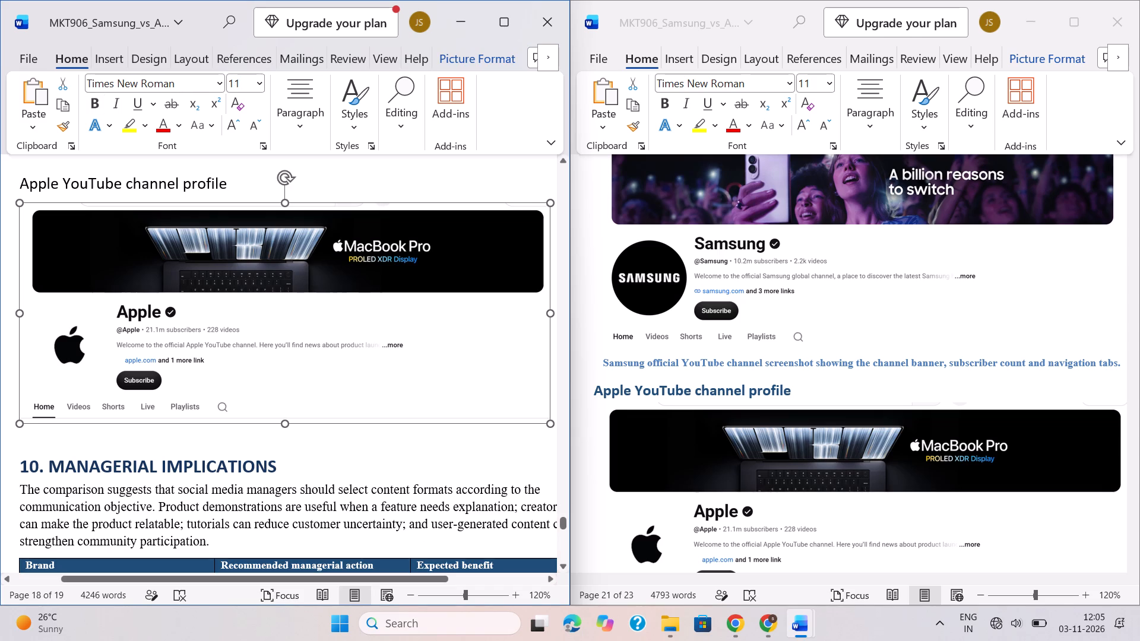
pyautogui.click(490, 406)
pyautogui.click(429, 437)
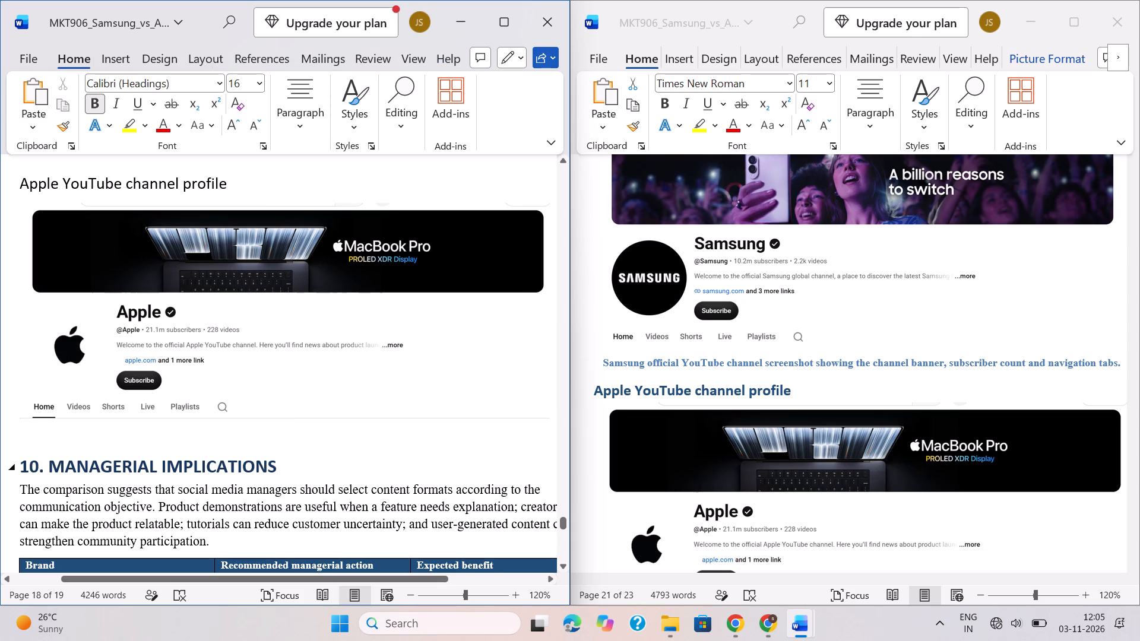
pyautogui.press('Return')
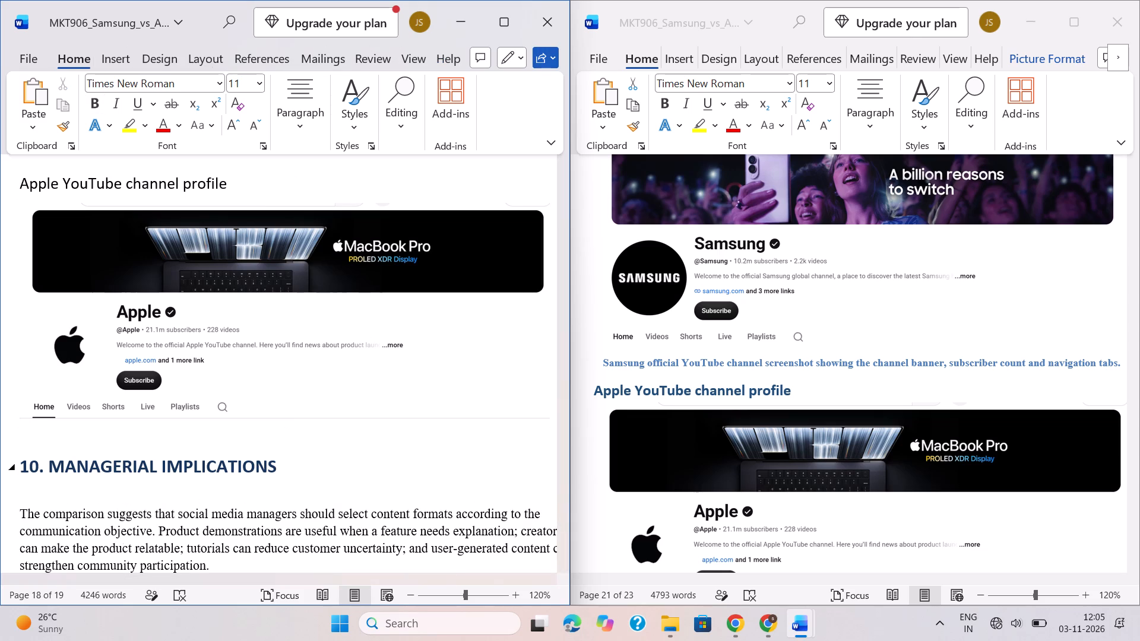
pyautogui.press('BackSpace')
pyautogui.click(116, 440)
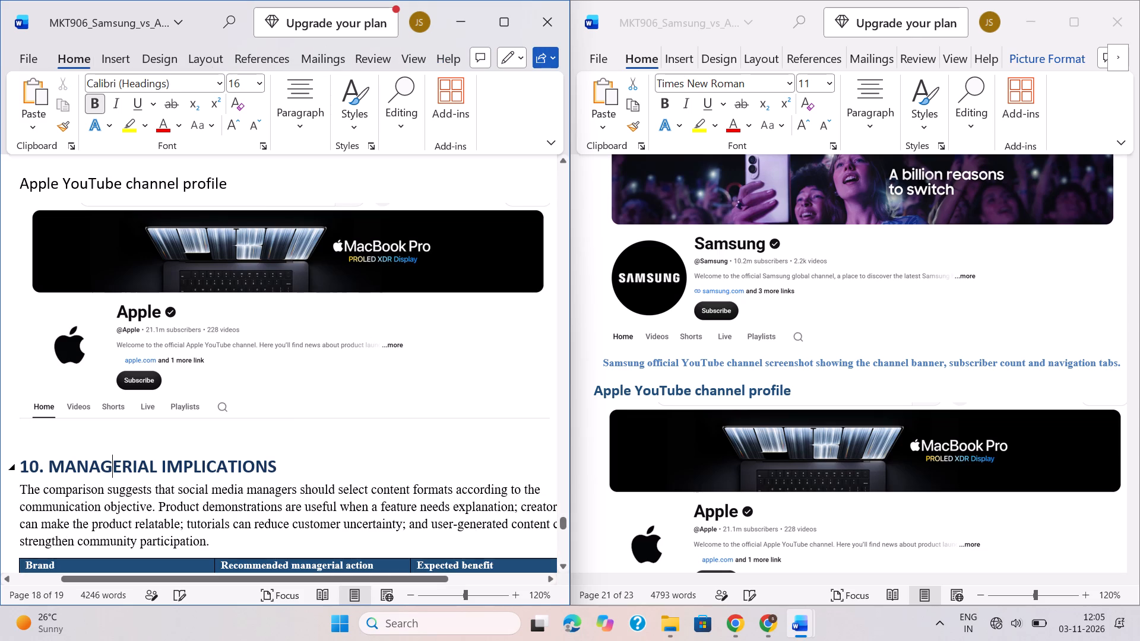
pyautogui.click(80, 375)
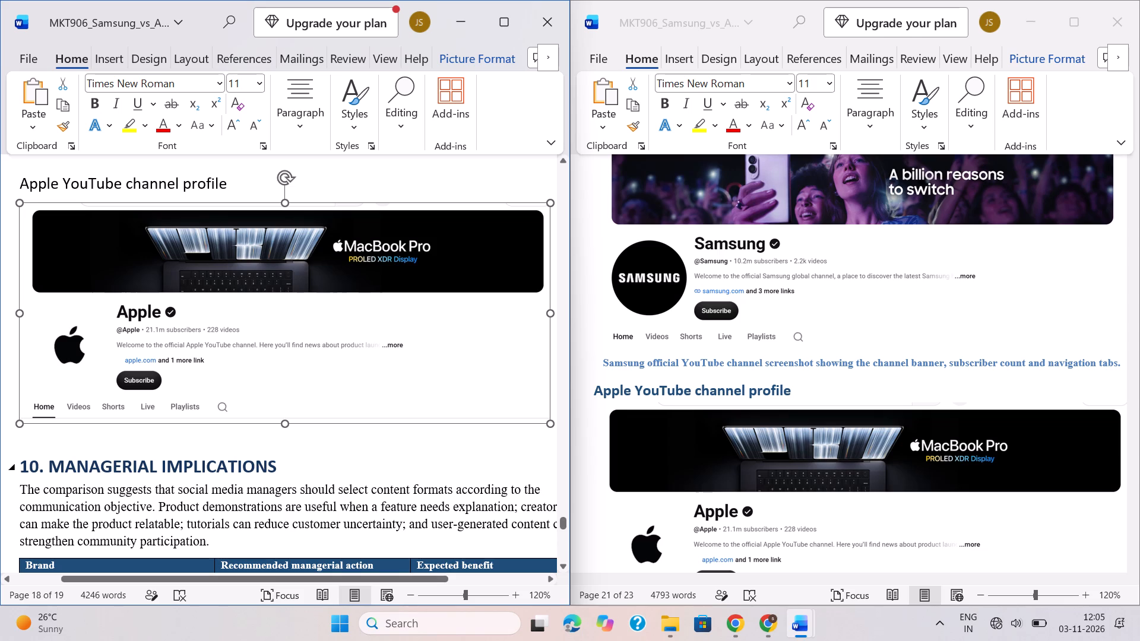
# Add one blank line directly below the Apple YouTube channel profile screenshot, above section 10 in the assignment.
pyautogui.click(30, 435)
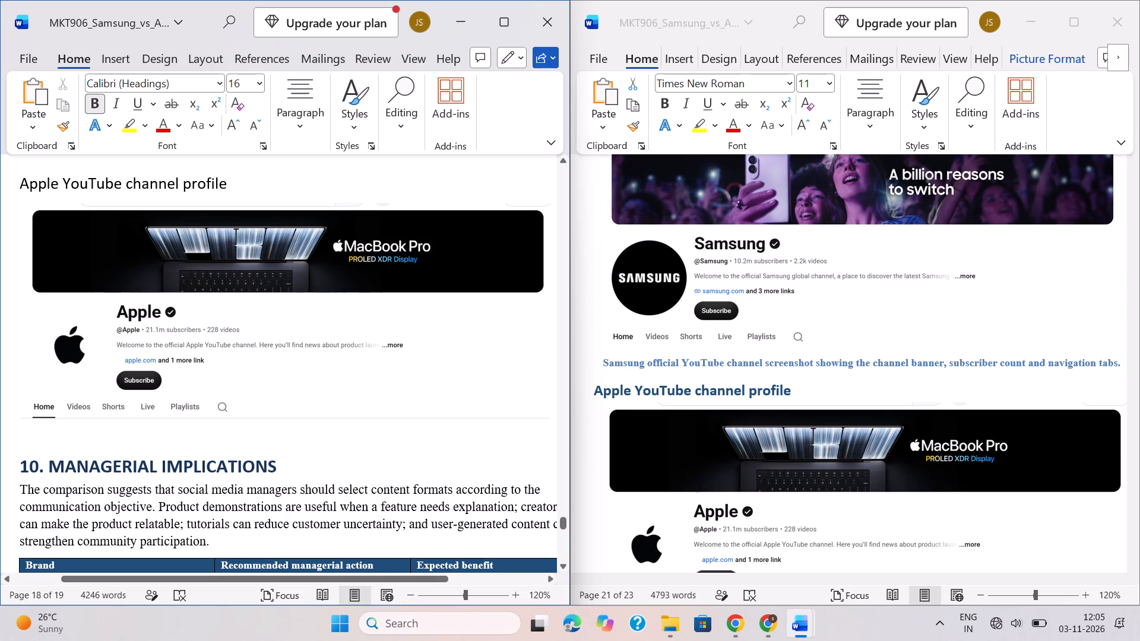
pyautogui.moveTo(112, 383); pyautogui.dragTo(106, 411)
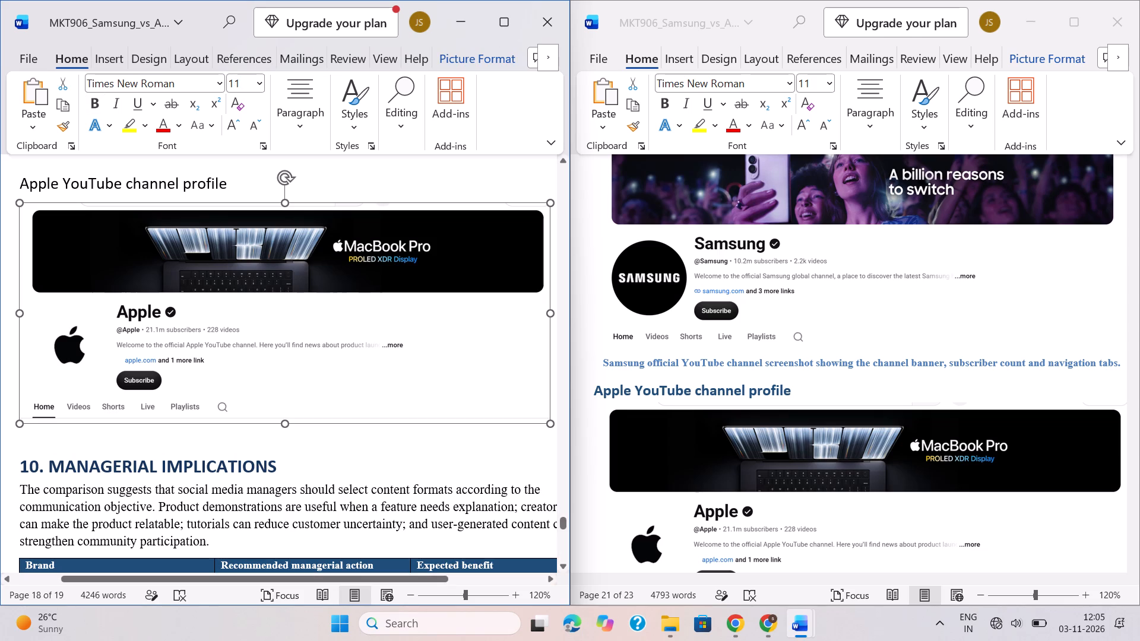
pyautogui.scroll(1, 169, 366)
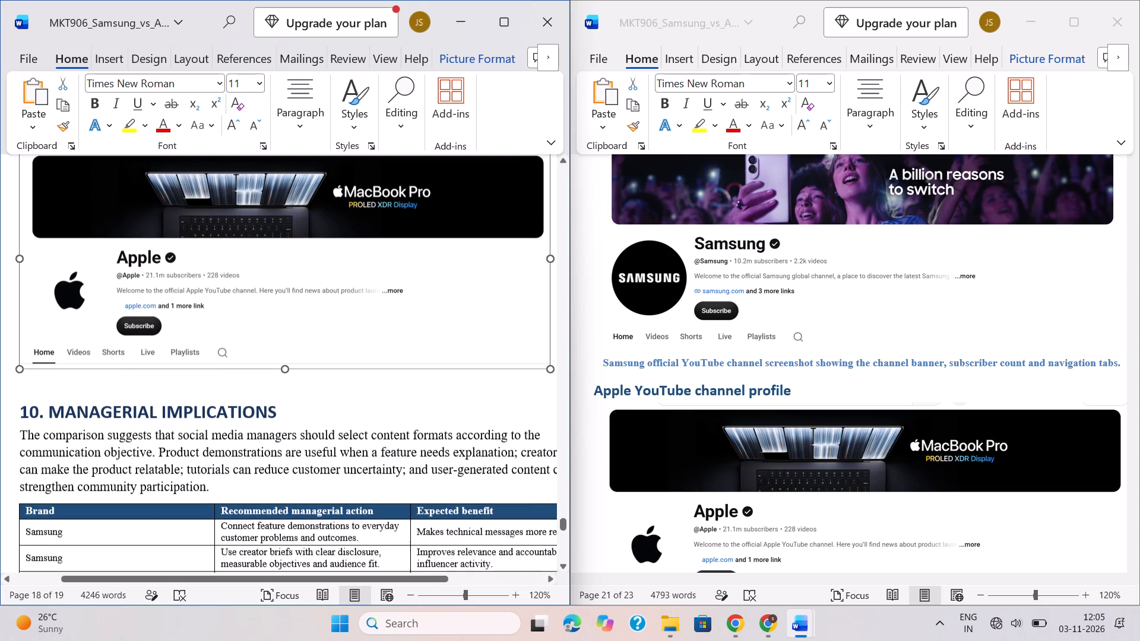
pyautogui.click(439, 297)
pyautogui.click(436, 391)
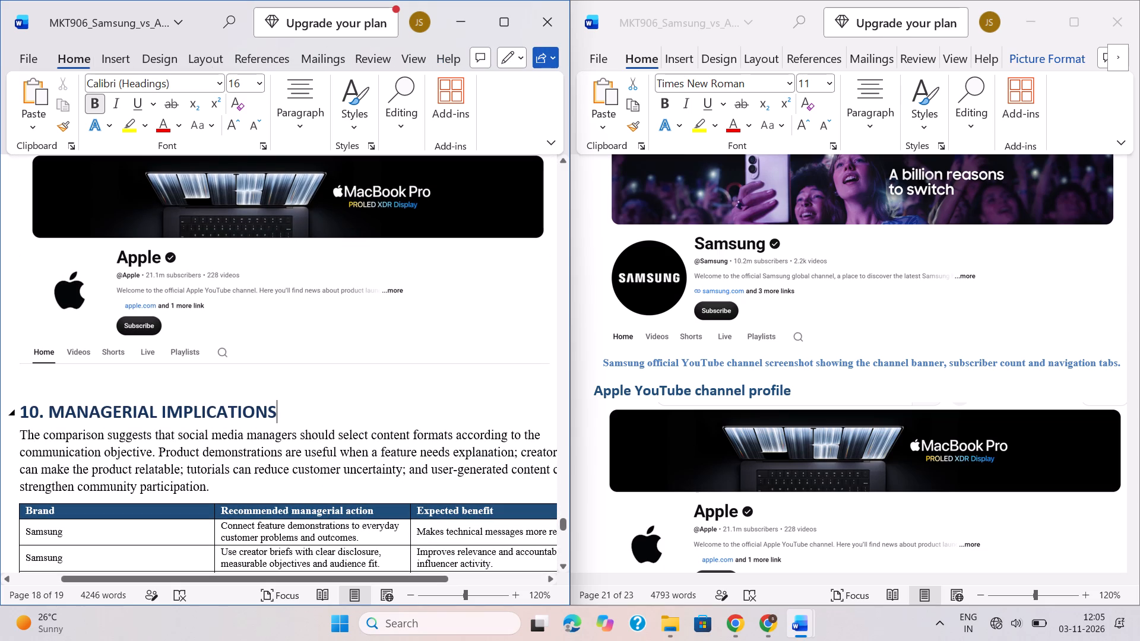
pyautogui.click(515, 329)
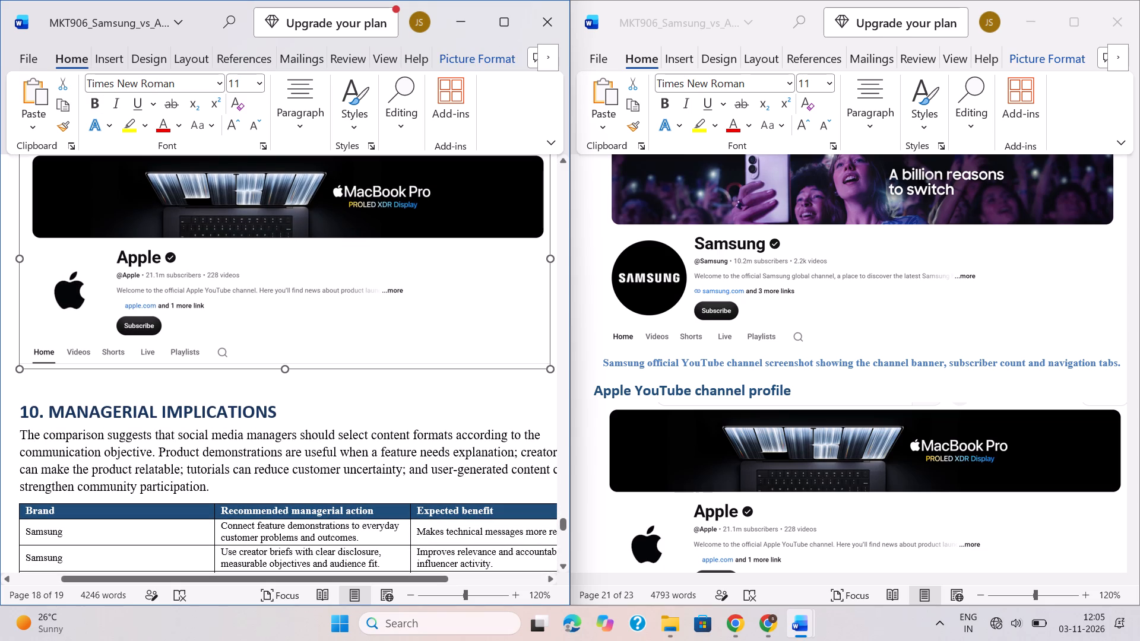
pyautogui.click(232, 376)
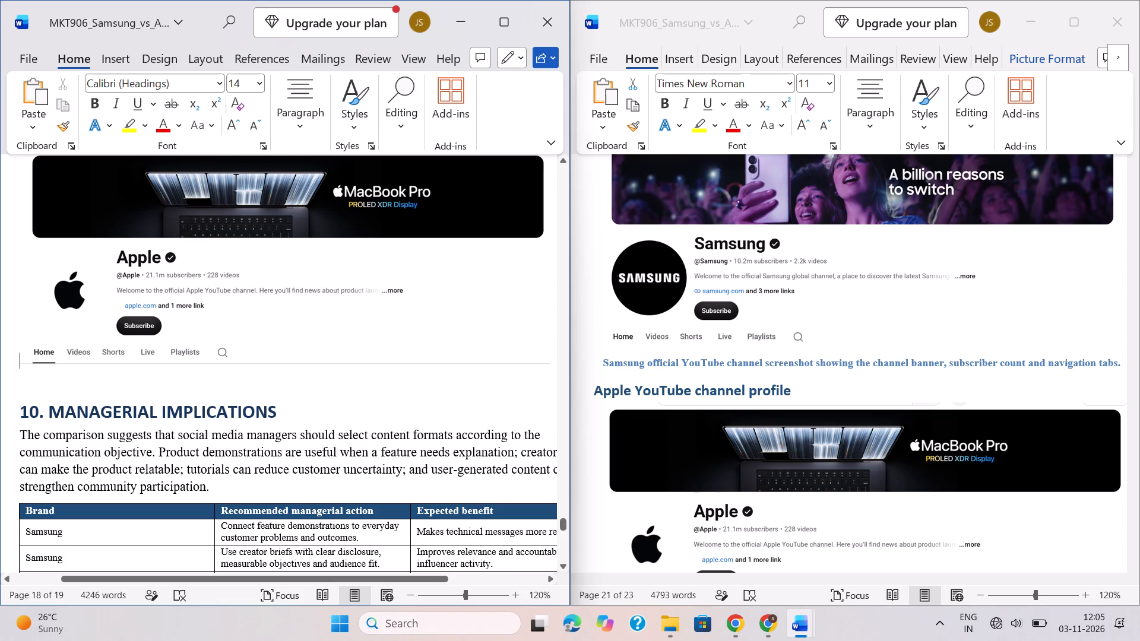
pyautogui.press('Right')
pyautogui.press('Return')
pyautogui.press('Return')
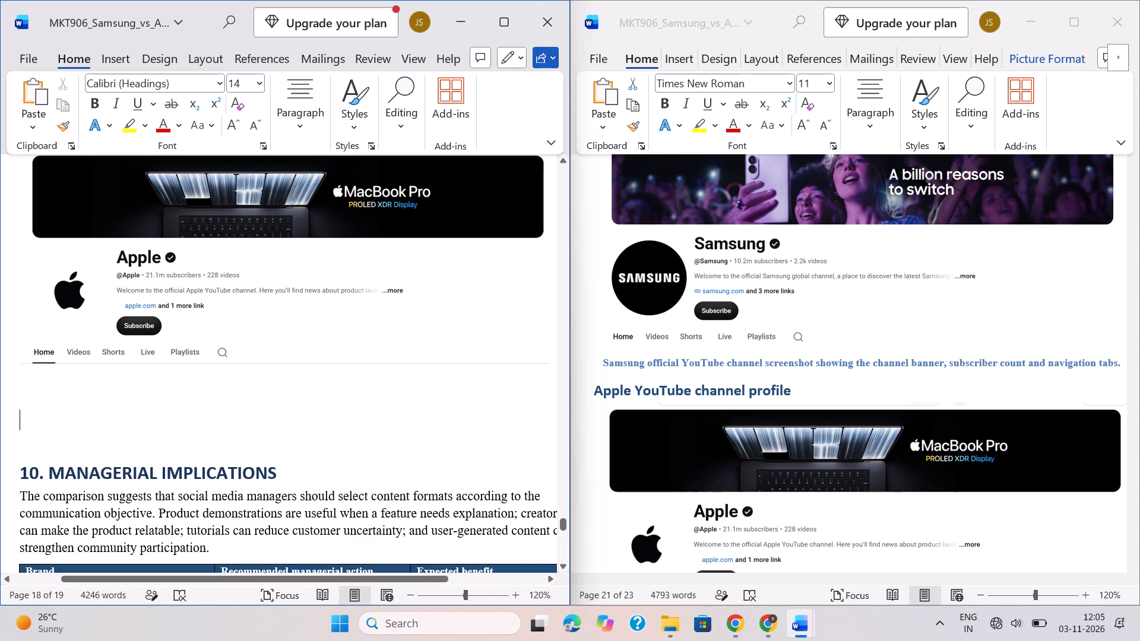
pyautogui.press('BackSpace')
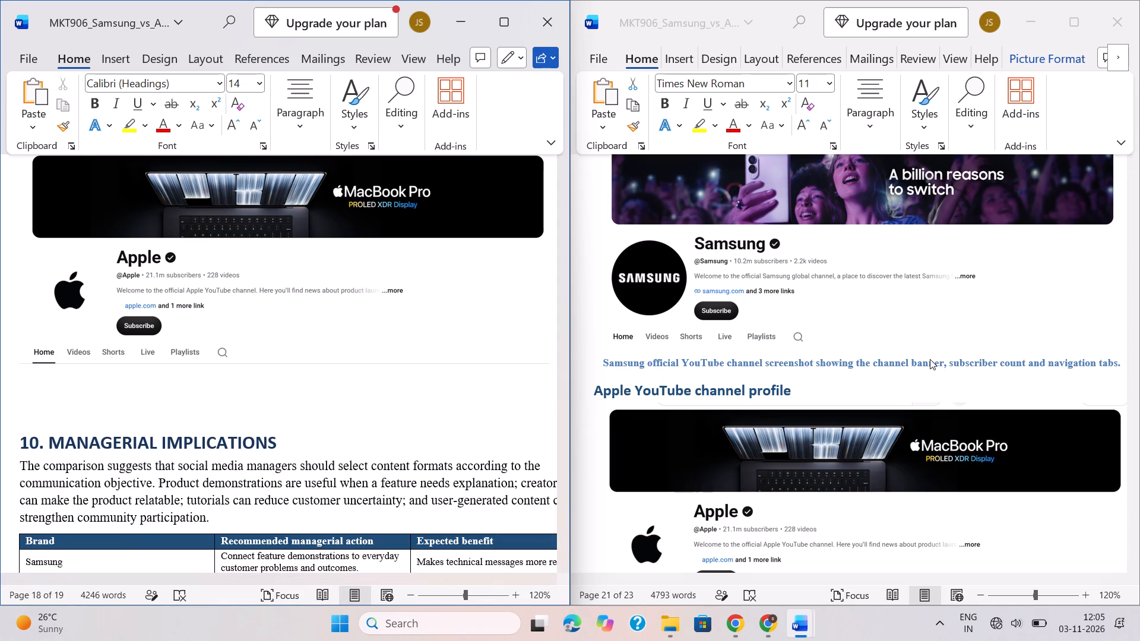
# Copy the "Apple YouTube channel details" heading from the source document and paste it on the blank line above section 10.
pyautogui.scroll(-1, 930, 359)
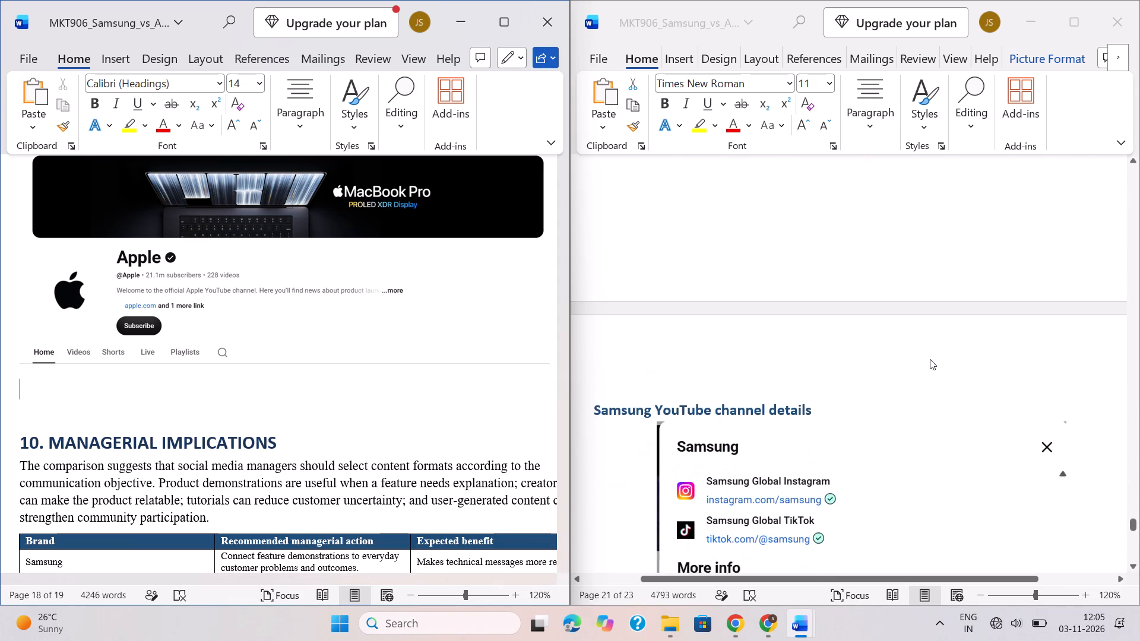
pyautogui.scroll(-1, 807, 401)
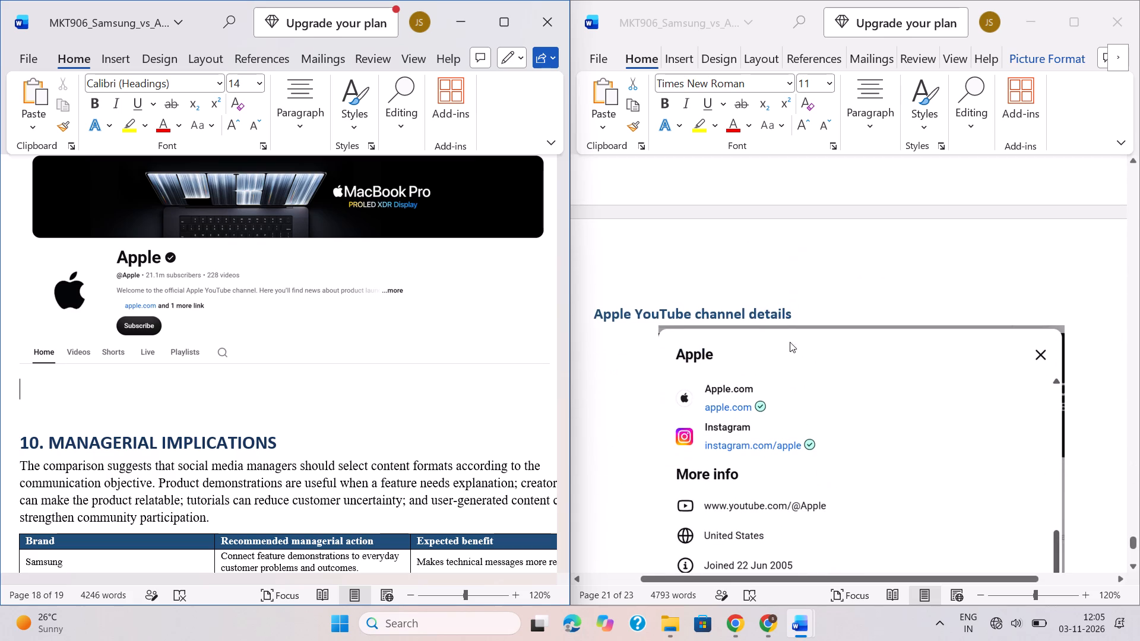
pyautogui.moveTo(789, 315); pyautogui.dragTo(596, 312)
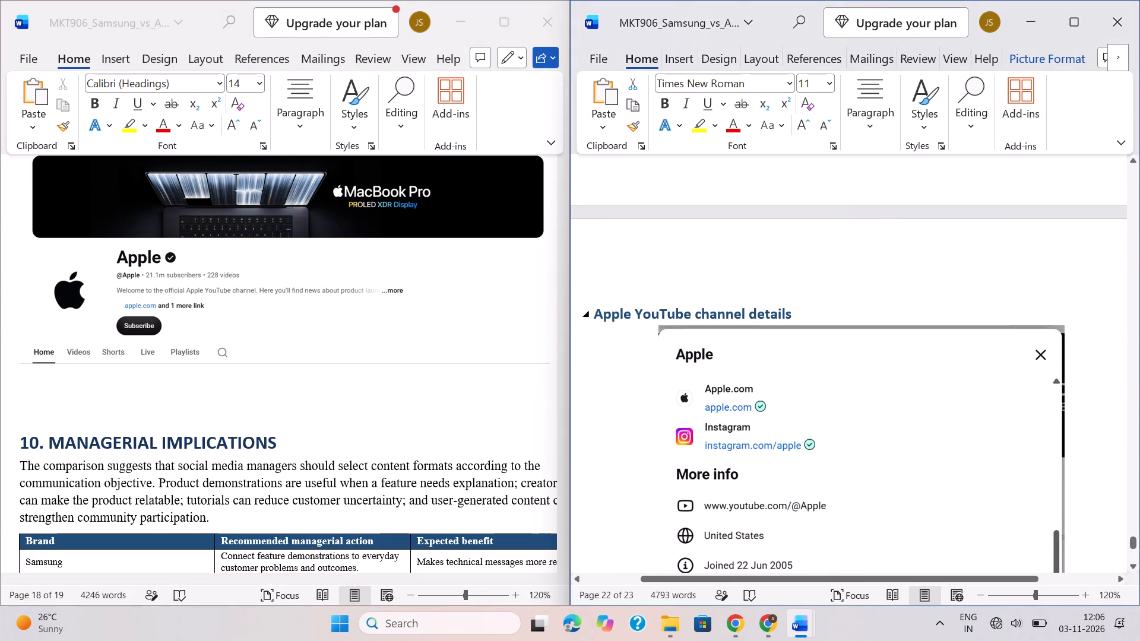
pyautogui.moveTo(596, 312); pyautogui.dragTo(790, 315)
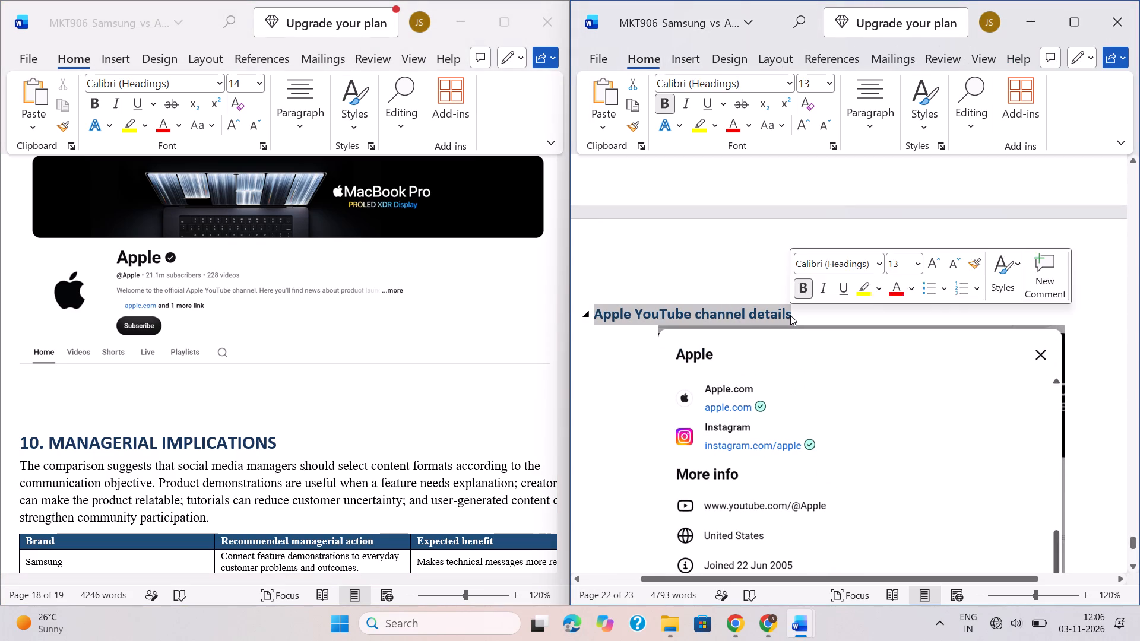
pyautogui.hotkey('ctrl', 'c')
pyautogui.click(103, 396)
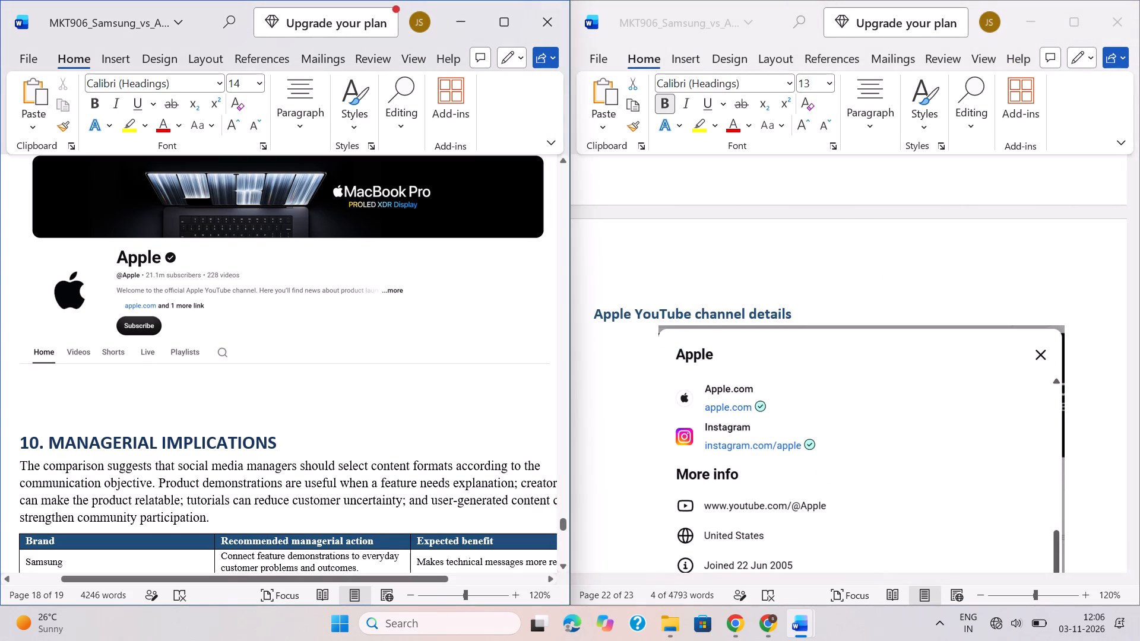
pyautogui.hotkey('ctrl', 'v')
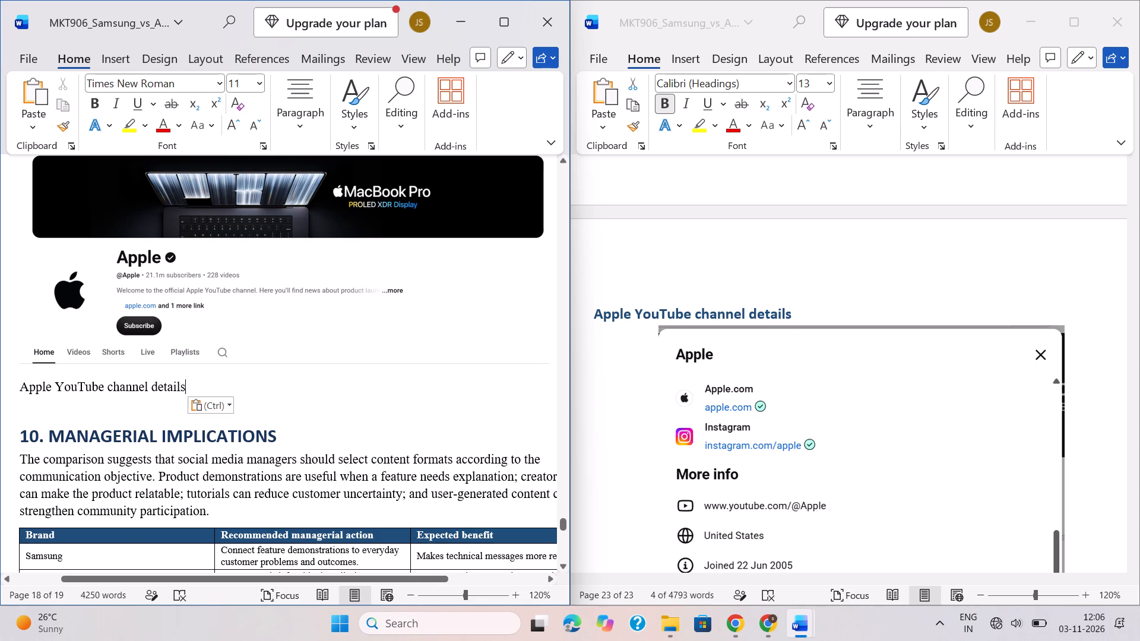
# Copy the Apple YouTube channel details screenshot from the source document onto a new line, indented two tabs, below its heading in the assignment.
pyautogui.click(210, 389)
pyautogui.press('Return')
pyautogui.press('Tab')
pyautogui.press('Tab')
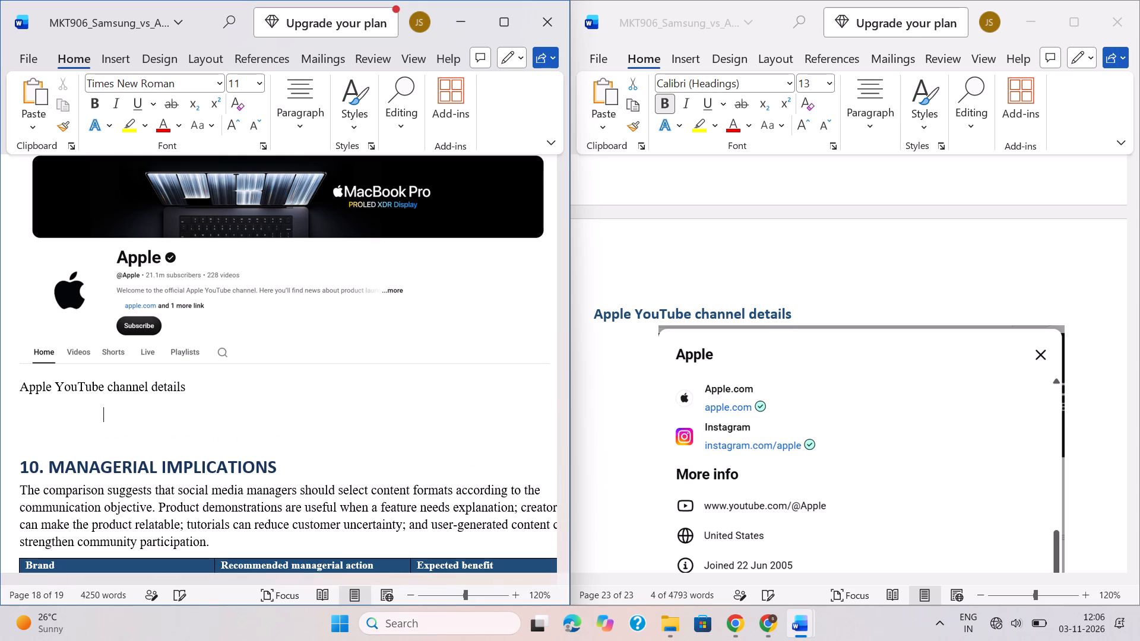
pyautogui.click(742, 424)
pyautogui.click(742, 424)
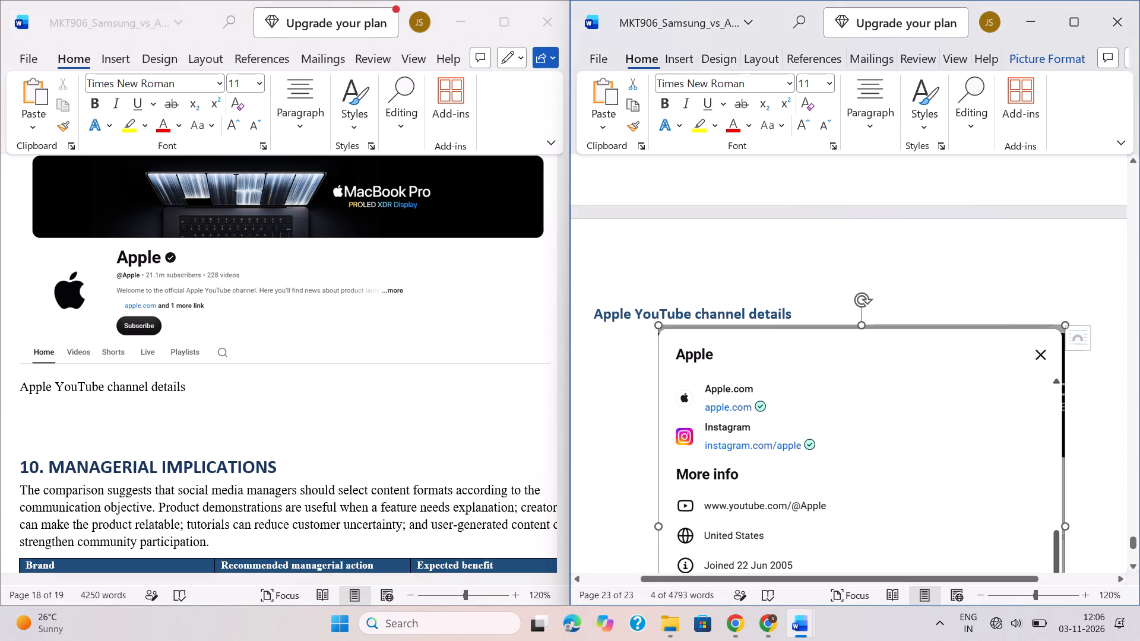
pyautogui.hotkey('ctrl', 'c')
pyautogui.click(307, 425)
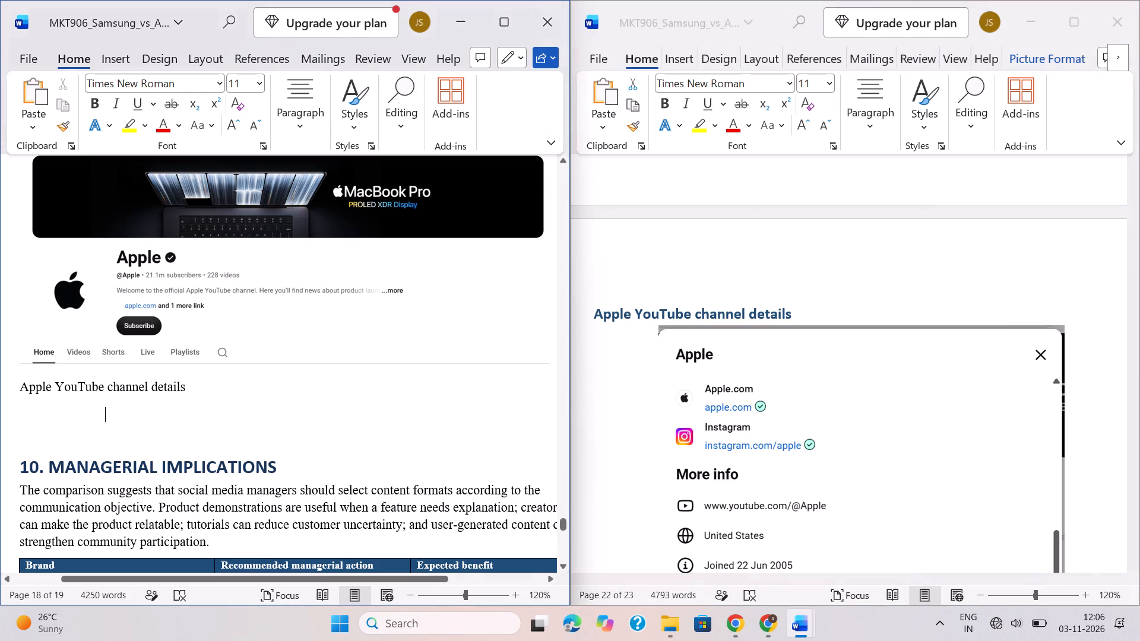
pyautogui.hotkey('ctrl', 'v')
# Insert two blank lines after the Apple YouTube channel details screenshot, above section 10.
pyautogui.scroll(1, 307, 425)
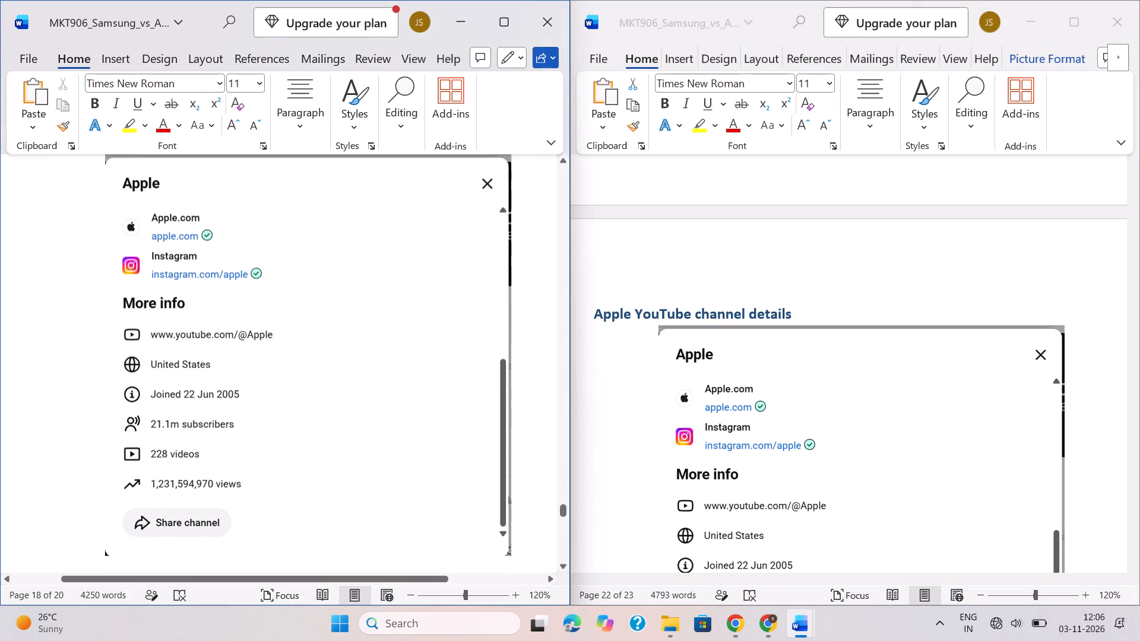
pyautogui.scroll(1, 307, 425)
pyautogui.click(84, 303)
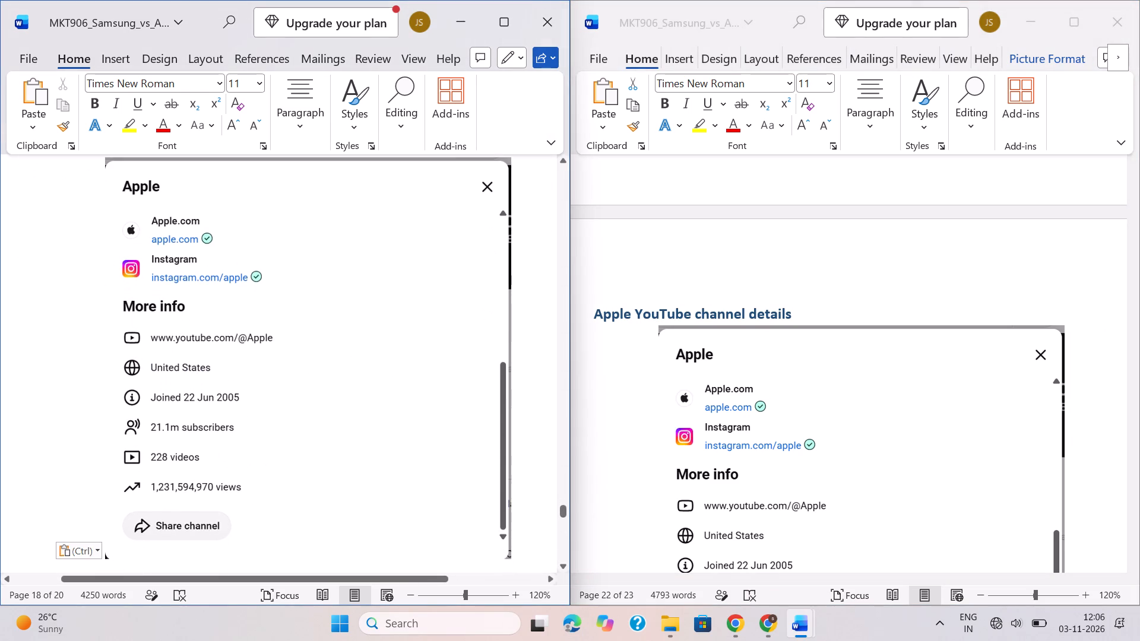
pyautogui.scroll(-1, 92, 284)
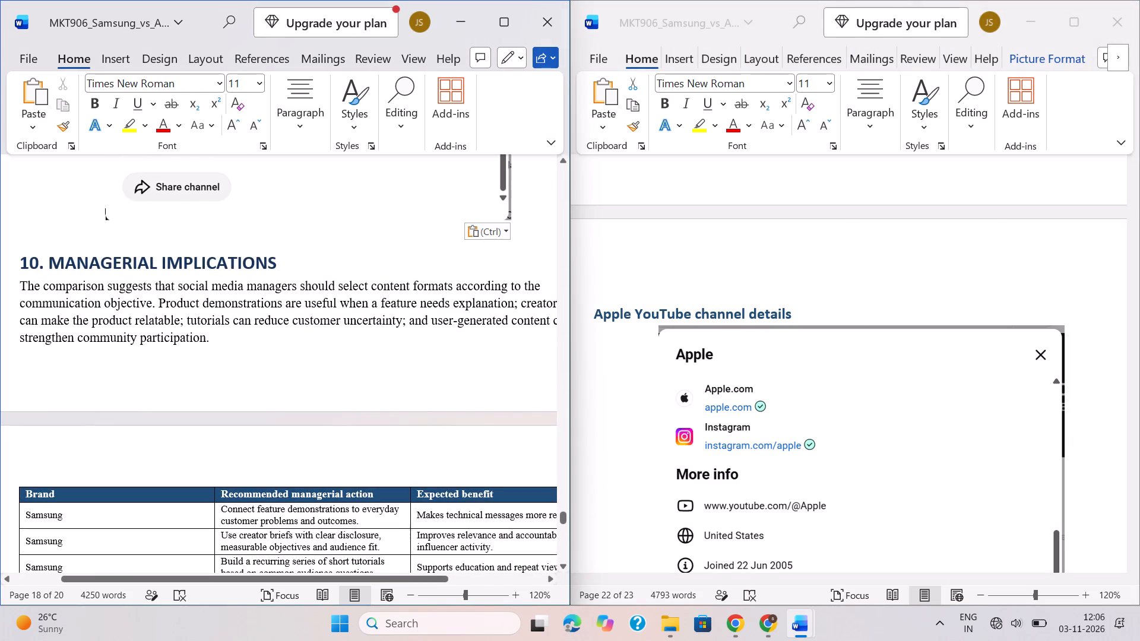
pyautogui.click(533, 213)
pyautogui.press('Return')
pyautogui.press('Return')
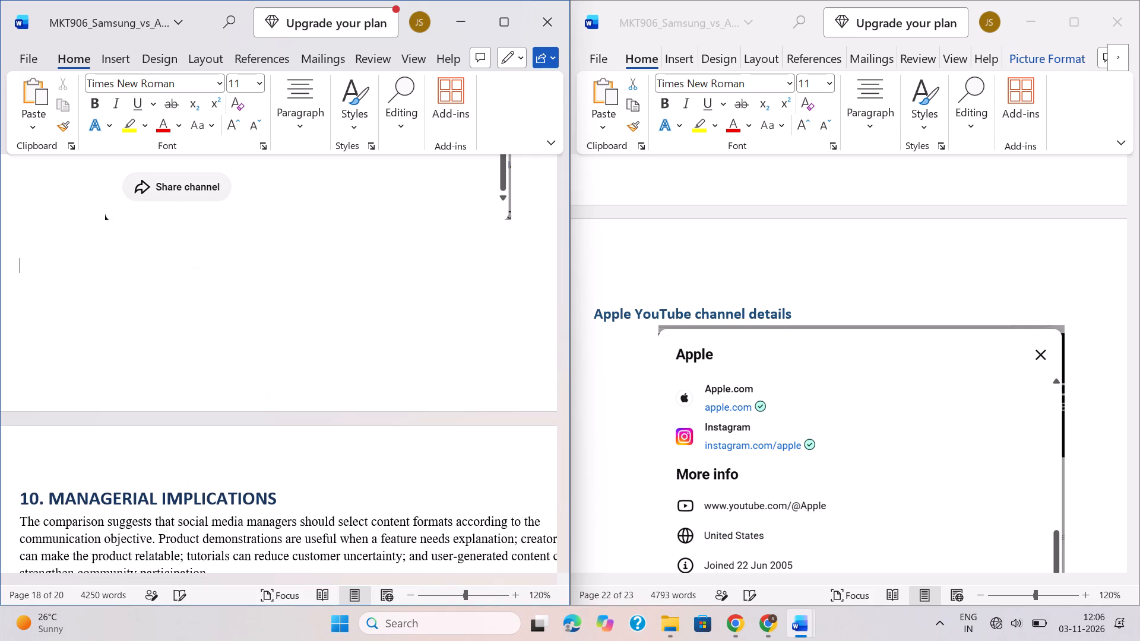
# Close the source document without saving its changes and maximize the assignment window.
pyautogui.scroll(-2, 797, 318)
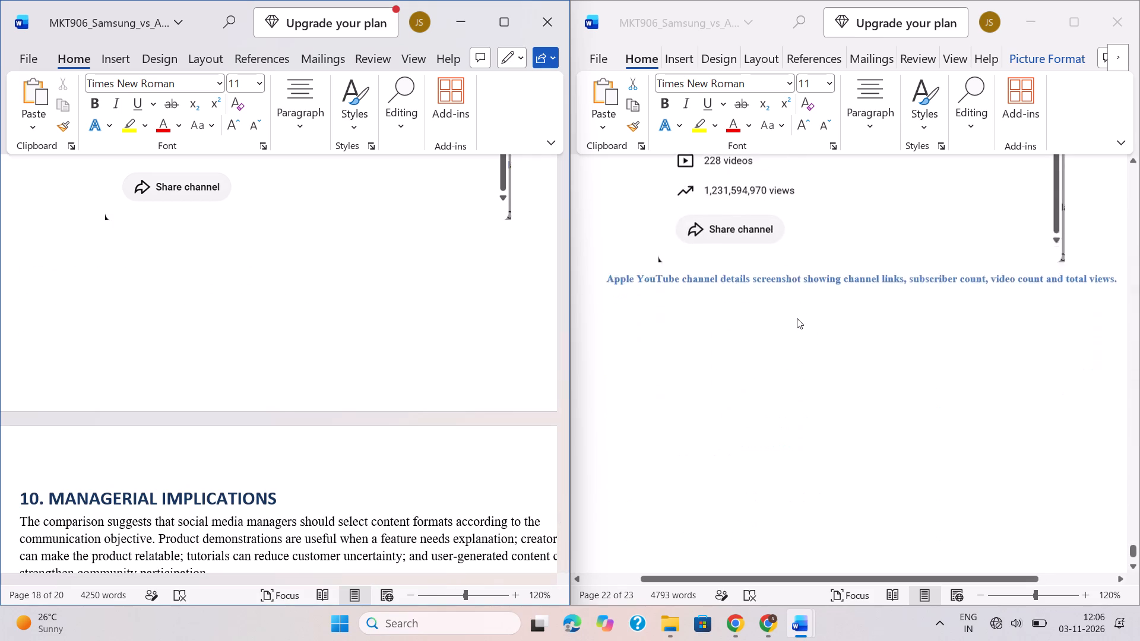
pyautogui.scroll(-3, 797, 318)
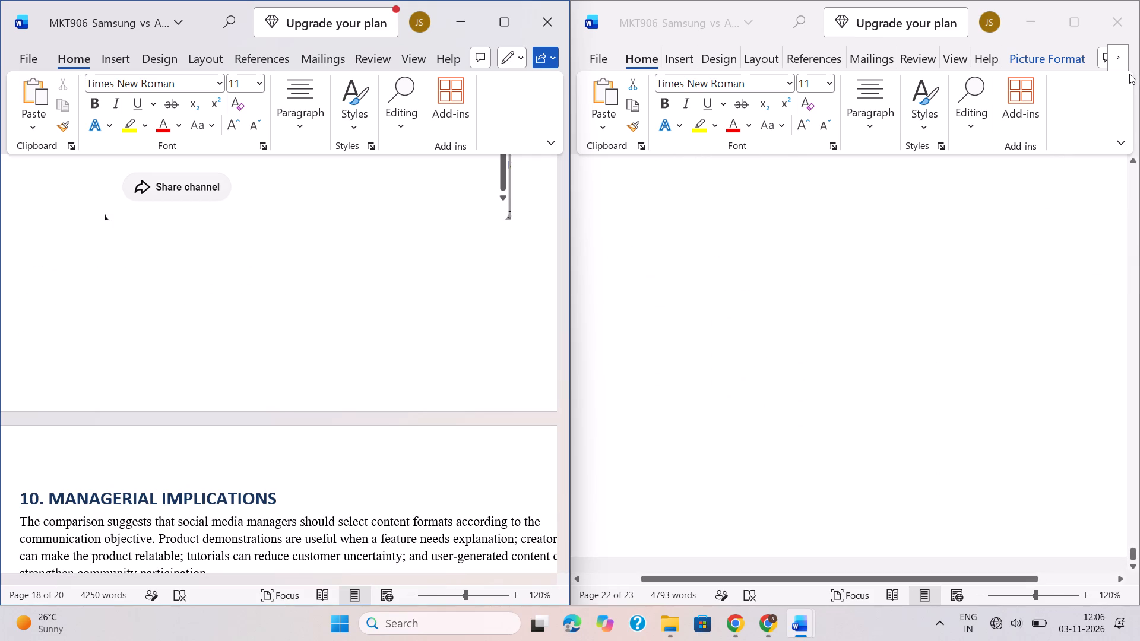
pyautogui.click(1104, 34)
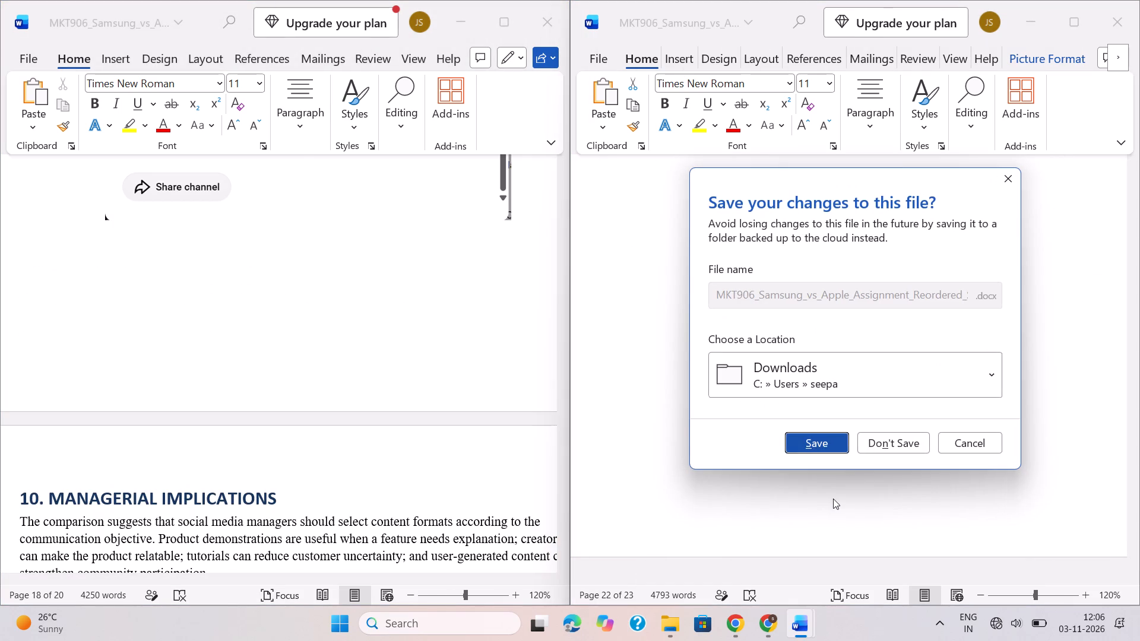
pyautogui.click(870, 444)
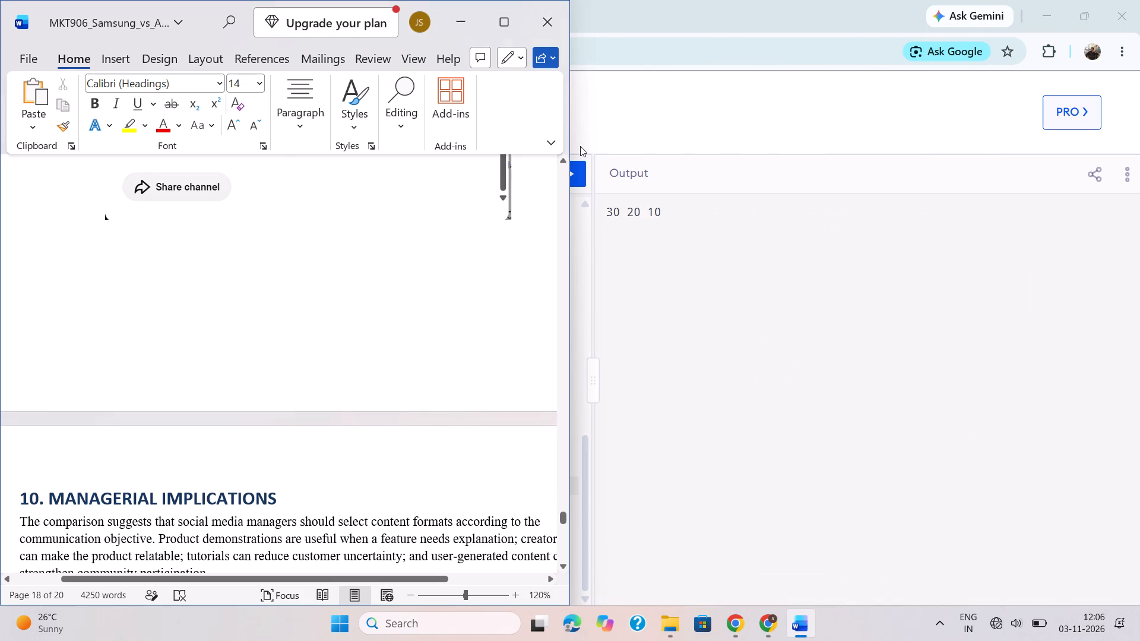
pyautogui.click(516, 22)
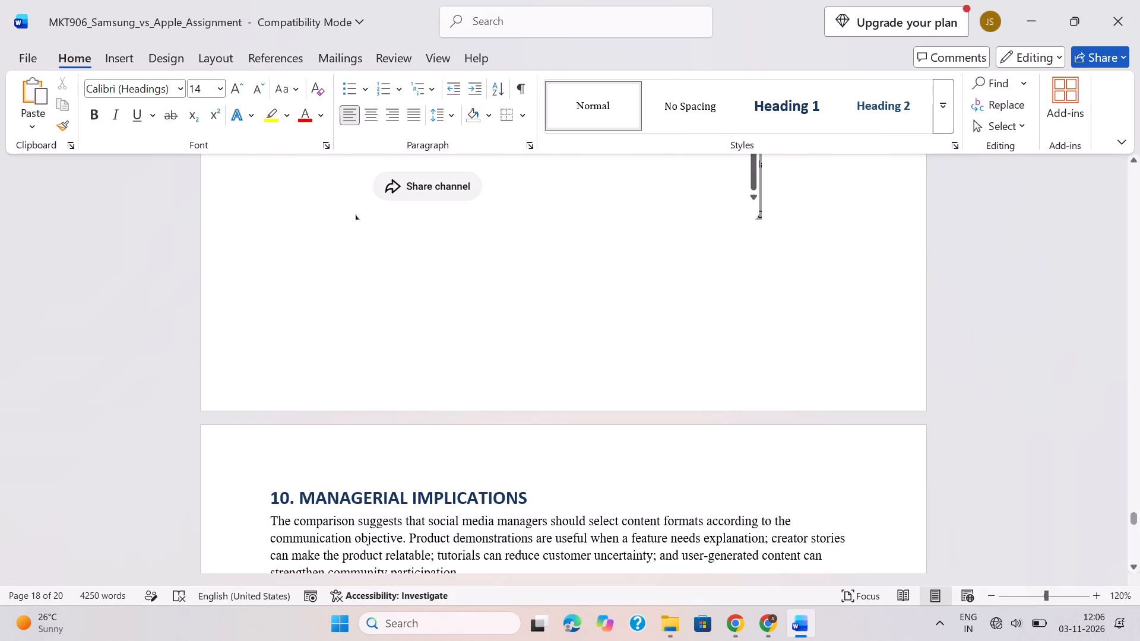
# Insert a blank line between the Samsung YouTube channel profile screenshot and the "Samsung YouTube channel details" heading.
pyautogui.scroll(1, 488, 235)
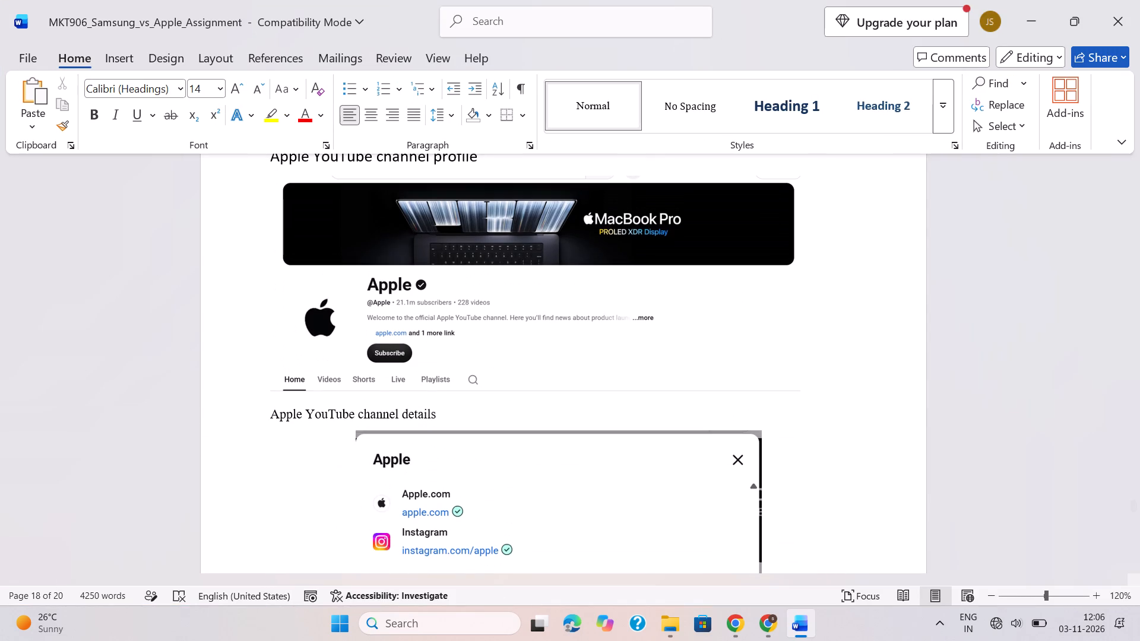
pyautogui.scroll(1, 488, 235)
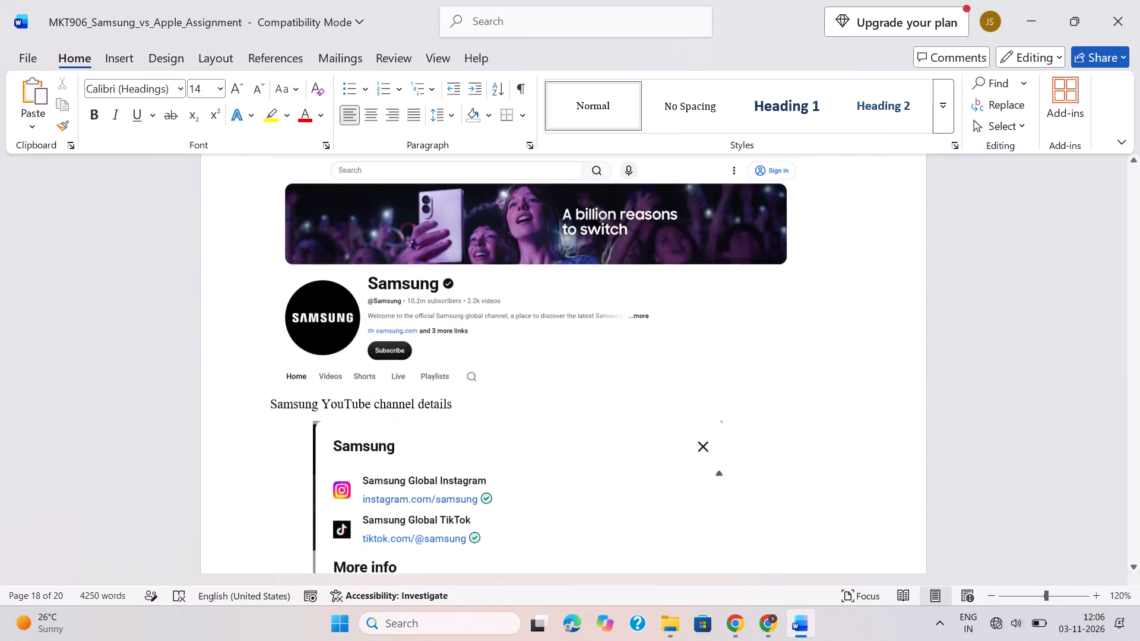
pyautogui.scroll(1, 488, 235)
pyautogui.scroll(-1, 463, 302)
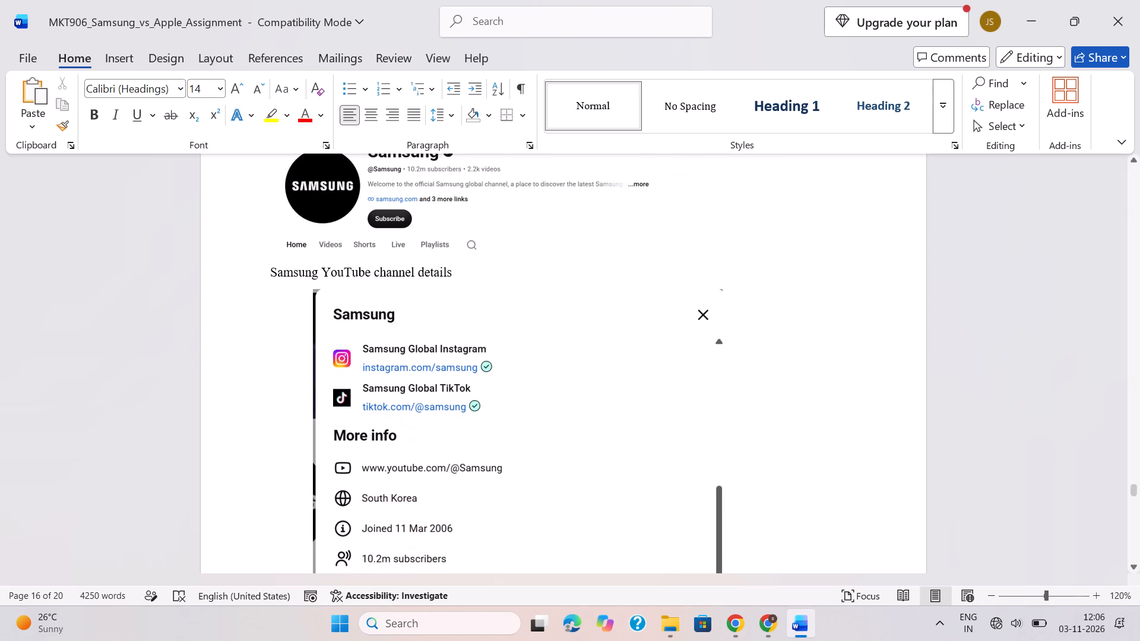
pyautogui.scroll(-2, 463, 302)
pyautogui.click(459, 240)
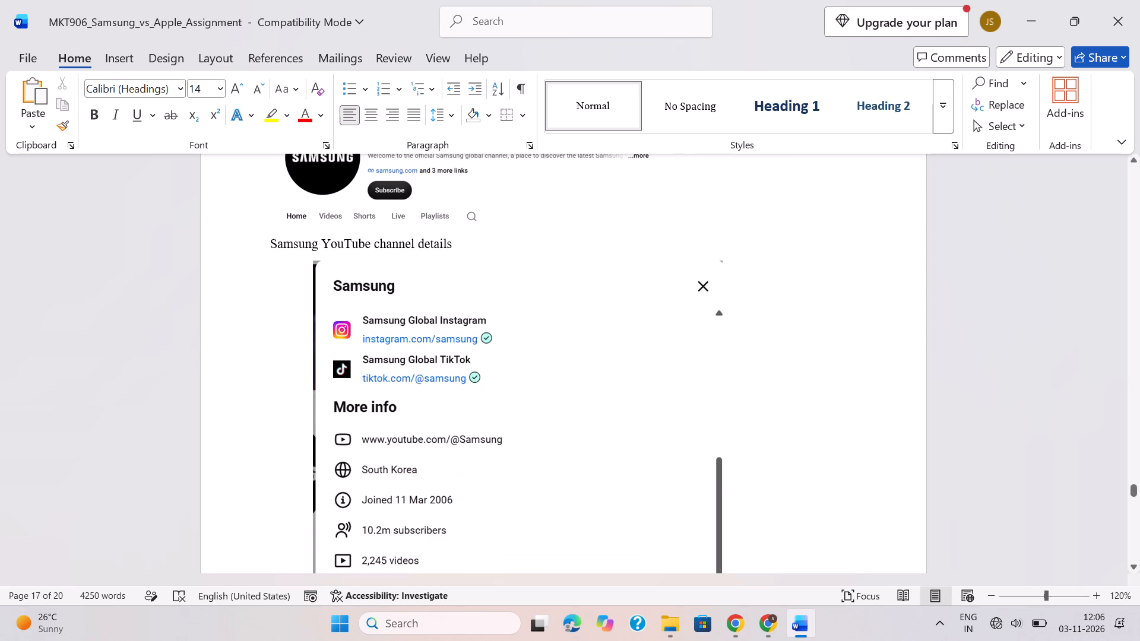
pyautogui.click(603, 196)
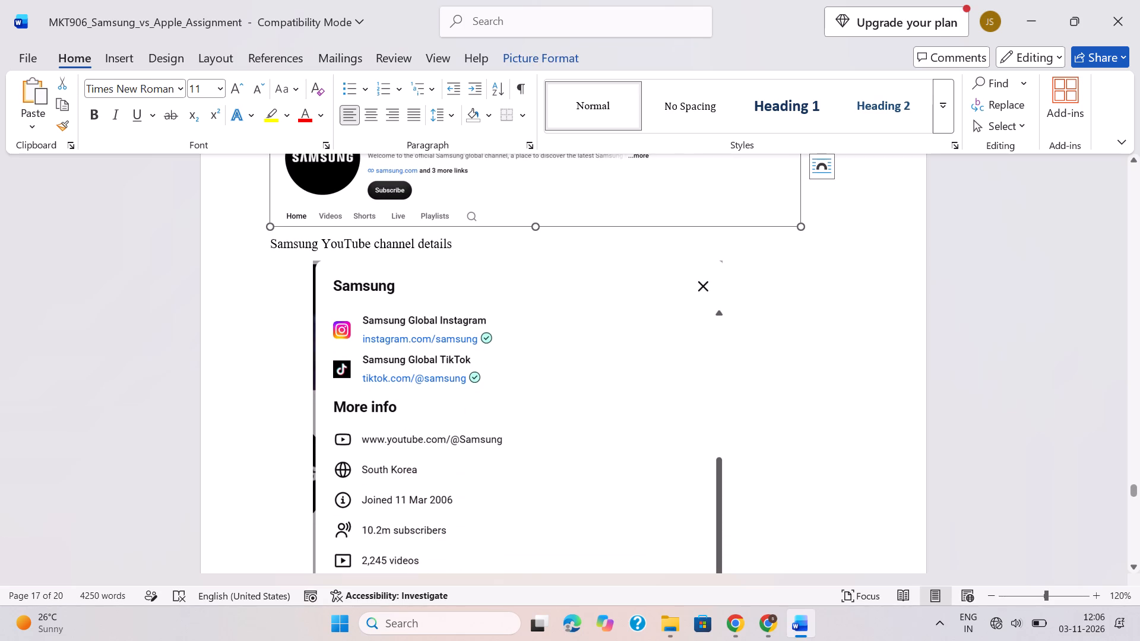
pyautogui.click(840, 205)
pyautogui.press('Return')
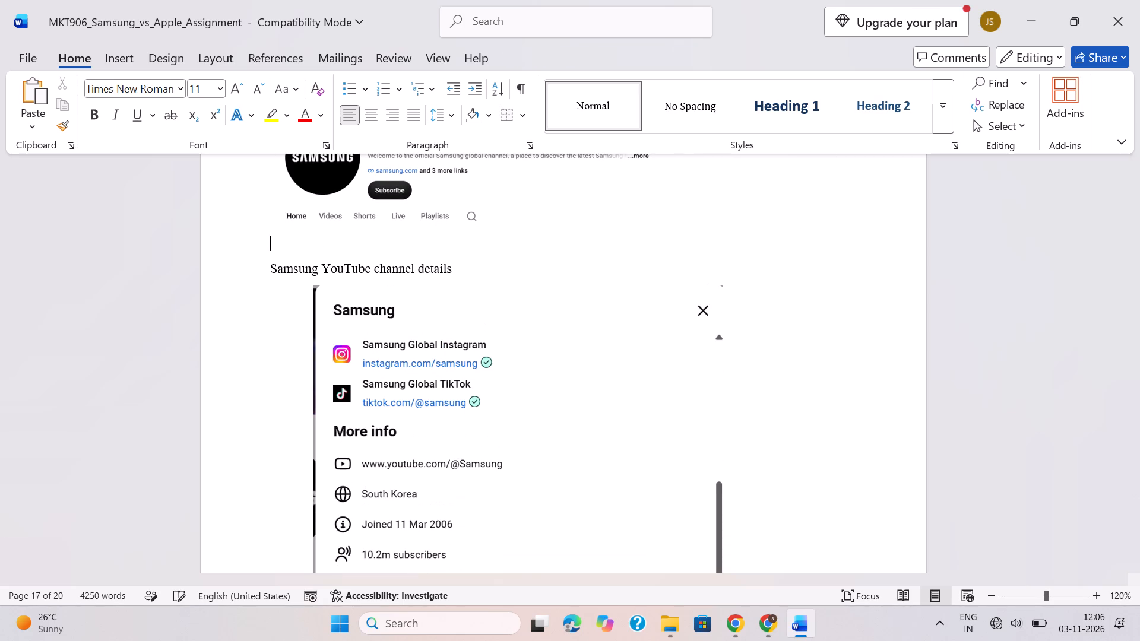
# Set the font of the "Samsung YouTube channel details" heading to Calibri (Headings).
pyautogui.scroll(-1, 825, 206)
pyautogui.scroll(1, 813, 250)
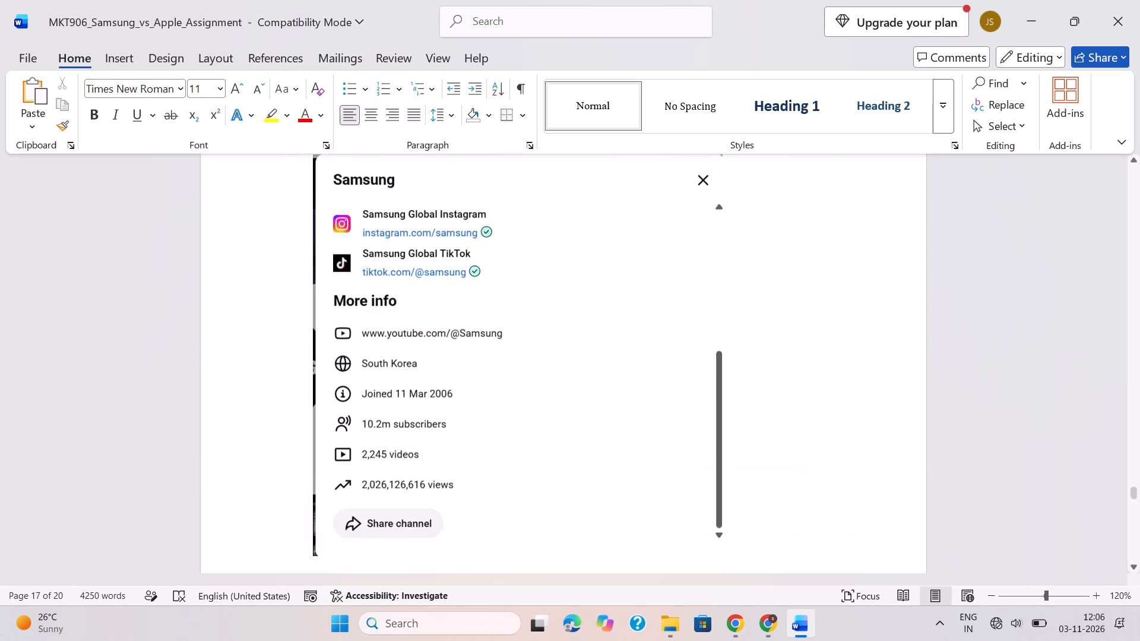
pyautogui.scroll(1, 568, 255)
pyautogui.scroll(-1, 495, 297)
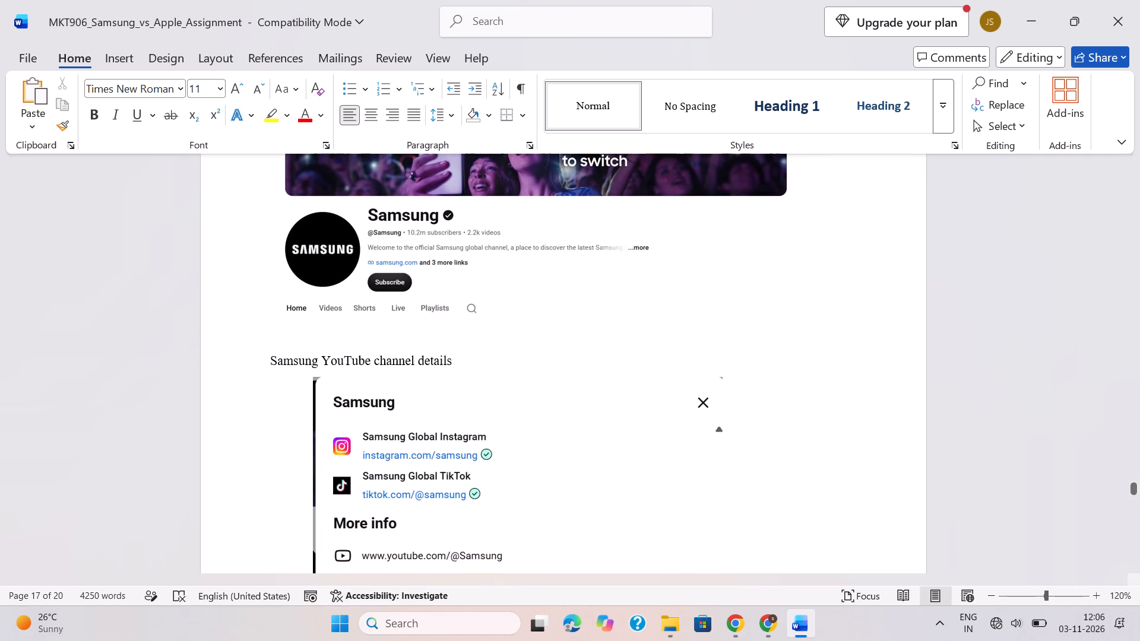
pyautogui.moveTo(452, 361); pyautogui.dragTo(271, 359)
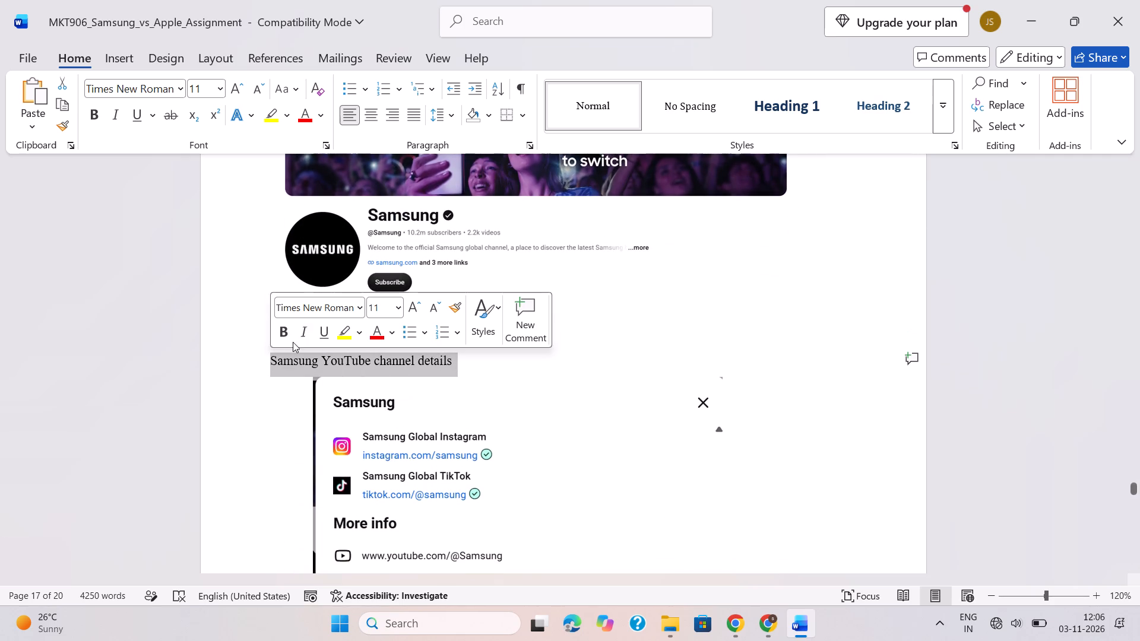
pyautogui.click(359, 305)
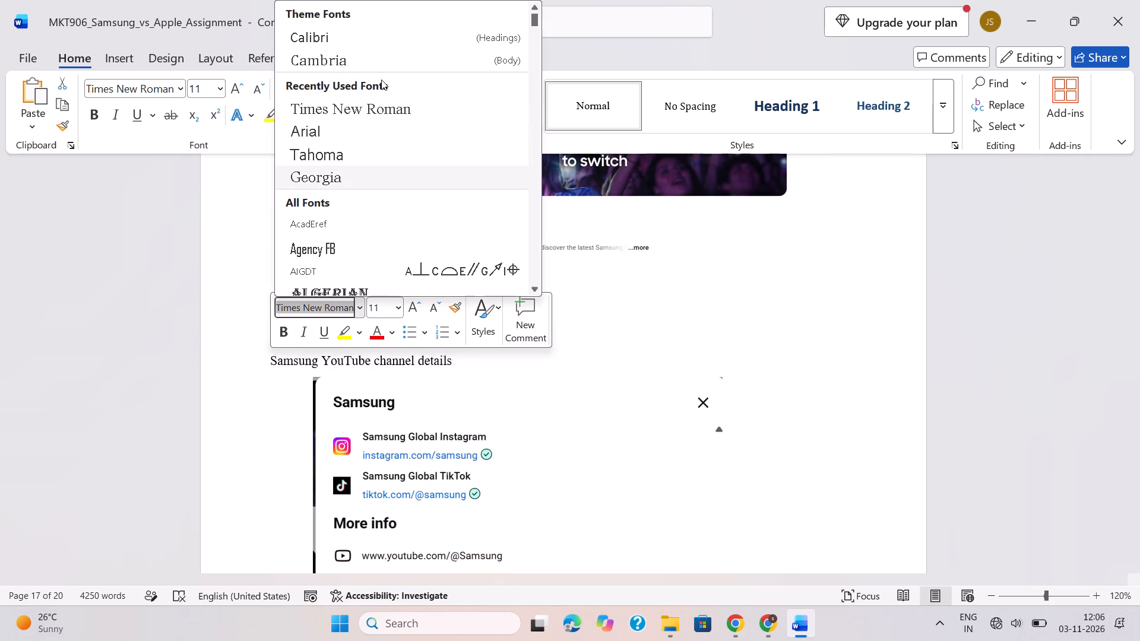
pyautogui.click(353, 40)
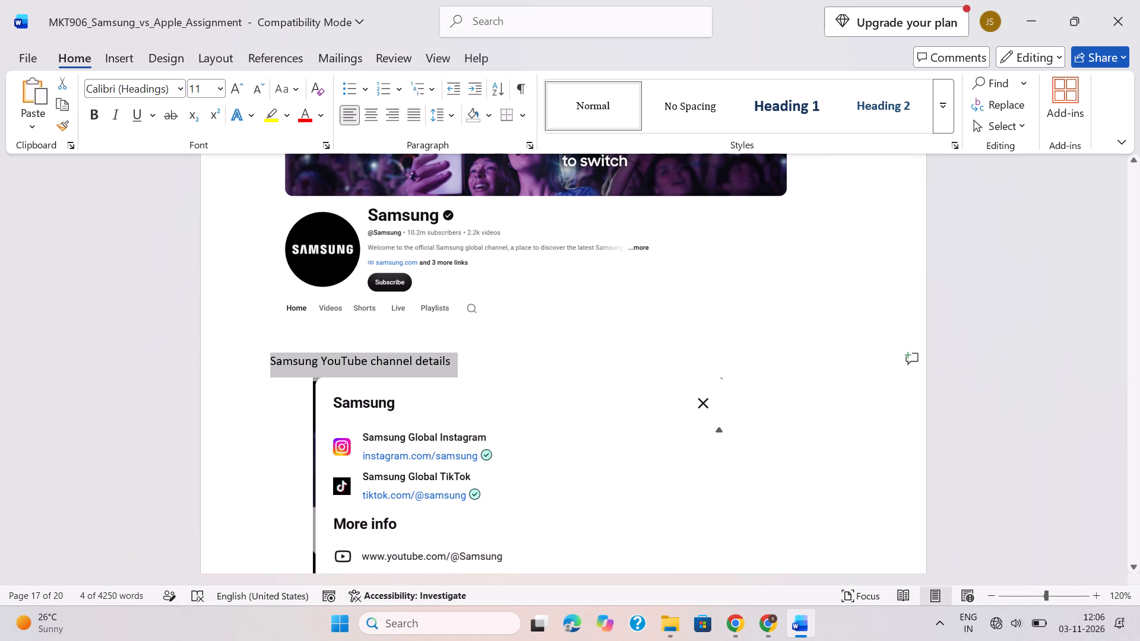
# Examine the layout of the headings and screenshots across the Samsung and Apple YouTube evidence pages.
pyautogui.click(446, 349)
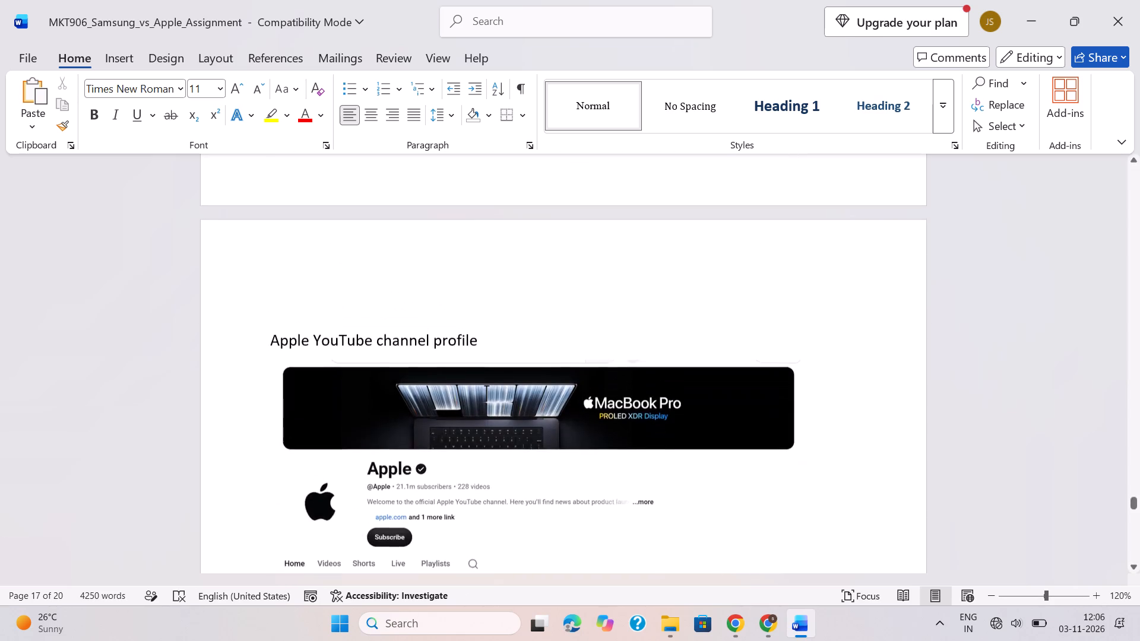
pyautogui.scroll(1, 446, 349)
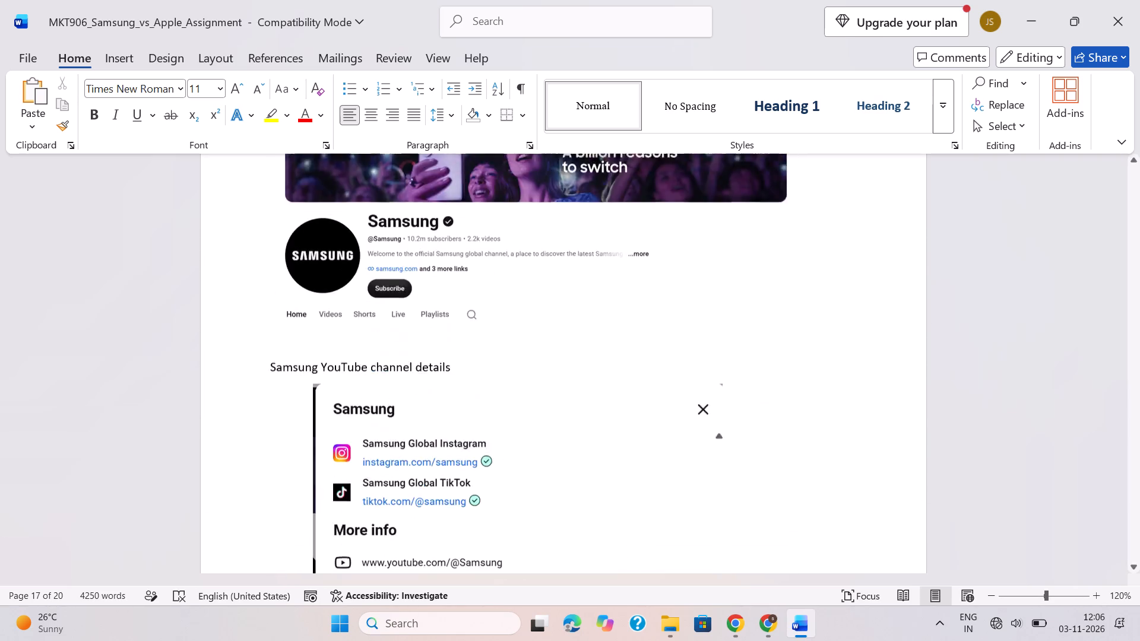
pyautogui.scroll(1, 446, 349)
pyautogui.rightClick(446, 349)
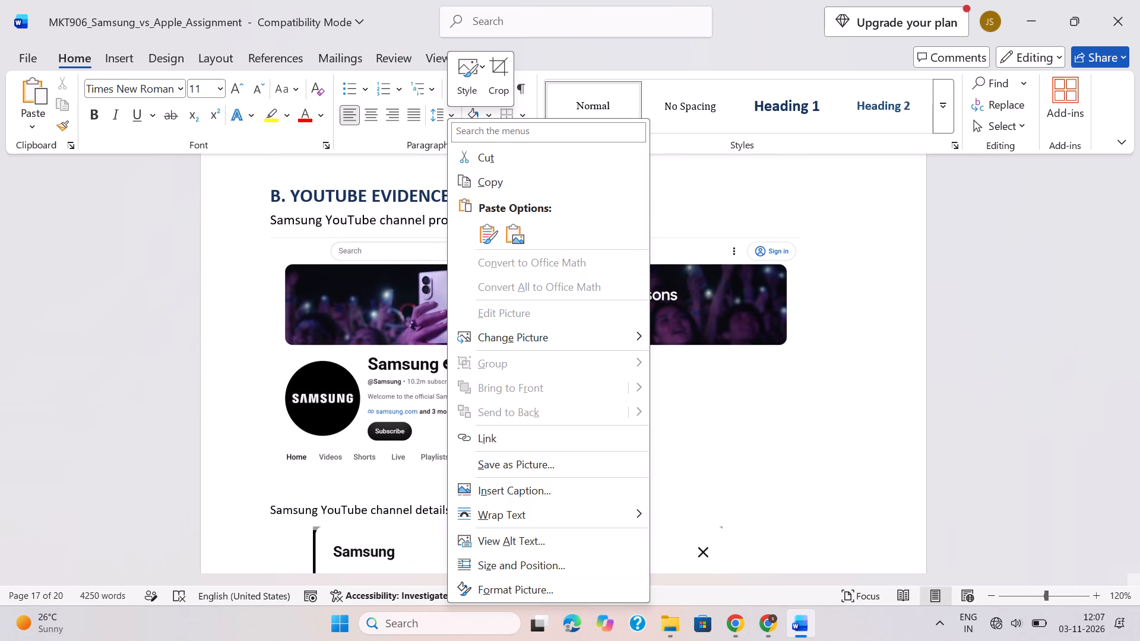
pyautogui.click(406, 361)
pyautogui.scroll(-1, 406, 361)
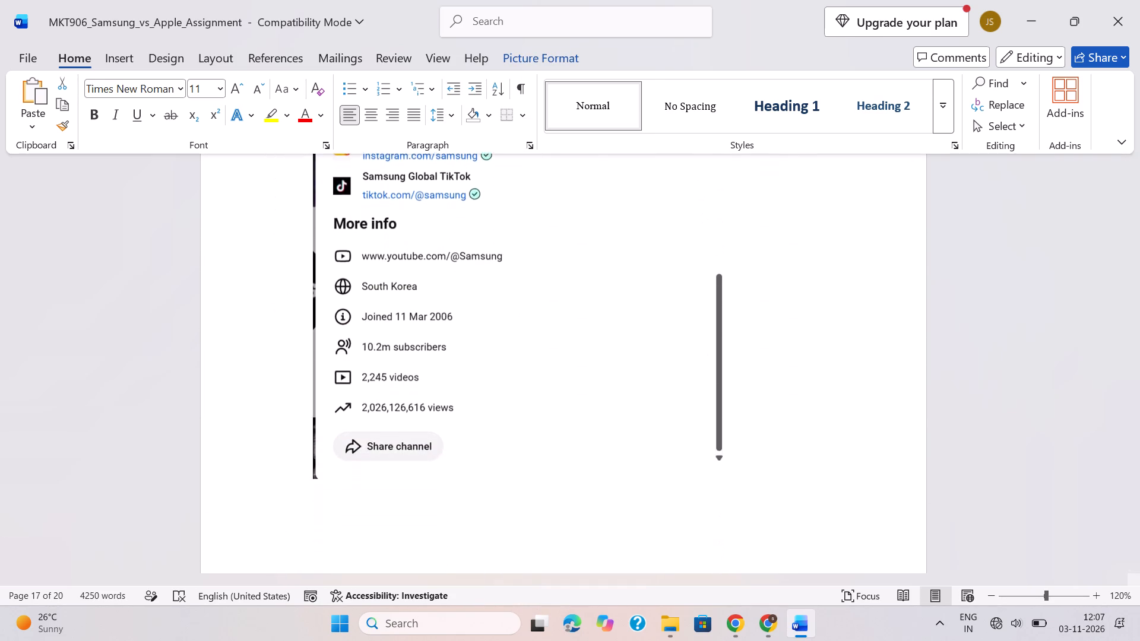
pyautogui.scroll(-1, 406, 361)
pyautogui.click(406, 361)
pyautogui.scroll(-1, 406, 361)
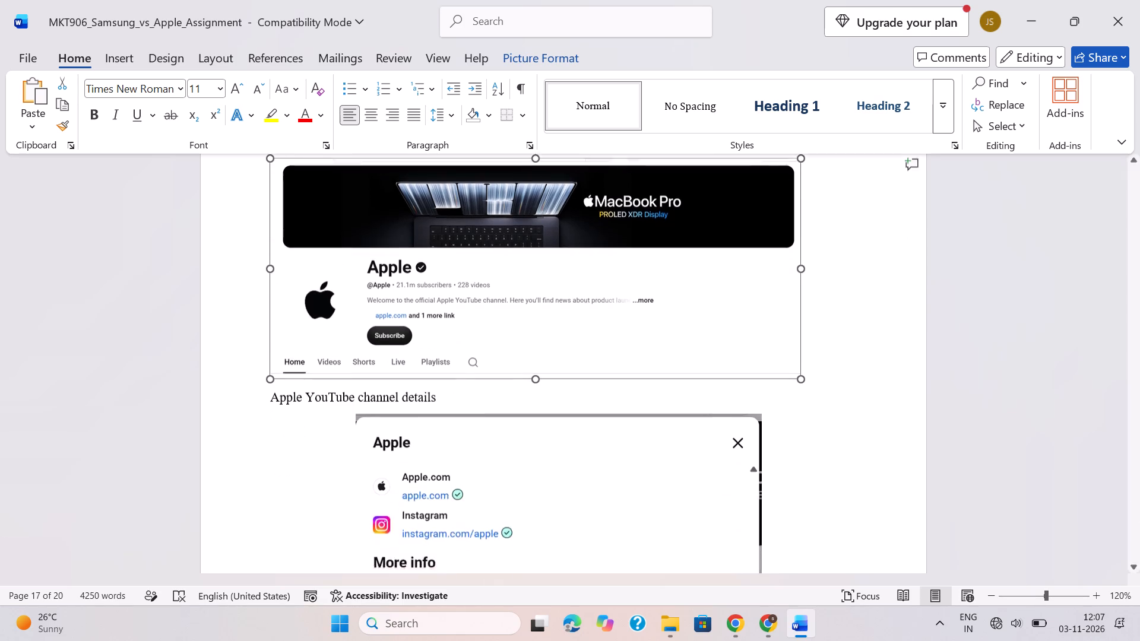
# Insert a blank line between the Apple YouTube channel profile screenshot and the "Apple YouTube channel details" heading.
pyautogui.scroll(-1, 406, 361)
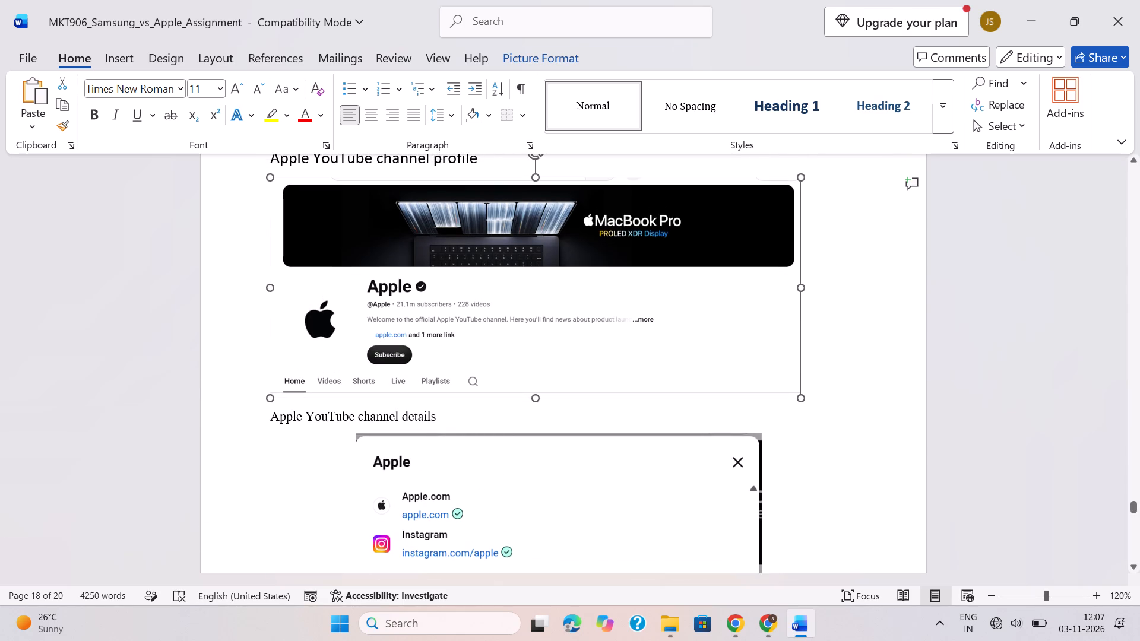
pyautogui.click(831, 385)
pyautogui.press('Return')
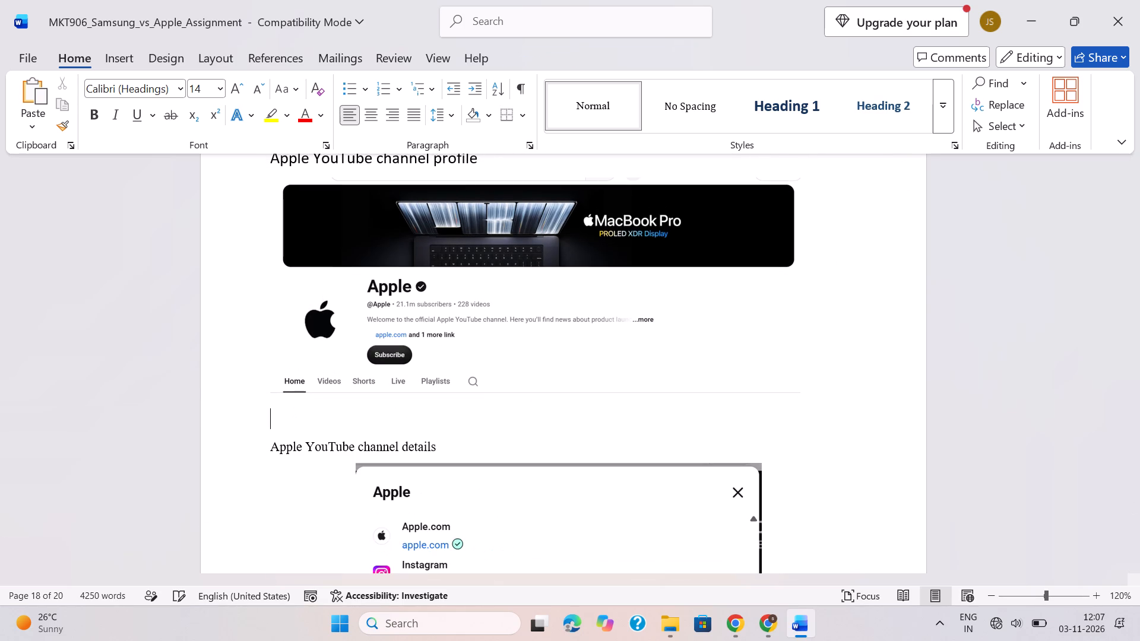
# Remove the blank line between the Apple YouTube channel profile screenshot and the "Apple YouTube channel details" heading.
pyautogui.press('BackSpace')
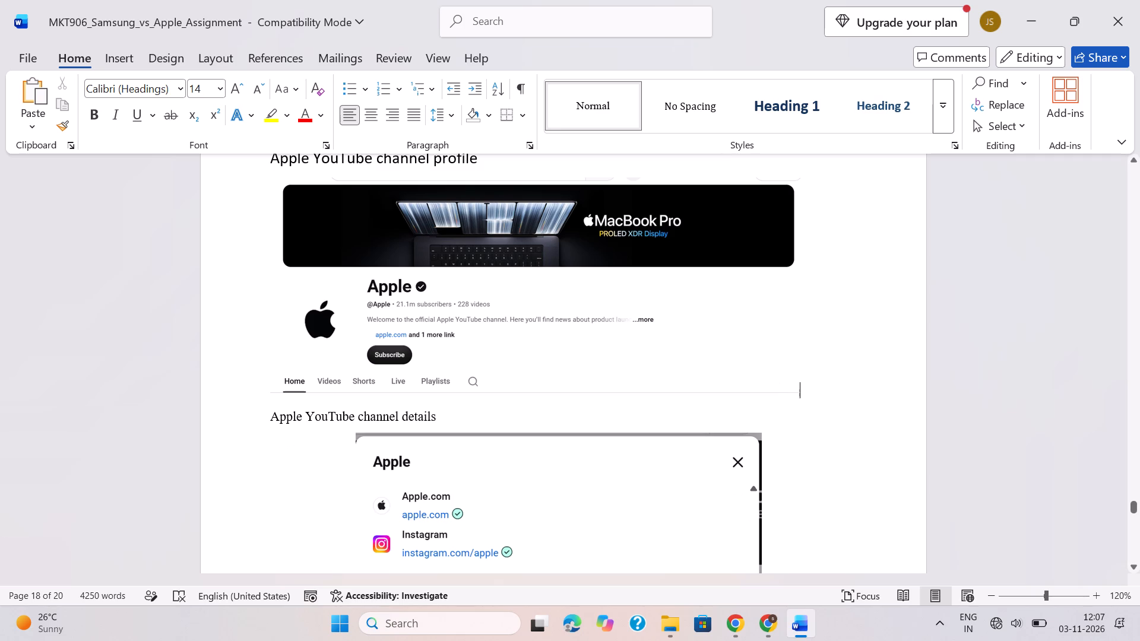
# Format the "Apple YouTube channel details" heading in Calibri (Headings) at size 12.
pyautogui.moveTo(444, 433); pyautogui.dragTo(439, 429)
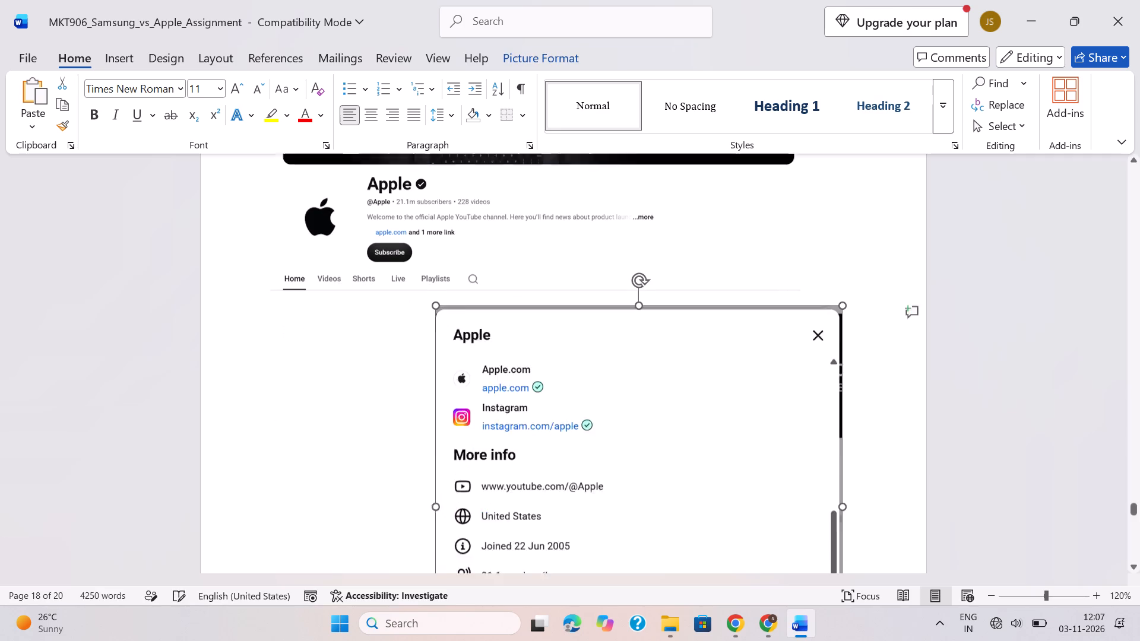
pyautogui.hotkey('ctrl', 'z')
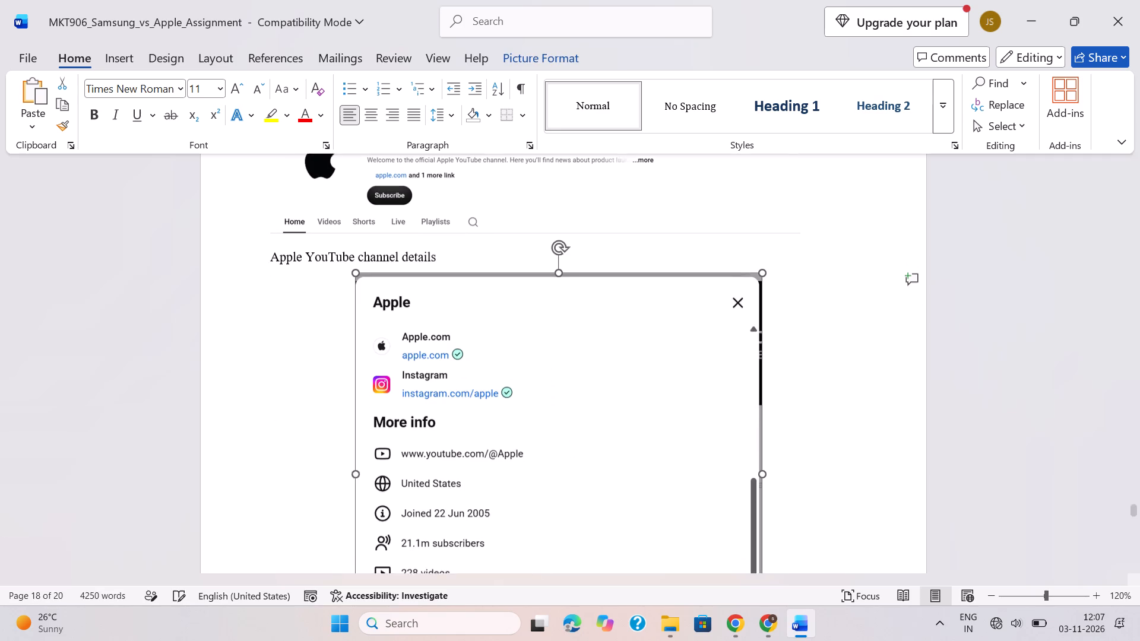
pyautogui.moveTo(438, 244); pyautogui.dragTo(269, 247)
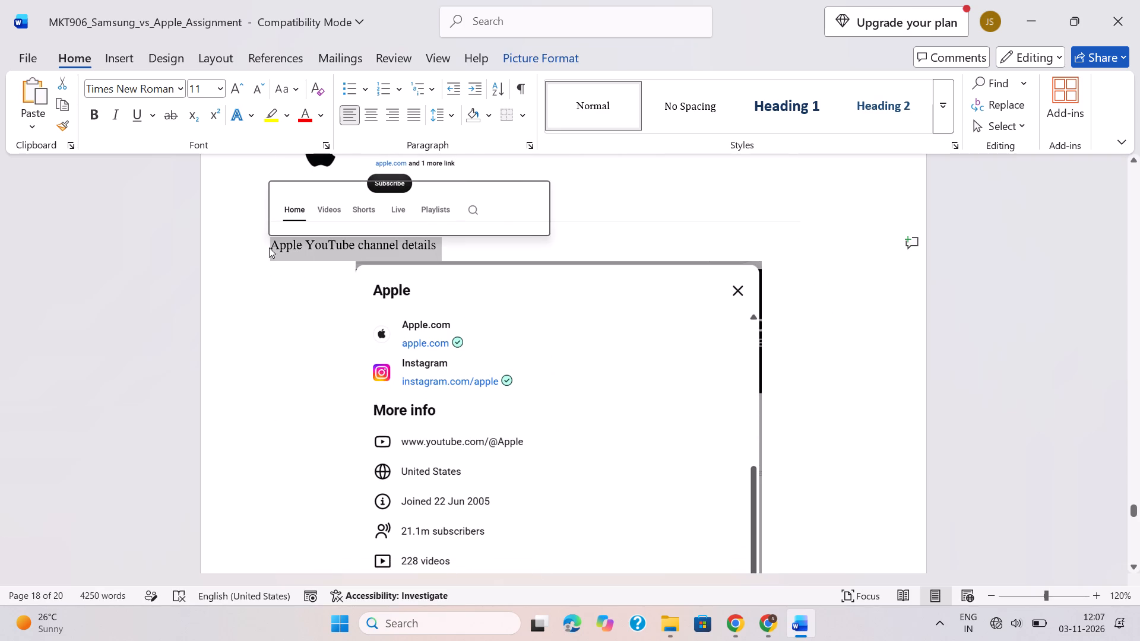
pyautogui.click(354, 194)
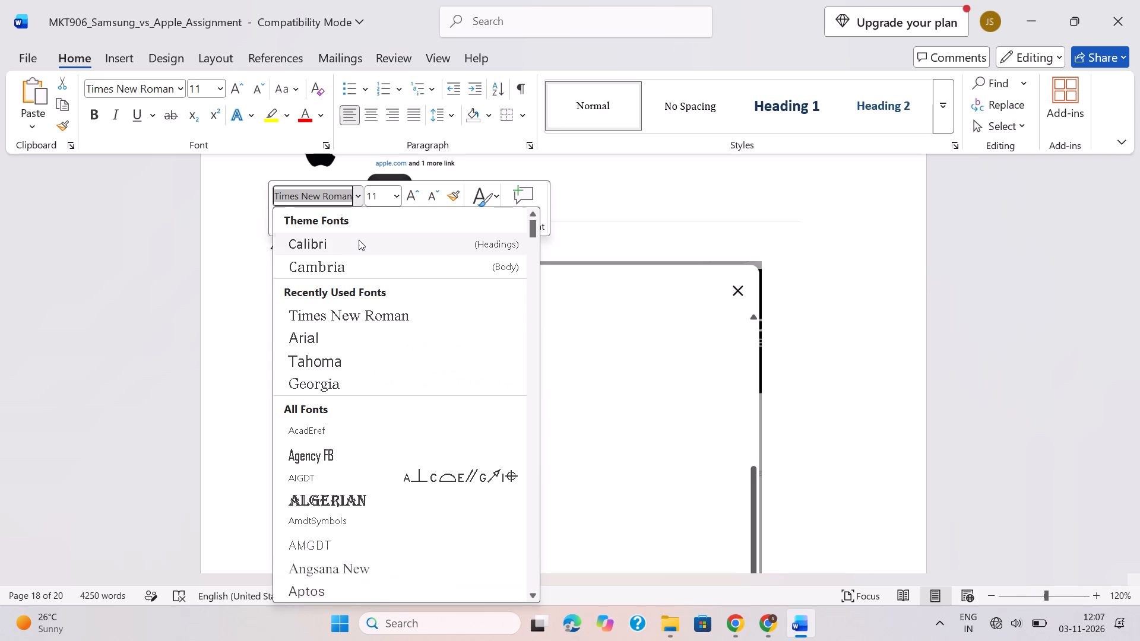
pyautogui.click(359, 240)
pyautogui.click(393, 195)
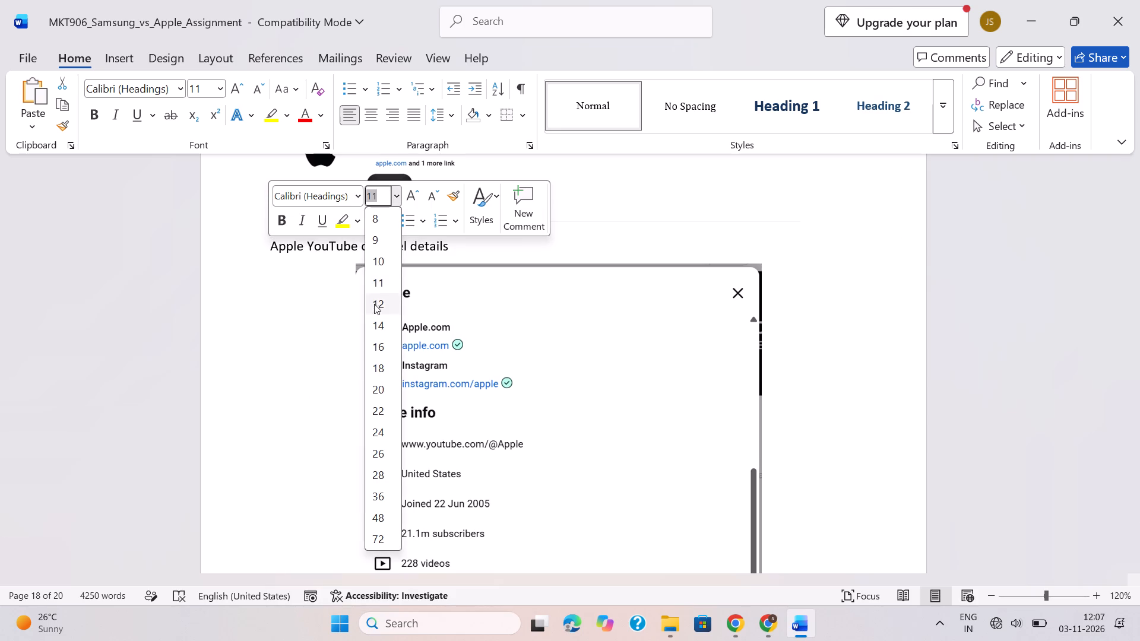
pyautogui.click(375, 304)
pyautogui.click(430, 283)
# Insert four blank lines after the conclusion's final paragraph to move the "12. REFERENCES" section onto the next page.
pyautogui.scroll(-1, 430, 283)
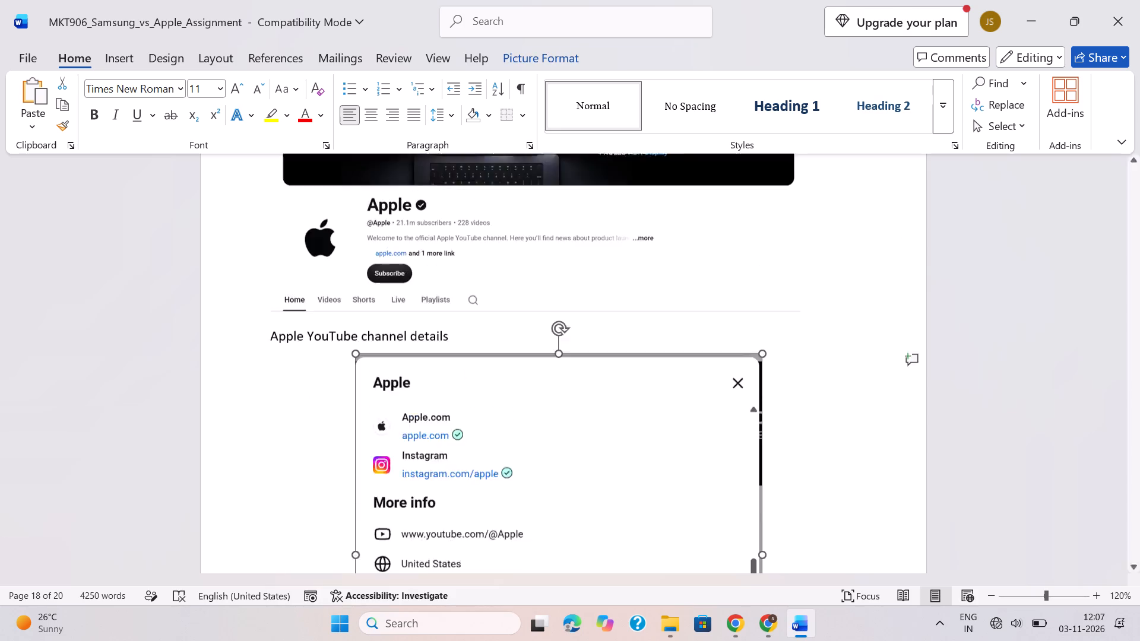
pyautogui.scroll(-1, 430, 283)
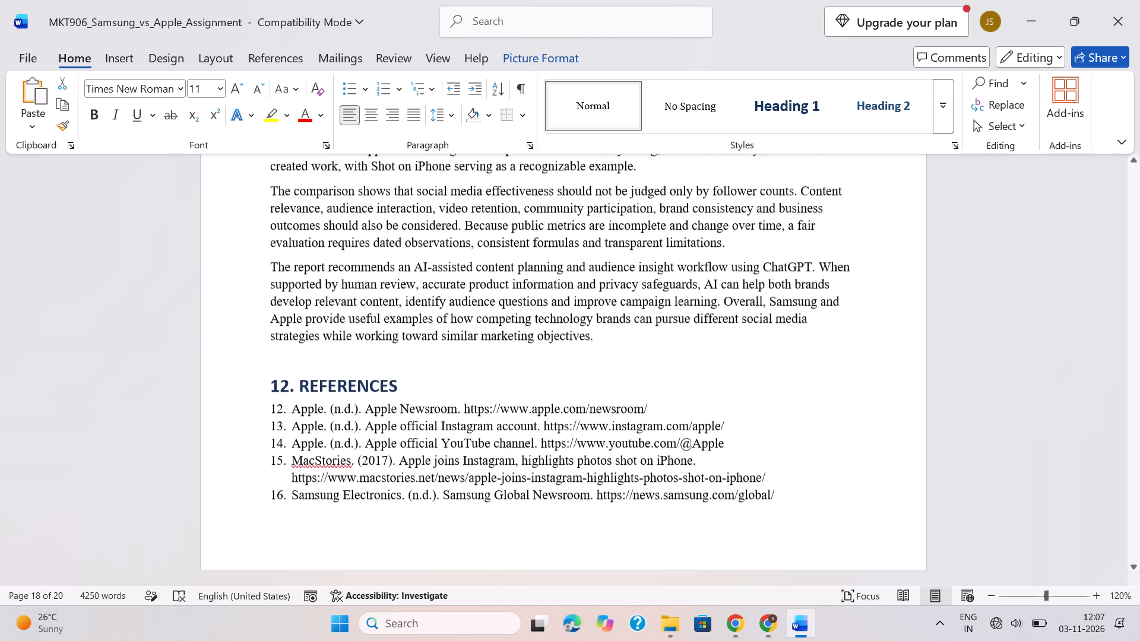
pyautogui.scroll(-1, 430, 283)
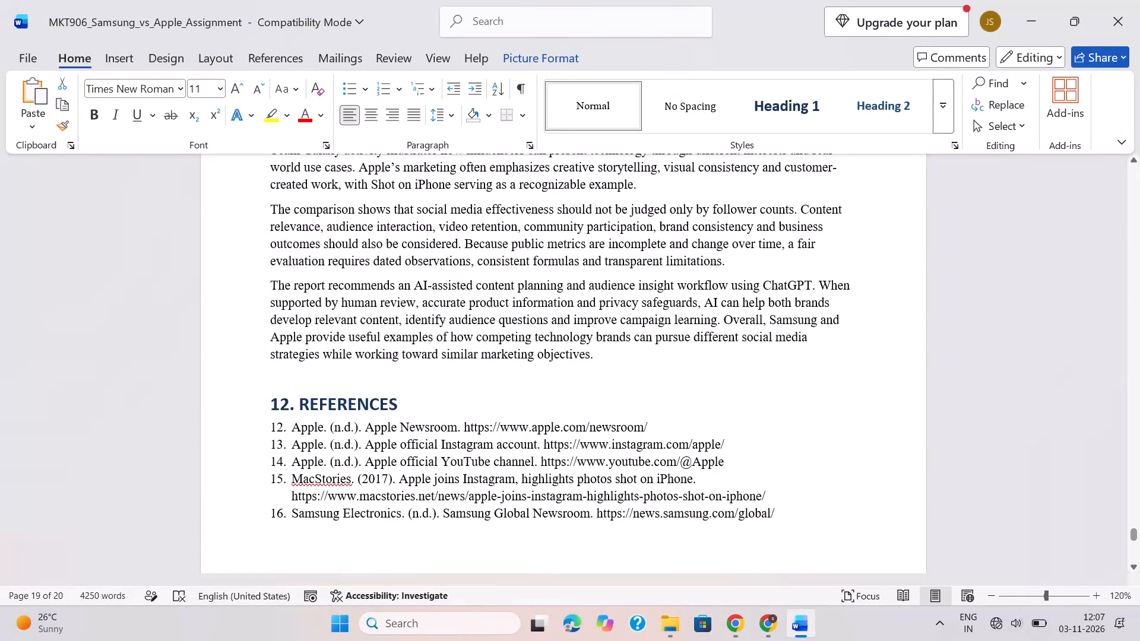
pyautogui.click(381, 365)
pyautogui.click(606, 363)
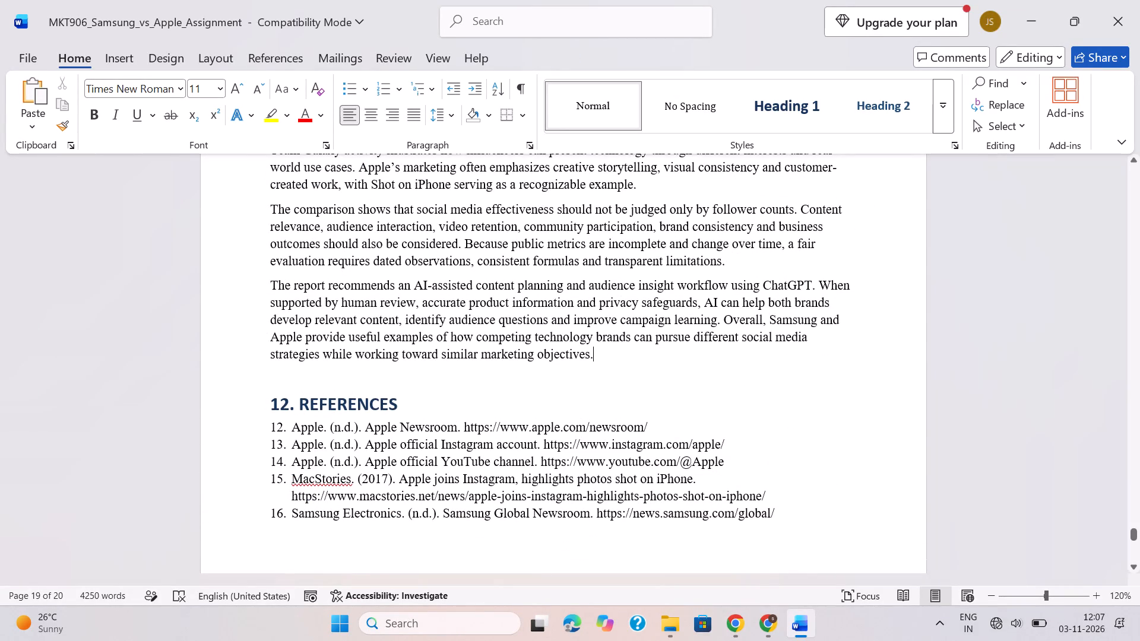
pyautogui.press('Return')
pyautogui.press('Return')
pyautogui.press('Return')
pyautogui.press('Return')
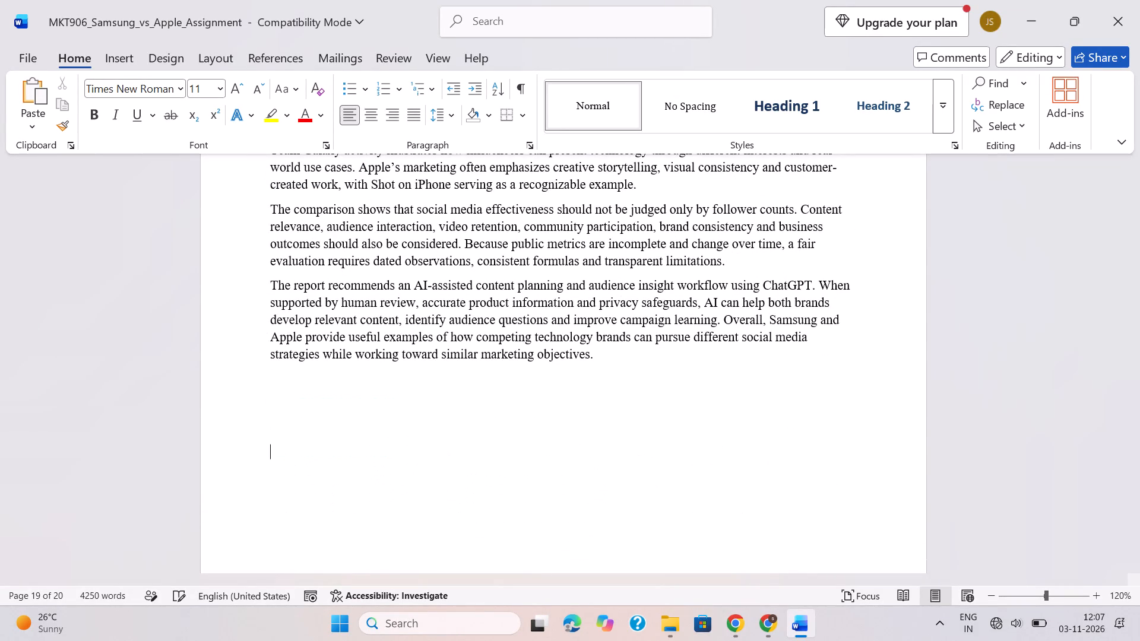
# Examine the layout from the conclusion back through the Apple and Samsung YouTube evidence pages.
pyautogui.scroll(1, 607, 389)
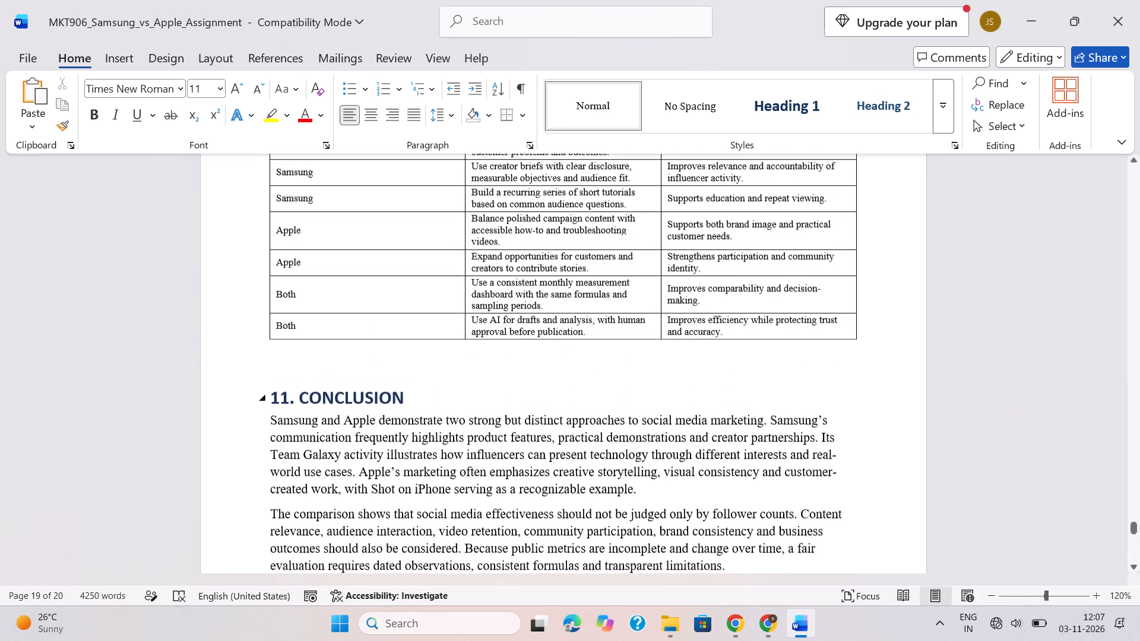
pyautogui.scroll(2, 473, 377)
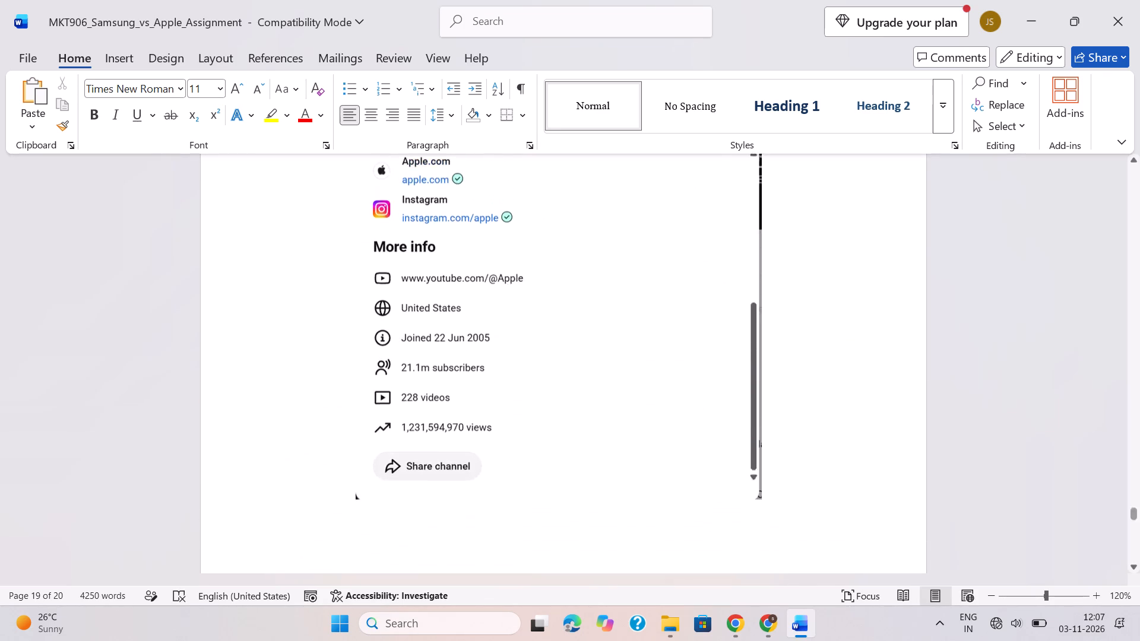
pyautogui.scroll(3, 449, 383)
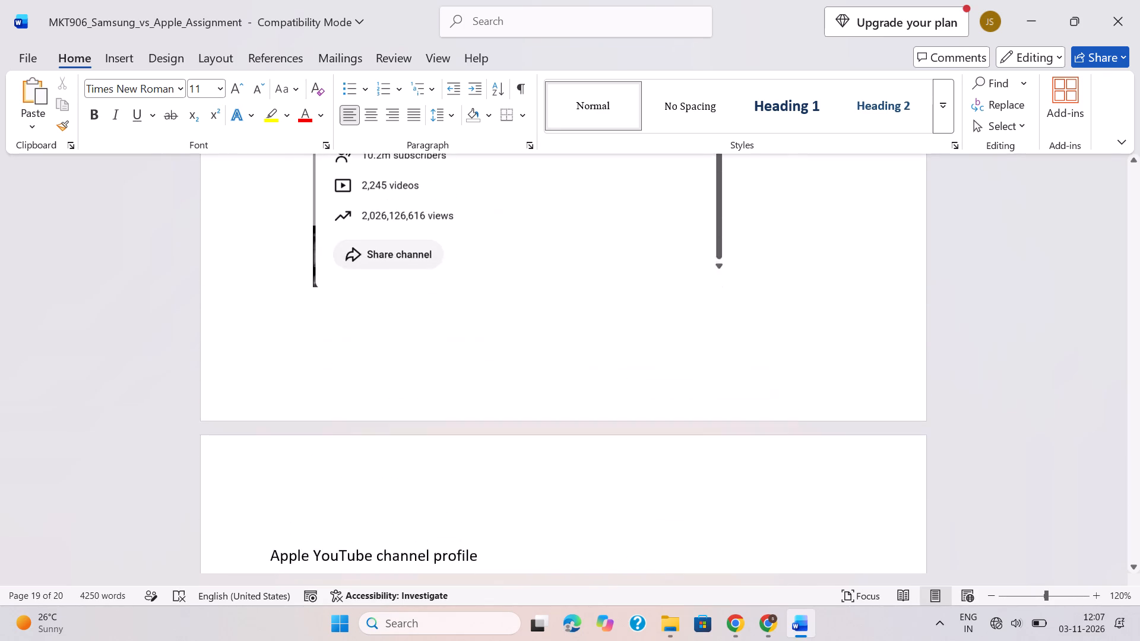
pyautogui.scroll(1, 449, 383)
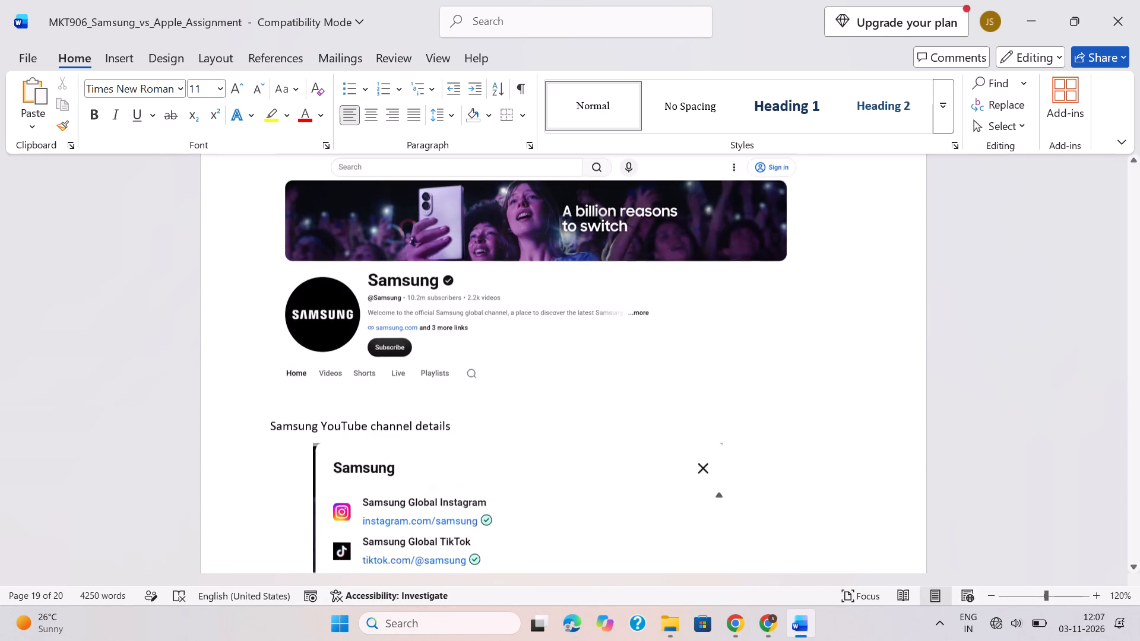
pyautogui.scroll(2, 449, 383)
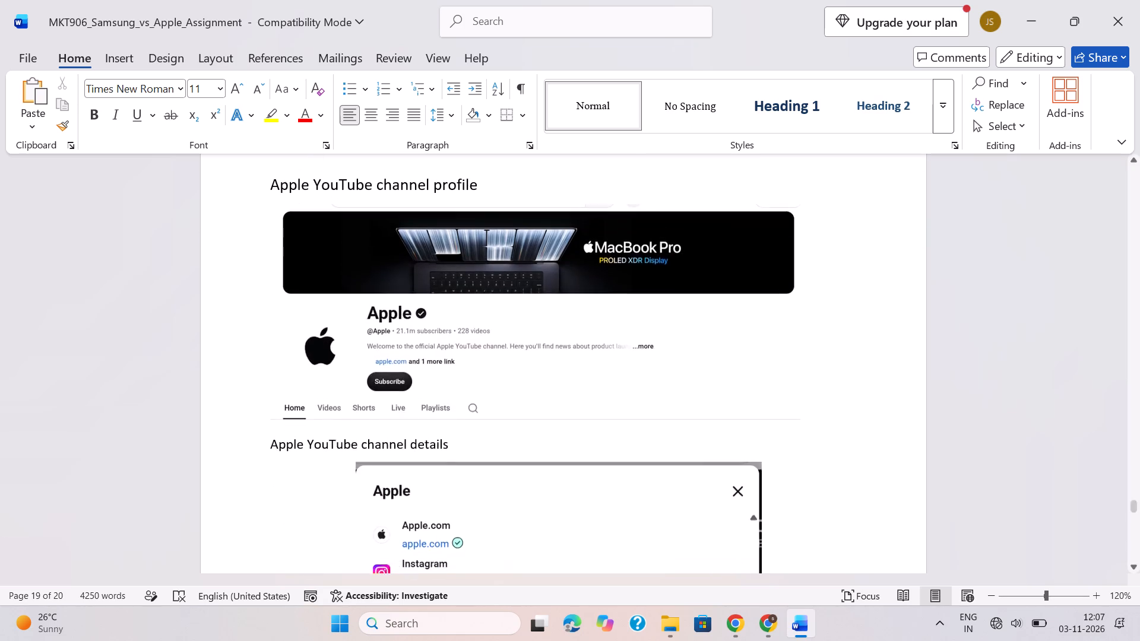
pyautogui.scroll(3, 449, 383)
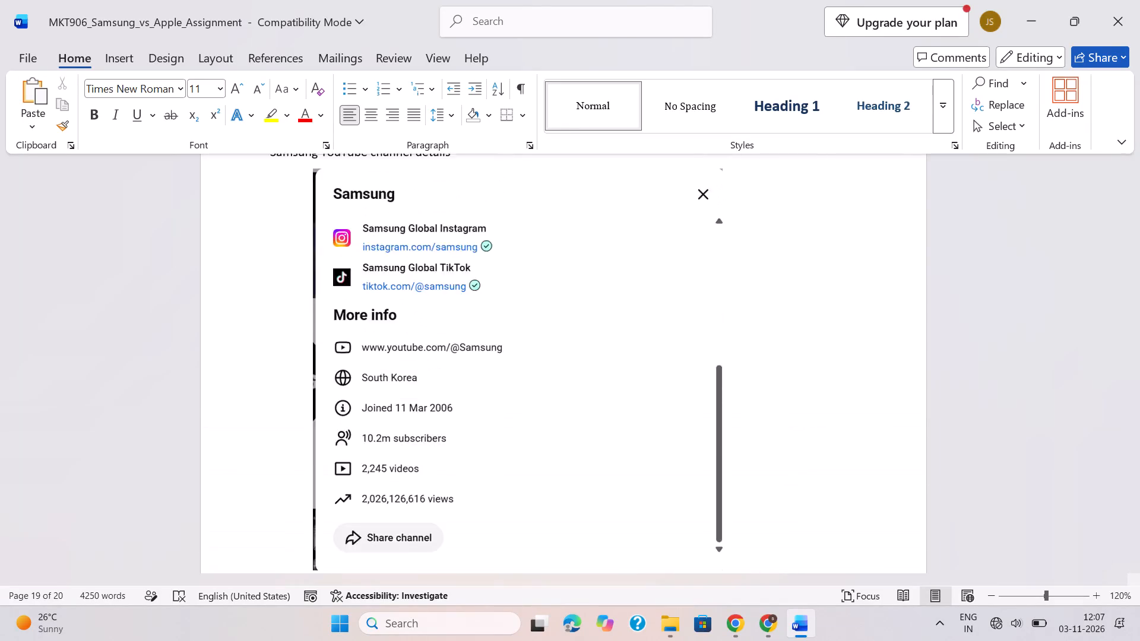
pyautogui.scroll(2, 449, 383)
# Save the Samsung vs Apple assignment document.
pyautogui.hotkey('ctrl', 's')
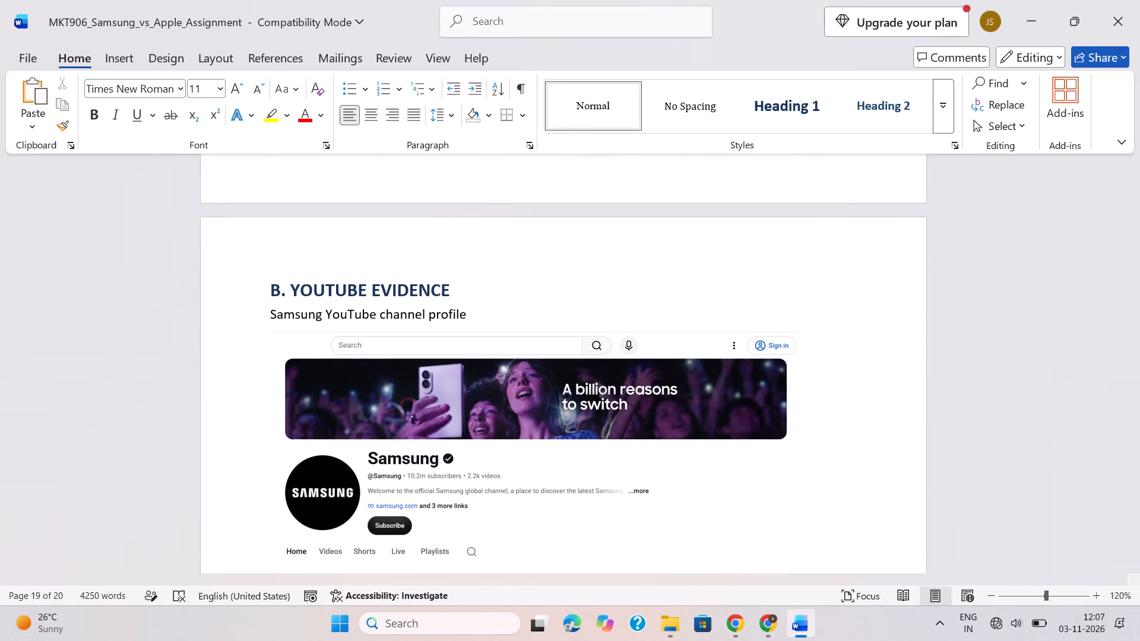
pyautogui.hotkey('ctrl', 's')
pyautogui.hotkey('ctrl', 's')
# Review the report from the Instagram evidence back through the figures and earlier sections to the title page.
pyautogui.scroll(1, 449, 383)
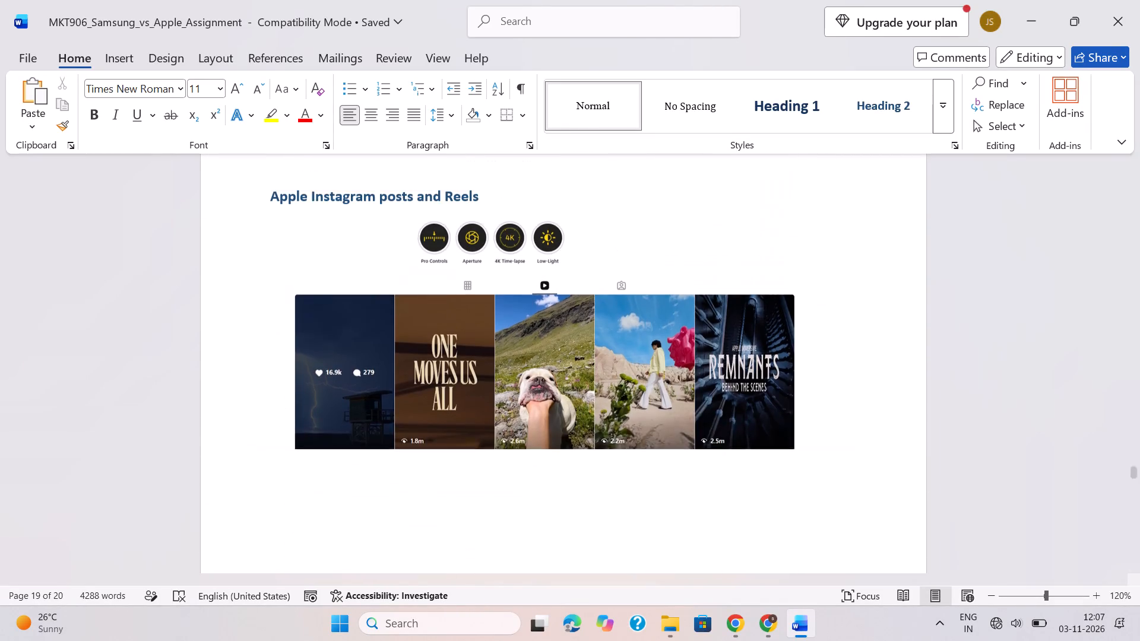
pyautogui.scroll(2, 449, 383)
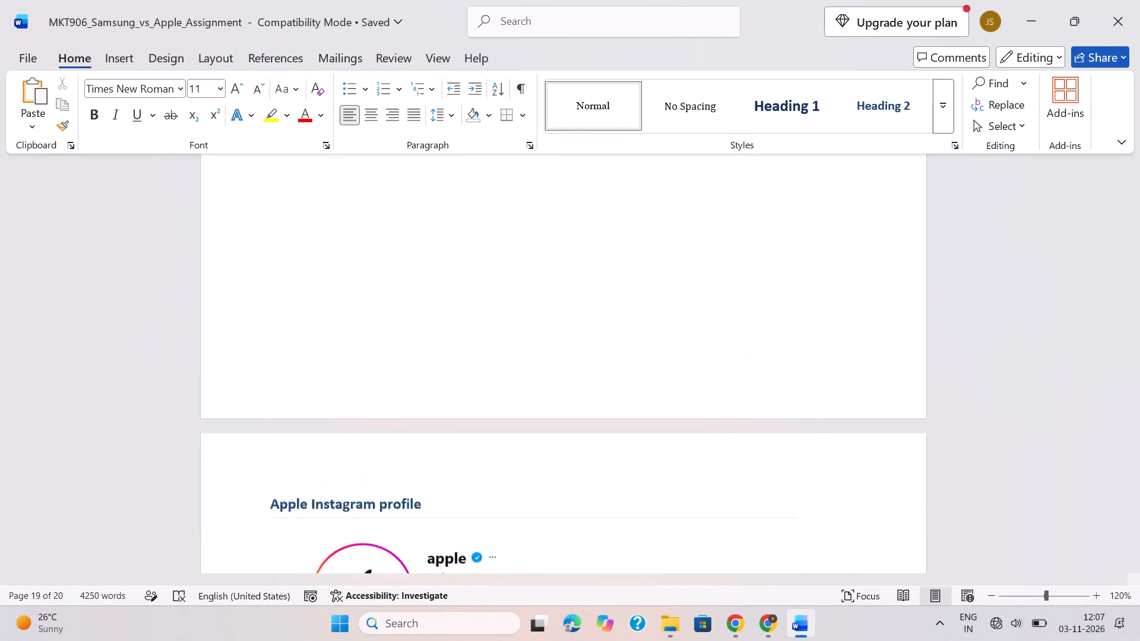
pyautogui.scroll(3, 449, 383)
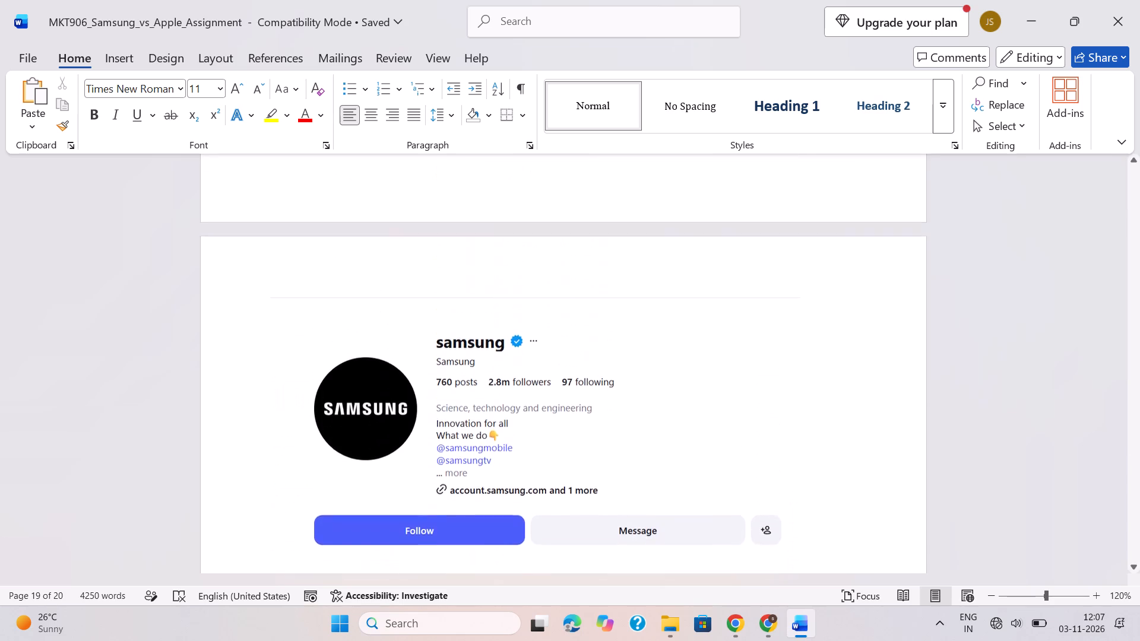
pyautogui.scroll(2, 449, 383)
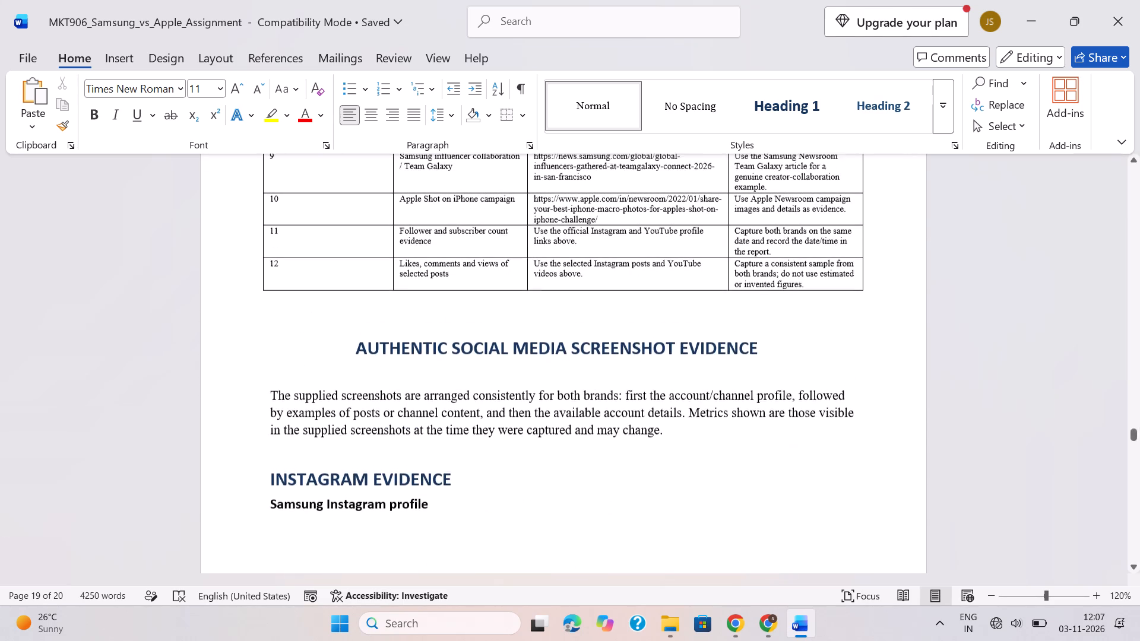
pyautogui.scroll(4, 449, 383)
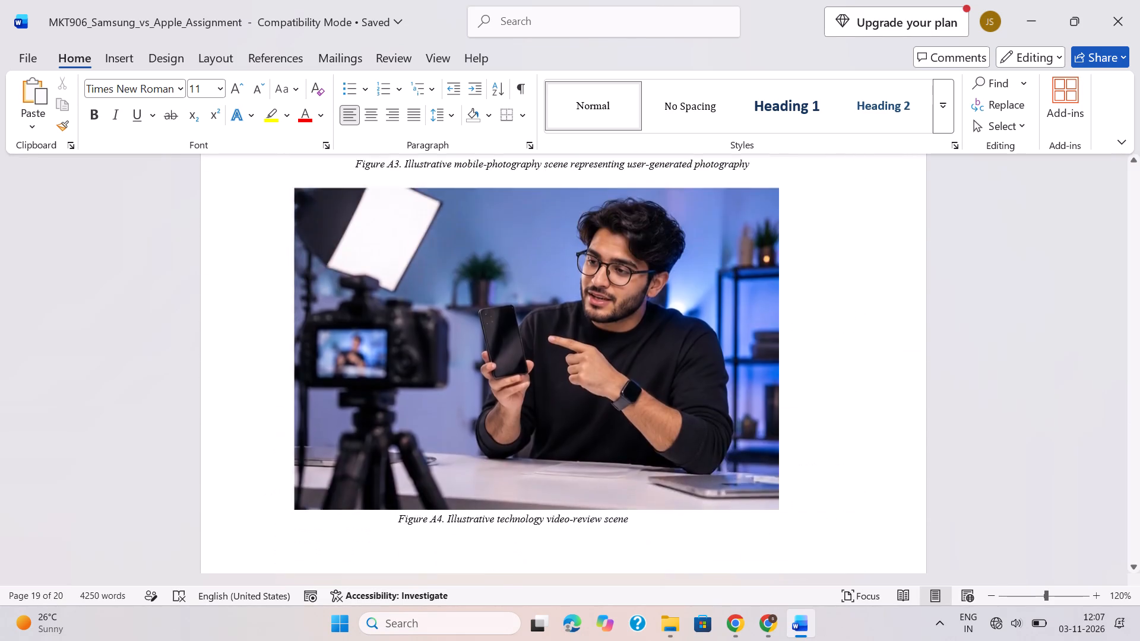
pyautogui.scroll(3, 442, 409)
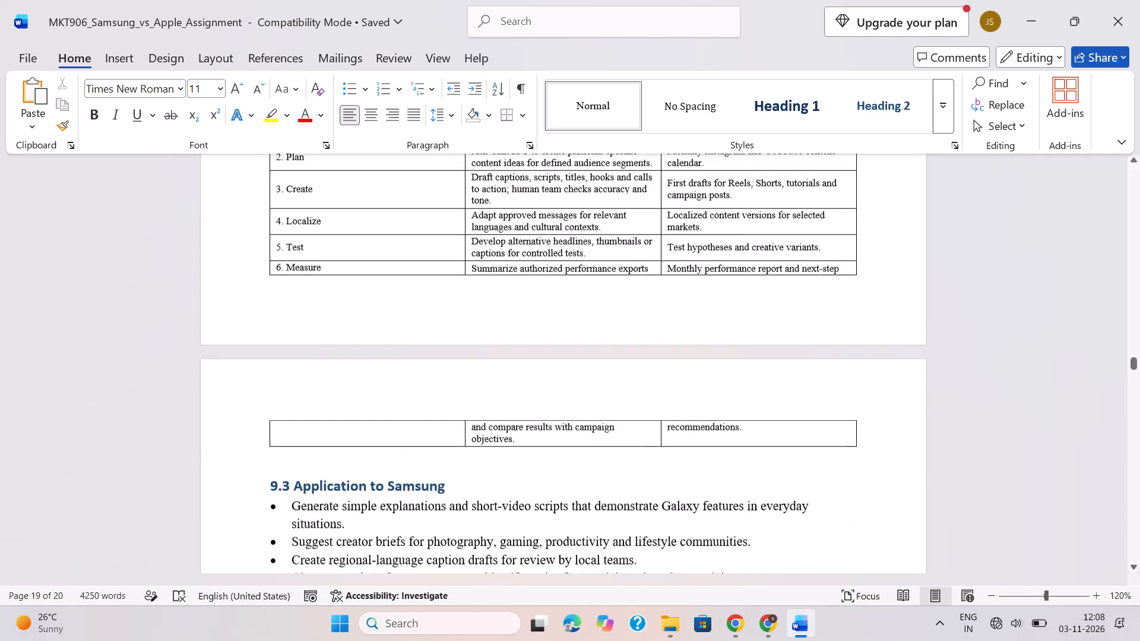
pyautogui.scroll(10, 442, 409)
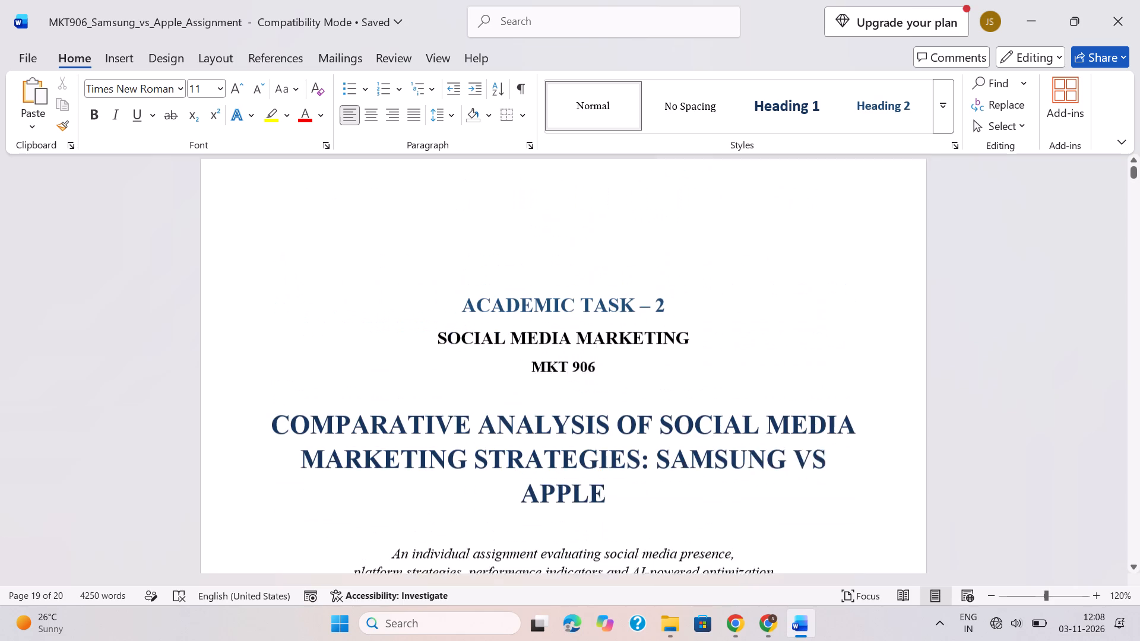
pyautogui.scroll(2, 442, 409)
# Save the assignment document again after the review.
pyautogui.hotkey('ctrl', 's')
pyautogui.hotkey('ctrl', 's')
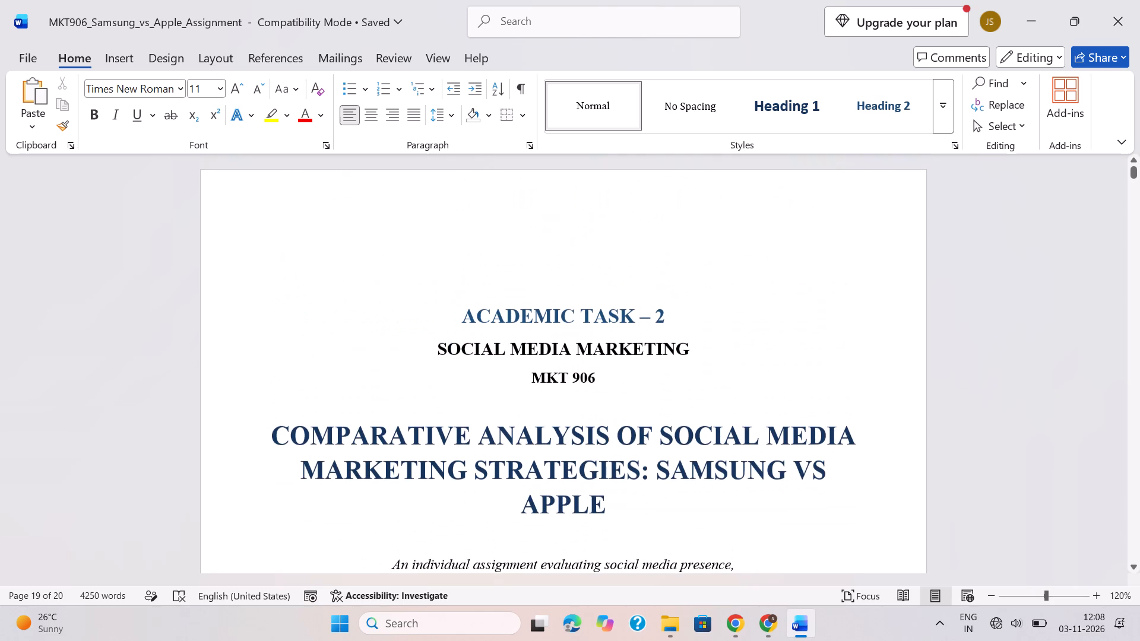
pyautogui.scroll(-1, 442, 409)
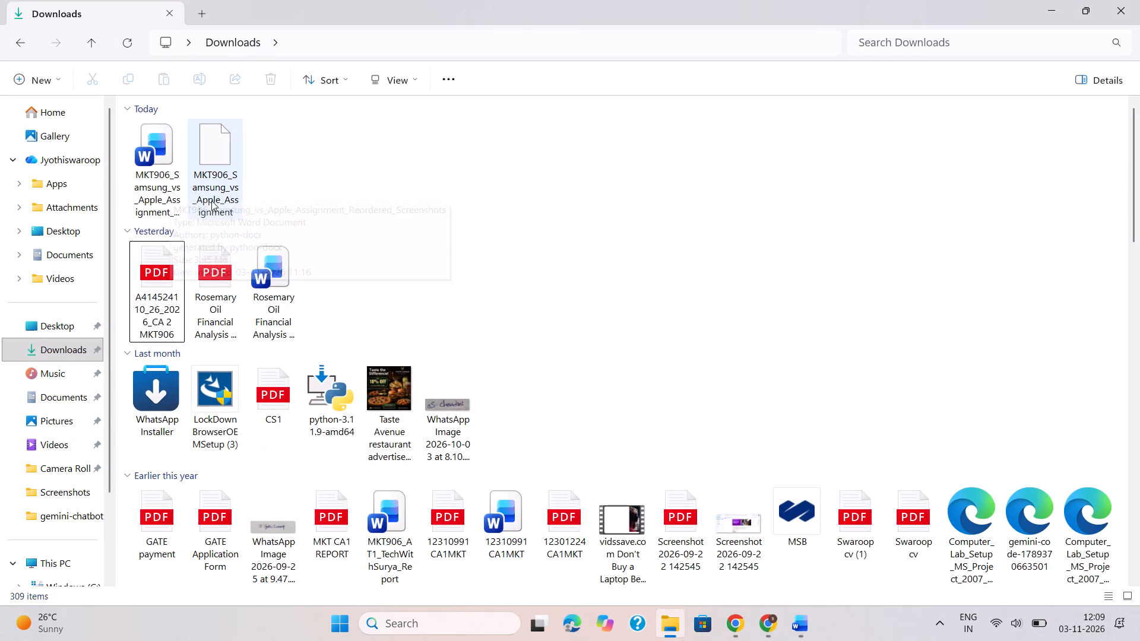
pyautogui.doubleClick(216, 183)
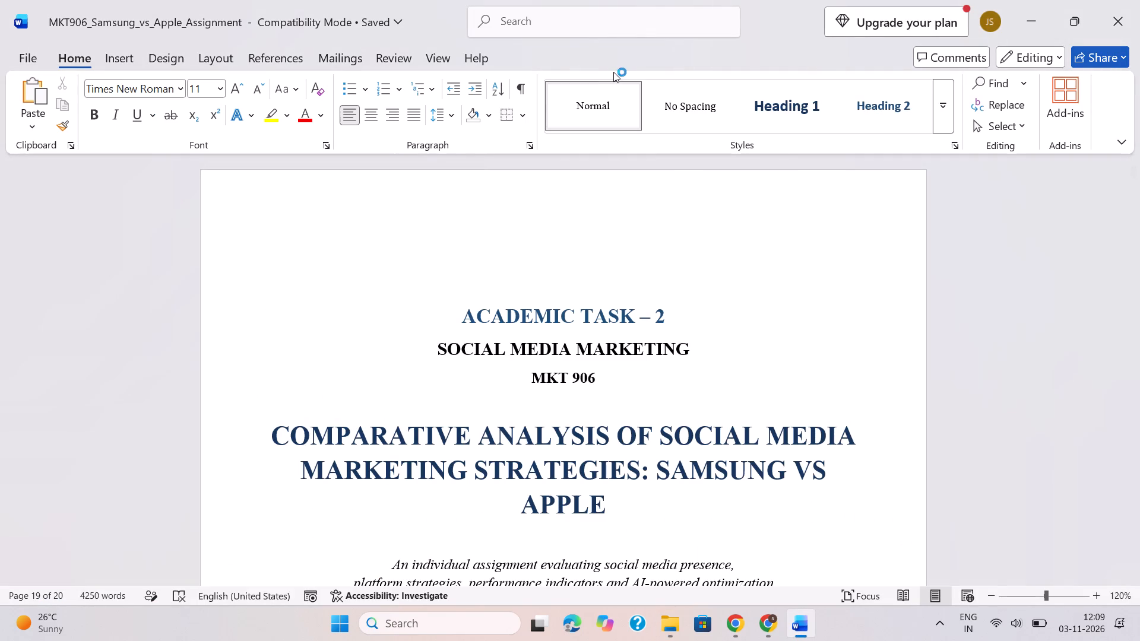
# Check the cover page and Instagram evidence pages of the document opened from Downloads, then minimize its window.
pyautogui.scroll(-2, 632, 191)
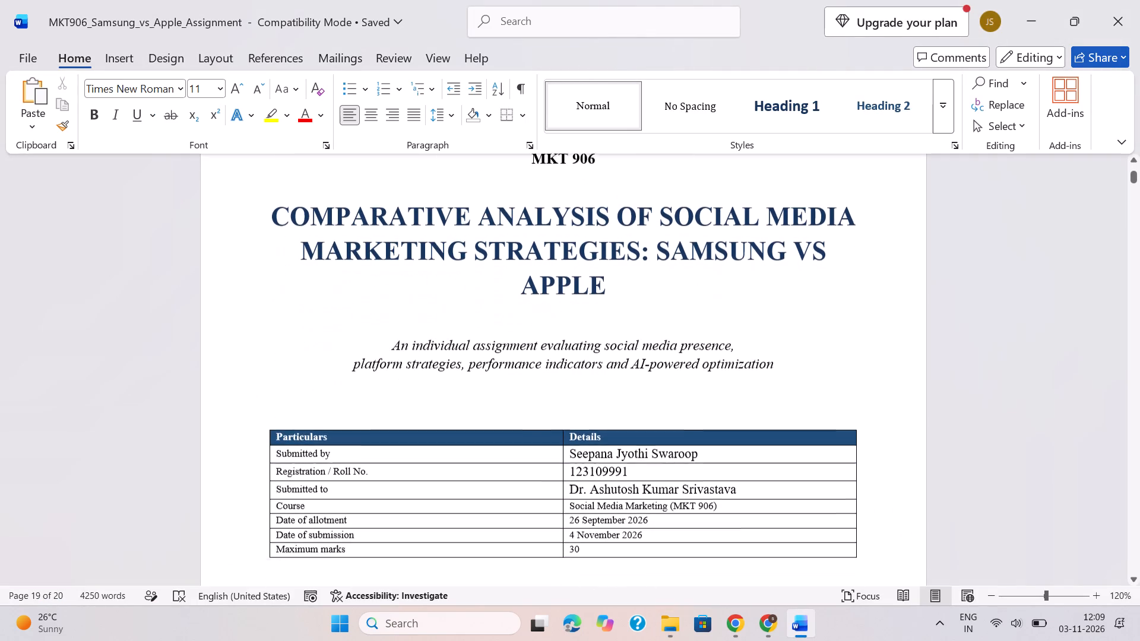
pyautogui.scroll(-1, 632, 191)
pyautogui.scroll(-2, 821, 261)
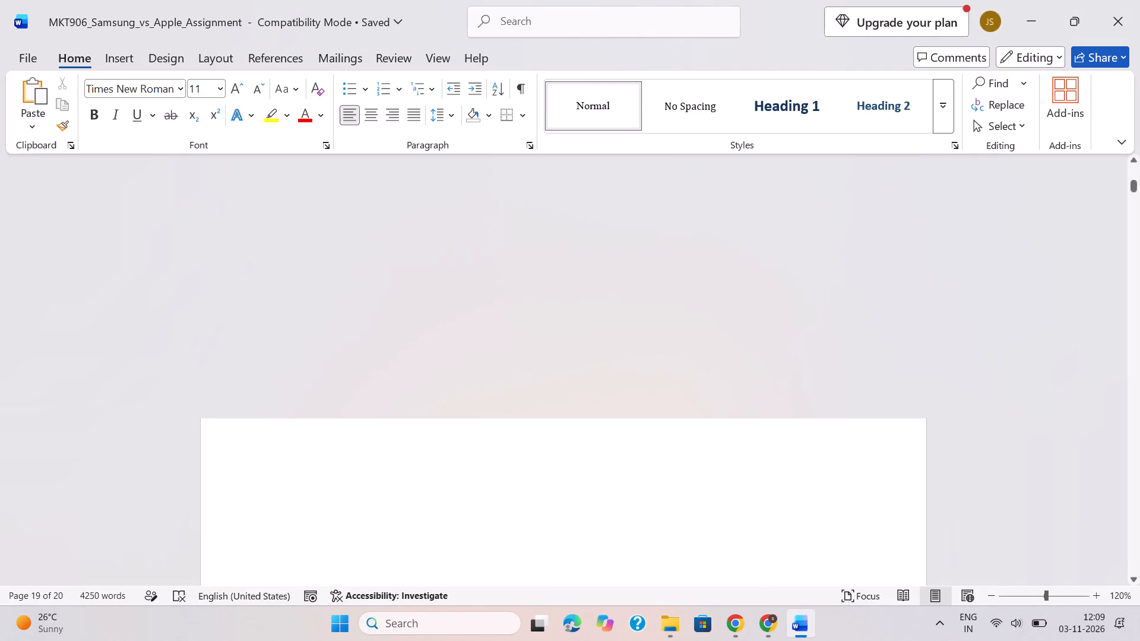
pyautogui.scroll(-12, 821, 261)
pyautogui.scroll(9, 821, 261)
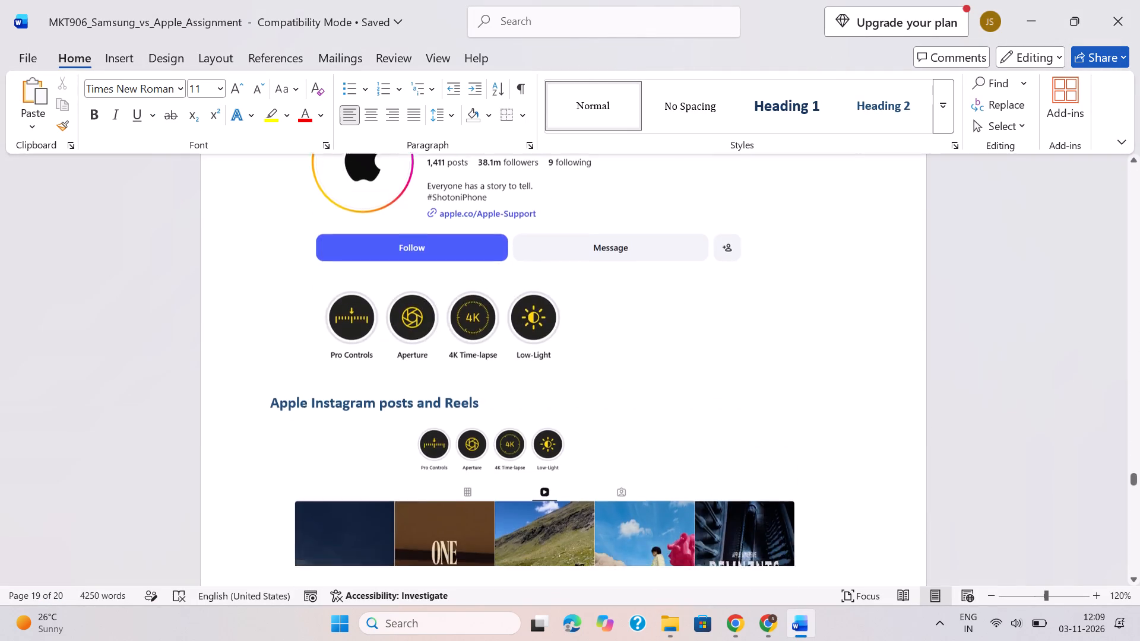
pyautogui.scroll(4, 821, 261)
pyautogui.click(1047, 16)
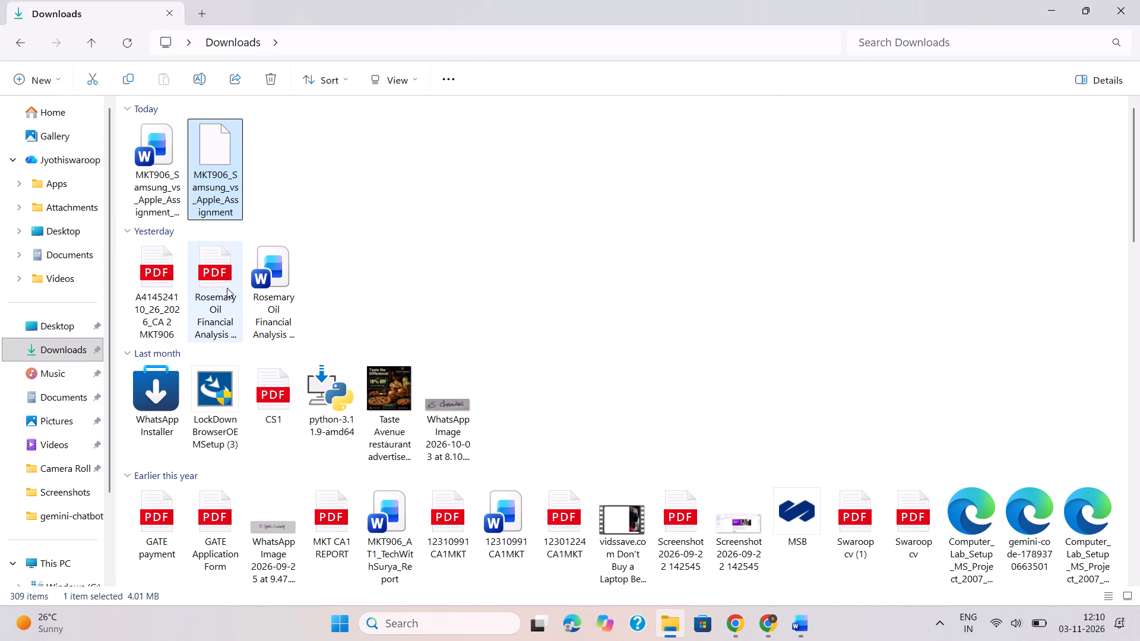
# Open the Reordered_Screenshots copy from Downloads, compare its cover page with the assignment document's, and return to the Downloads folder.
pyautogui.doubleClick(149, 185)
pyautogui.scroll(-1, 467, 336)
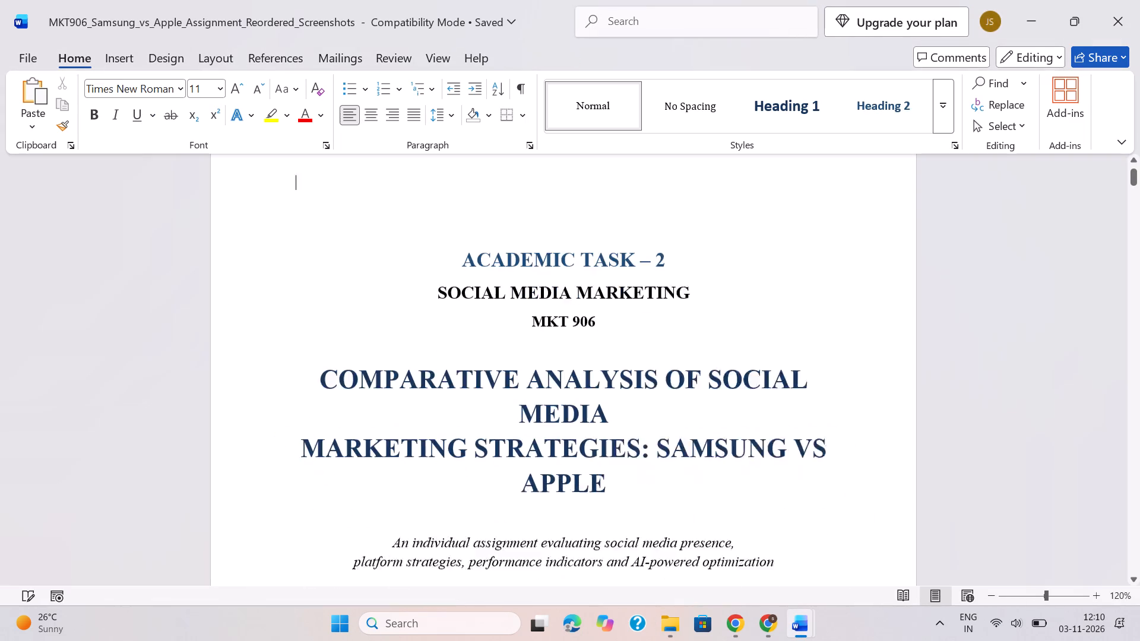
pyautogui.scroll(-1, 467, 336)
pyautogui.click(1116, 0)
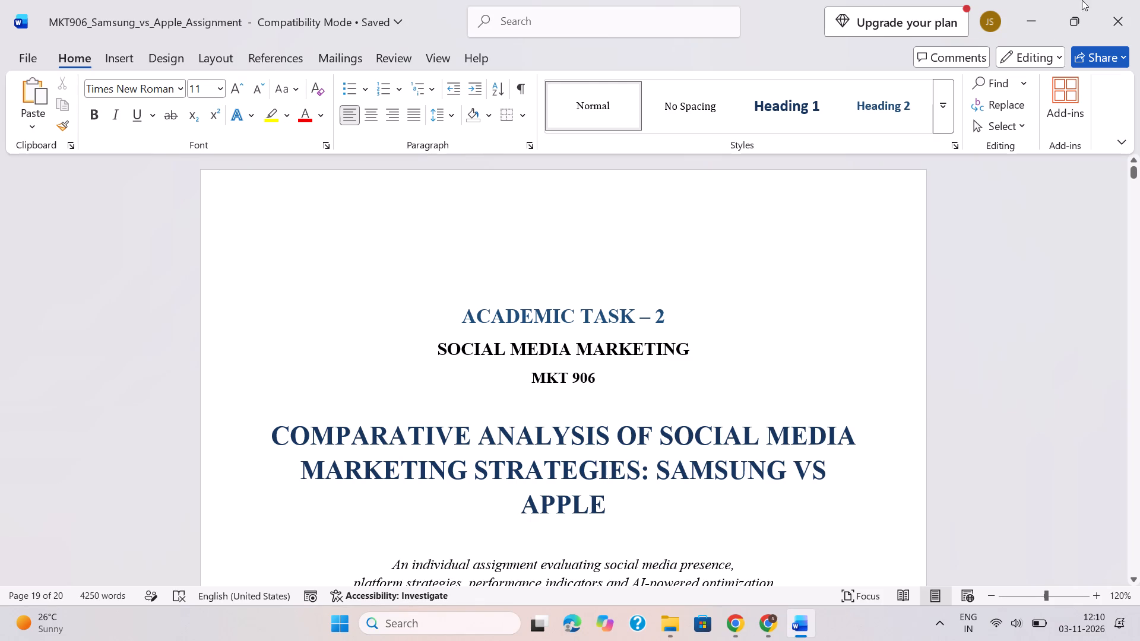
pyautogui.scroll(-1, 892, 237)
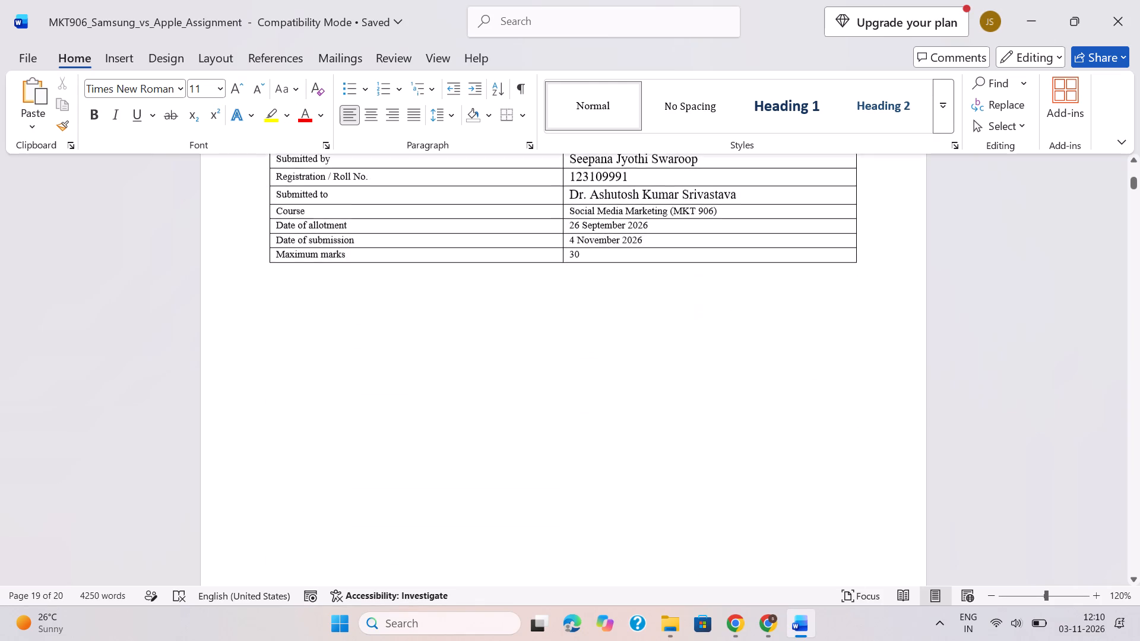
pyautogui.scroll(-1, 892, 237)
pyautogui.click(1022, 21)
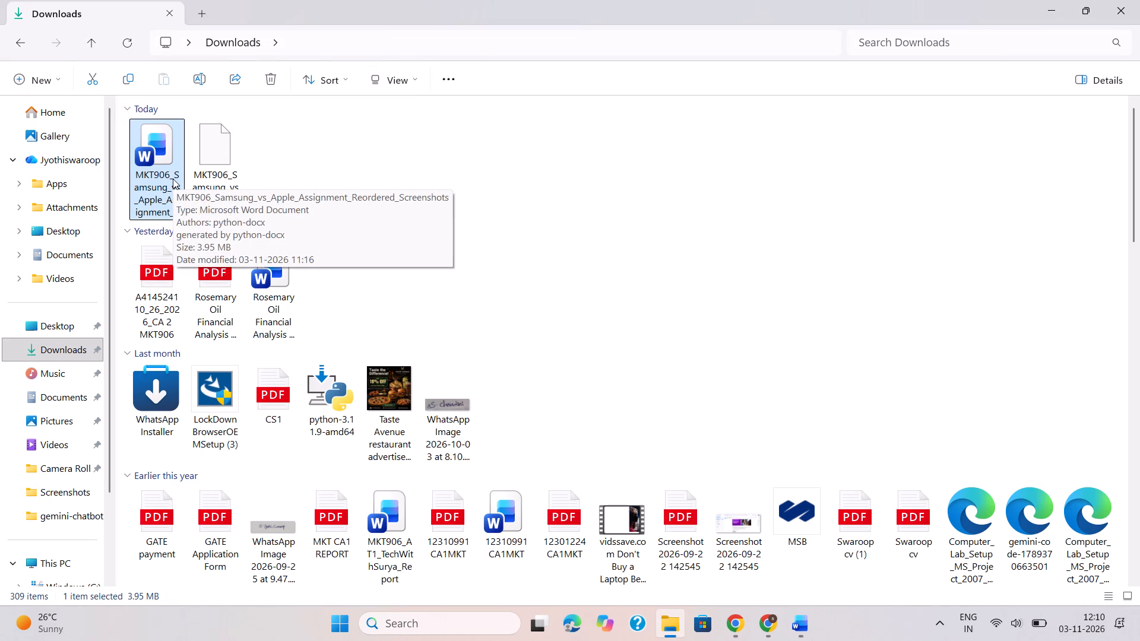
# Delete the MKT906_Samsung_vs_Apple_Assignment_Reordered_Screenshots file from the Downloads folder.
pyautogui.press('Delete')
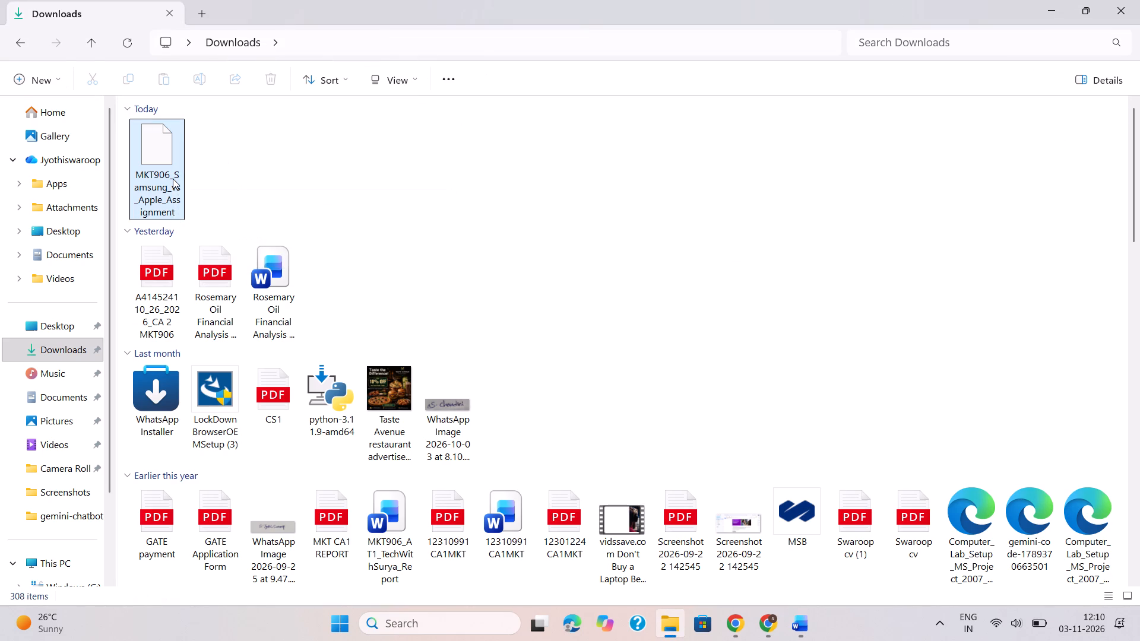
# Reopen MKT906_Samsung_vs_Apple_Assignment and remove the extra 9 from the Registration / Roll No. in the cover page table.
pyautogui.doubleClick(173, 179)
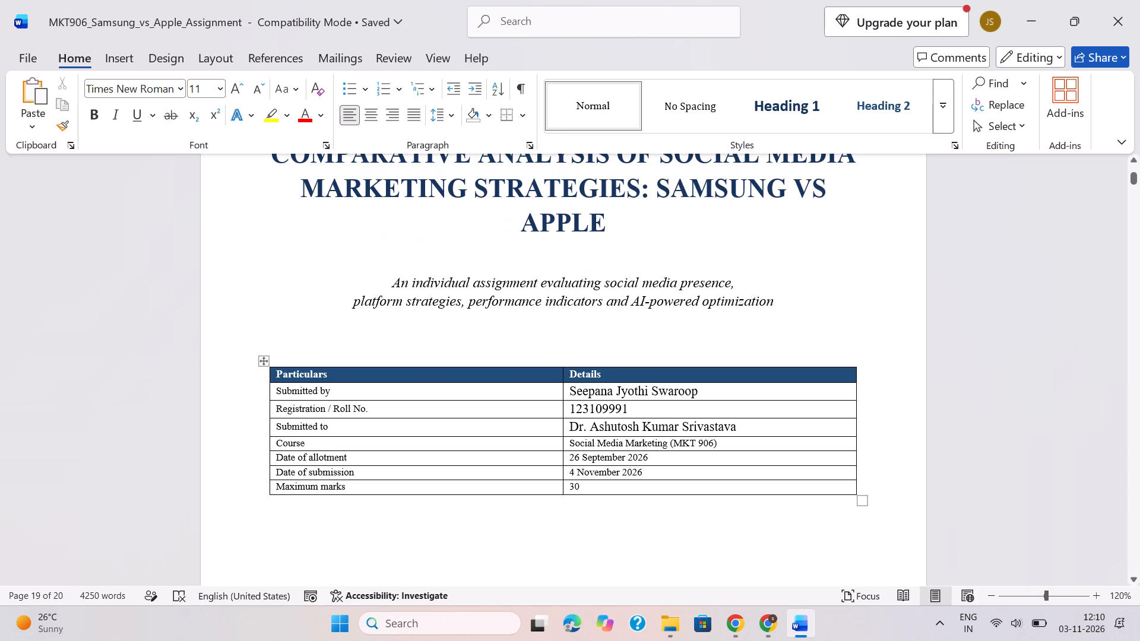
pyautogui.click(615, 417)
pyautogui.press('BackSpace')
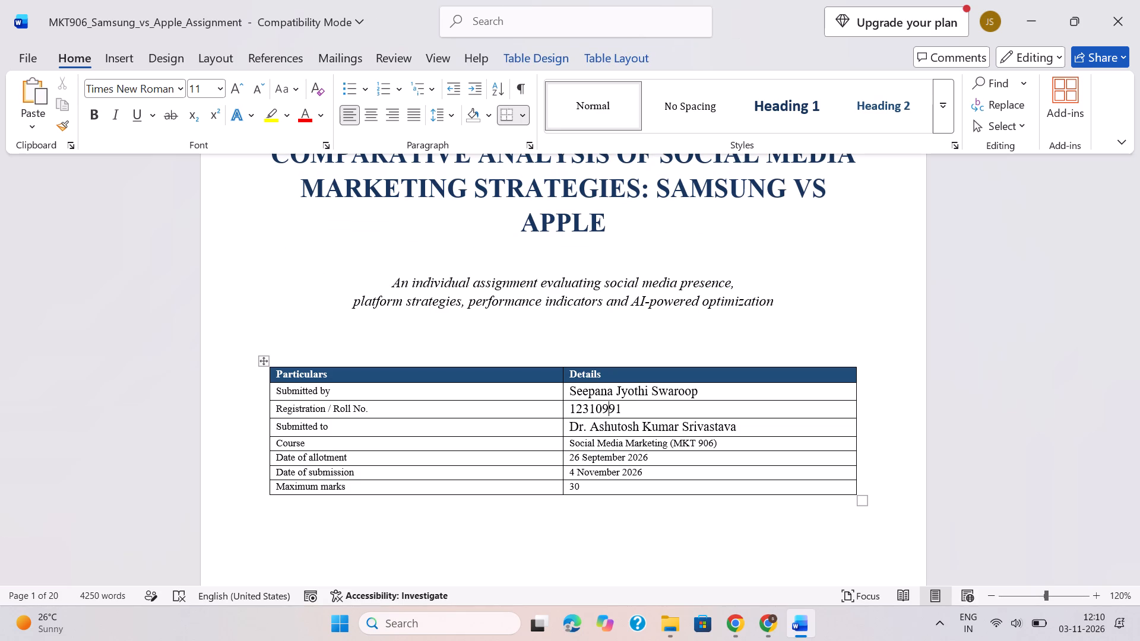
# Save the corrected assignment document and close it.
pyautogui.hotkey('ctrl', 's')
pyautogui.hotkey('ctrl', 's')
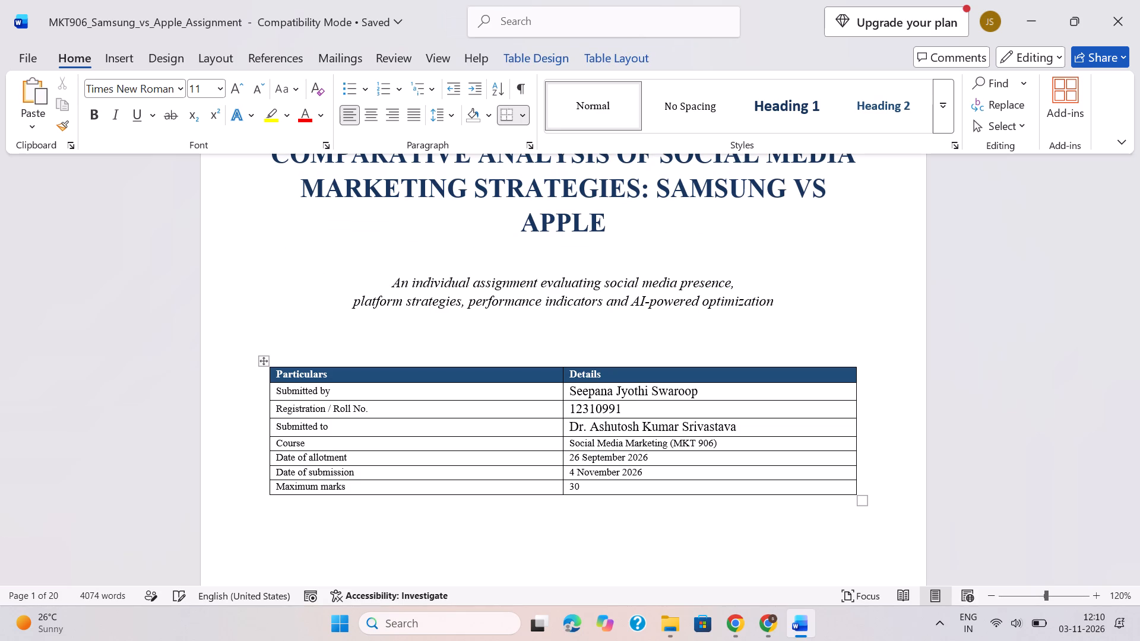
pyautogui.hotkey('ctrl', 's')
pyautogui.click(628, 406)
pyautogui.hotkey('ctrl', 's')
pyautogui.click(1129, 0)
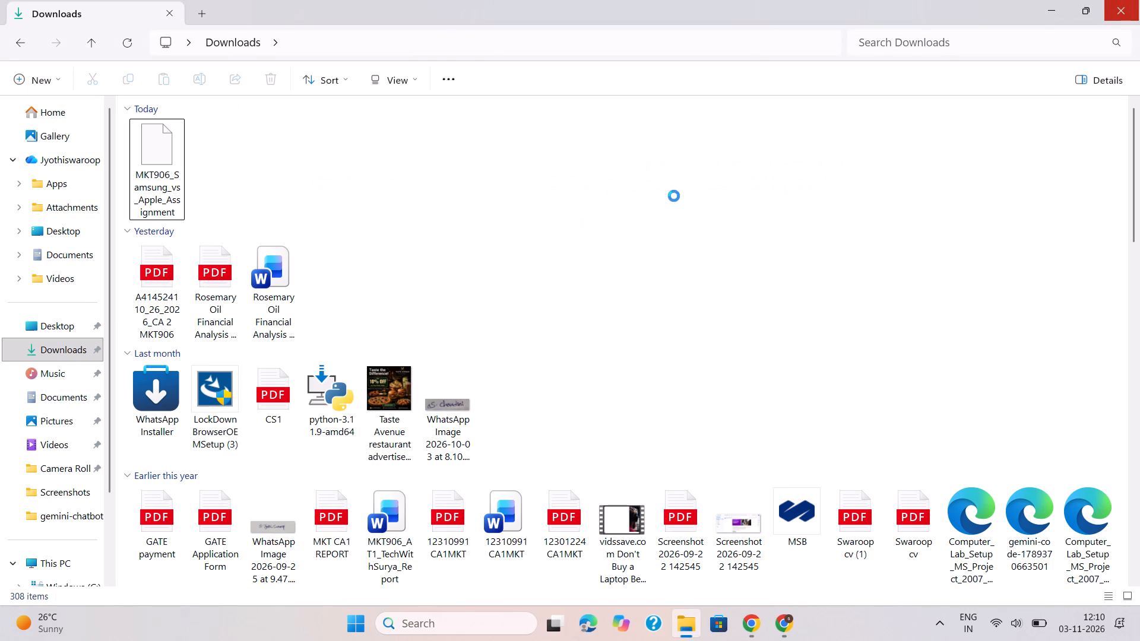
# Refresh the Downloads folder to update the saved assignment file's entry.
pyautogui.hotkey('ctrl', 's')
pyautogui.hotkey('ctrl', 'r')
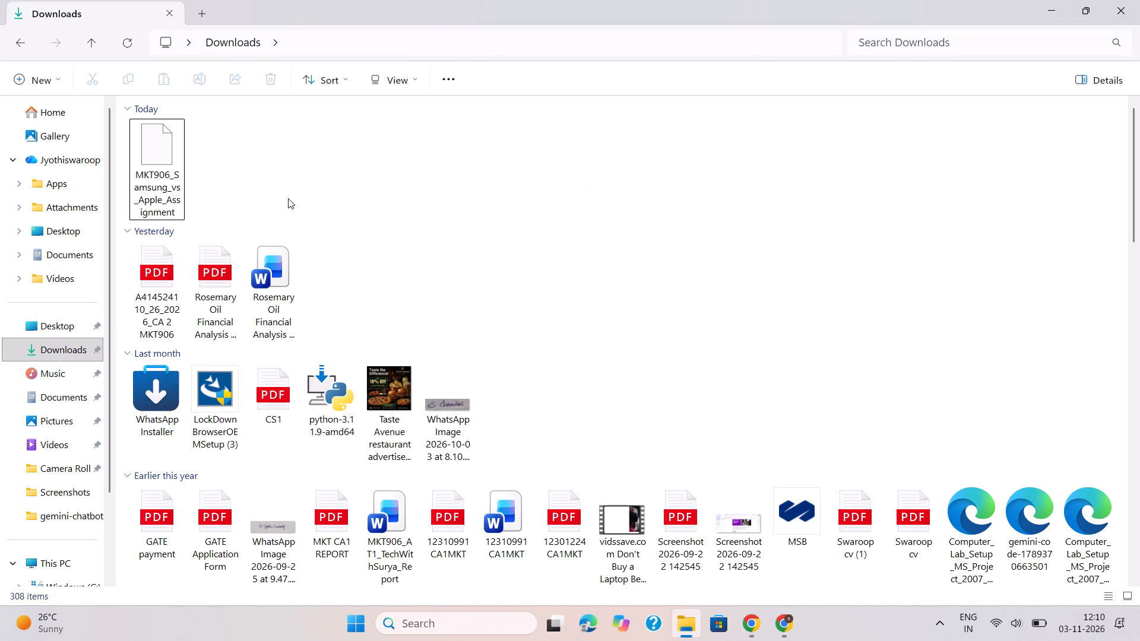
pyautogui.hotkey('ctrl', 'r')
pyautogui.hotkey('ctrl', 'r')
pyautogui.hotkey('ctrl', 'r')
pyautogui.hotkey('ctrl', 'r')
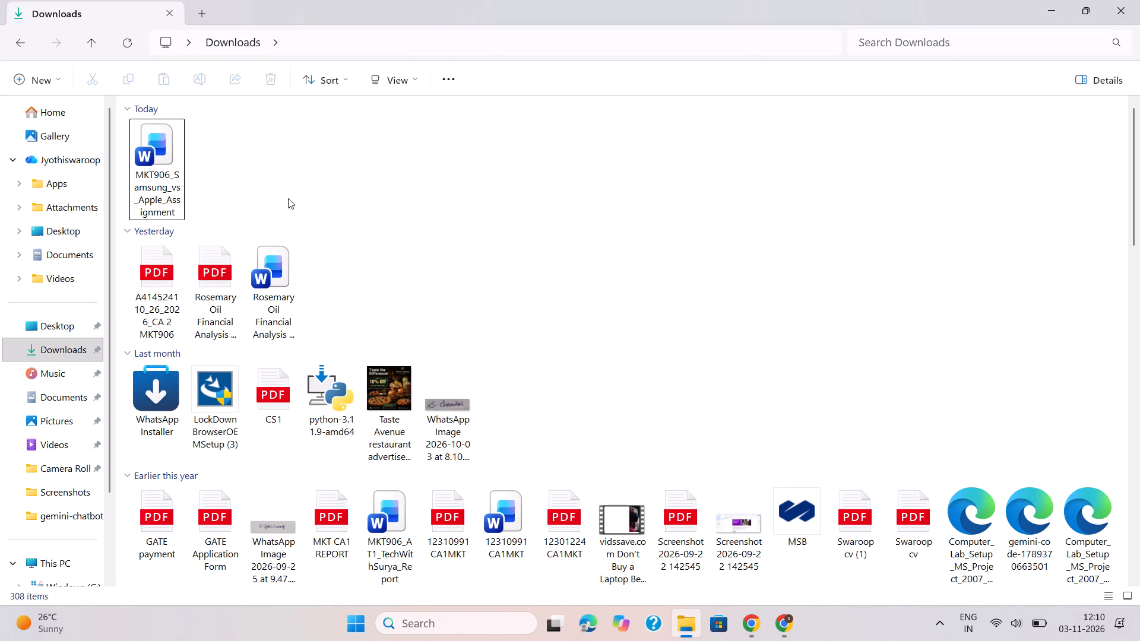
pyautogui.hotkey('ctrl', 'r')
pyautogui.hotkey('ctrl', 'r')
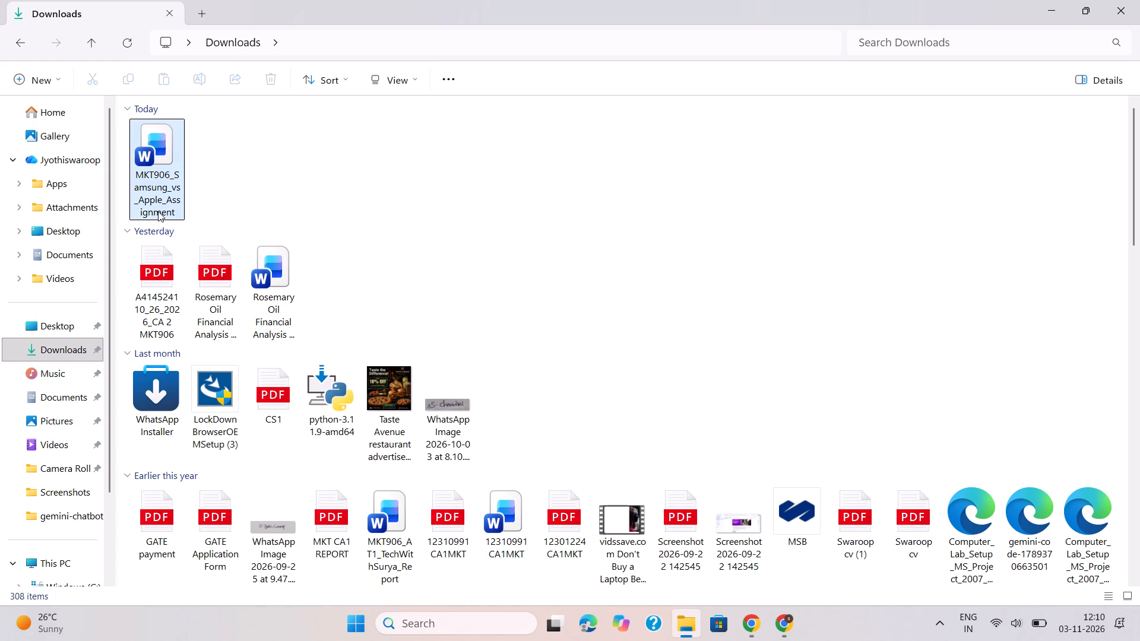
# Start renaming the MKT906_Samsung_vs_Apple_Assignment file in Downloads, replacing its whole name with the student's roll number.
pyautogui.click(158, 211)
pyautogui.click(158, 211)
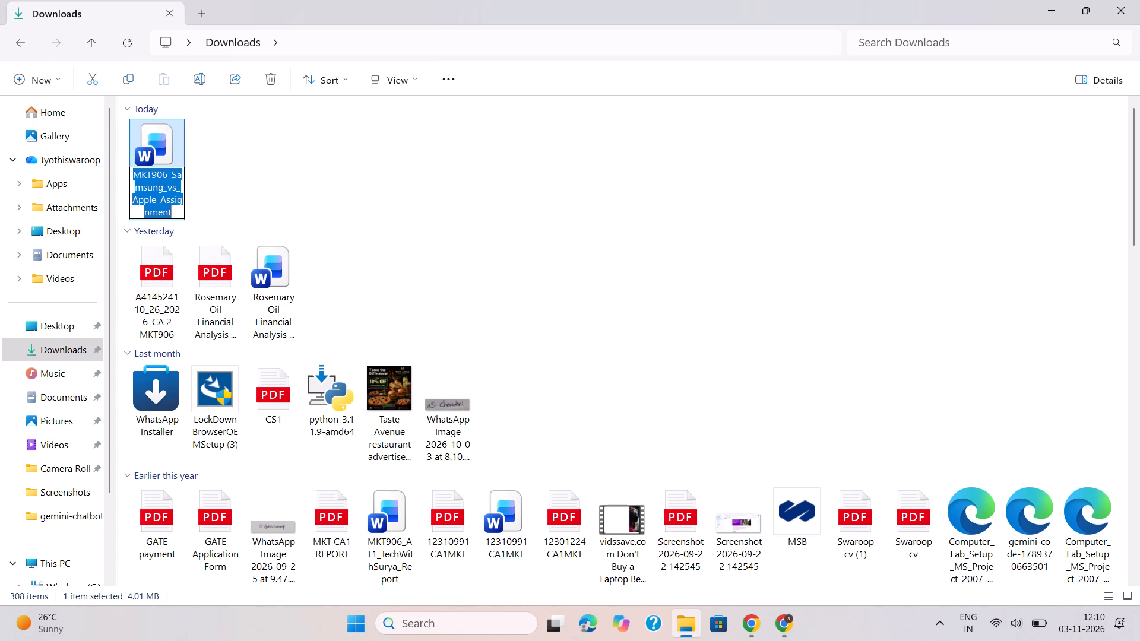
pyautogui.click(169, 207)
pyautogui.moveTo(171, 212); pyautogui.dragTo(124, 202)
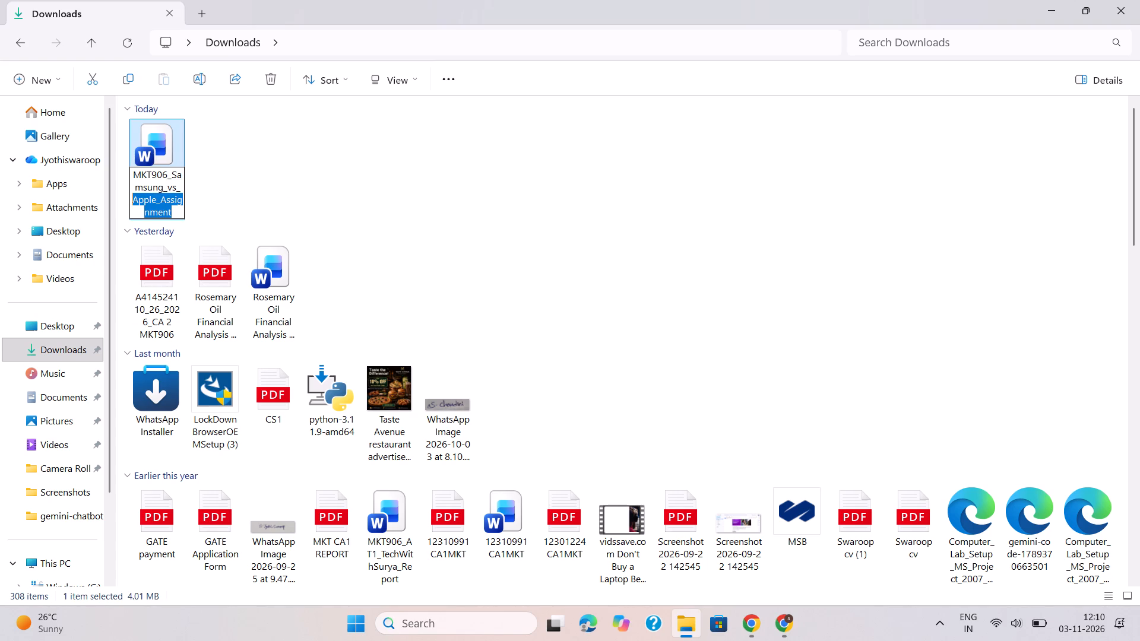
pyautogui.moveTo(124, 202); pyautogui.dragTo(161, 193)
pyautogui.moveTo(161, 193); pyautogui.dragTo(135, 189)
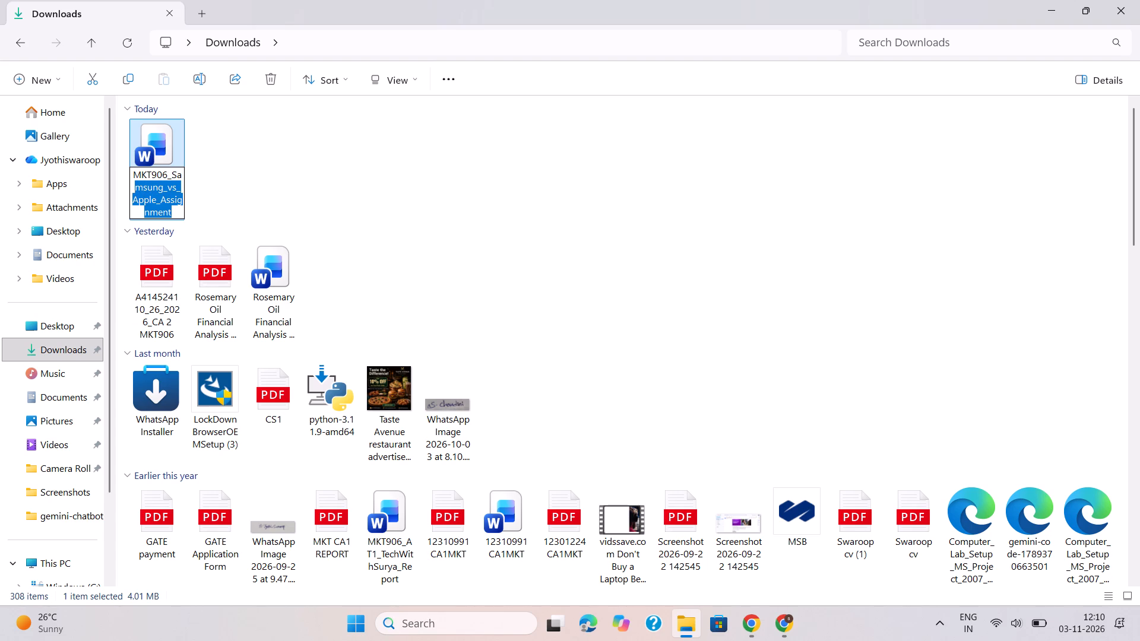
pyautogui.press('BackSpace')
pyautogui.press('BackSpace')
pyautogui.press('BackSpace')
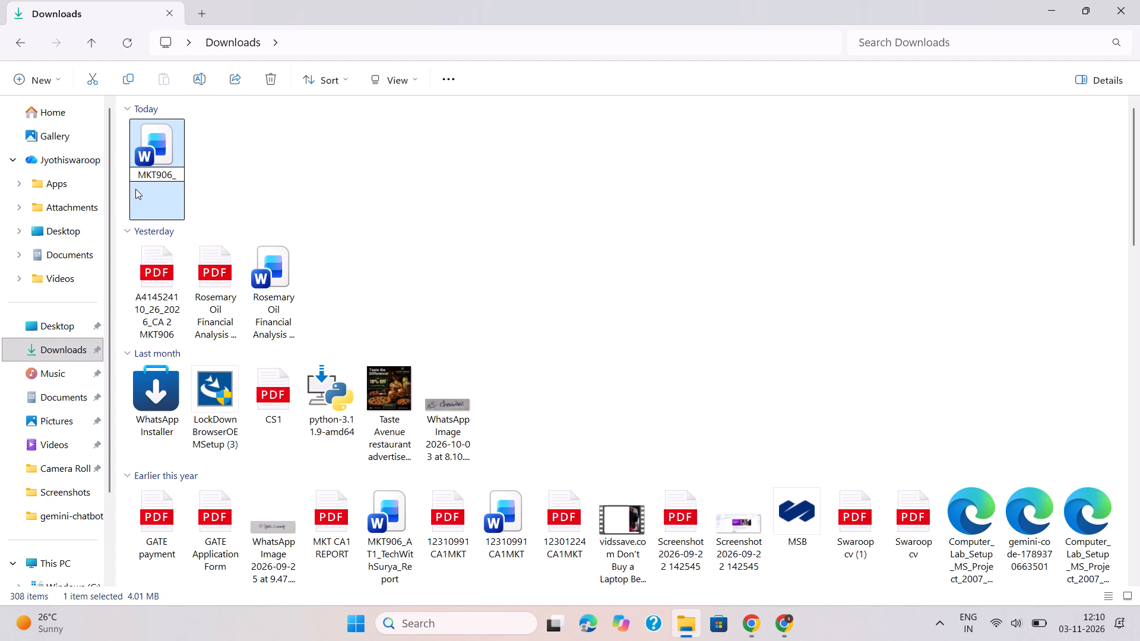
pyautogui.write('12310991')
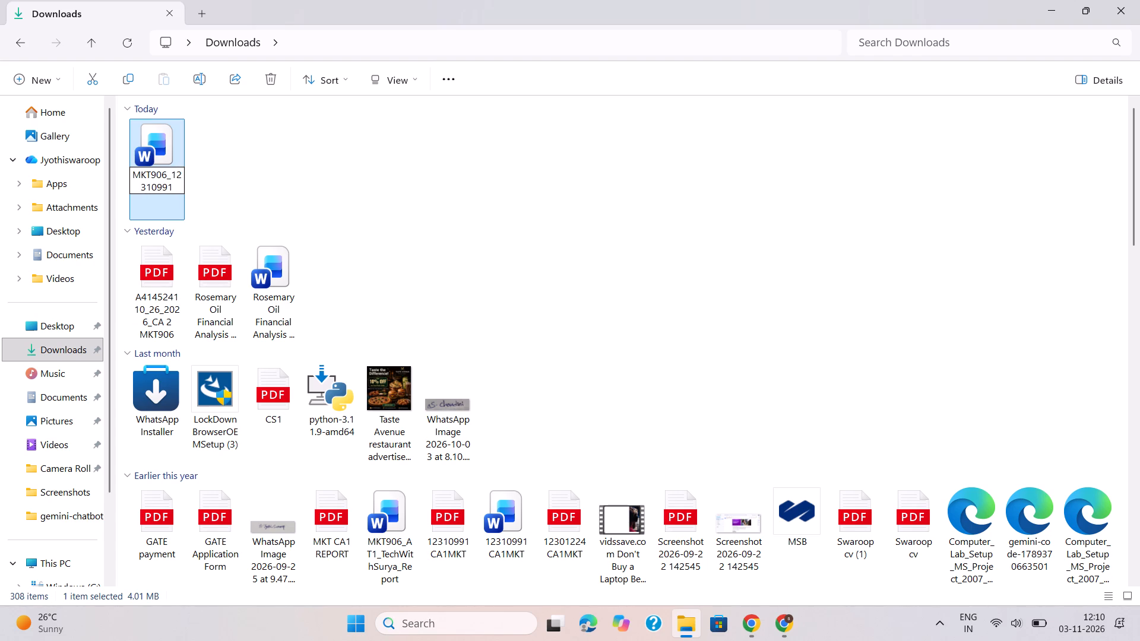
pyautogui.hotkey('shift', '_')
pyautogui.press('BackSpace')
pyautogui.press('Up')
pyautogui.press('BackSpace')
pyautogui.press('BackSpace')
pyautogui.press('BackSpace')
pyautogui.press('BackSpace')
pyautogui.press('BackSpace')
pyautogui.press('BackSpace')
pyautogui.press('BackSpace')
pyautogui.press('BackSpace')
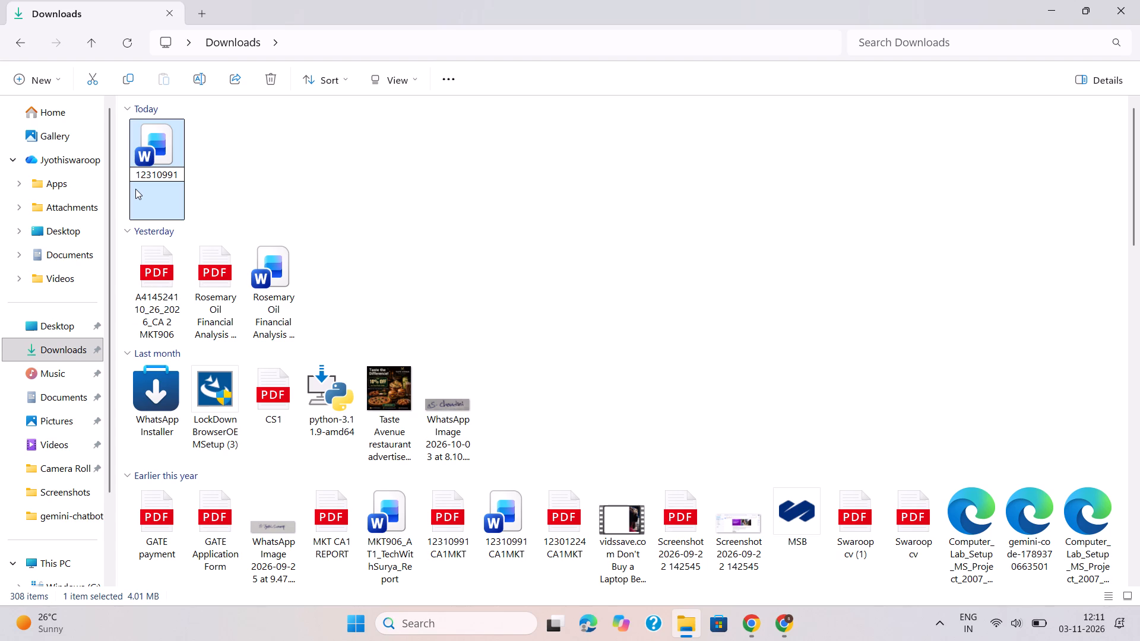
# Add "CA2 MKT906" after the roll number in the file name and apply the new name.
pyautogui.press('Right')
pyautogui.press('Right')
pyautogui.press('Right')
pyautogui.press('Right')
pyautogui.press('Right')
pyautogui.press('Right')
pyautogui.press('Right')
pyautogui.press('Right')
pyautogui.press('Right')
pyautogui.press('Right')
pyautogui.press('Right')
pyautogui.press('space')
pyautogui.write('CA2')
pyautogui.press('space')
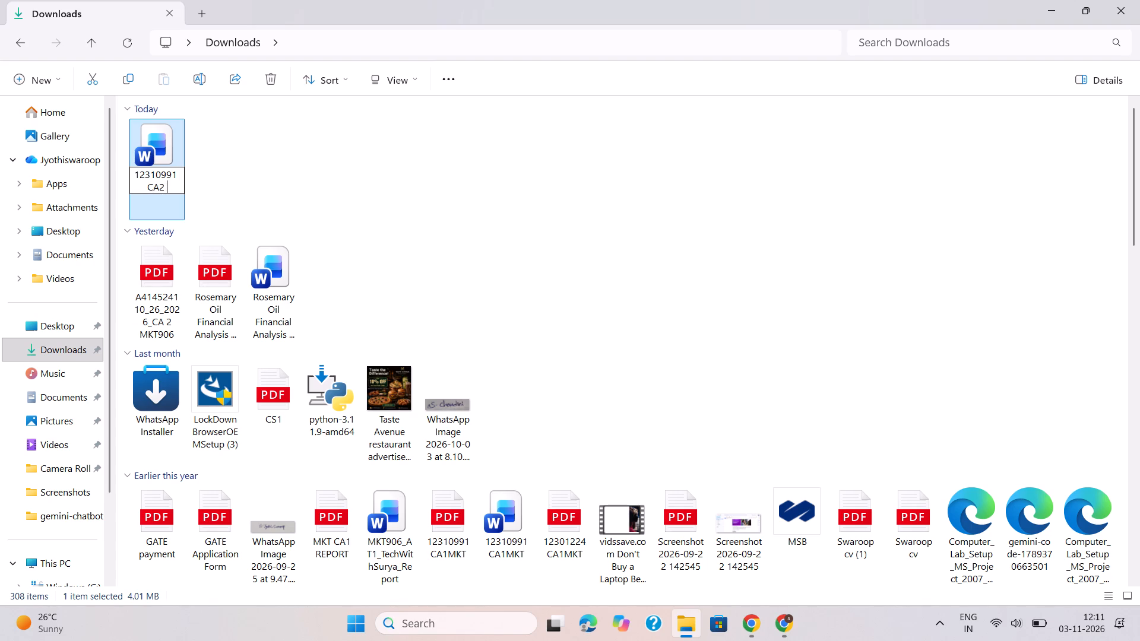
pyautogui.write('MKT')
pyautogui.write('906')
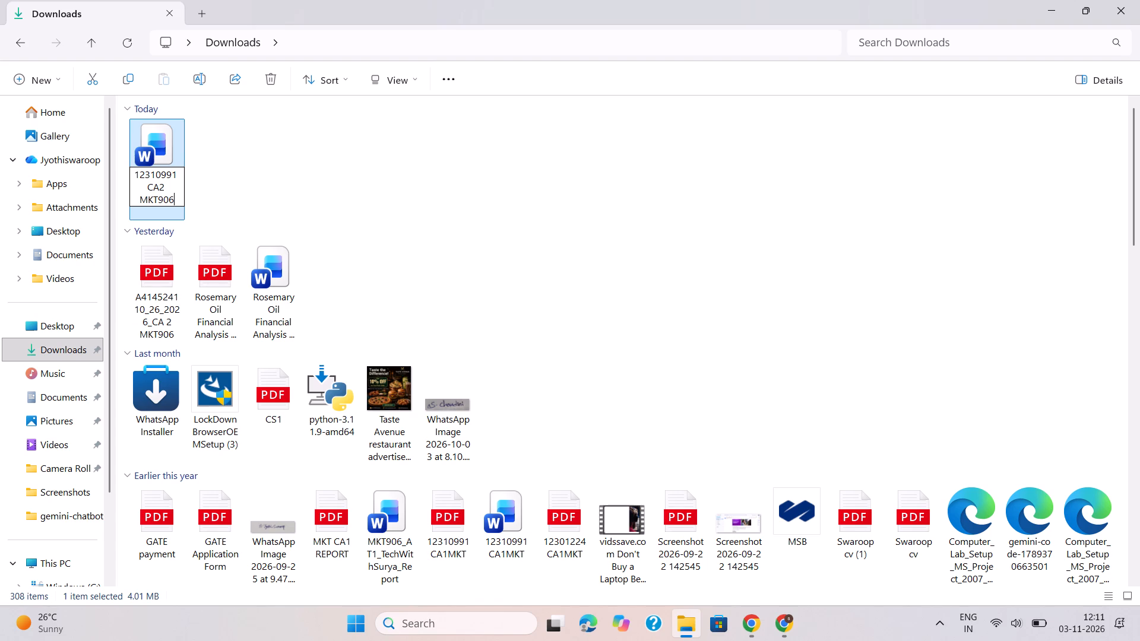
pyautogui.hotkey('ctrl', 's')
pyautogui.click(227, 160)
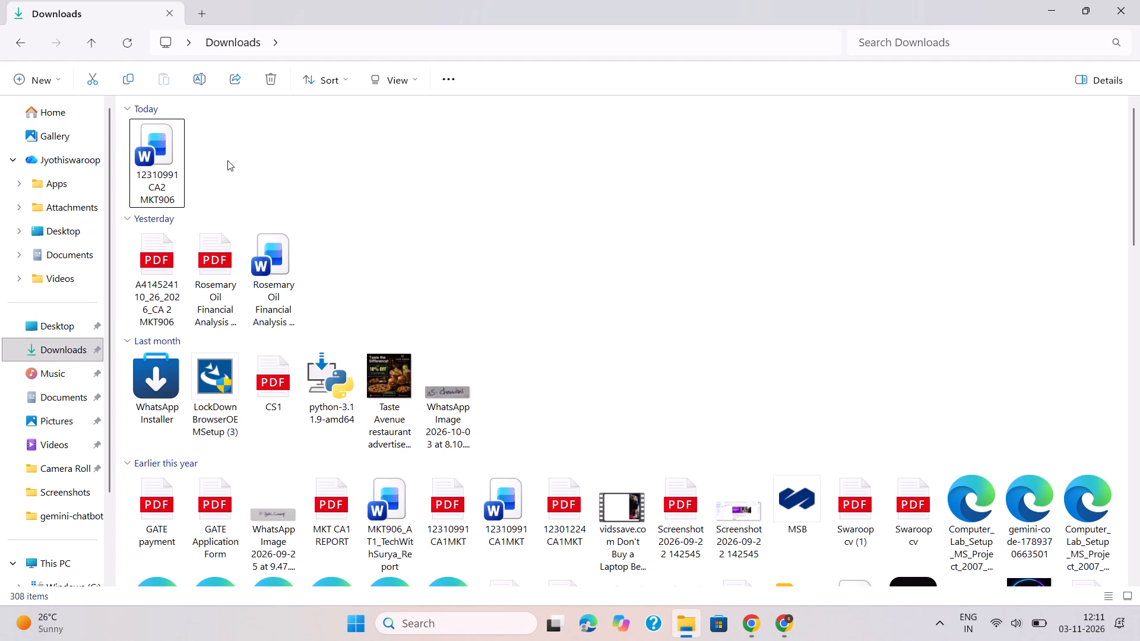
# Refresh the Downloads folder after the rename and close File Explorer.
pyautogui.hotkey('ctrl', 'r')
pyautogui.hotkey('ctrl', 'r')
pyautogui.hotkey('ctrl', 'r')
pyautogui.hotkey('ctrl', 'r')
pyautogui.hotkey('ctrl', 'r')
pyautogui.click(1113, 9)
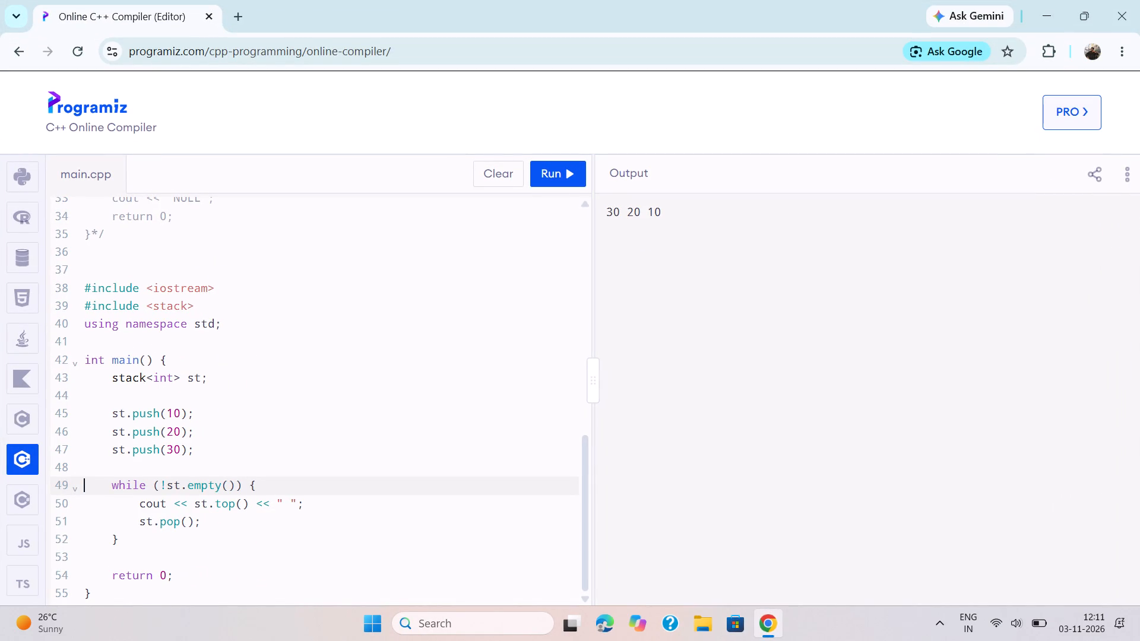